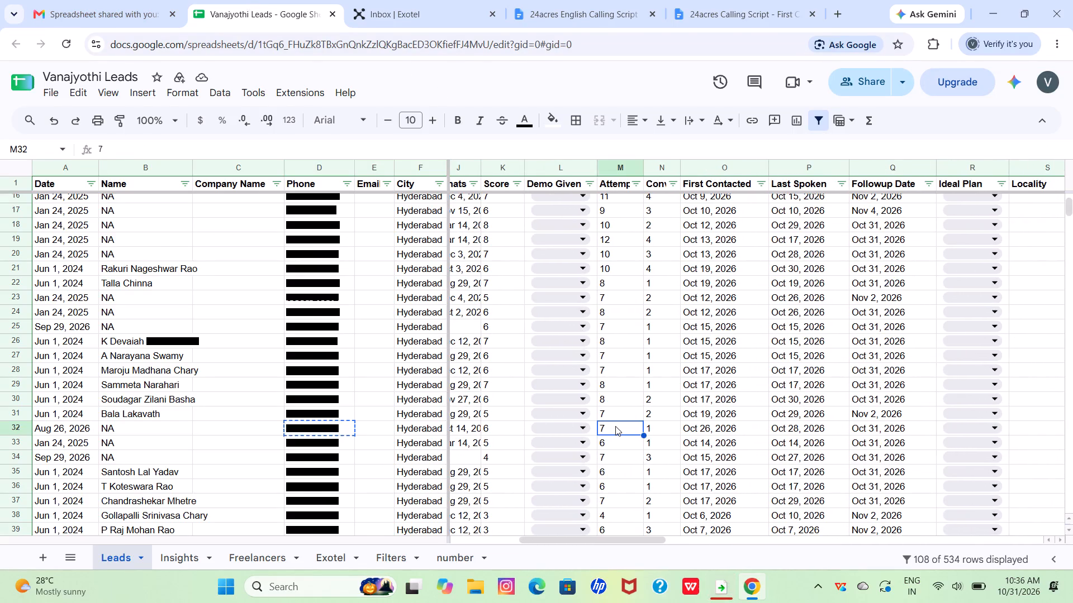
# Set the call attempts count of the lead in row 32 to 8.
pyautogui.press('8')
pyautogui.click(663, 432)
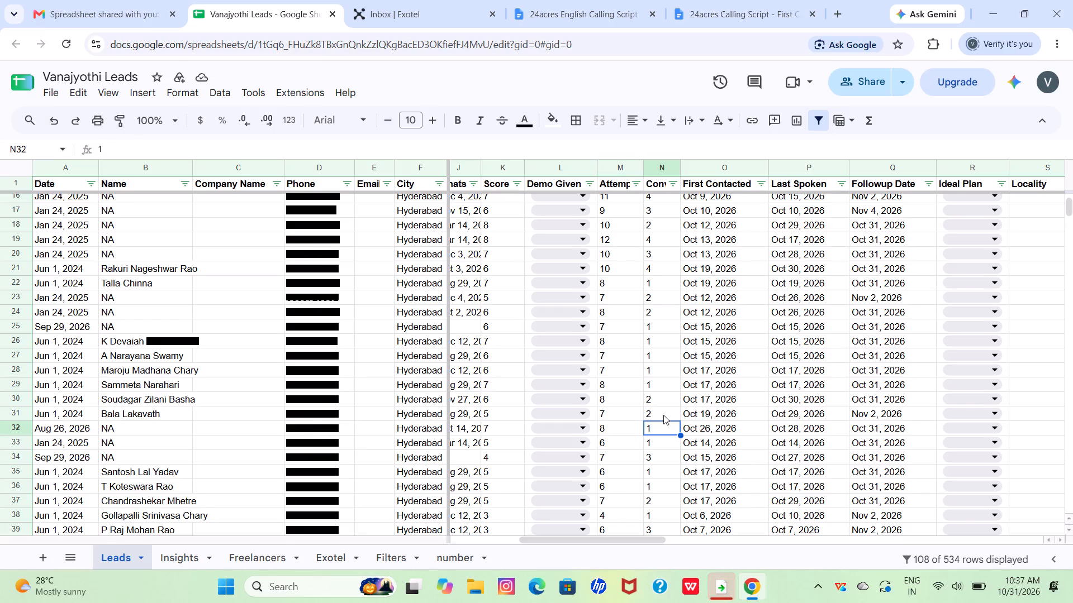
# Review the follow-up dates and call notes of the filtered Hyderabad leads to choose a lead to call.
pyautogui.scroll(-2, 663, 415)
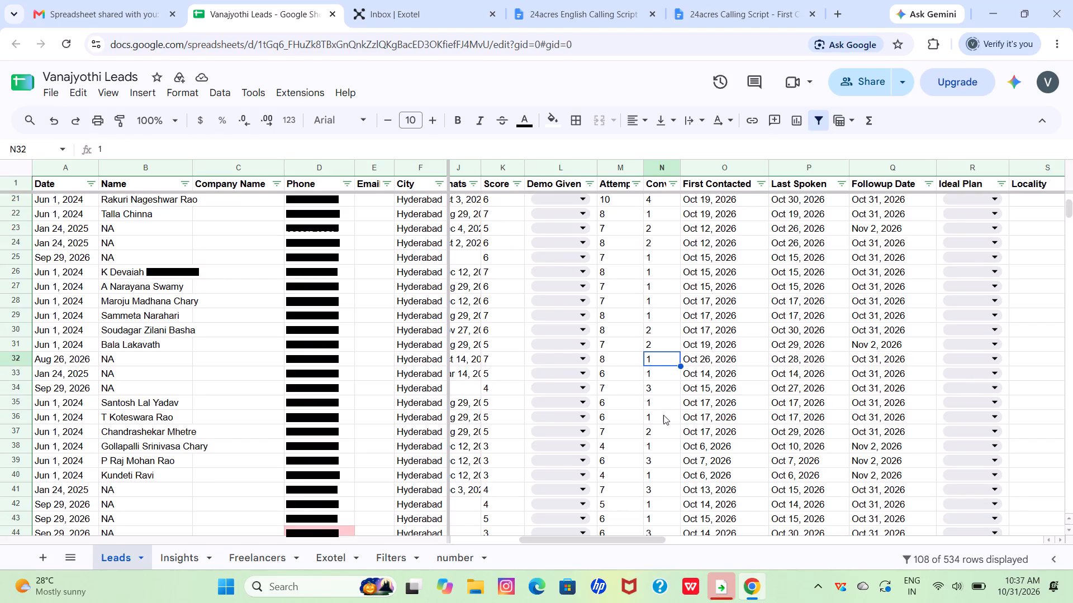
pyautogui.hscroll(-3, 663, 415)
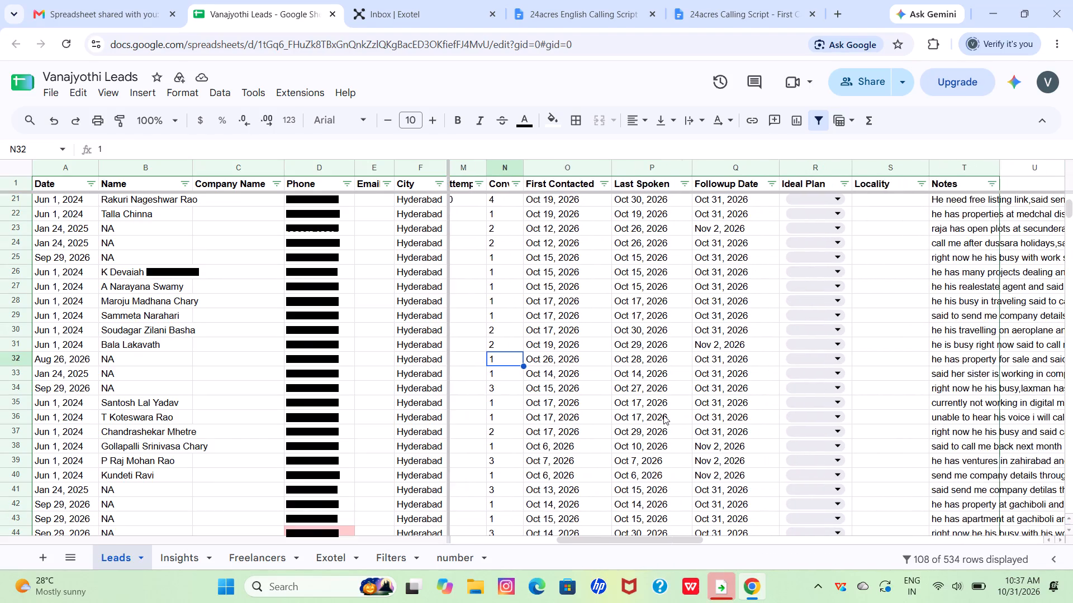
pyautogui.scroll(-1, 663, 415)
pyautogui.hscroll(-1, 663, 415)
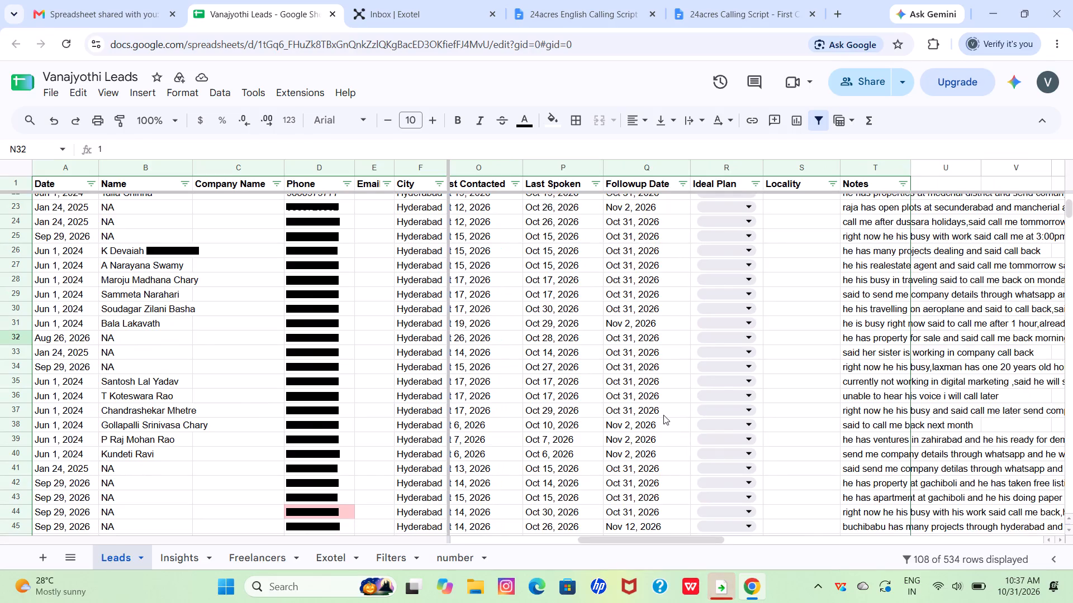
pyautogui.scroll(5, 834, 326)
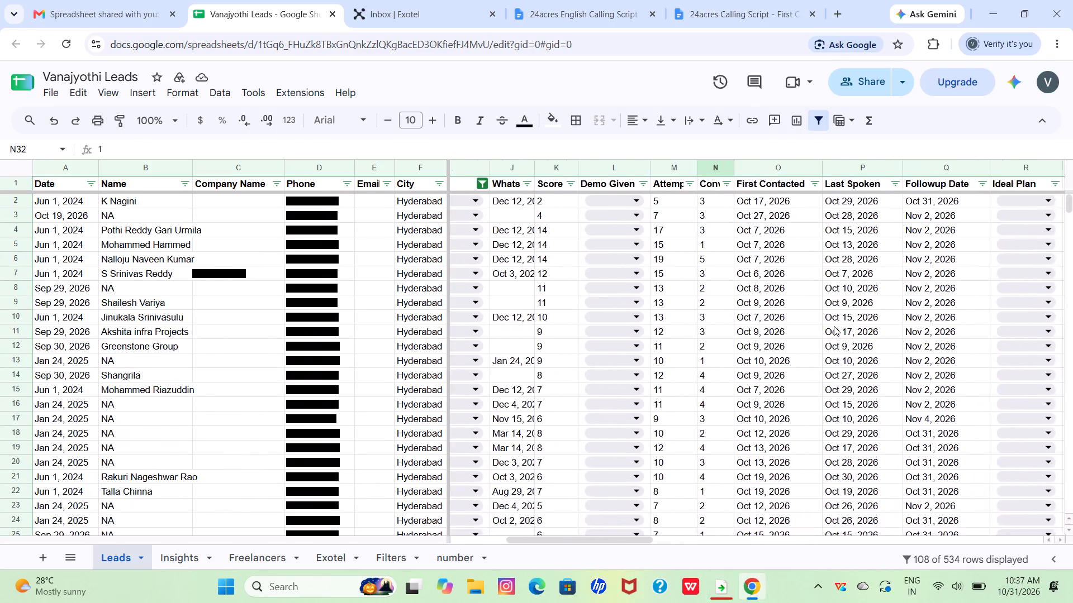
pyautogui.scroll(3, 834, 326)
pyautogui.hscroll(-6, 834, 326)
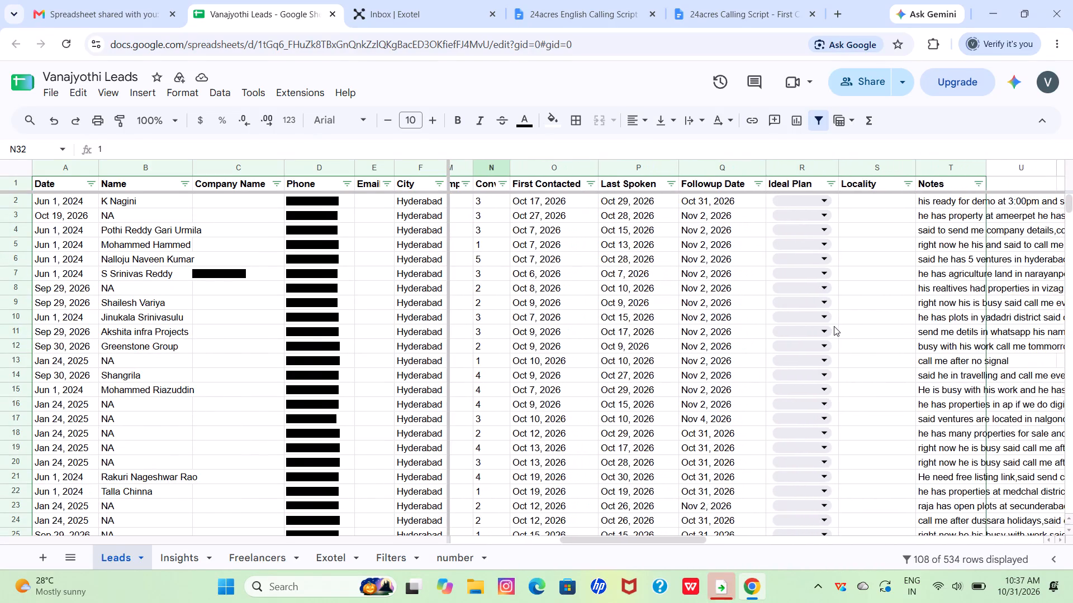
pyautogui.hscroll(-4, 834, 326)
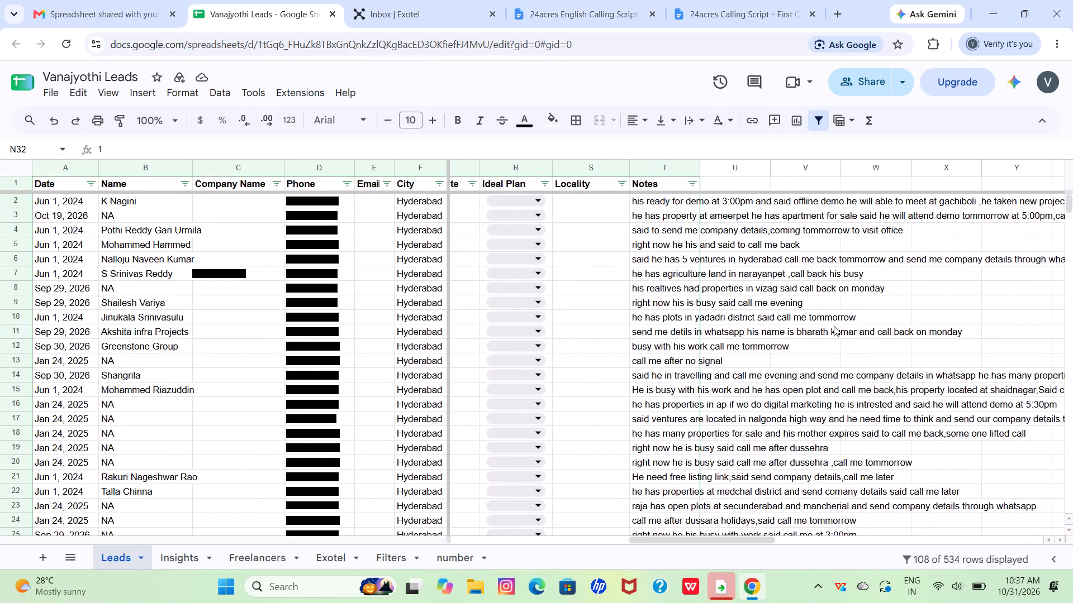
pyautogui.hscroll(-3, 834, 326)
pyautogui.hscroll(1, 834, 326)
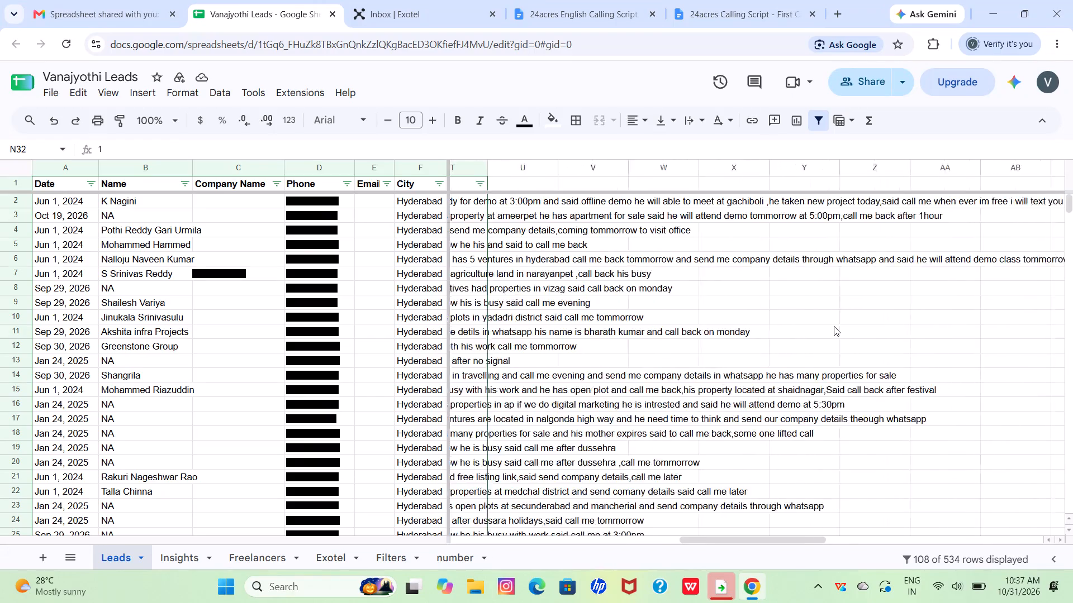
pyautogui.hscroll(2, 834, 326)
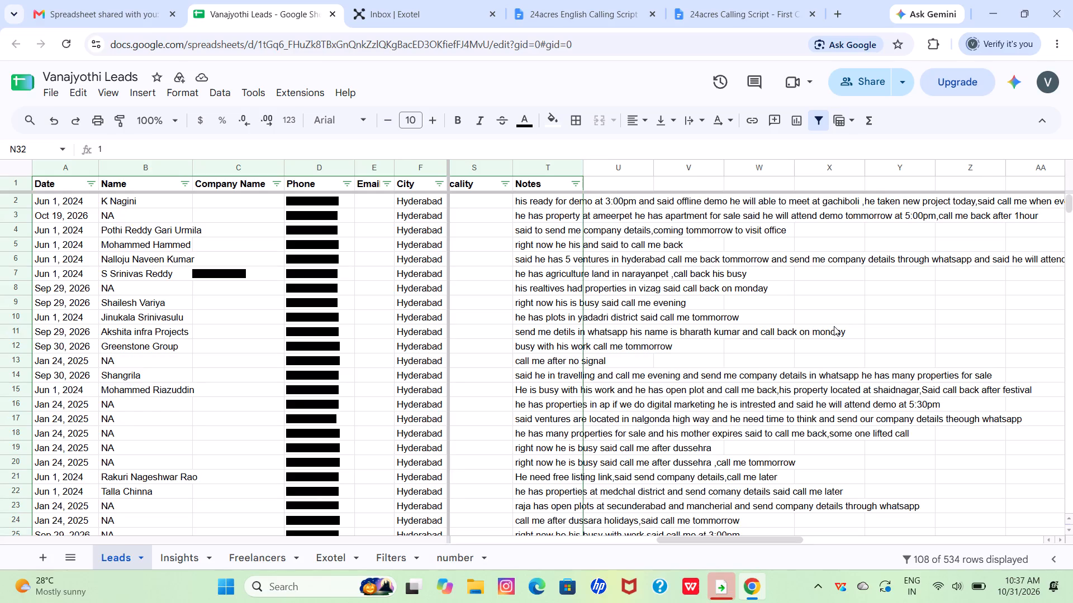
pyautogui.hscroll(3, 834, 326)
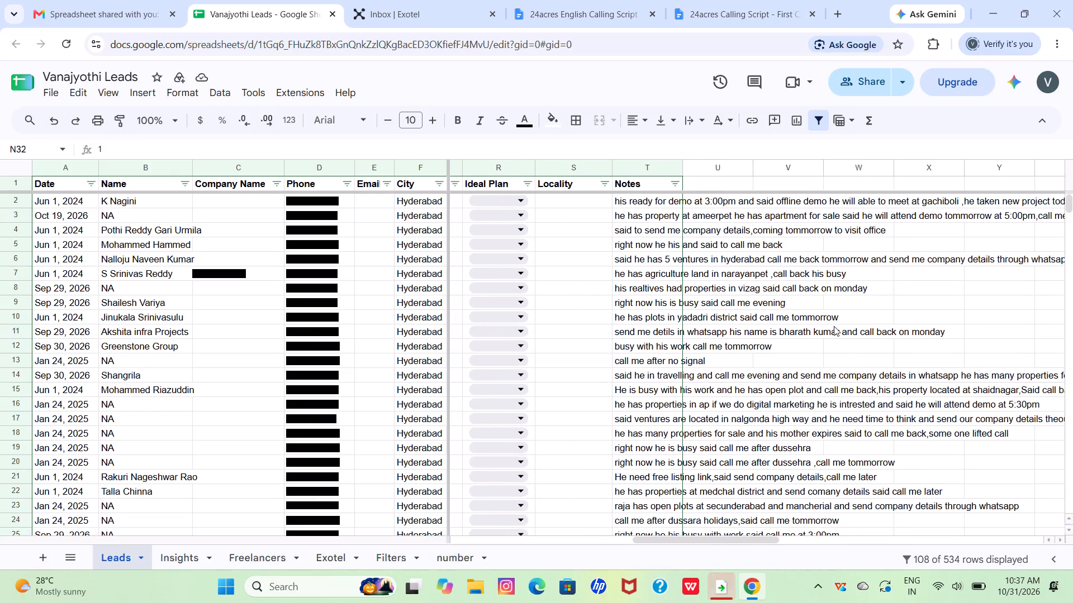
pyautogui.hscroll(3, 834, 326)
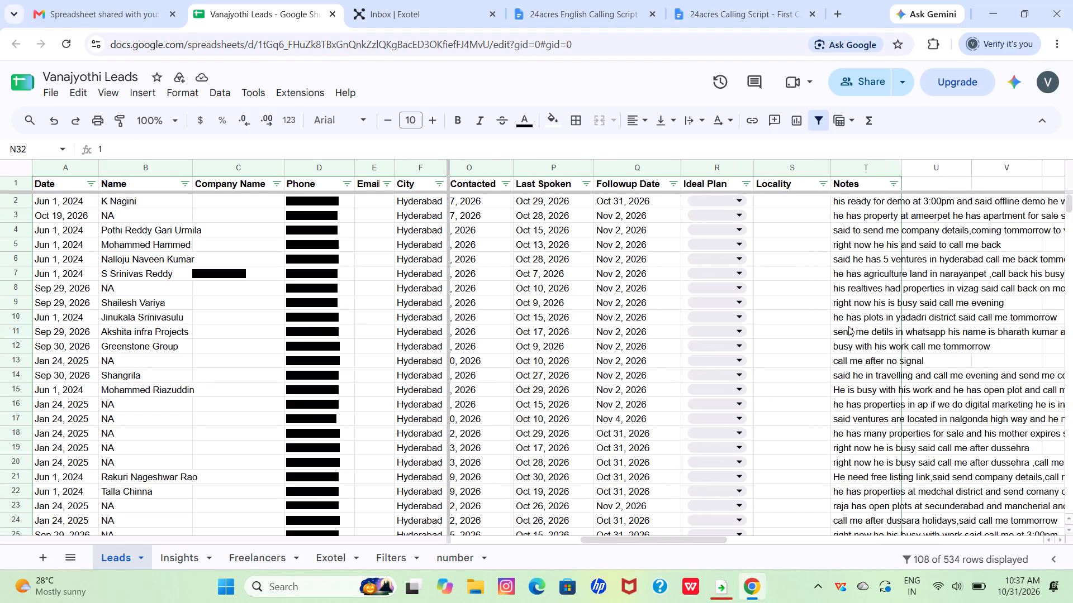
pyautogui.hscroll(-2, 848, 326)
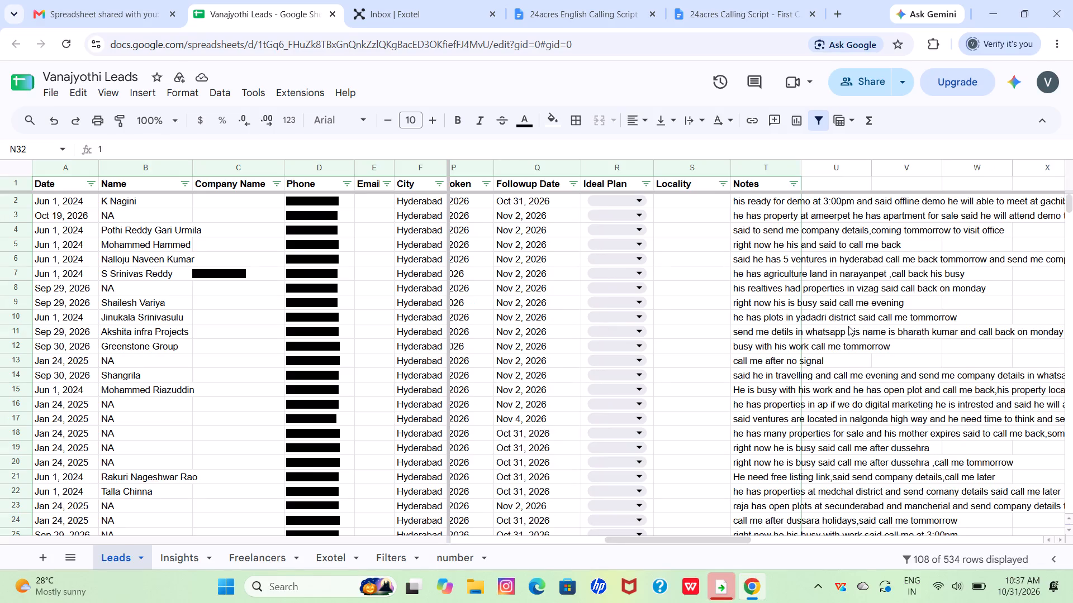
pyautogui.hscroll(-1, 848, 326)
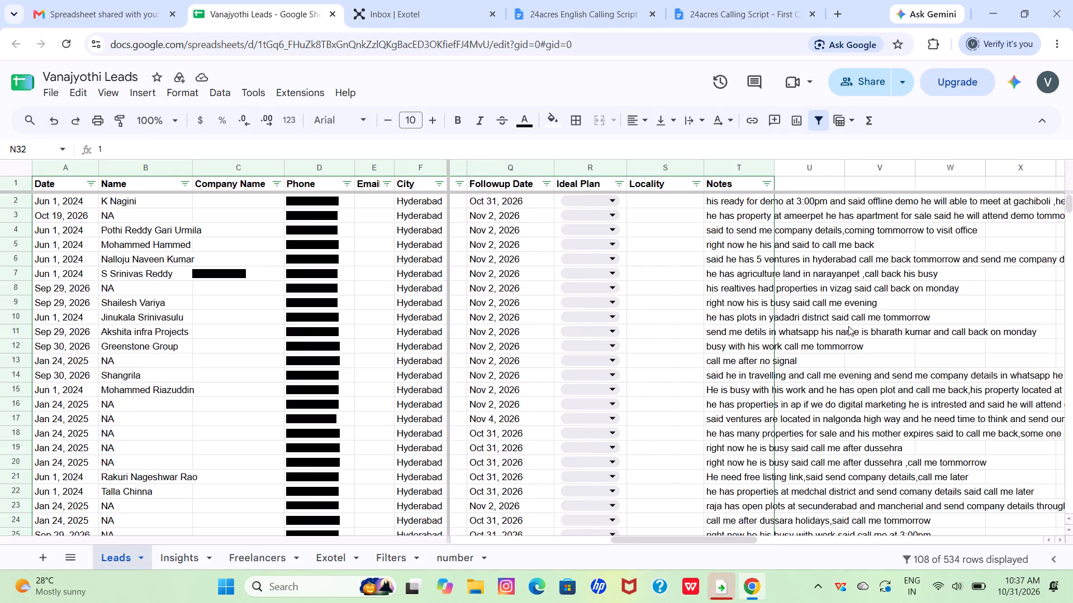
pyautogui.hscroll(-2, 848, 326)
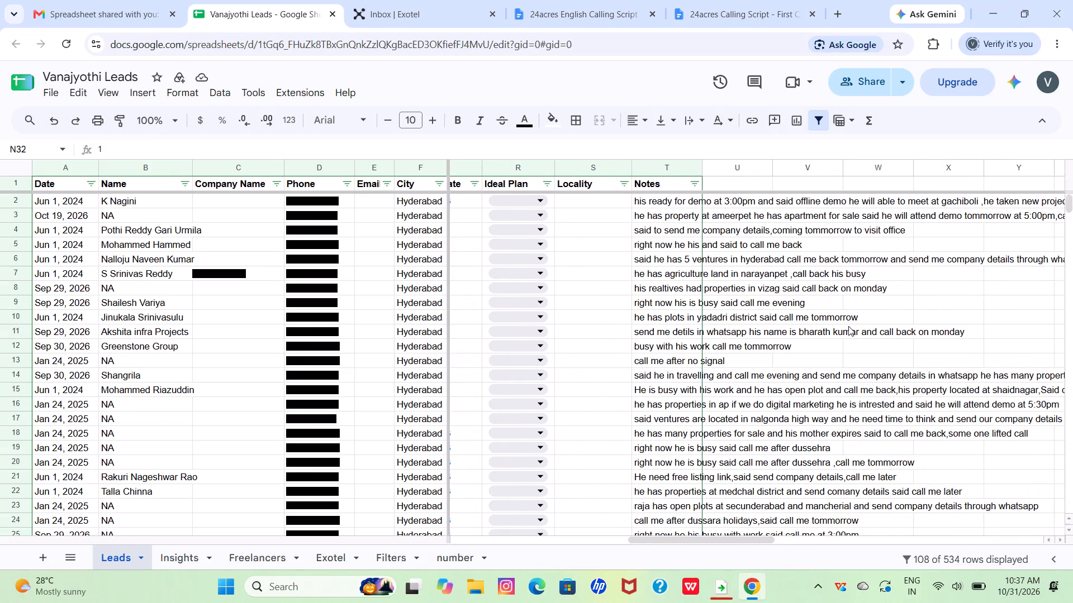
pyautogui.hscroll(-3, 848, 326)
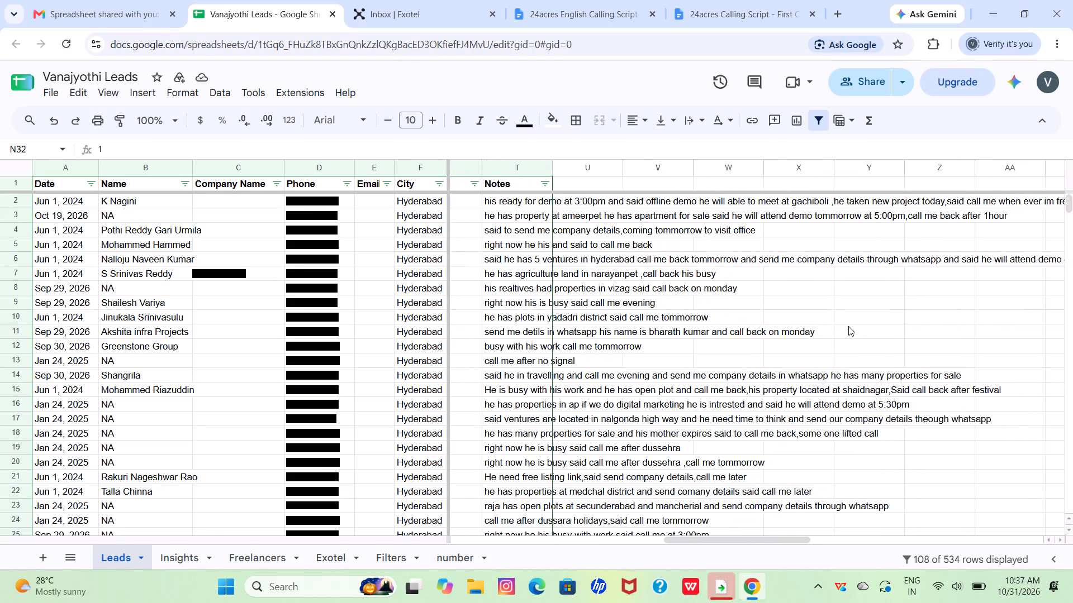
pyautogui.hscroll(-3, 848, 326)
pyautogui.hscroll(2, 848, 326)
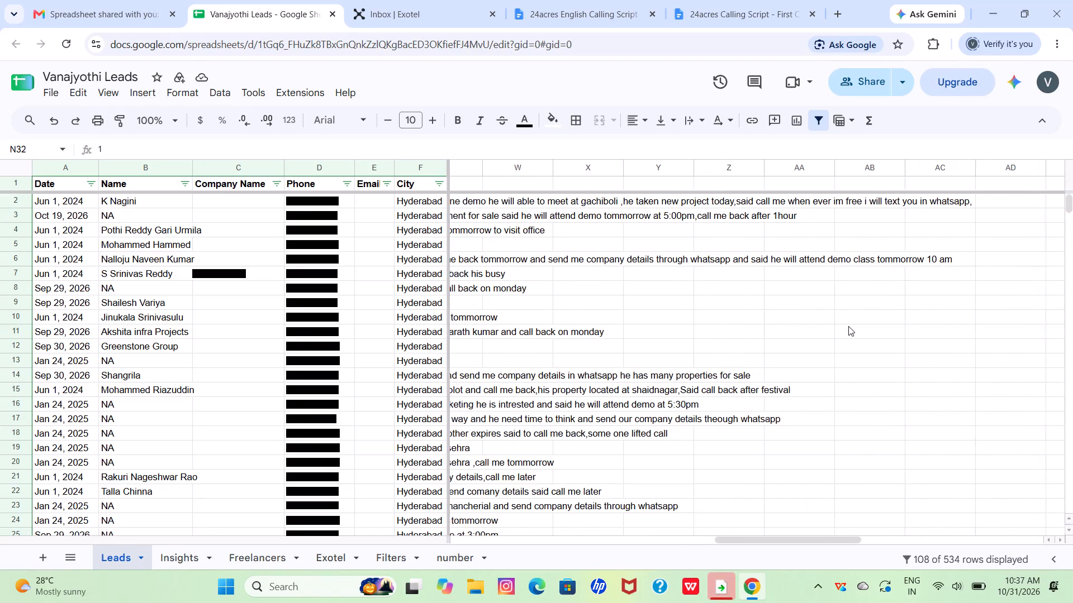
pyautogui.hscroll(5, 848, 326)
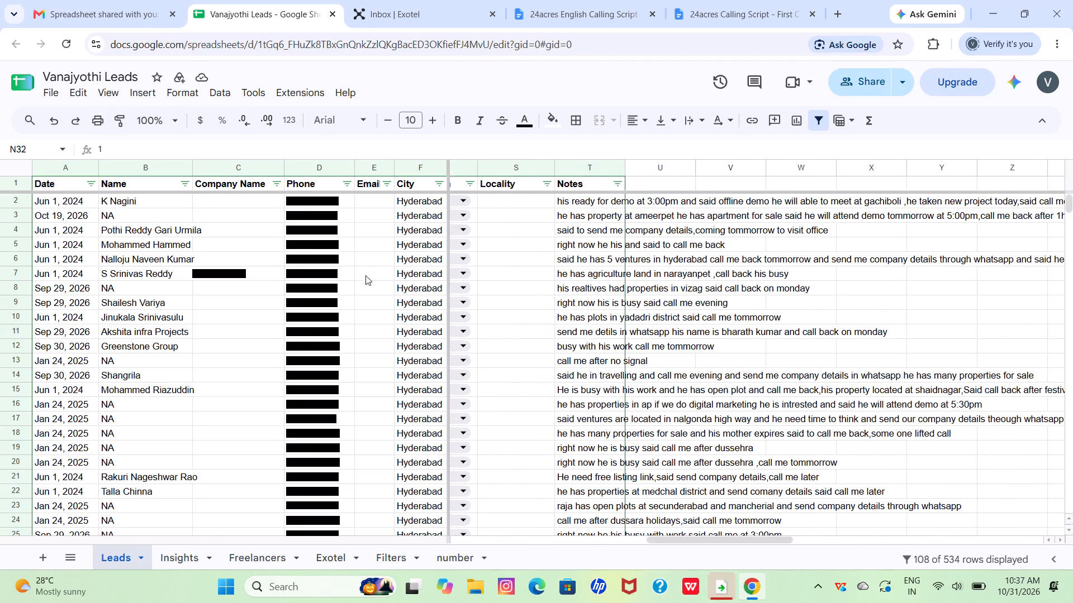
# Select the phone number cell of the lead in row 6.
pyautogui.click(326, 268)
pyautogui.click(314, 258)
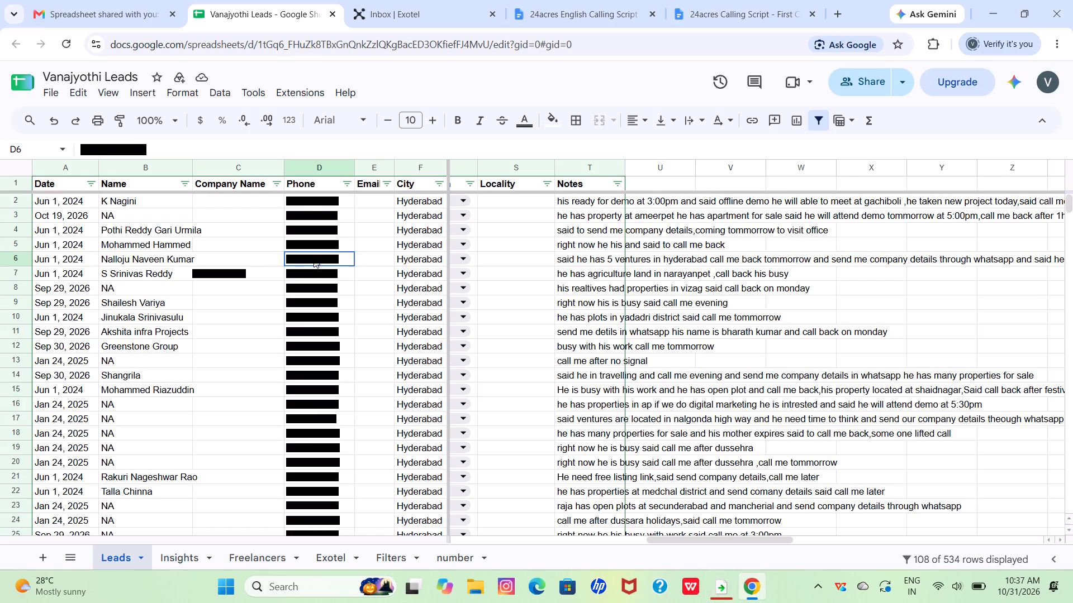
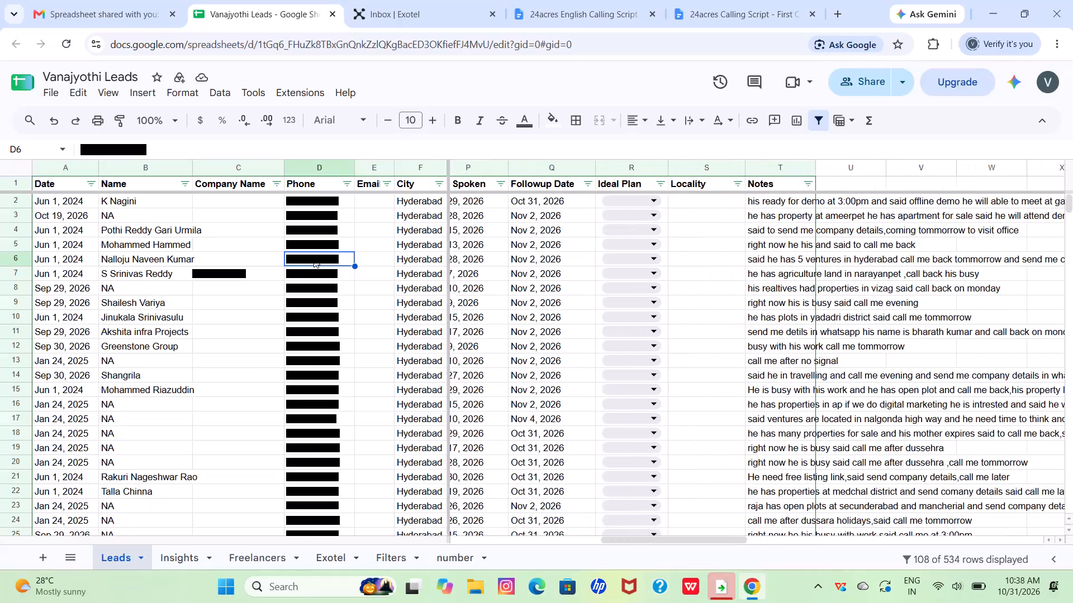
# Select the call attempts cell of the lead in row 6.
pyautogui.hscroll(3, 314, 258)
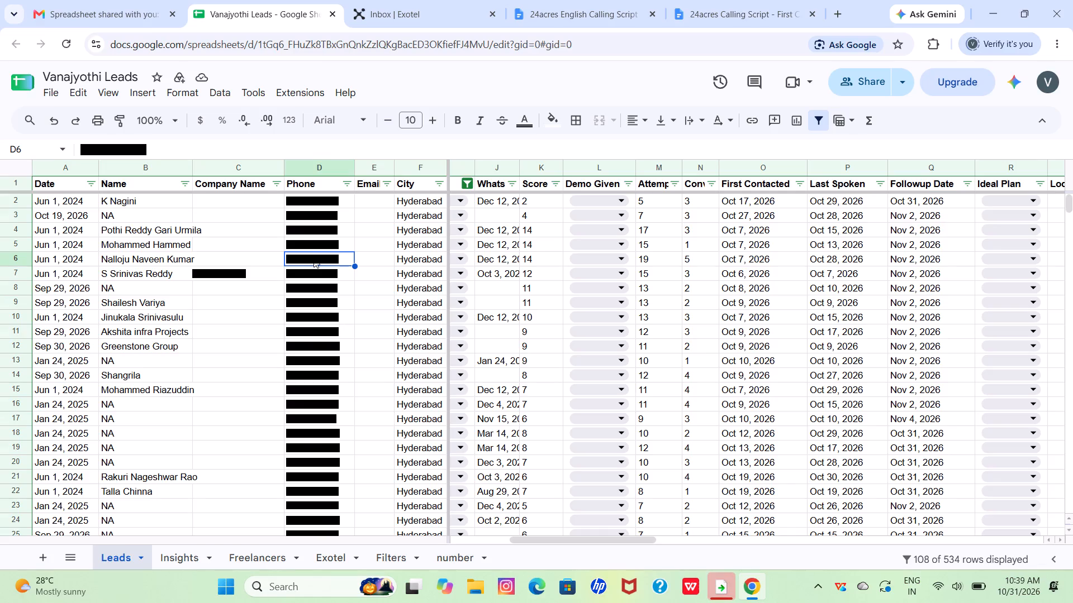
pyautogui.click(656, 267)
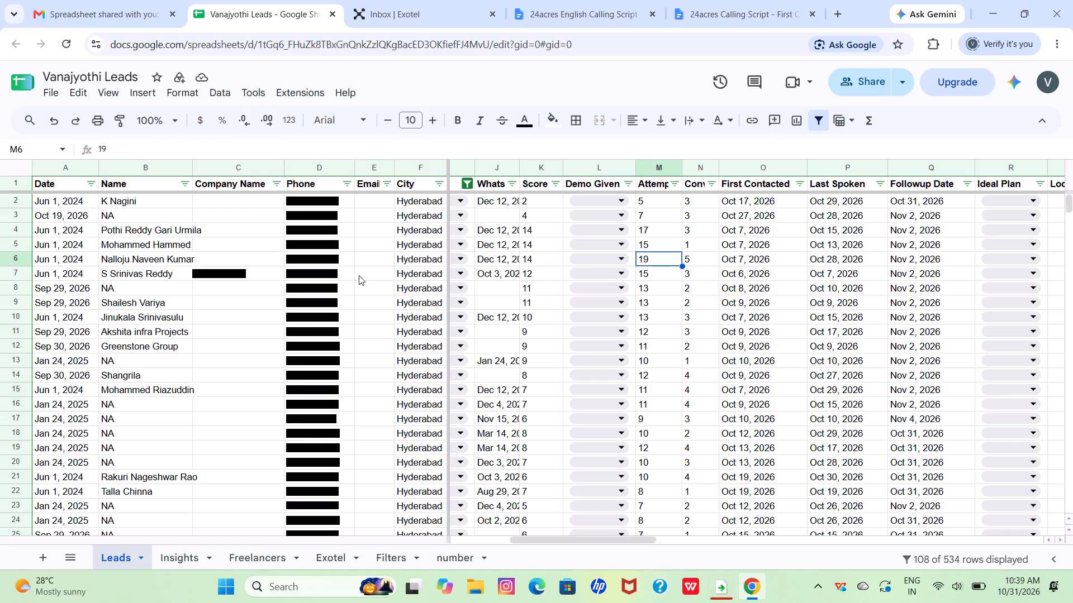
# Starting from the phone number cell in row 7, review the follow-up dates and call notes of the Hyderabad leads down to about row 41.
pyautogui.click(345, 275)
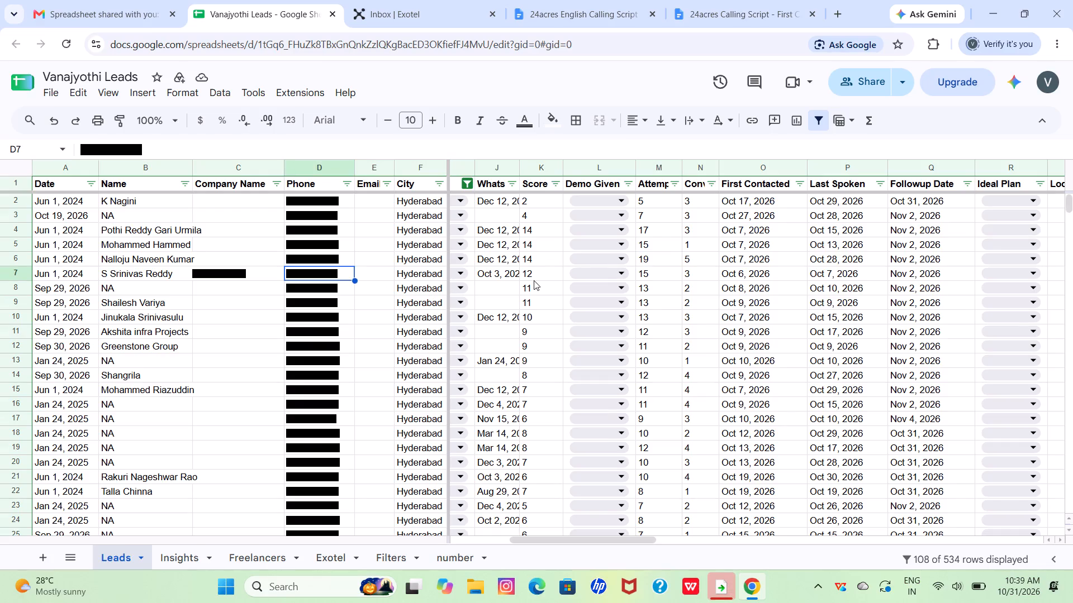
pyautogui.hscroll(-4, 534, 280)
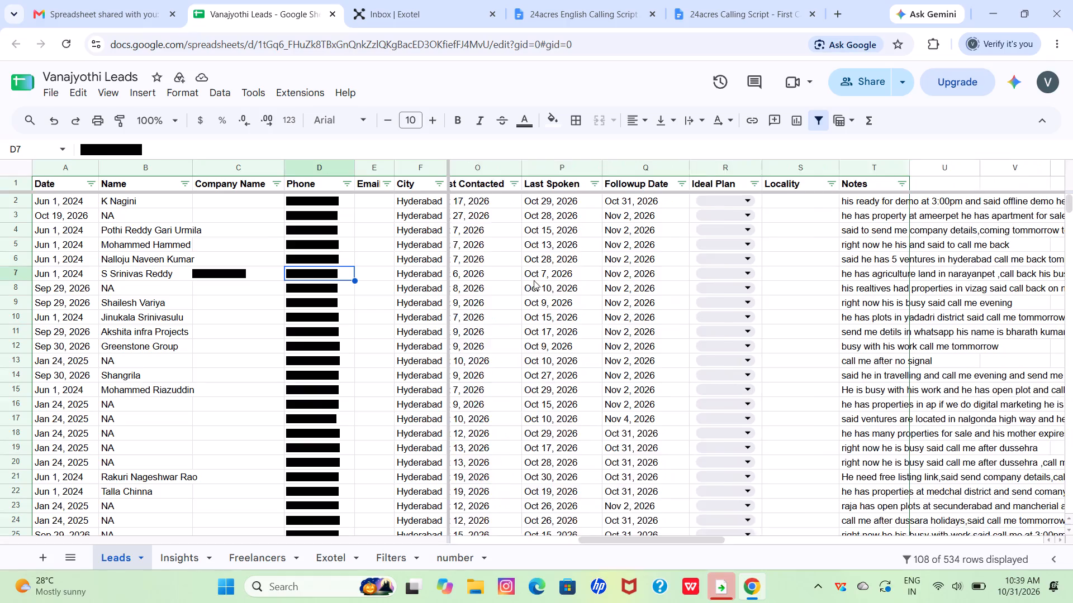
pyautogui.hscroll(-2, 534, 280)
pyautogui.hscroll(2, 534, 280)
pyautogui.scroll(5, 534, 280)
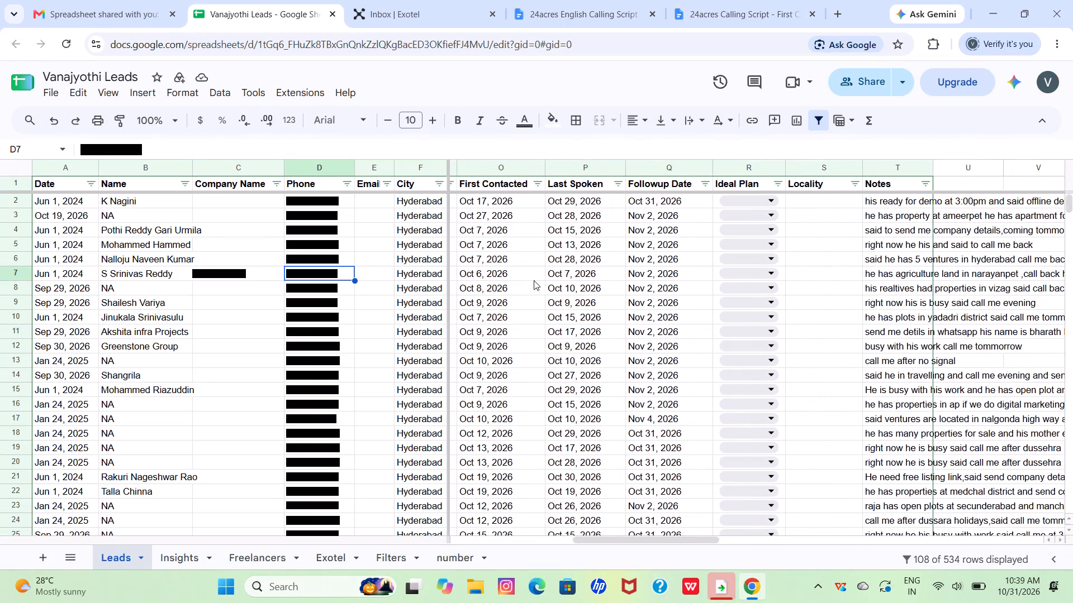
pyautogui.hscroll(-4, 534, 280)
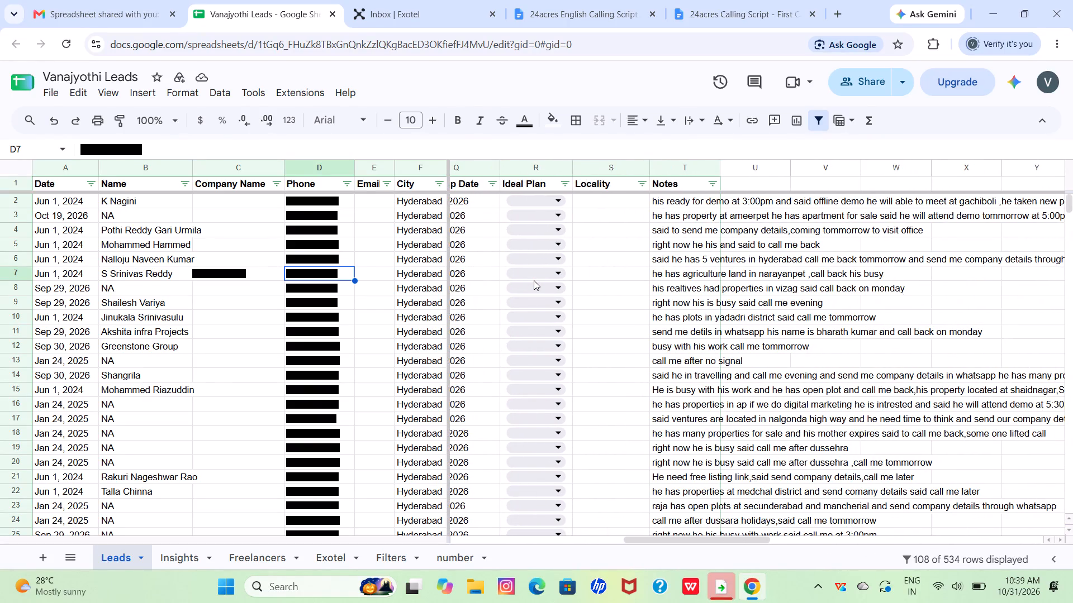
pyautogui.hscroll(2, 534, 280)
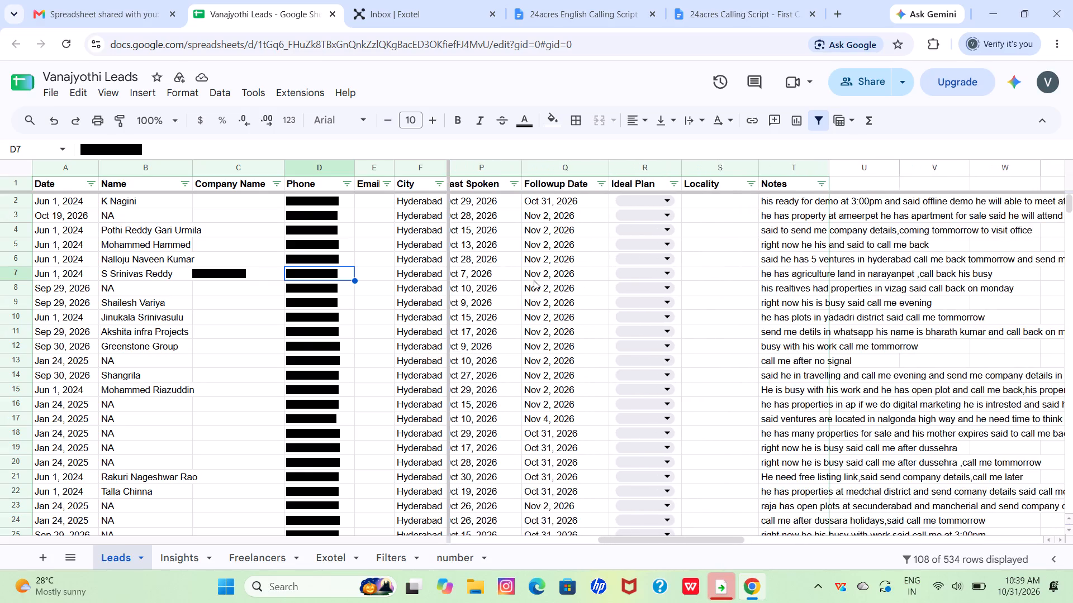
pyautogui.hscroll(1, 534, 280)
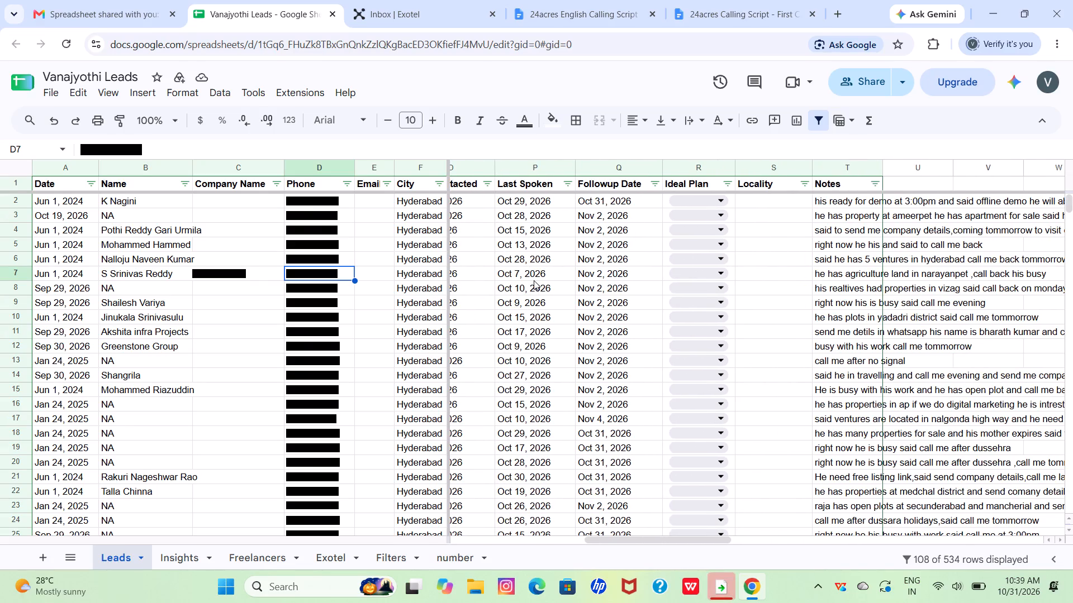
pyautogui.scroll(-3, 534, 280)
pyautogui.hscroll(-1, 534, 280)
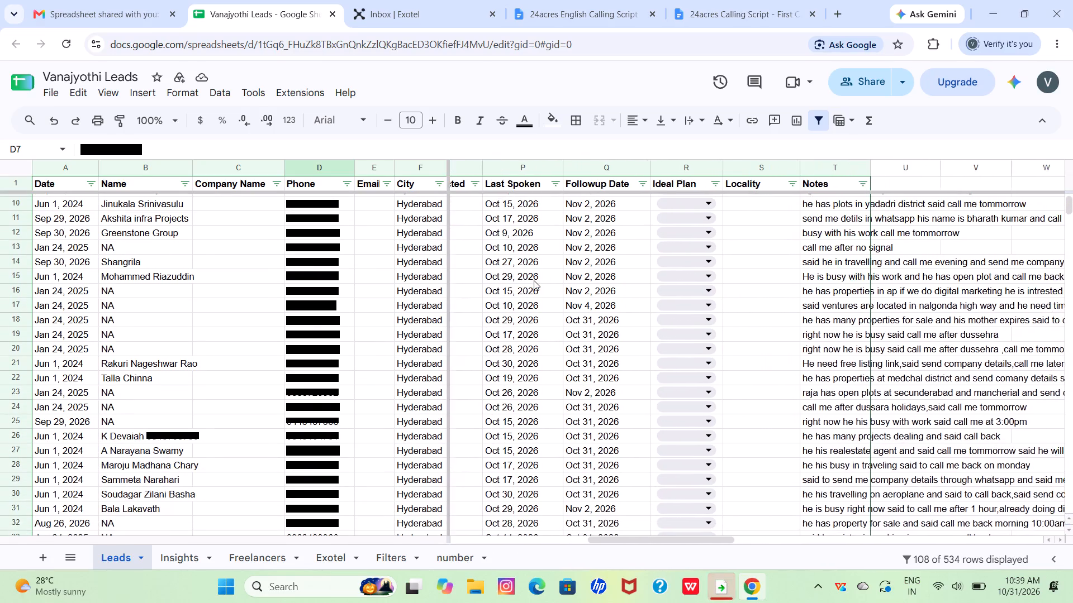
pyautogui.hscroll(-2, 534, 280)
pyautogui.scroll(-1, 534, 280)
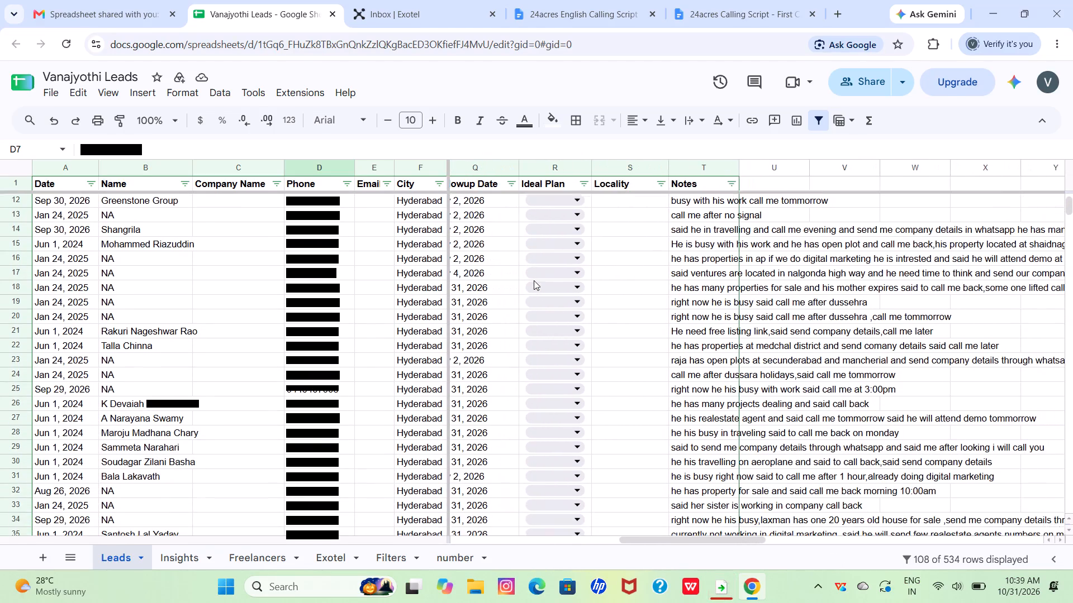
pyautogui.scroll(-1, 534, 280)
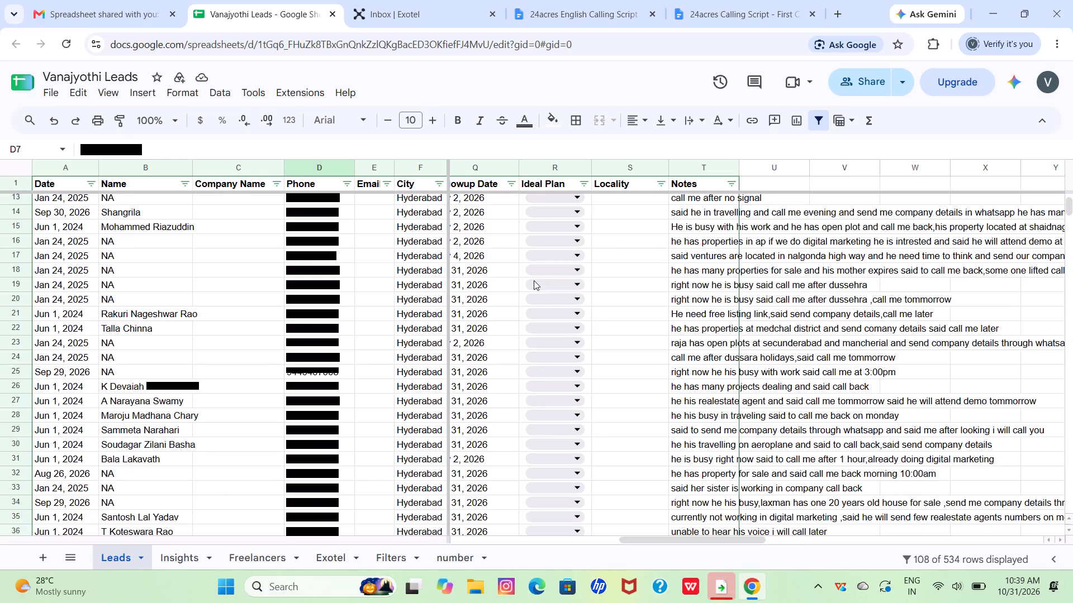
pyautogui.scroll(-2, 534, 280)
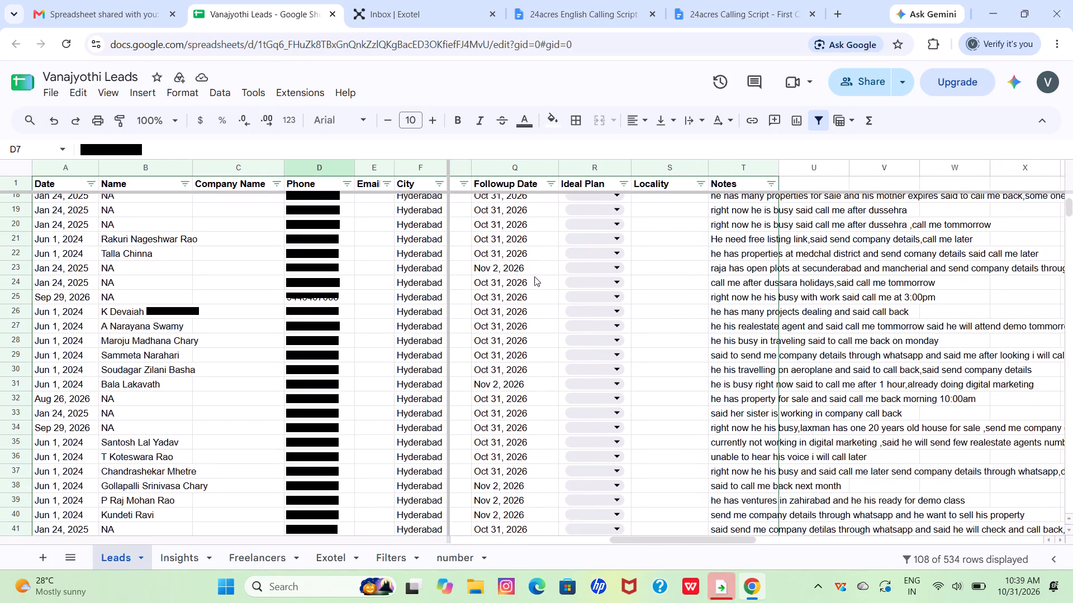
# Select the phone number cell of the lead in row 19.
pyautogui.click(327, 211)
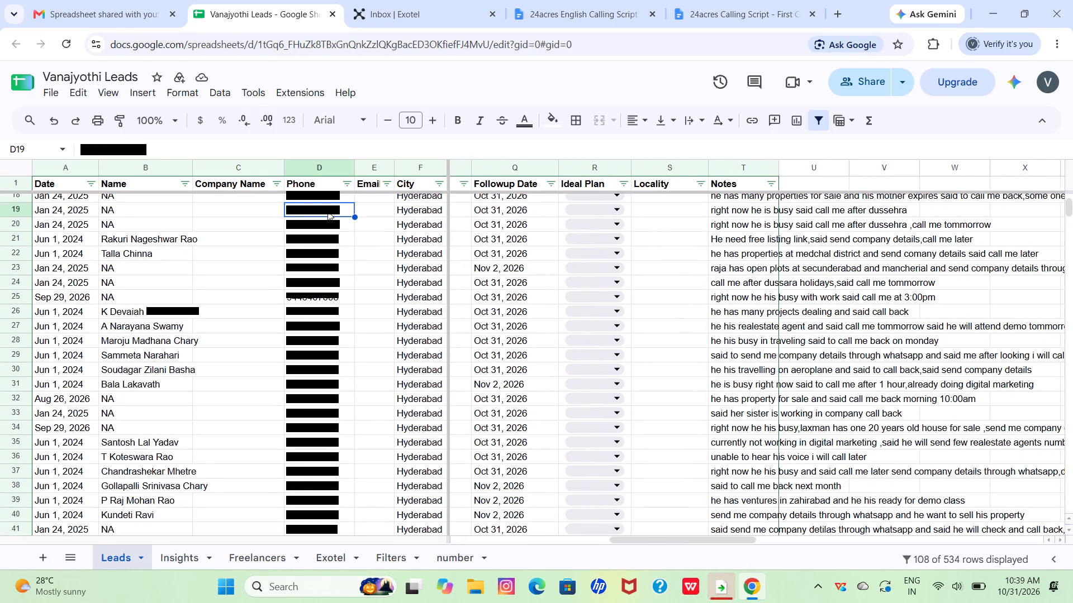
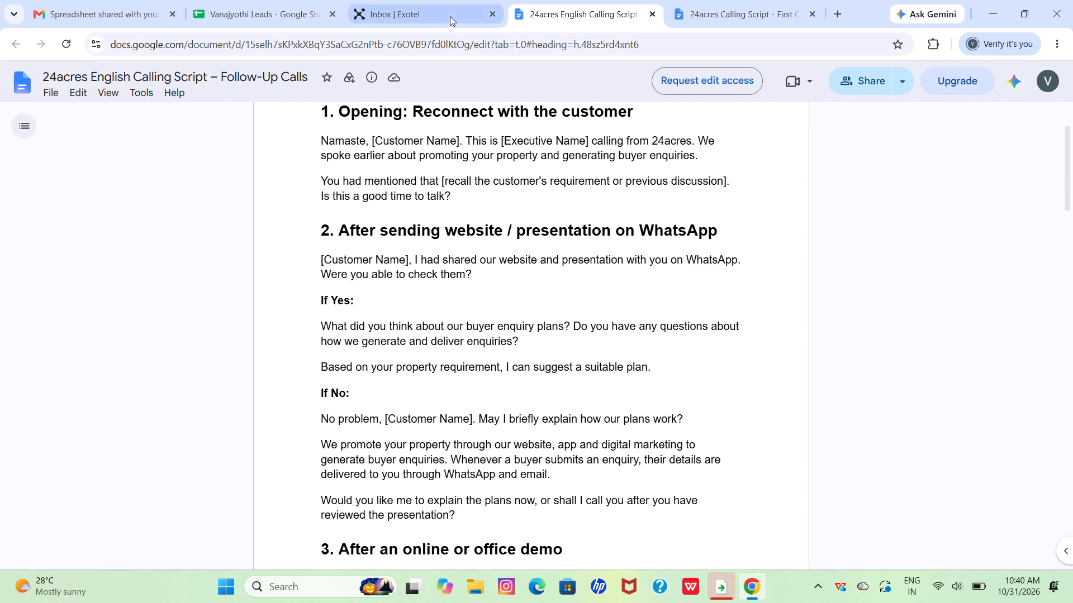
# Return to the Vanajyothi Leads sheet and review the follow-up dates of the Hyderabad leads in rows 19, 21 and below.
pyautogui.click(241, 0)
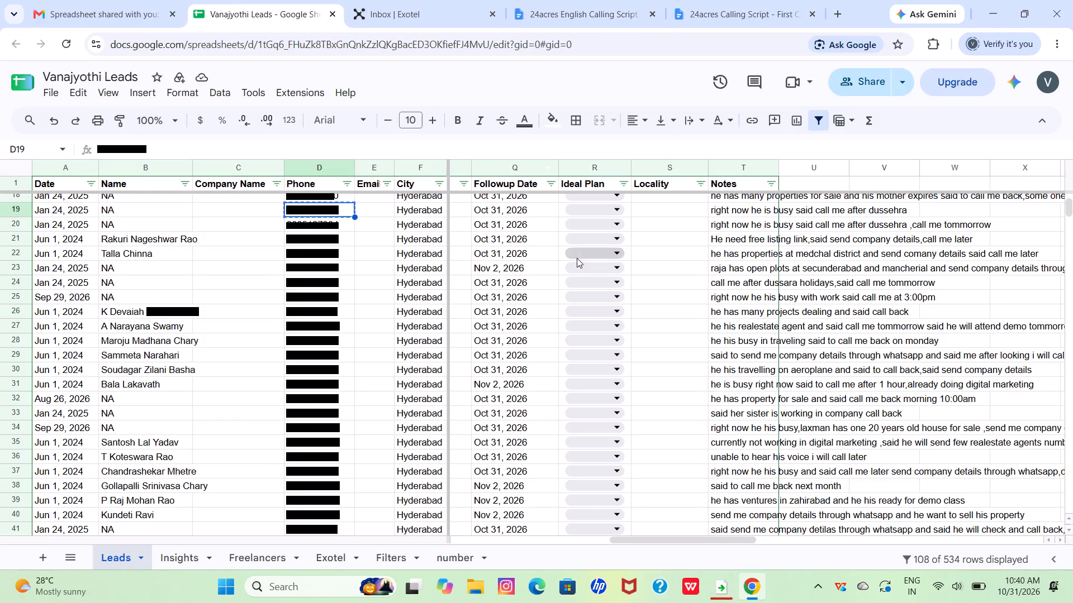
pyautogui.click(538, 209)
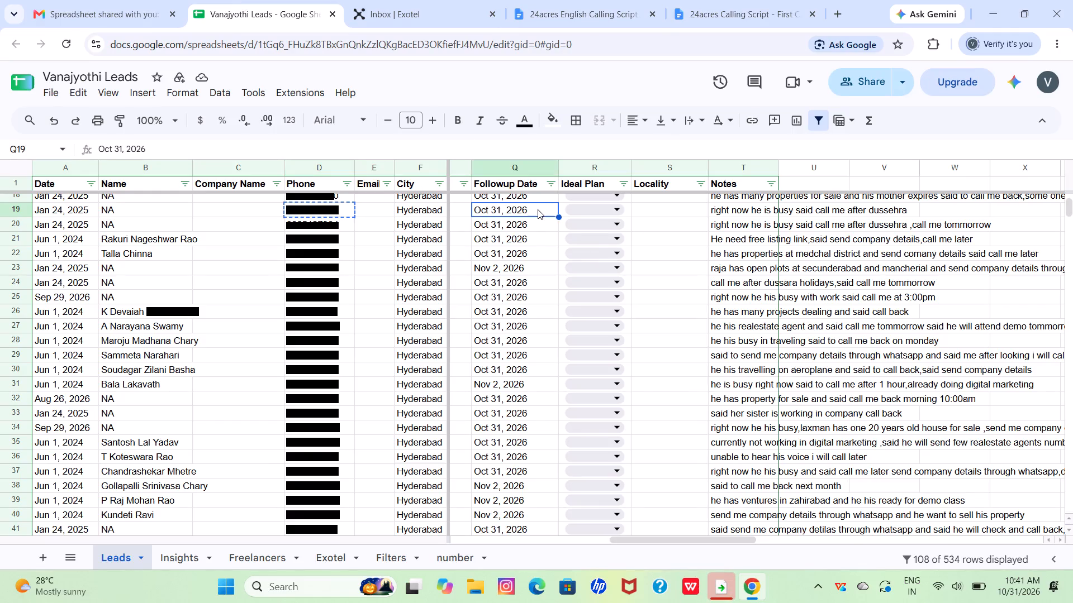
pyautogui.click(516, 240)
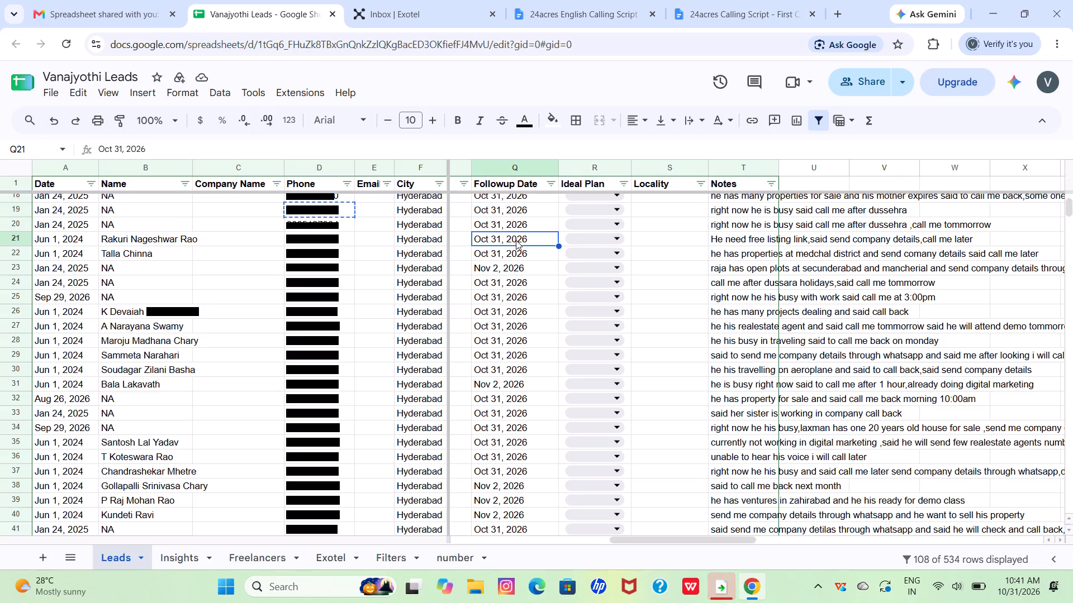
pyautogui.scroll(-1, 516, 240)
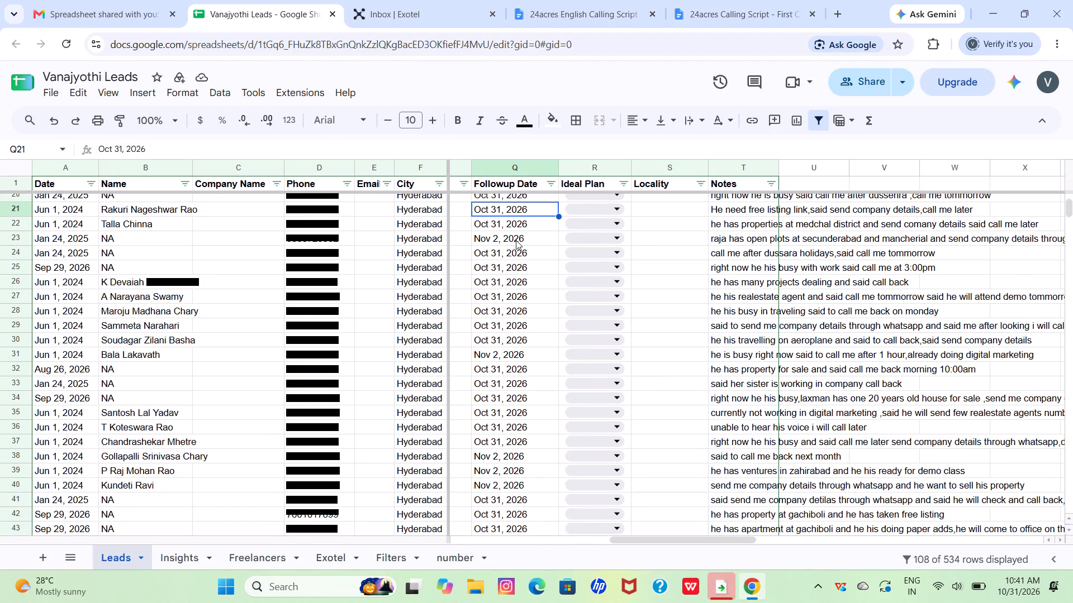
# Check the follow-up date of the lead in row 24 and select that lead's phone number cell.
pyautogui.click(513, 252)
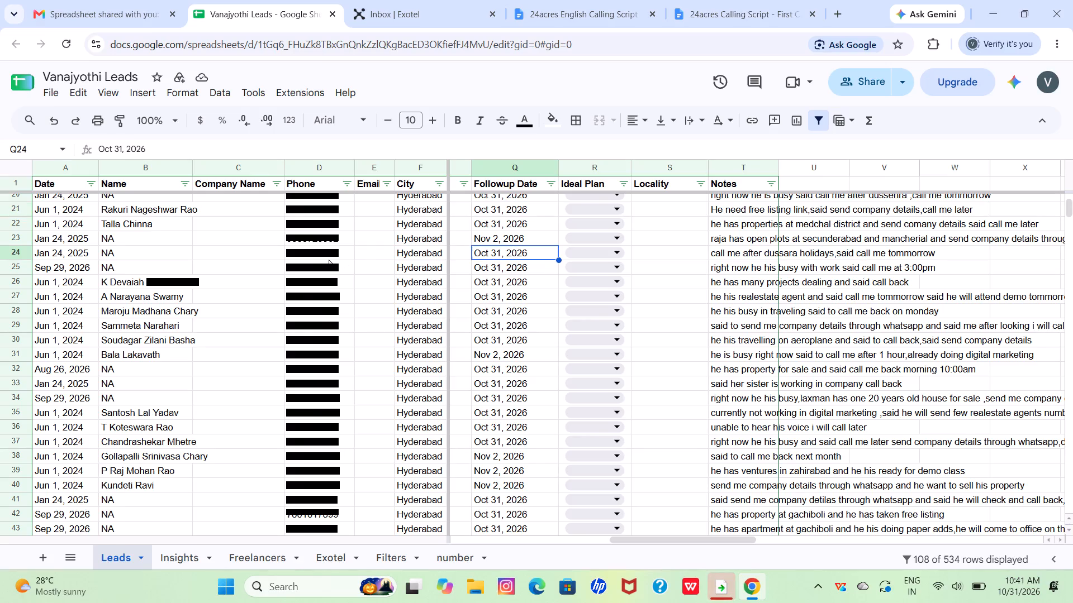
pyautogui.click(306, 261)
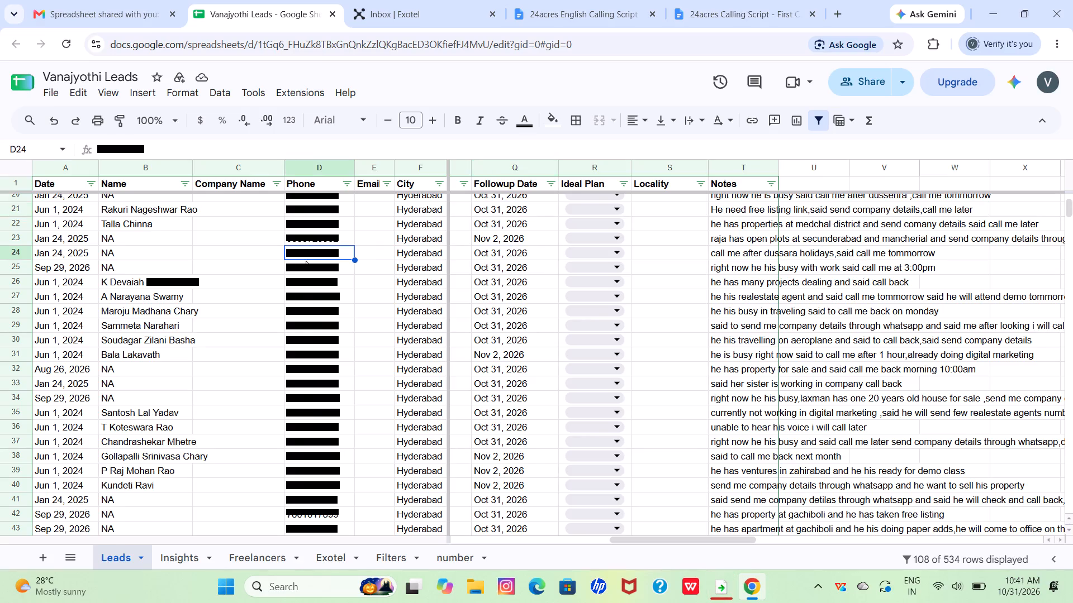
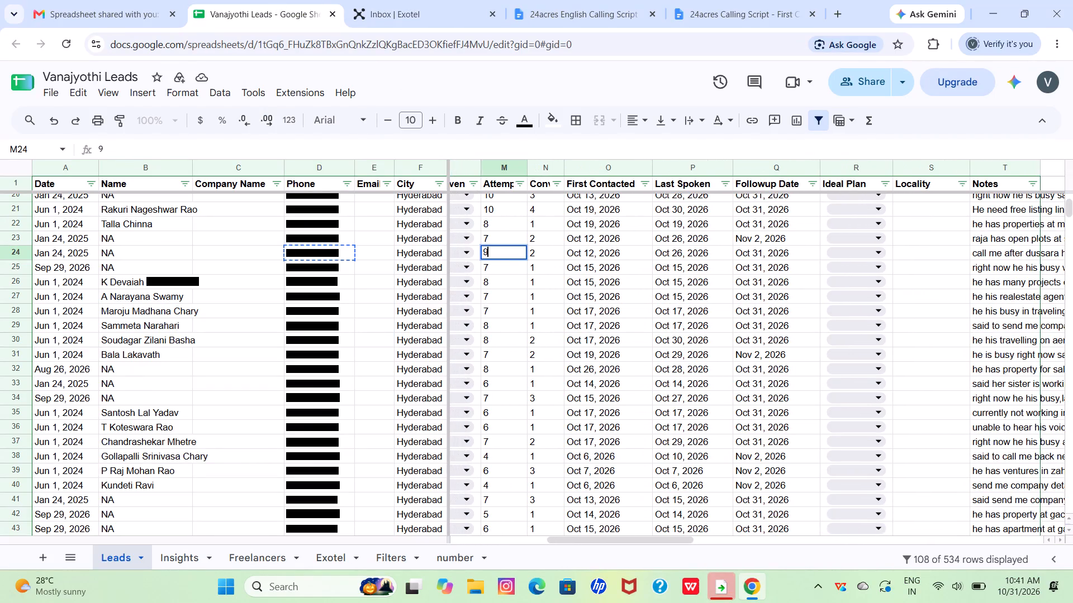
# Set the call attempts of the lead in row 24 to 9.
pyautogui.click(500, 286)
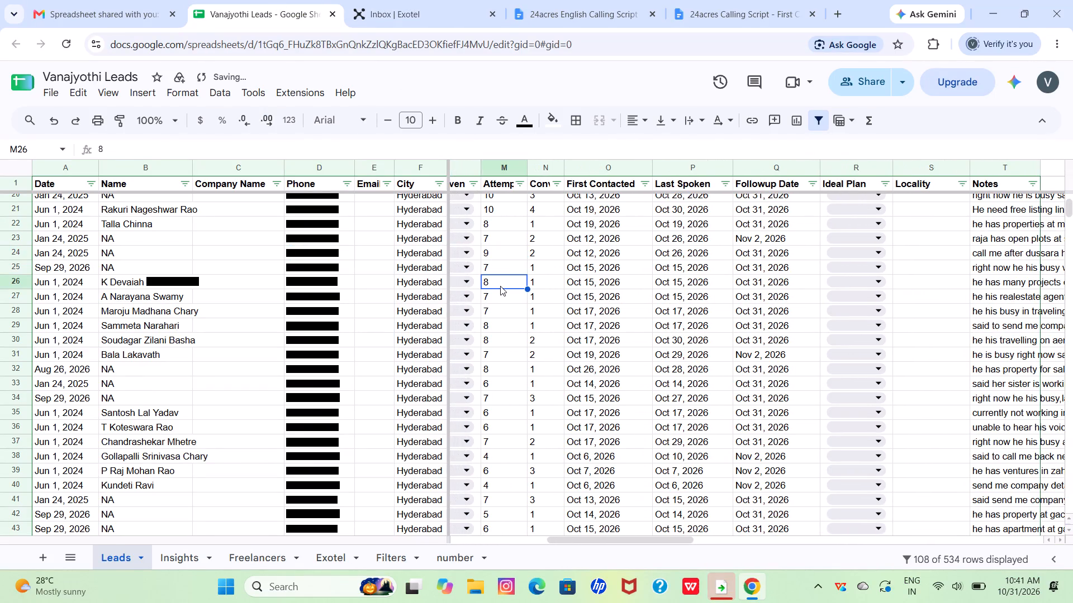
# Select the notes cell of the lead in row 24 and review its call note.
pyautogui.click(497, 253)
pyautogui.hscroll(-6, 497, 253)
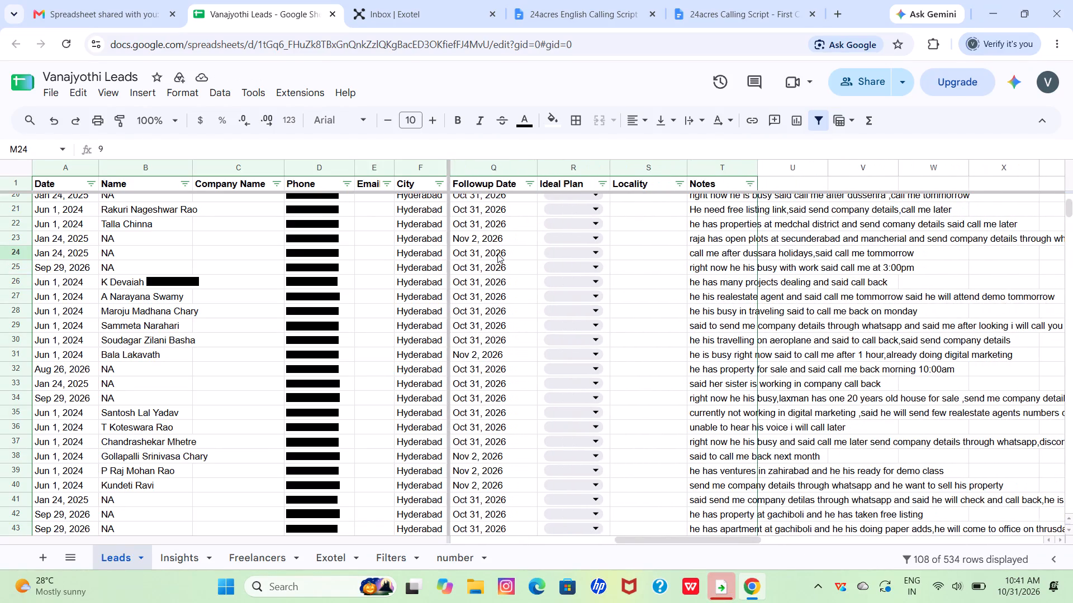
pyautogui.click(646, 253)
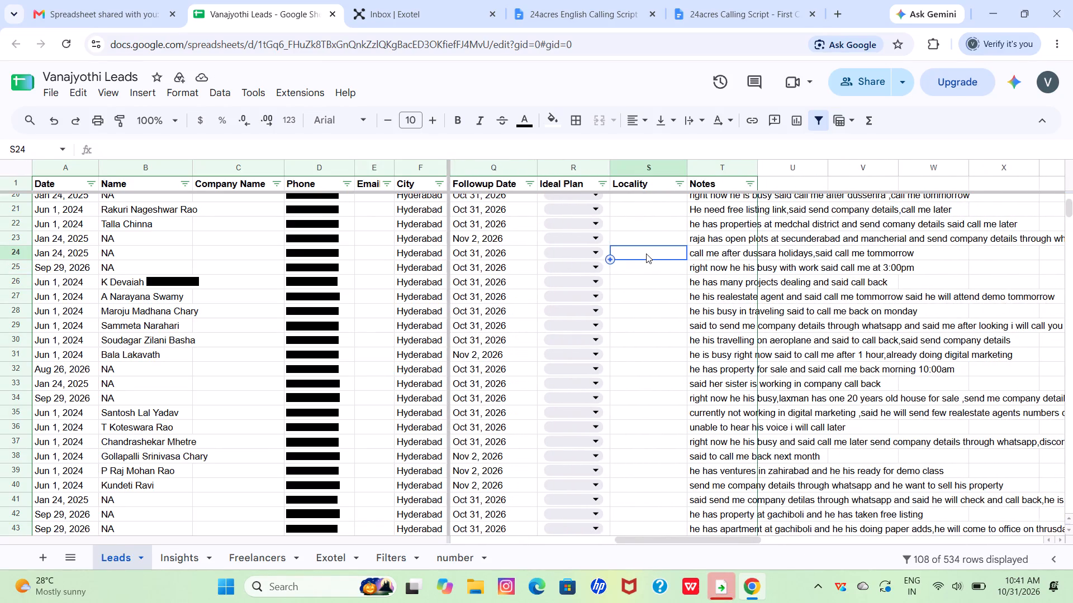
pyautogui.hscroll(-1, 646, 253)
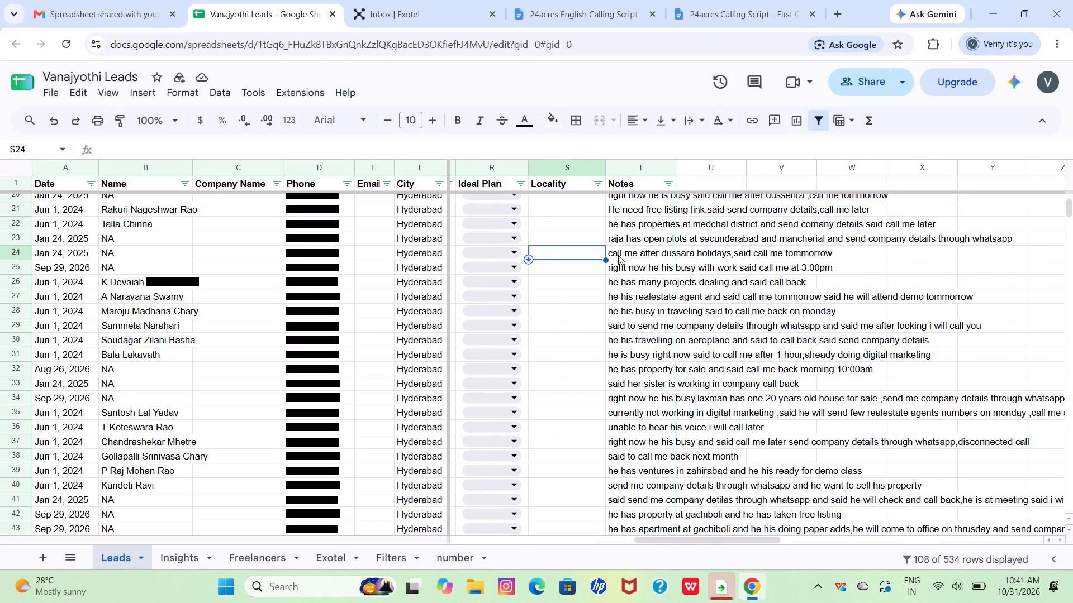
pyautogui.click(618, 255)
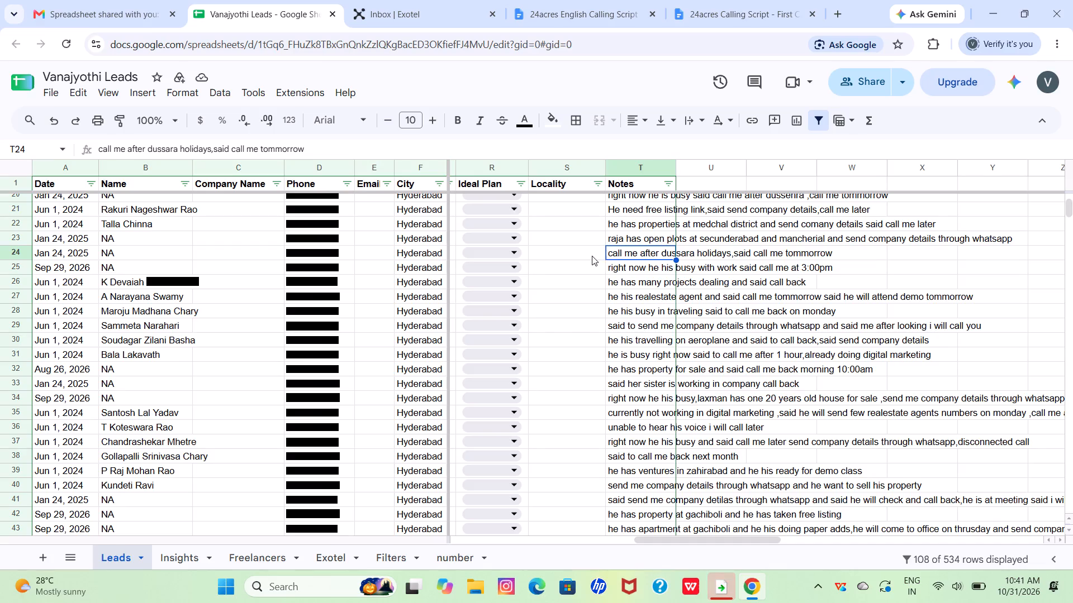
# Consult the opening section of the 24acres English Calling Script for follow-up calls.
pyautogui.click(592, 256)
pyautogui.click(577, 0)
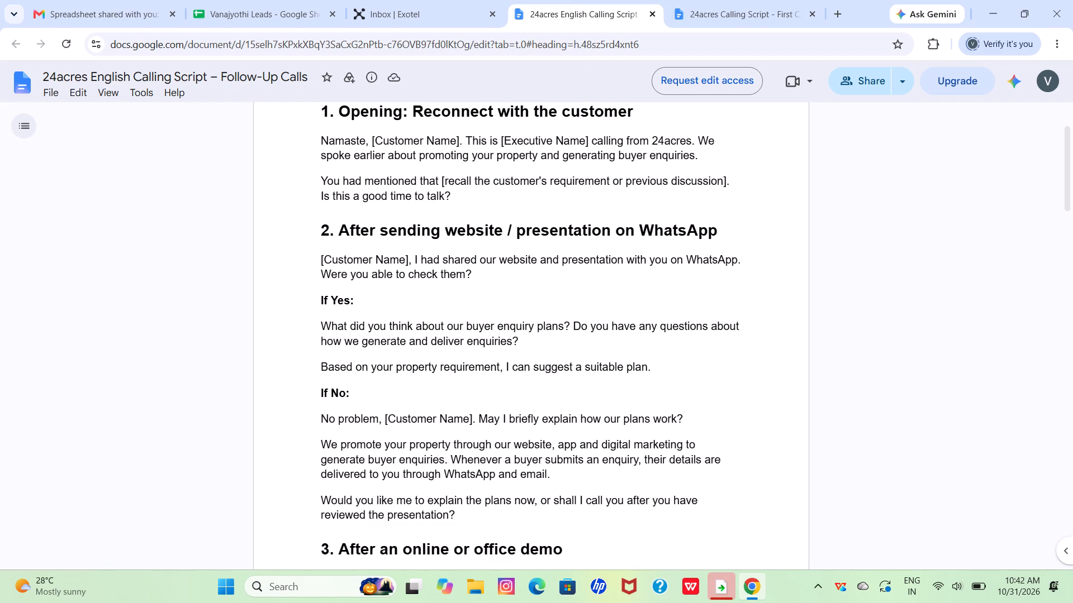
pyautogui.scroll(5, 613, 279)
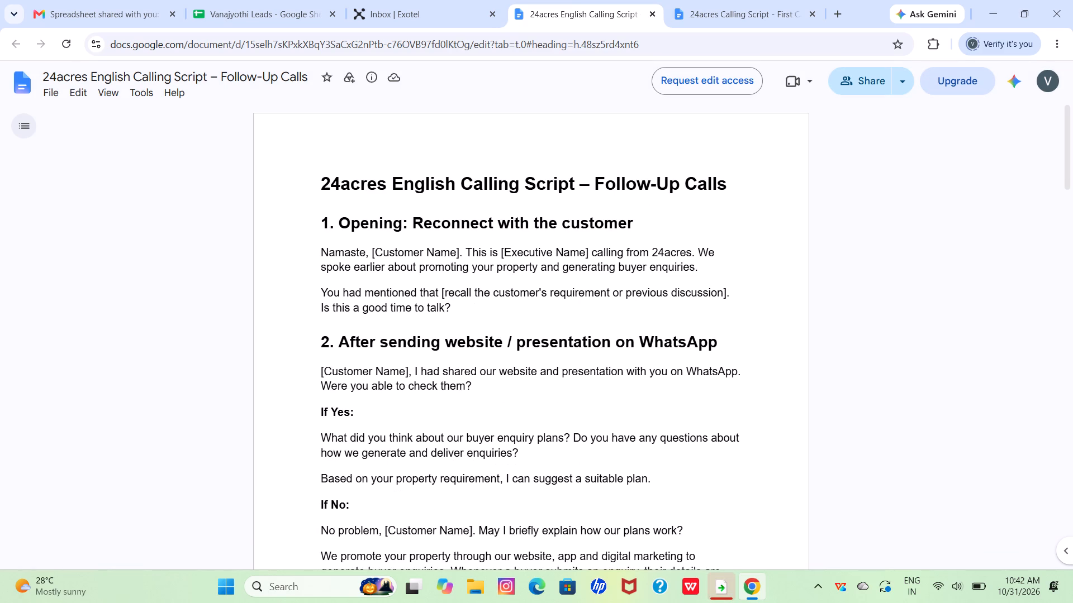
# Return to the Vanajyothi Leads sheet and select the notes cell of the lead in row 24.
pyautogui.click(235, 0)
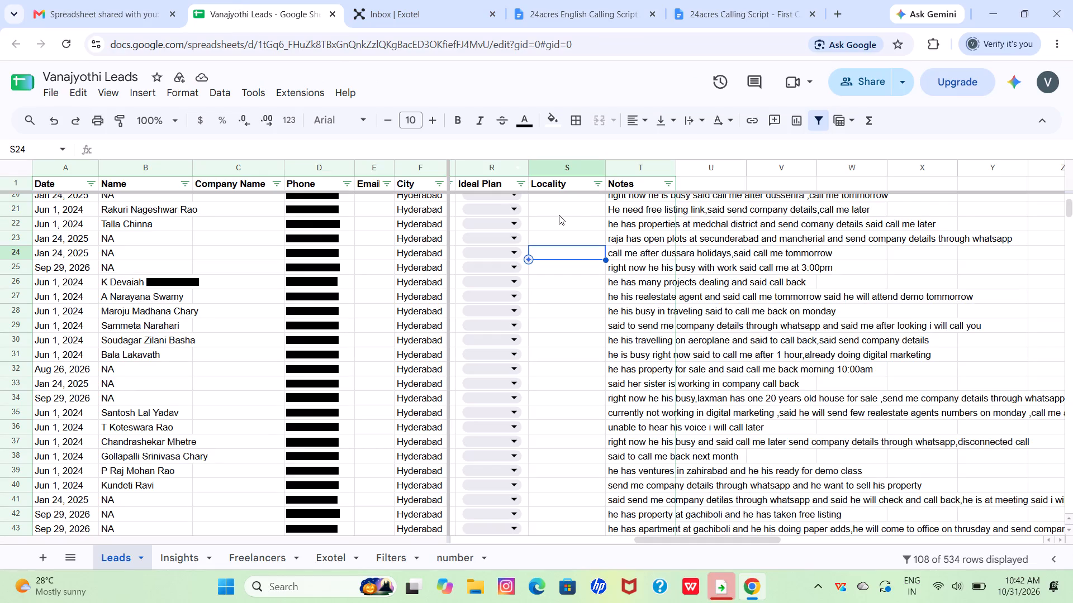
pyautogui.click(621, 255)
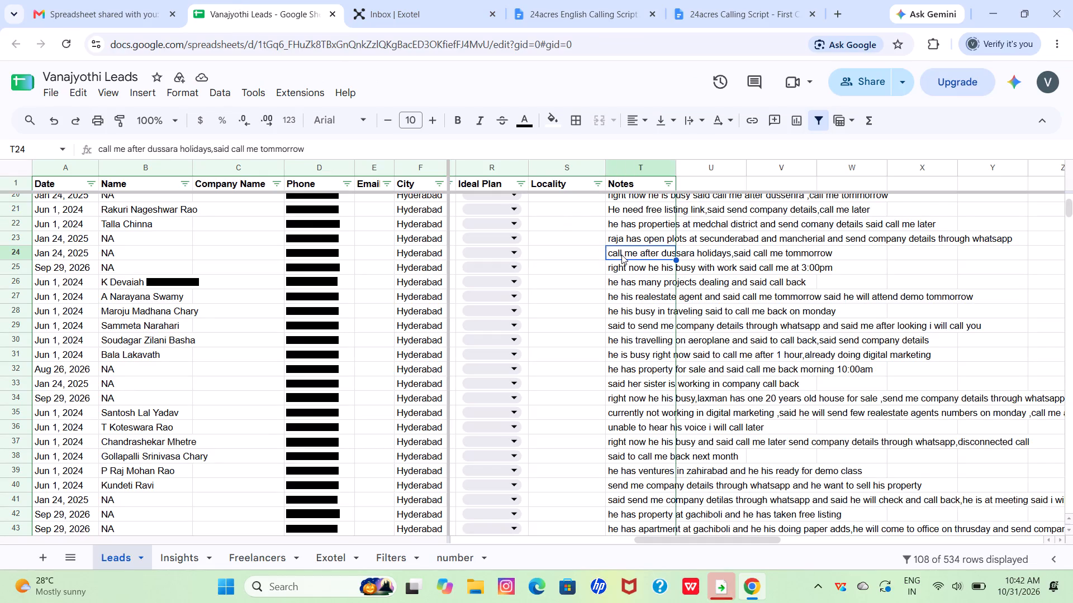
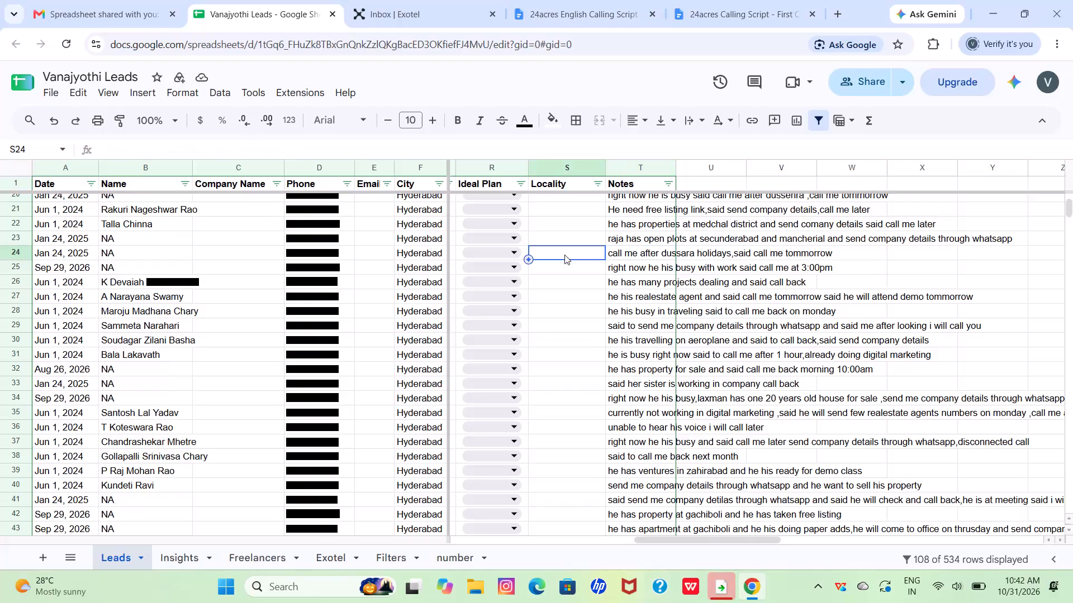
# Append ",he has property for sale" to the end of the existing call note for the lead in row 24.
pyautogui.hscroll(1, 564, 255)
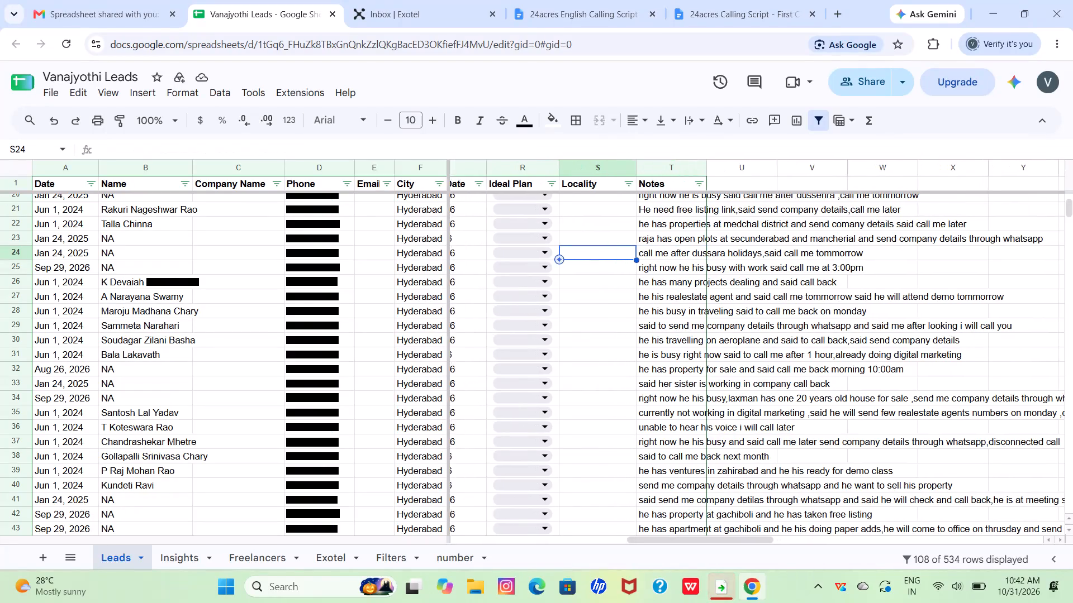
pyautogui.hscroll(1, 564, 255)
pyautogui.click(653, 252)
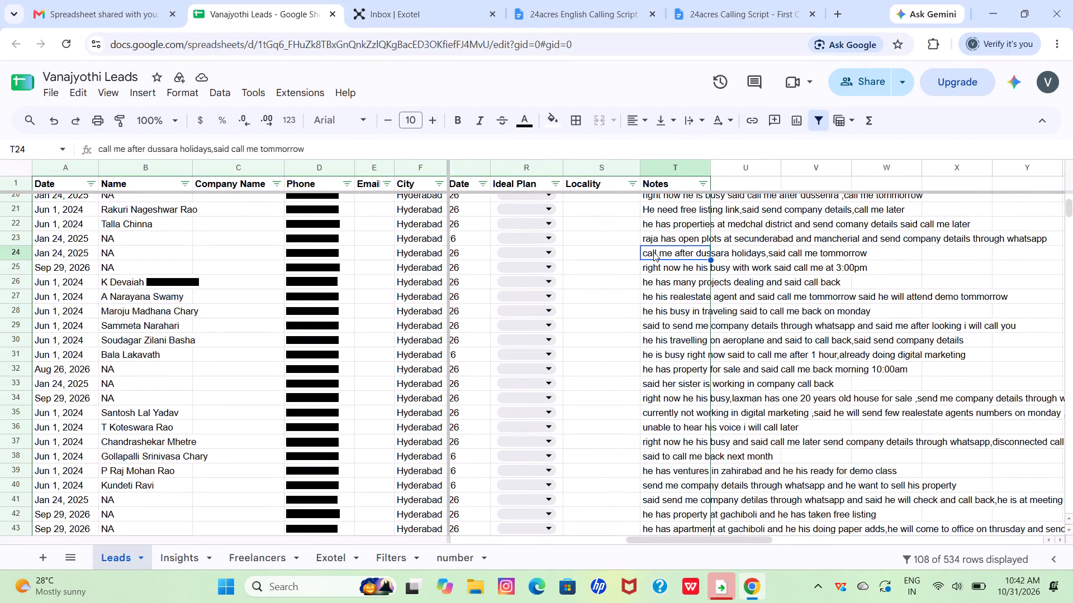
pyautogui.doubleClick(656, 254)
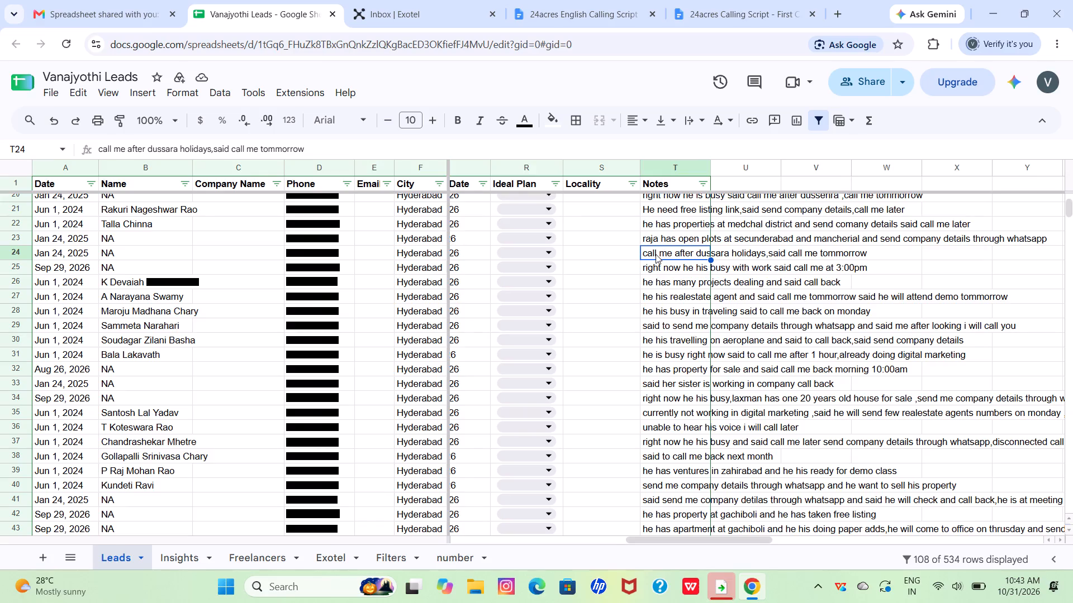
pyautogui.press('BackSpace')
pyautogui.press('BackSpace')
pyautogui.press('BackSpace')
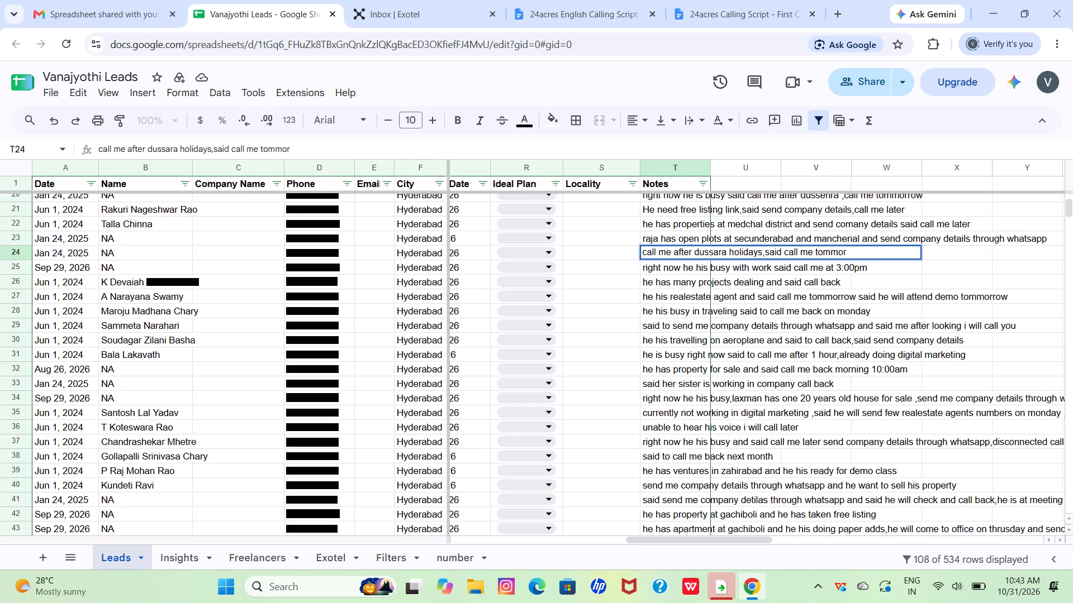
pyautogui.write('ro')
pyautogui.press('w')
pyautogui.press(',')
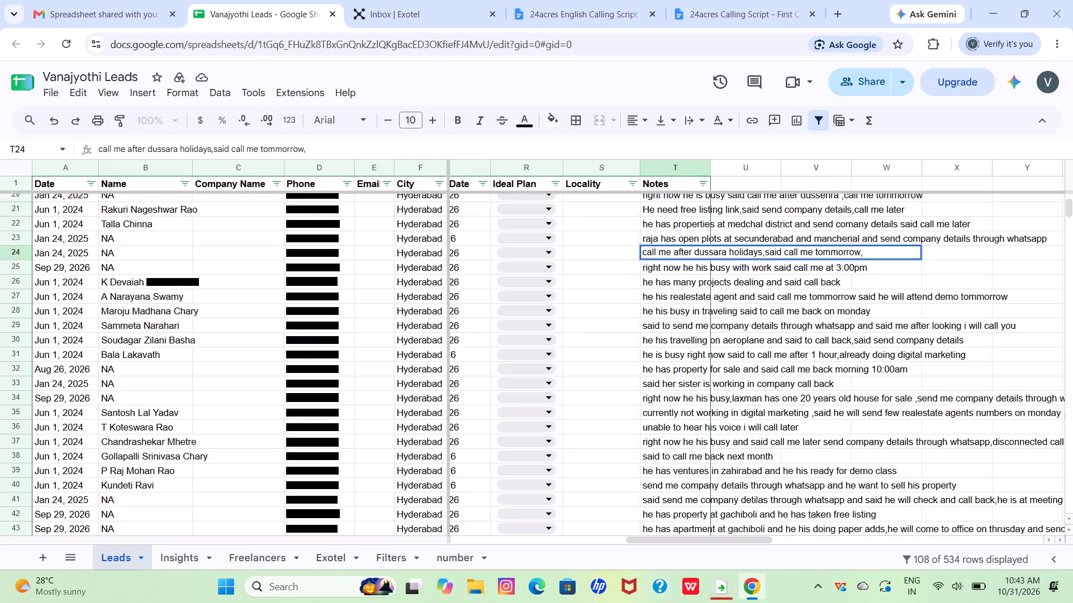
pyautogui.write('he has property for sale')
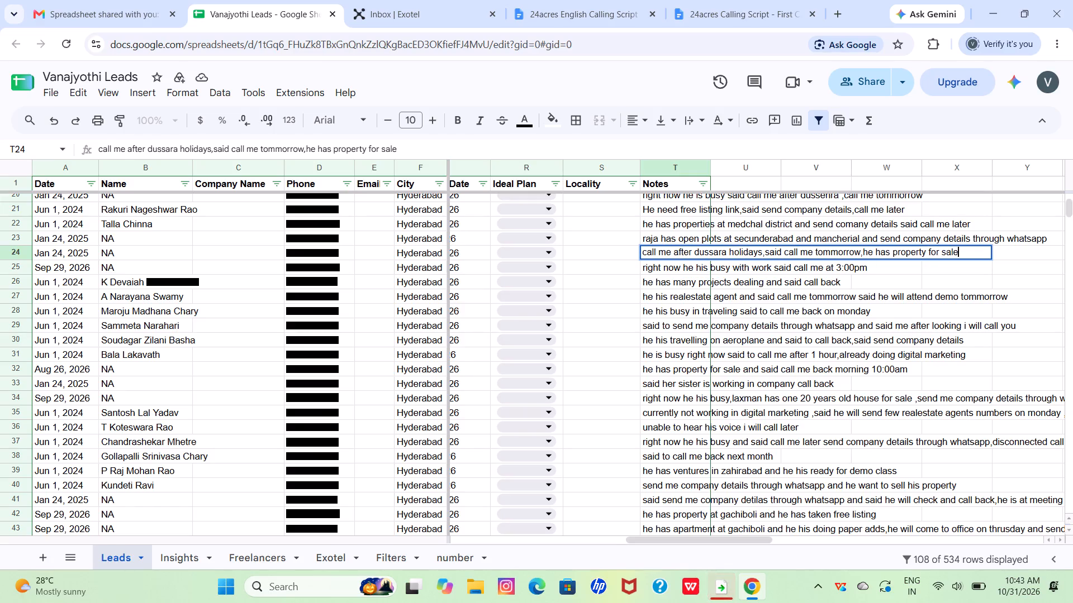
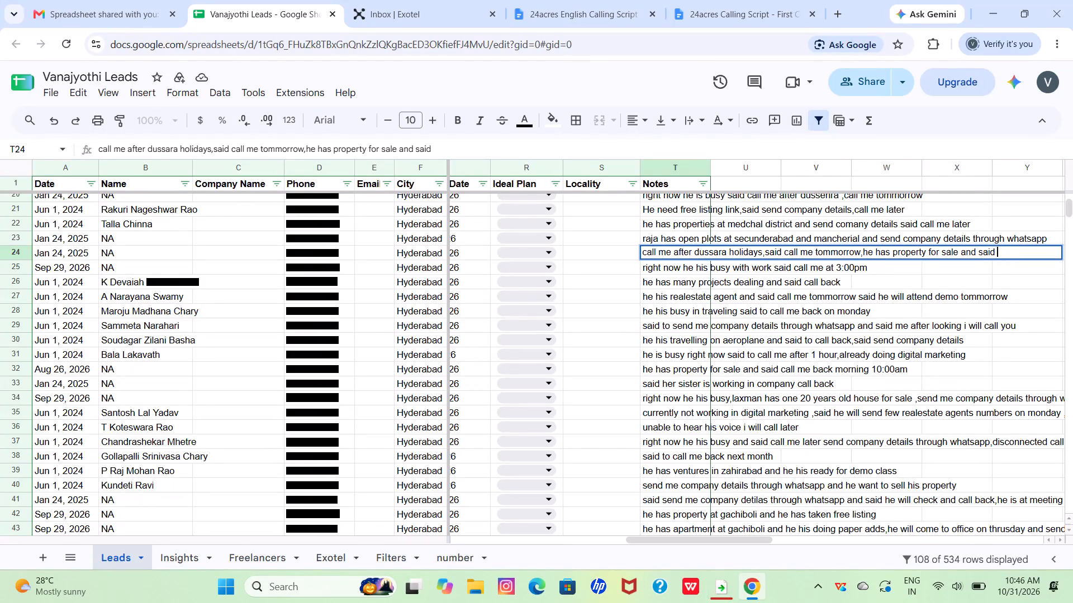
# Finish the call note for the lead in row 24 with "to call me monday".
pyautogui.write('to call me t')
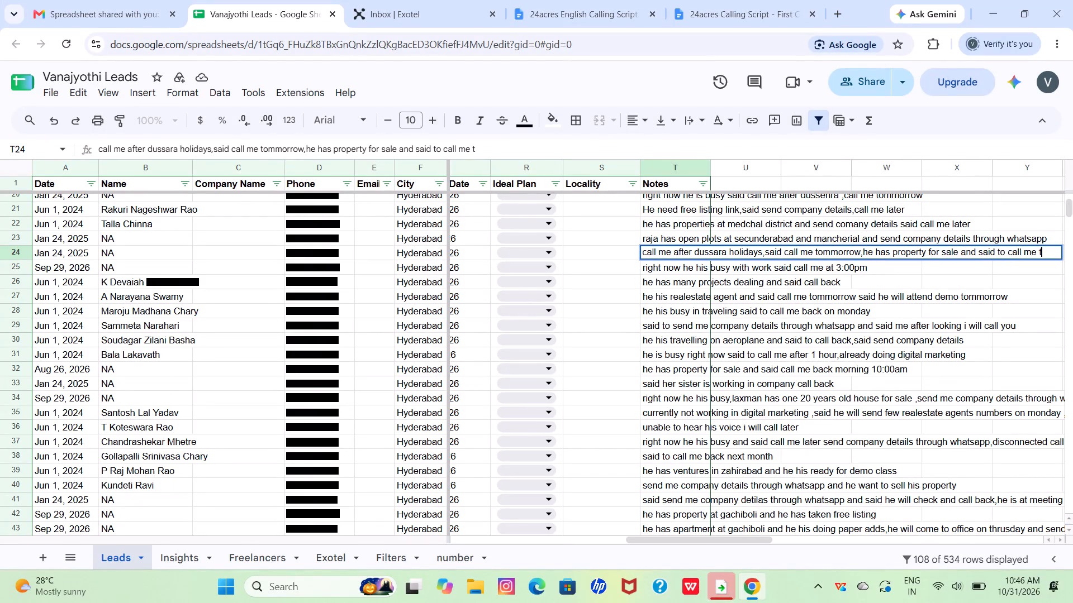
pyautogui.press('BackSpace')
pyautogui.write('monday')
pyautogui.press('Return')
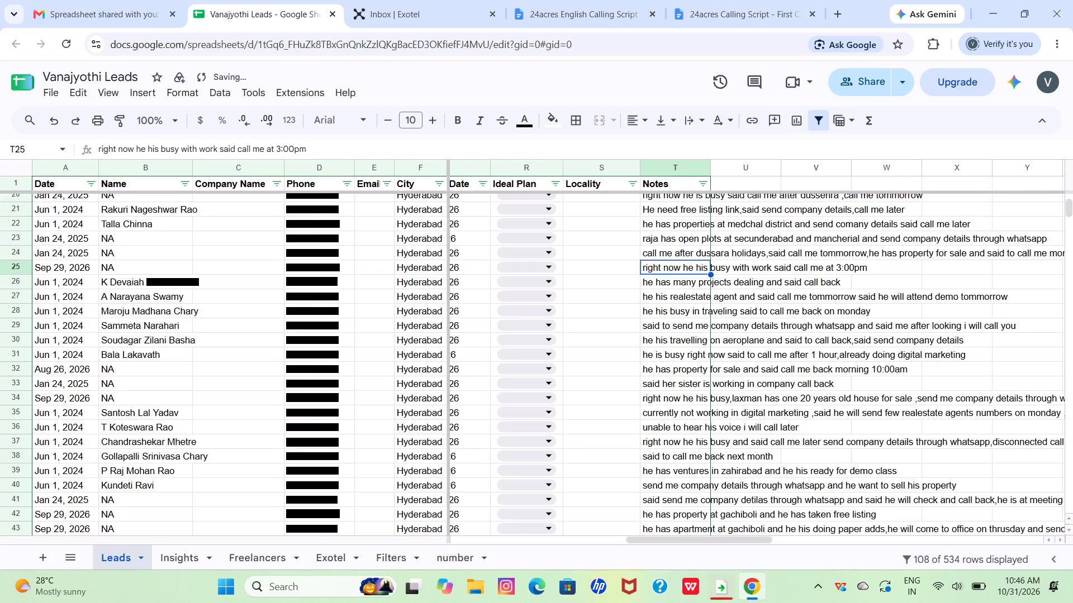
# For the lead in row 24, set Last Spoken to Oct 31, 2026 and Followup Date to Nov 2, 2026.
pyautogui.click(573, 255)
pyautogui.hscroll(3, 573, 255)
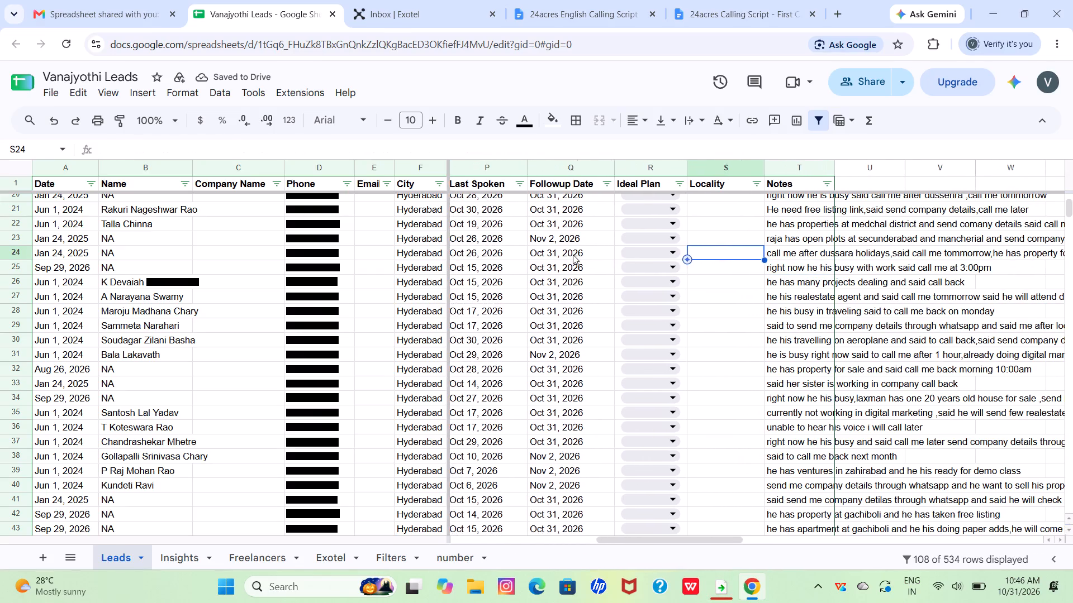
pyautogui.click(573, 255)
pyautogui.hscroll(1, 573, 255)
pyautogui.doubleClick(573, 255)
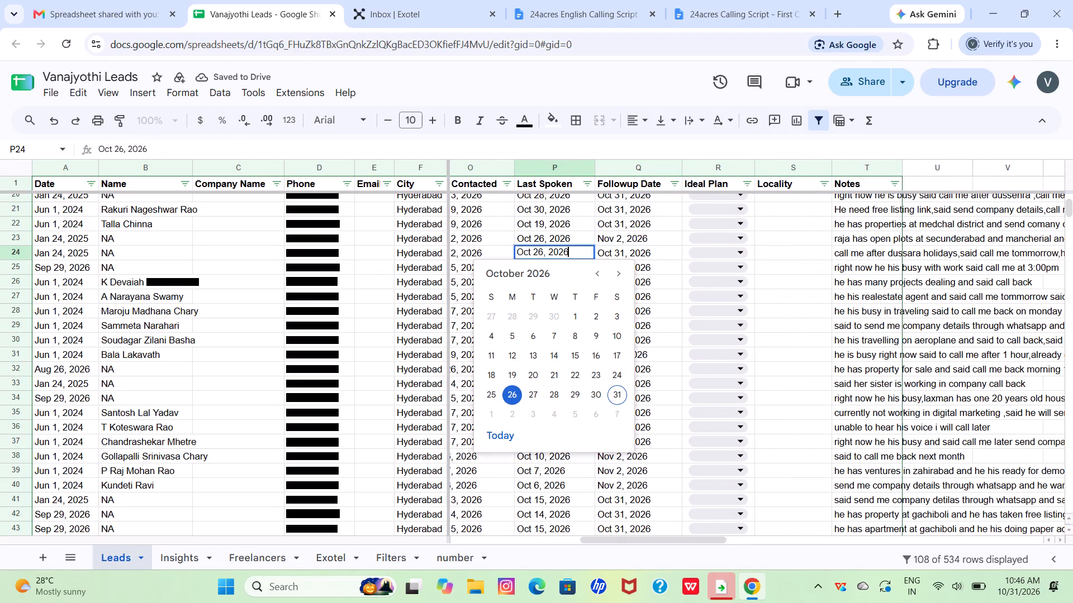
pyautogui.click(615, 389)
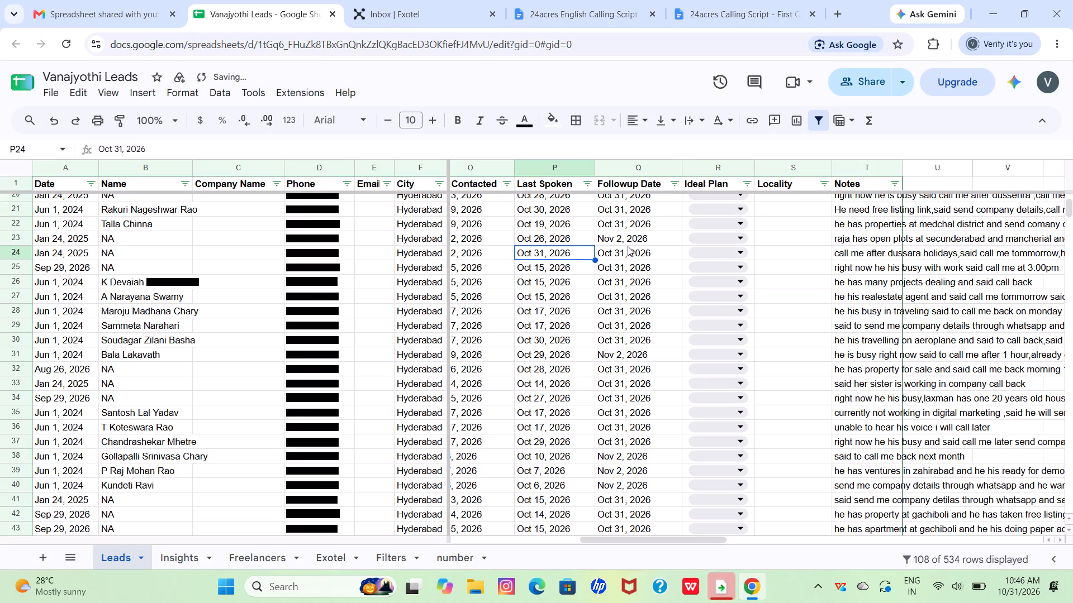
pyautogui.doubleClick(626, 248)
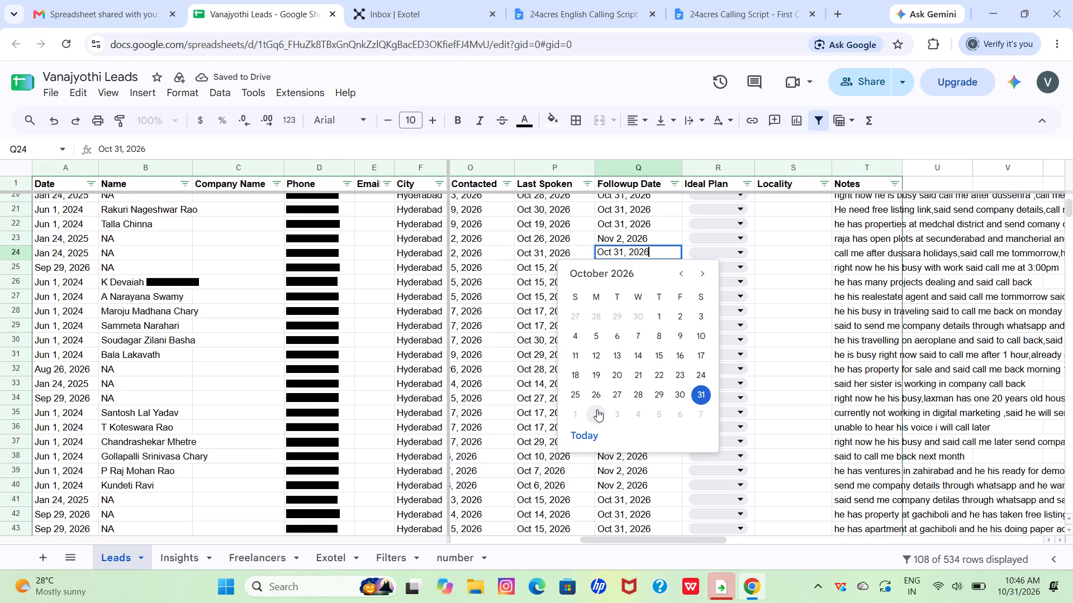
pyautogui.click(597, 409)
# Set the row 24 lead's attempts count to 10 and its Conv count to 3.
pyautogui.hscroll(4, 597, 409)
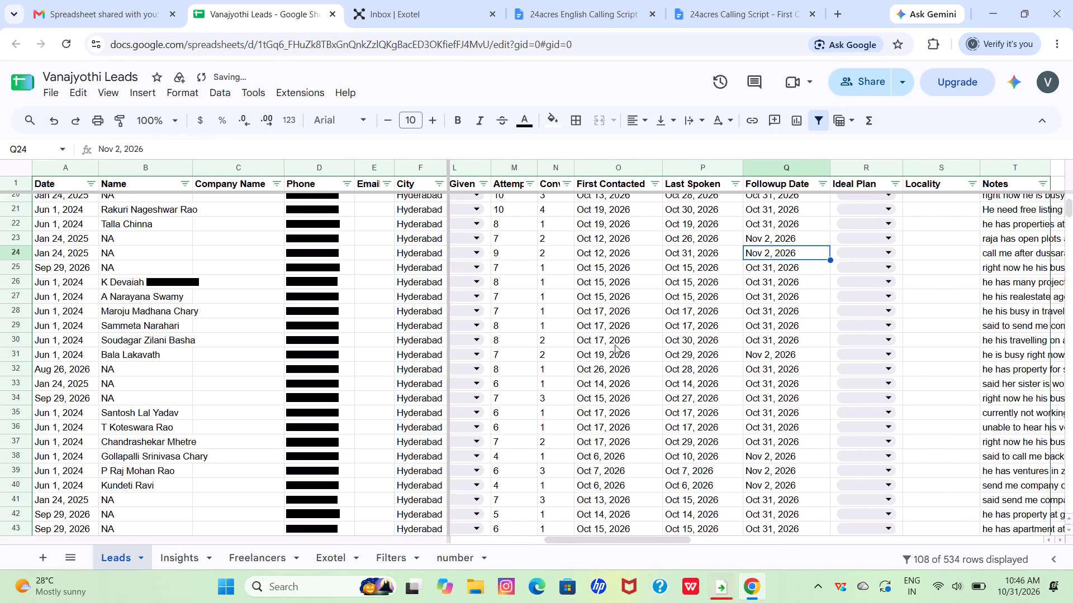
pyautogui.click(521, 256)
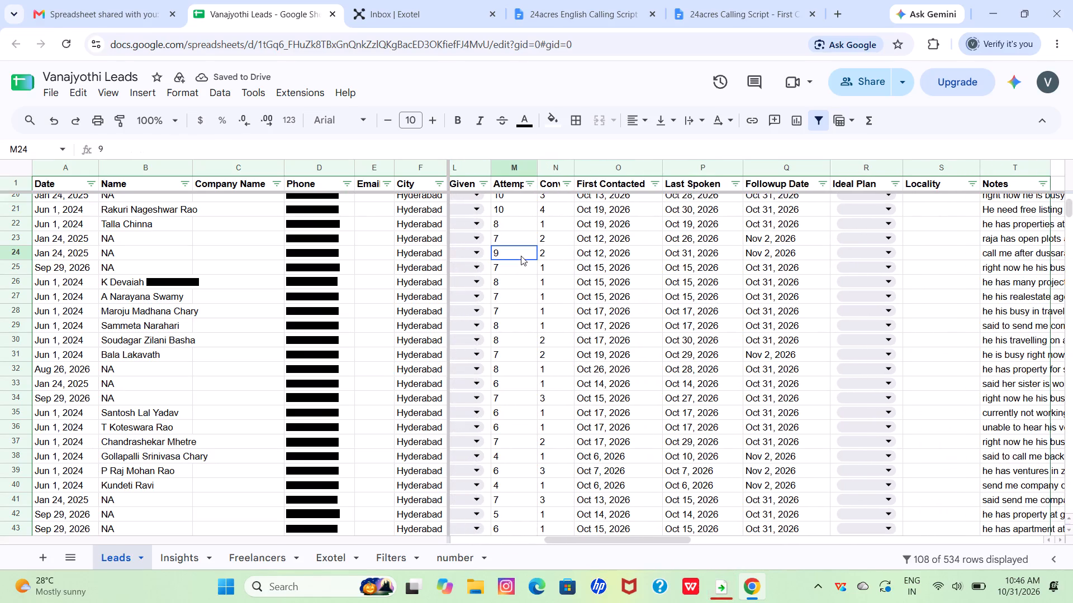
pyautogui.press('1')
pyautogui.press('0')
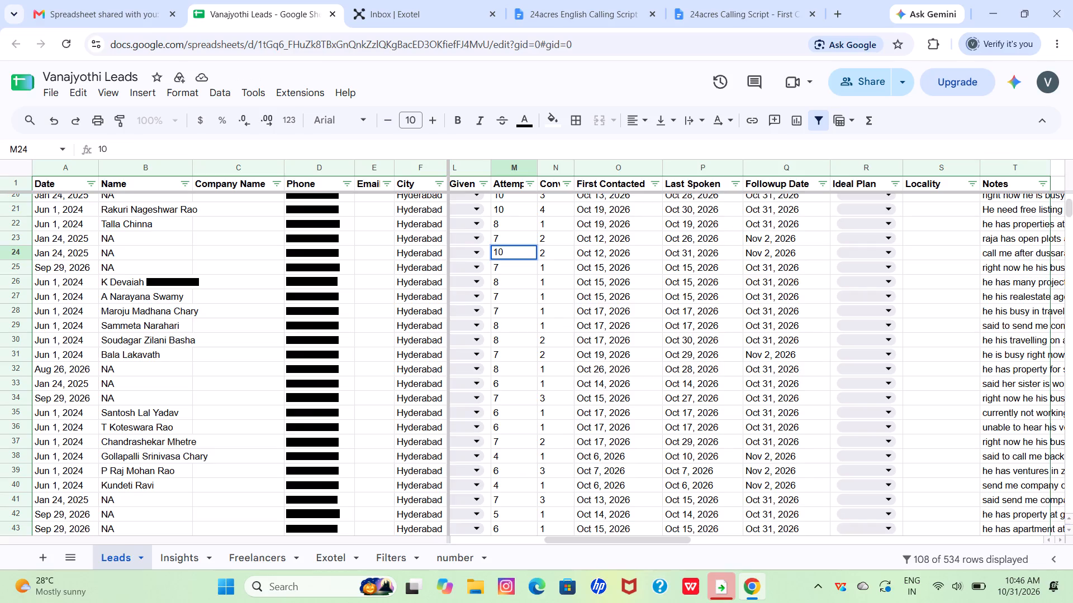
pyautogui.click(553, 256)
pyautogui.press('3')
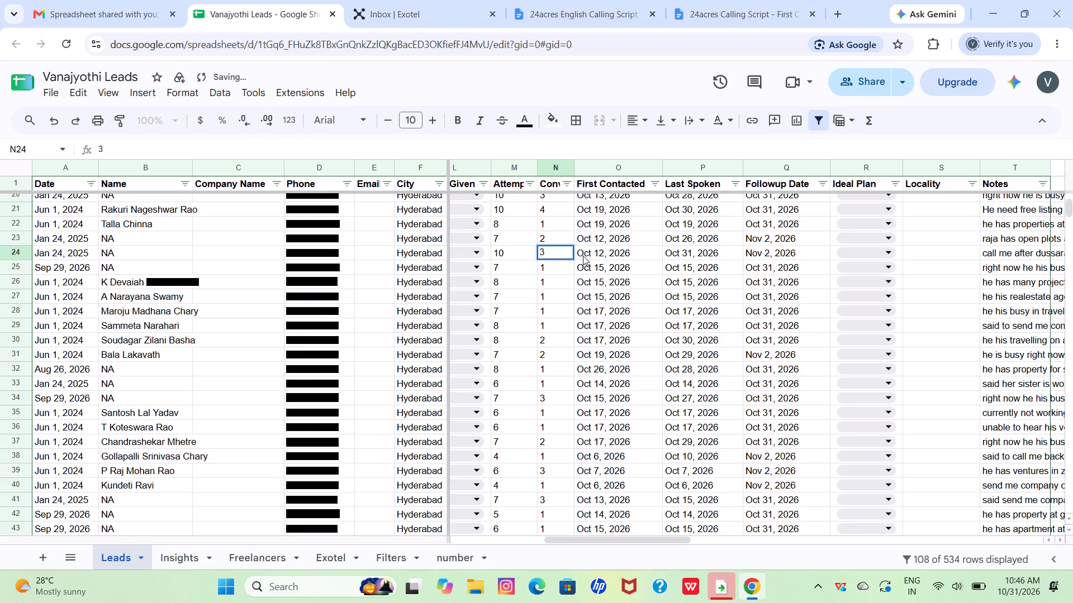
pyautogui.click(597, 253)
# Review the last spoken dates, follow-up dates and notes of the leads below row 24, down to the end of the filtered list.
pyautogui.scroll(-1, 597, 253)
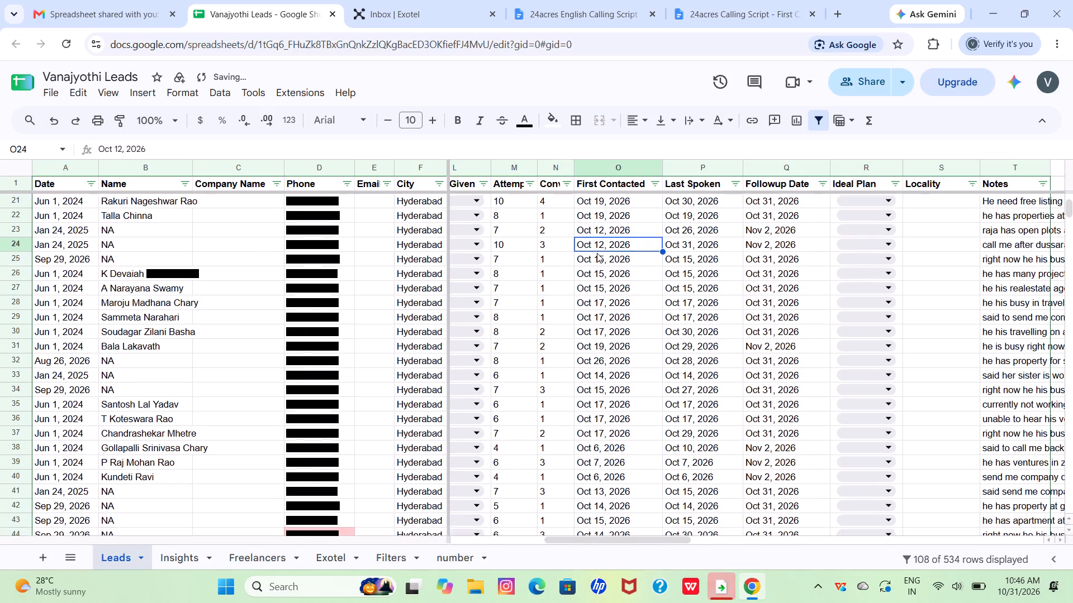
pyautogui.scroll(-1, 597, 253)
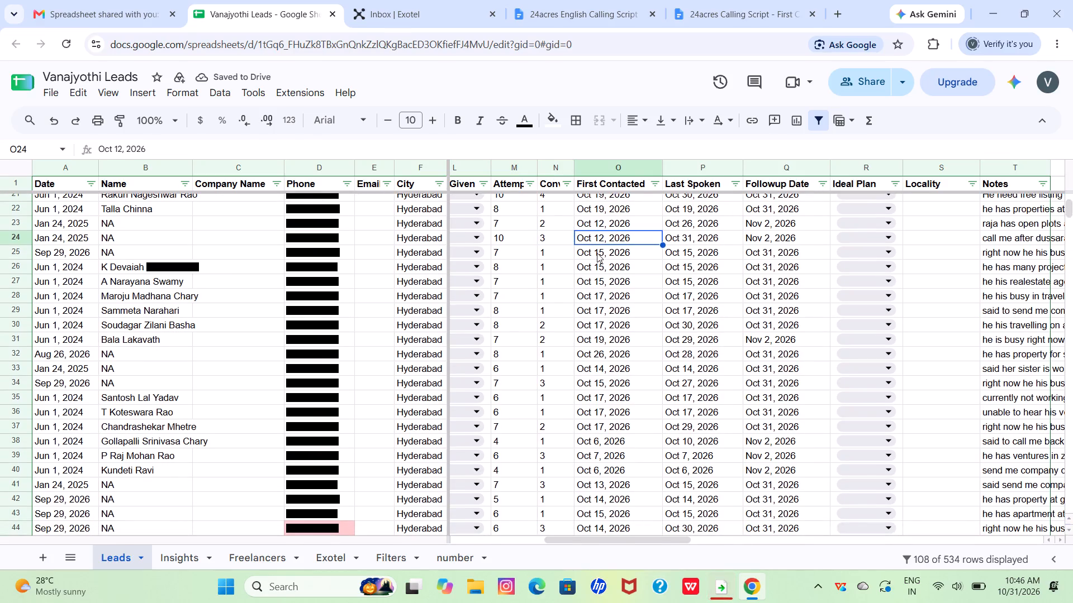
pyautogui.hscroll(-4, 597, 253)
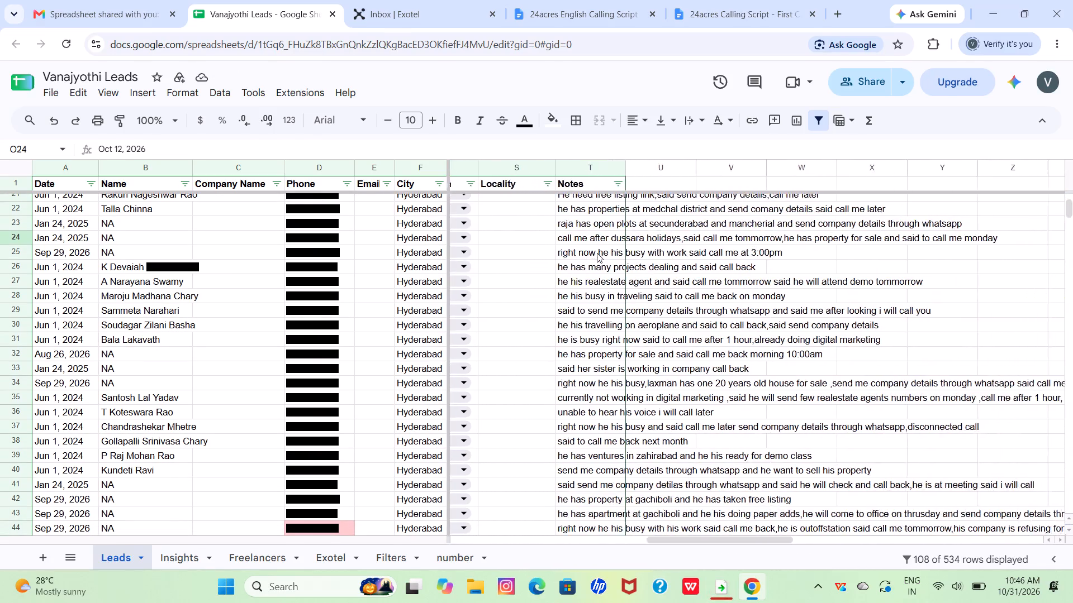
pyautogui.hscroll(5, 597, 253)
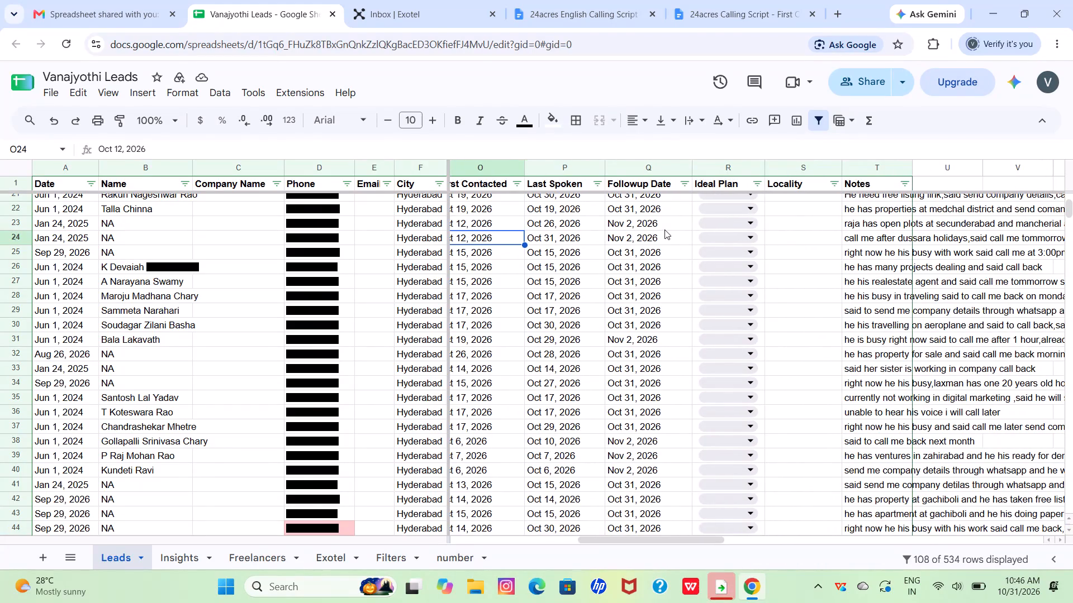
pyautogui.click(664, 229)
pyautogui.click(657, 234)
pyautogui.hscroll(-4, 657, 234)
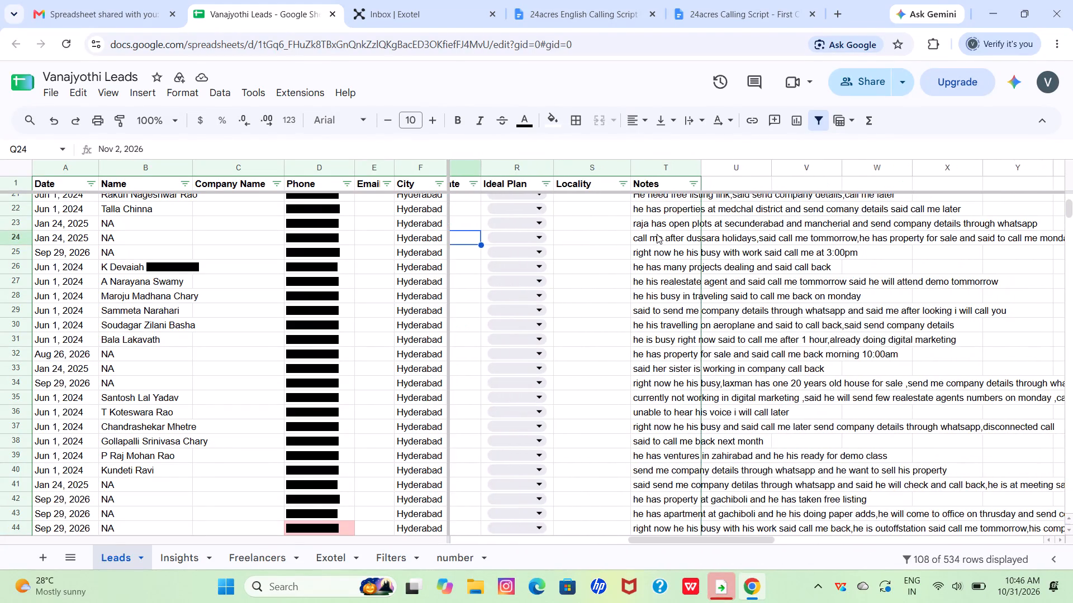
pyautogui.hscroll(1, 657, 234)
pyautogui.scroll(-2, 657, 234)
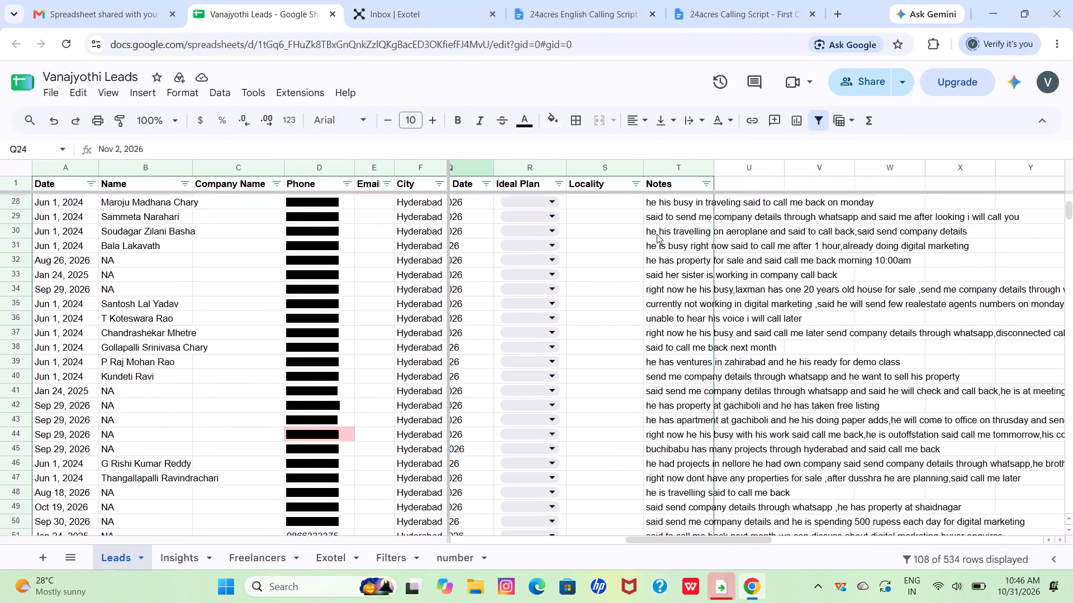
pyautogui.scroll(-3, 657, 234)
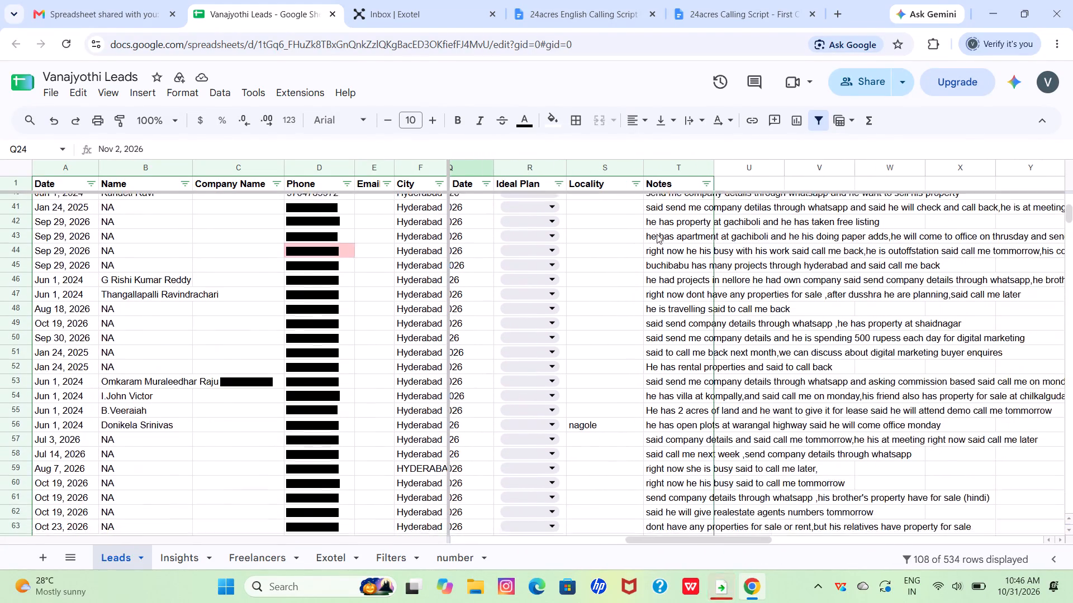
pyautogui.scroll(-4, 657, 234)
pyautogui.hscroll(4, 657, 234)
pyautogui.hscroll(-2, 657, 234)
pyautogui.scroll(1, 639, 241)
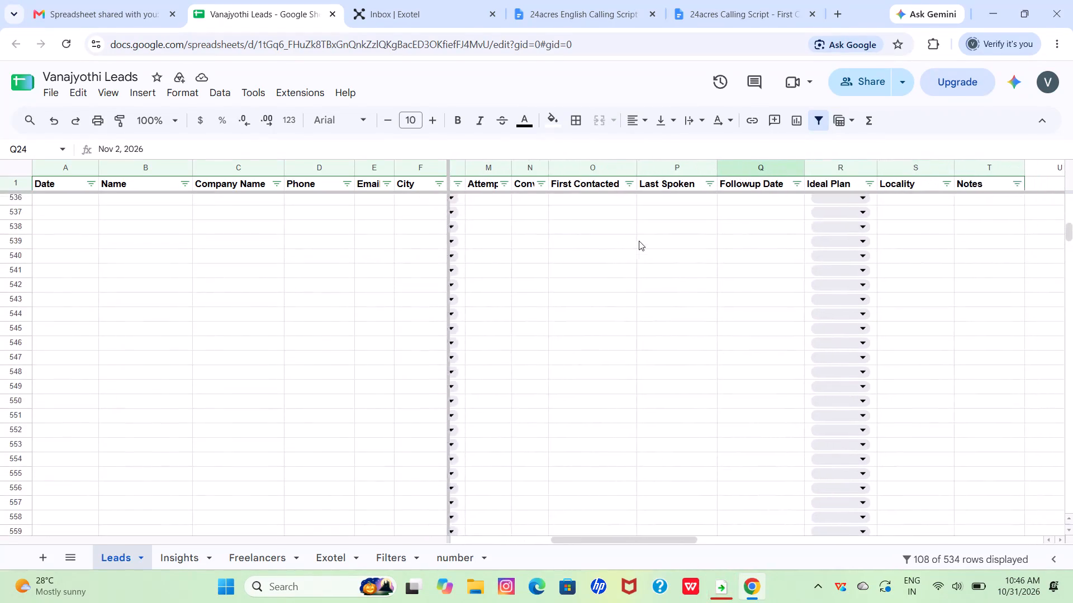
pyautogui.scroll(1, 639, 241)
pyautogui.hscroll(-2, 639, 241)
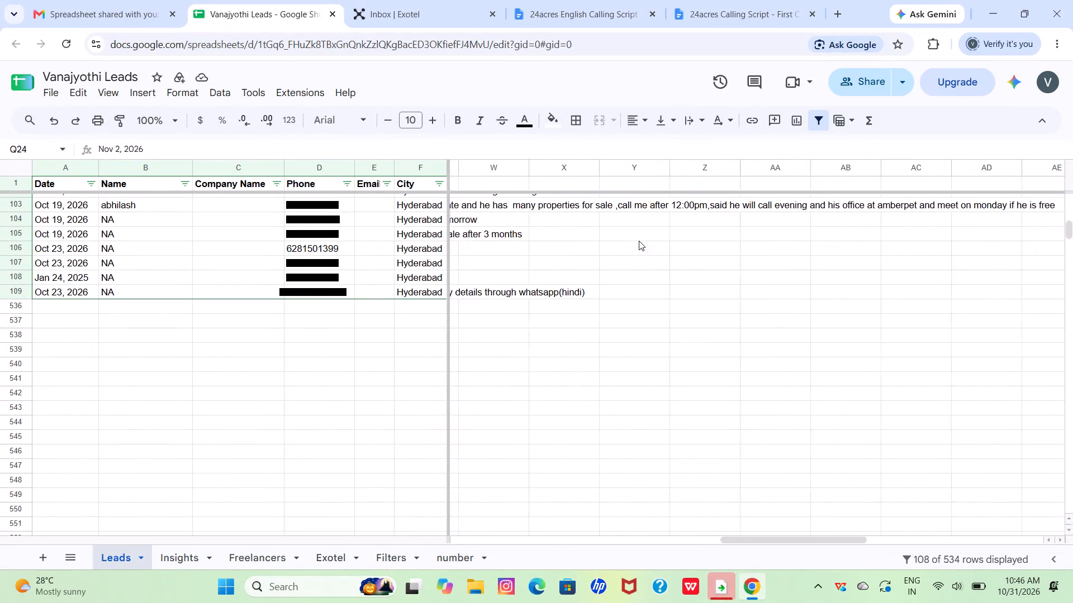
pyautogui.hscroll(8, 639, 241)
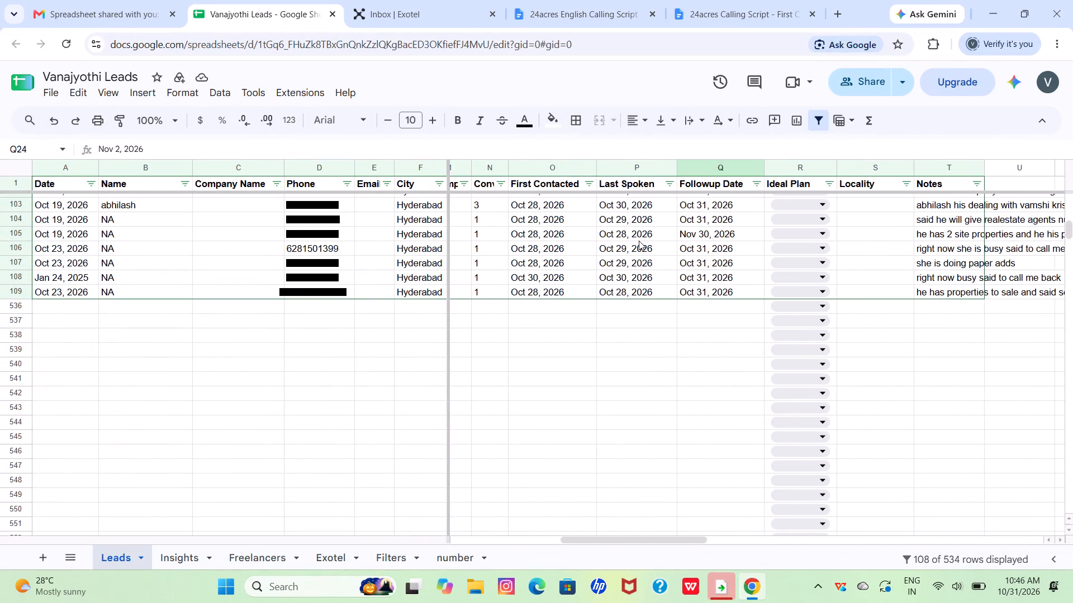
pyautogui.hscroll(-2, 639, 241)
pyautogui.hscroll(1, 639, 241)
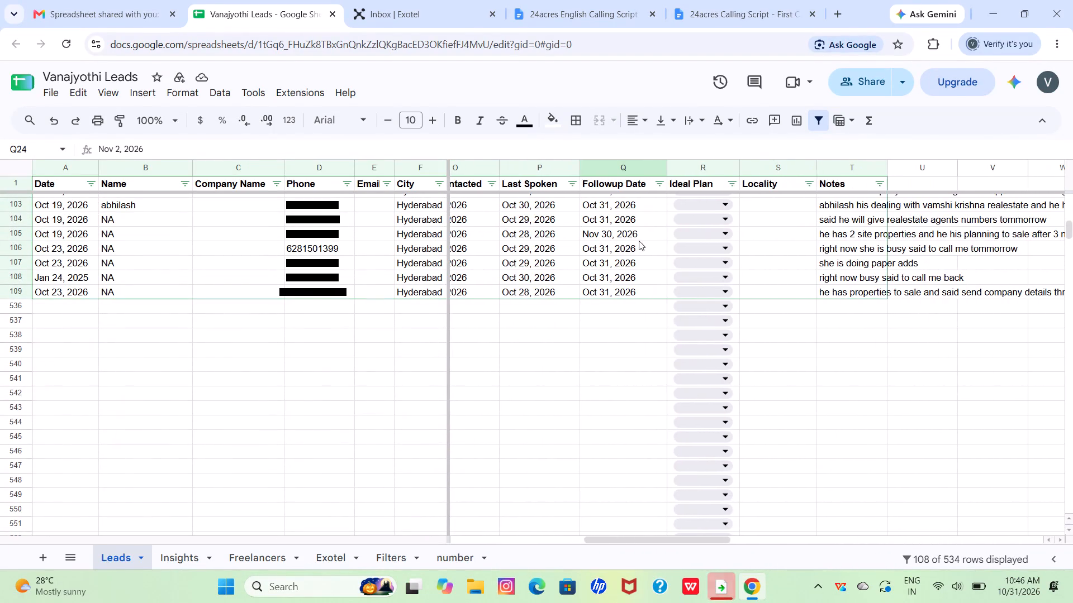
pyautogui.hscroll(1, 639, 241)
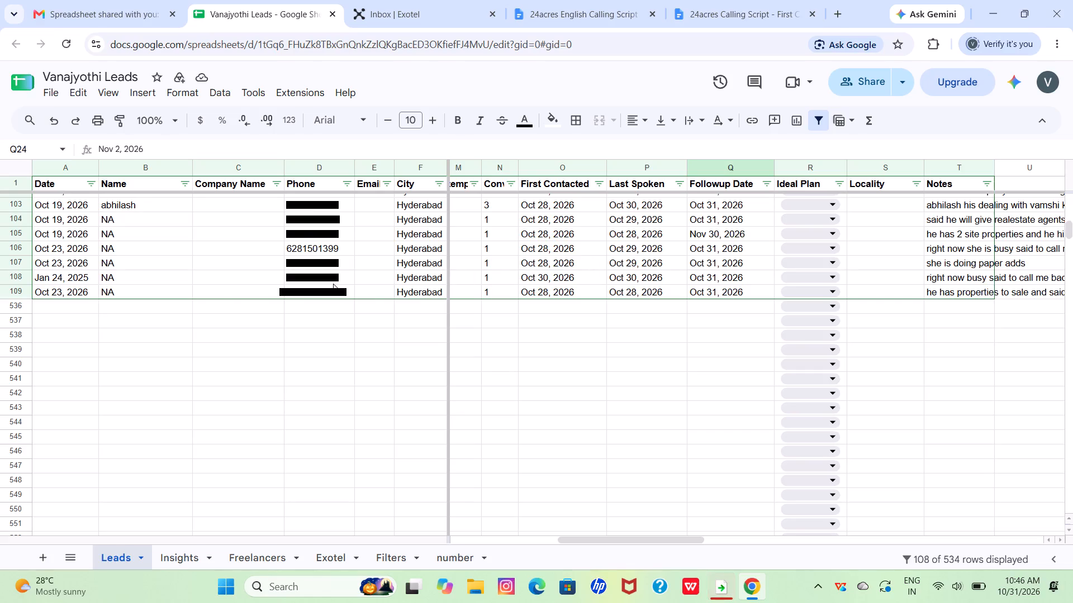
# Select the phone number of the lead in row 108.
pyautogui.click(331, 283)
pyautogui.hscroll(-2, 331, 283)
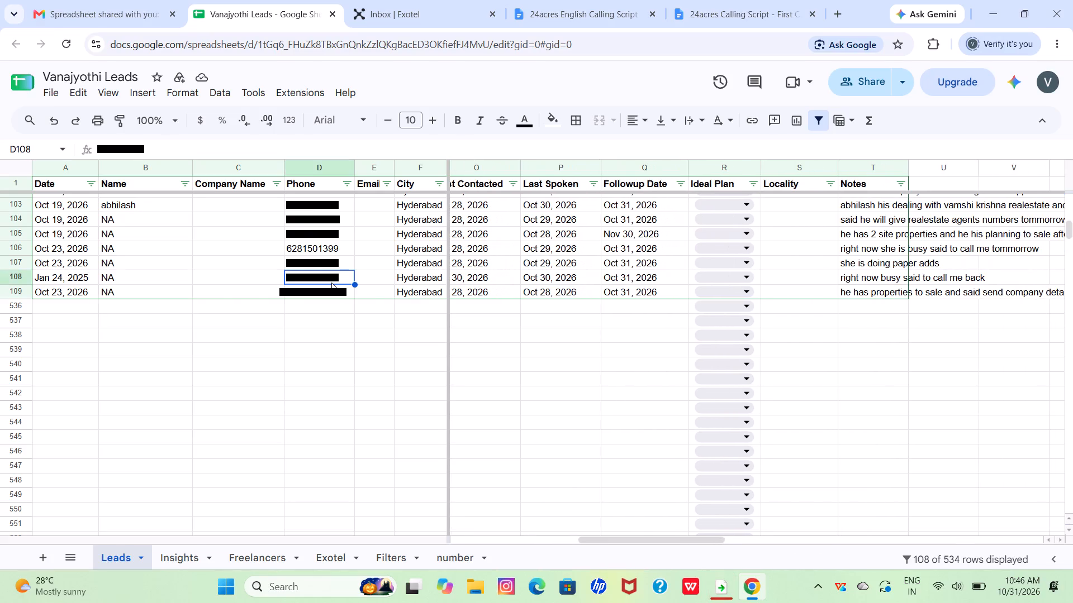
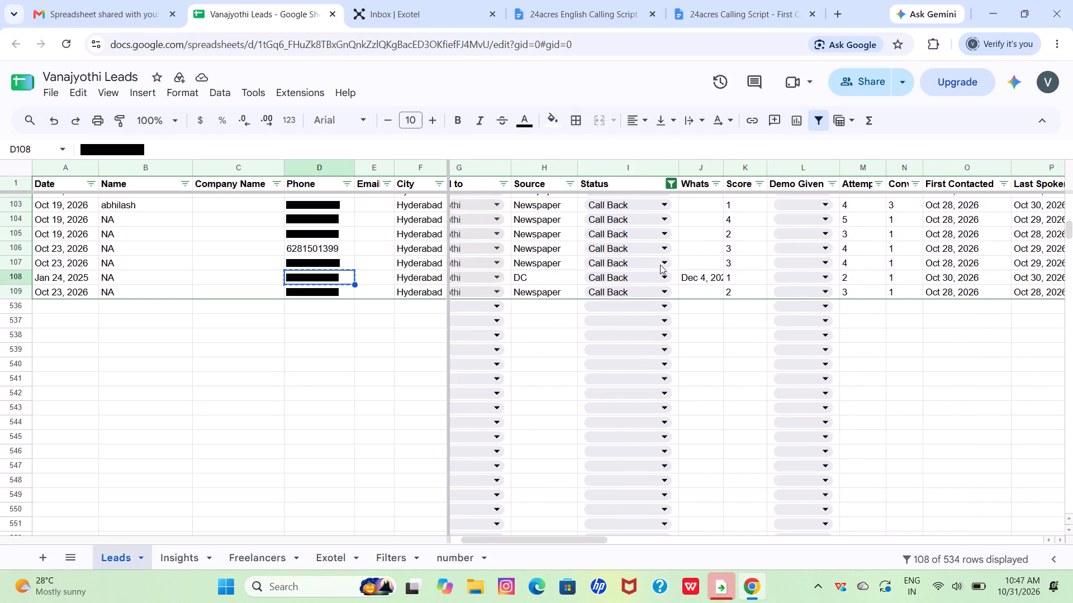
# Check the follow-up dates and notes of the leads in rows 108 and 107.
pyautogui.hscroll(-7, 660, 265)
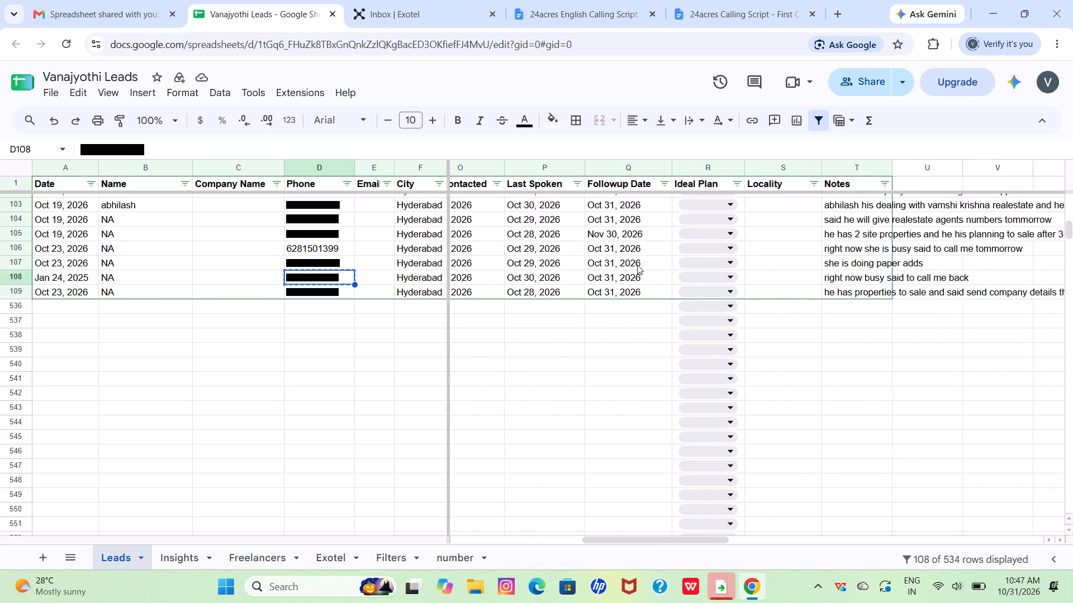
pyautogui.click(638, 277)
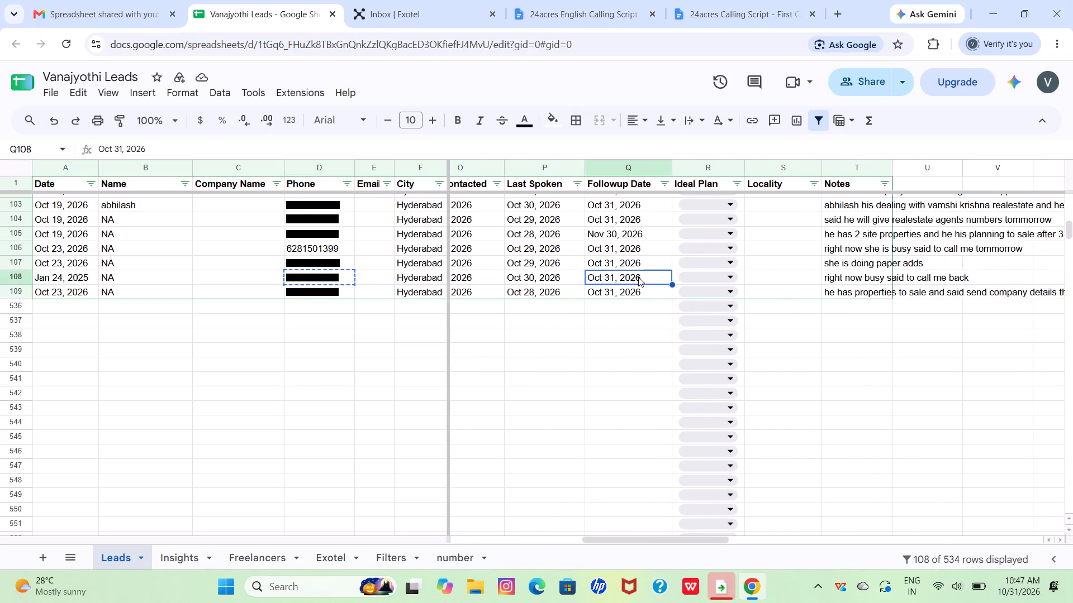
pyautogui.click(629, 261)
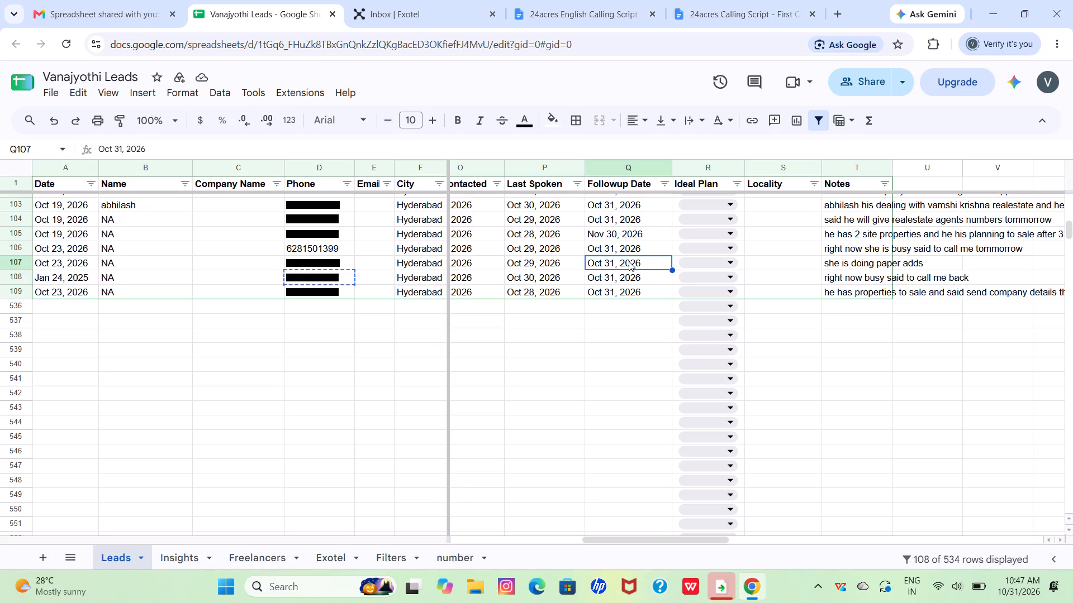
# Read the opening and the after-WhatsApp-presentation sections of the 24acres English Calling Script for follow-up calls.
pyautogui.click(584, 0)
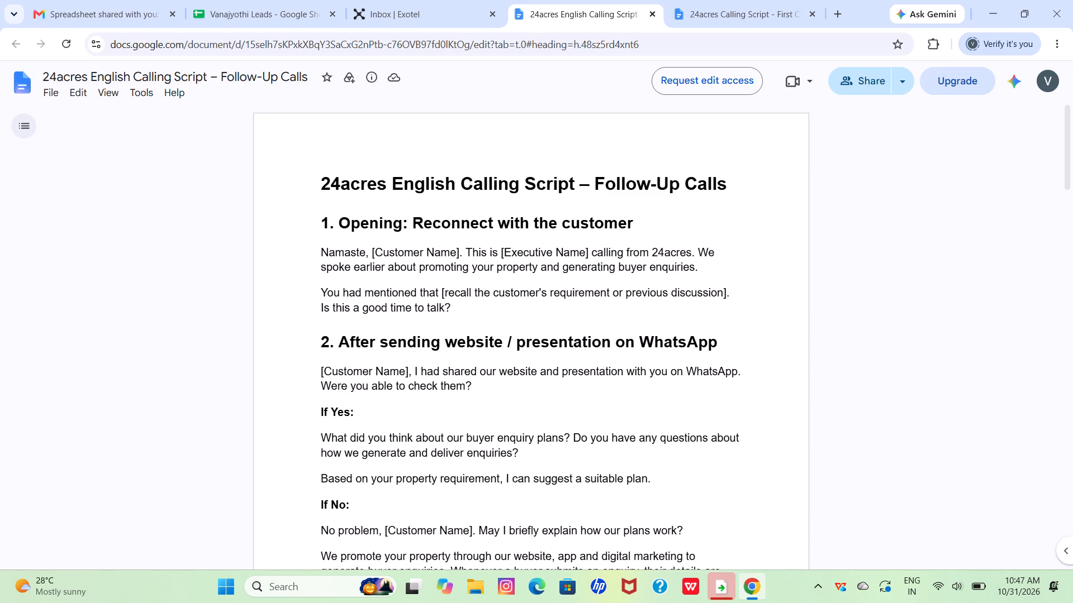
pyautogui.scroll(-2, 488, 326)
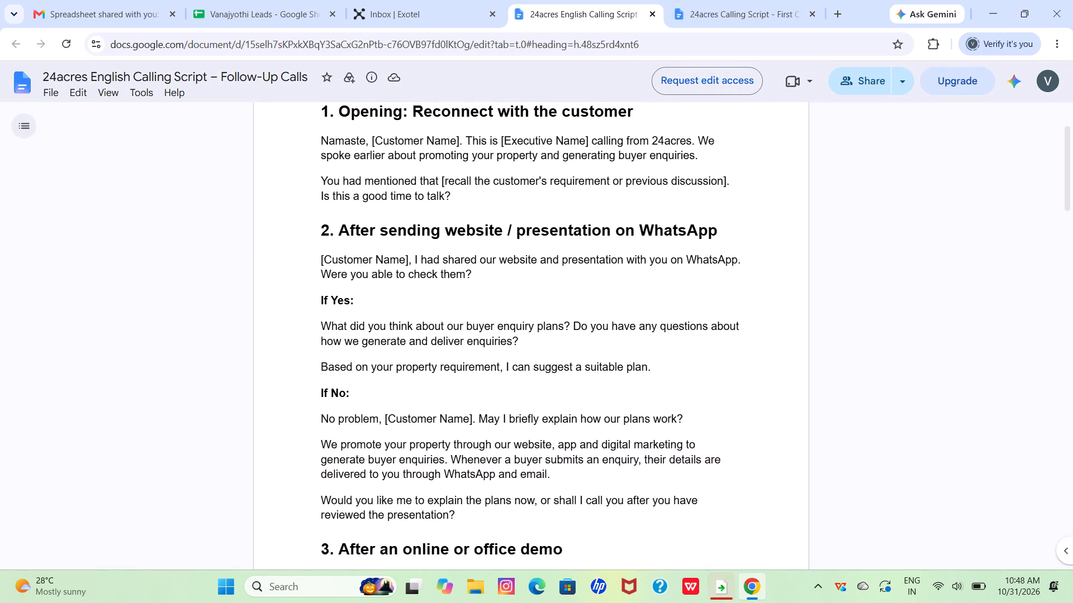
# Return to the Vanajyothi Leads sheet and clear the Followup Date of the lead in row 108.
pyautogui.click(287, 0)
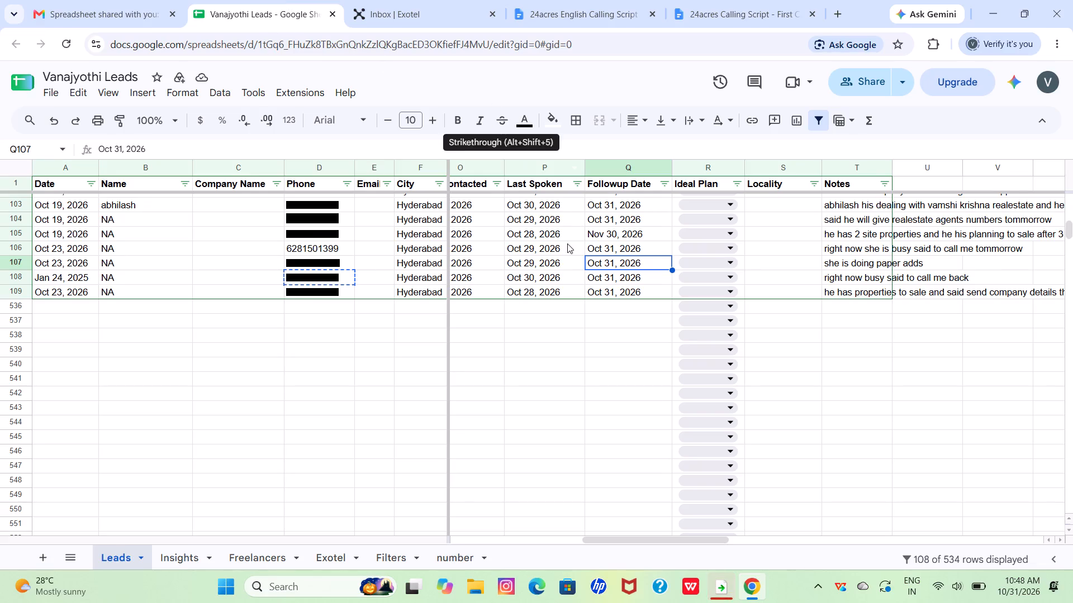
pyautogui.click(609, 271)
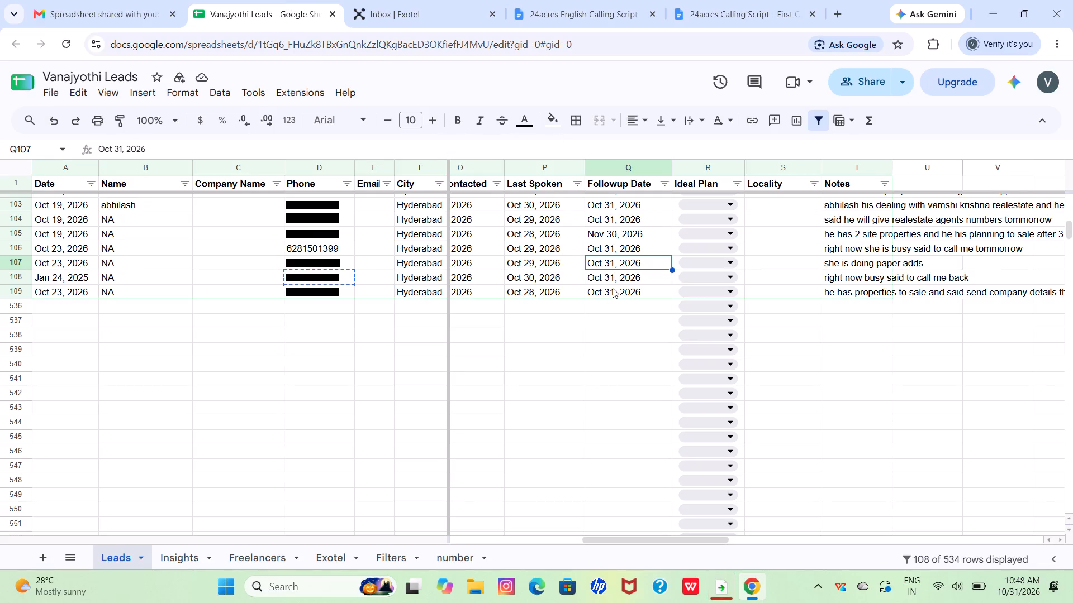
pyautogui.click(613, 283)
pyautogui.press('BackSpace')
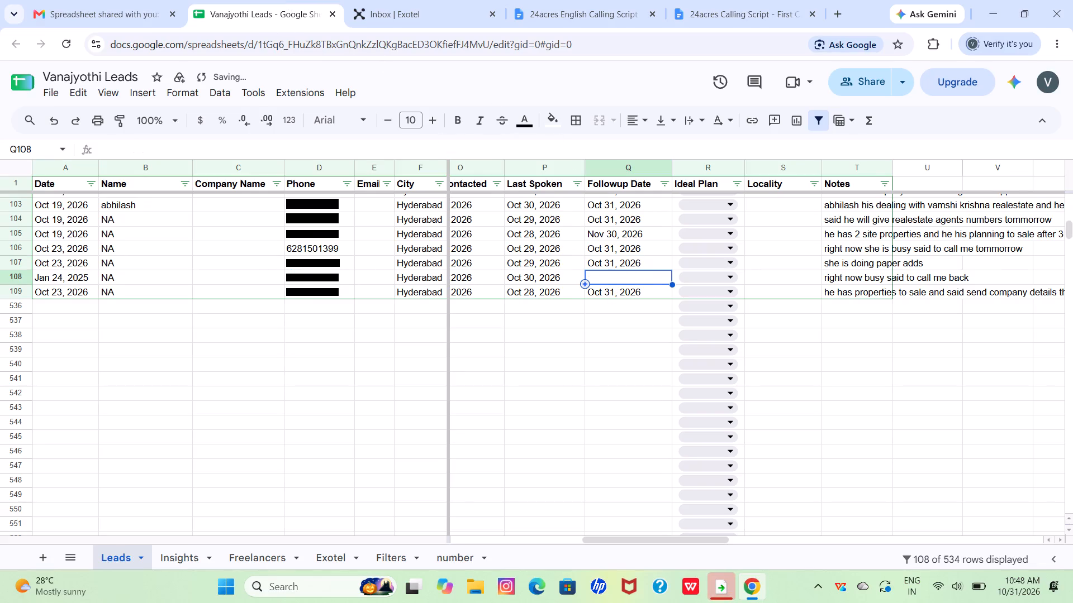
# Change the Status of the lead in row 108 to Not Interested, keeping its Assigned to value as Vanajyothi.
pyautogui.click(542, 276)
pyautogui.hscroll(5, 542, 276)
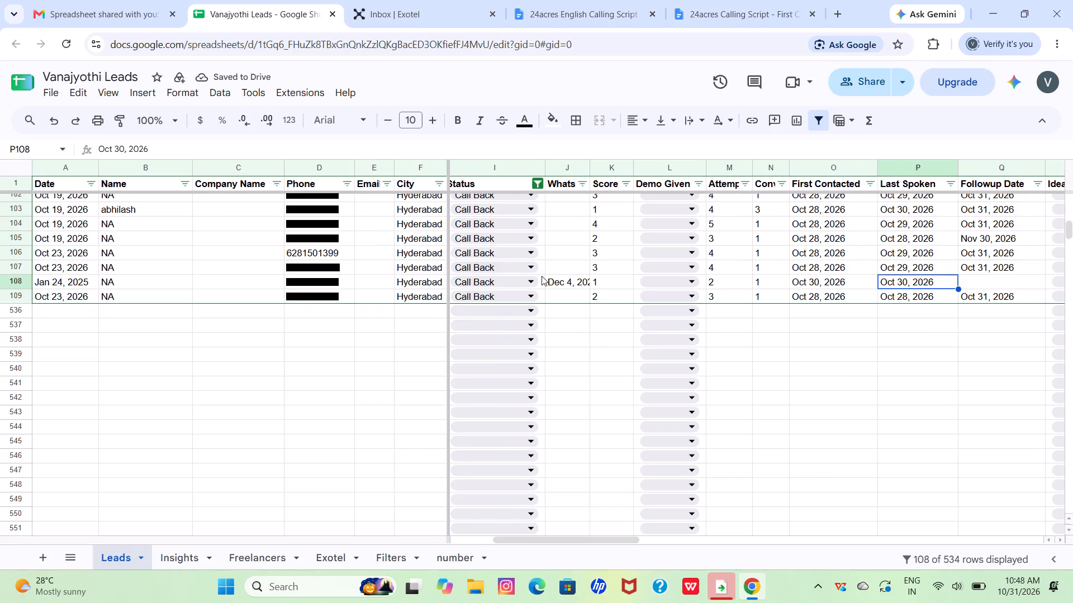
pyautogui.hscroll(1, 542, 276)
pyautogui.doubleClick(542, 276)
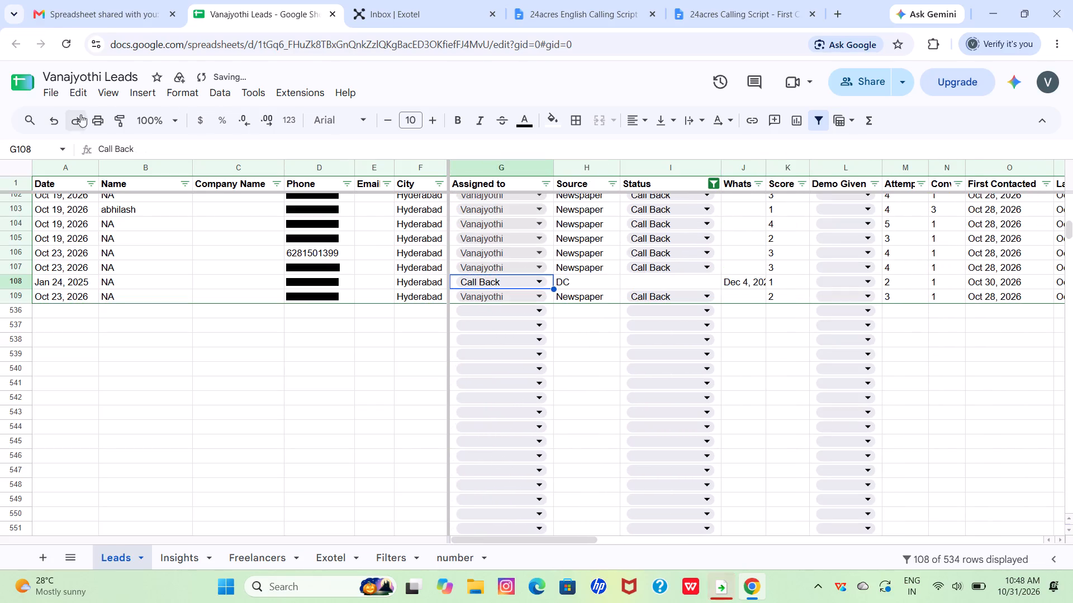
pyautogui.click(56, 125)
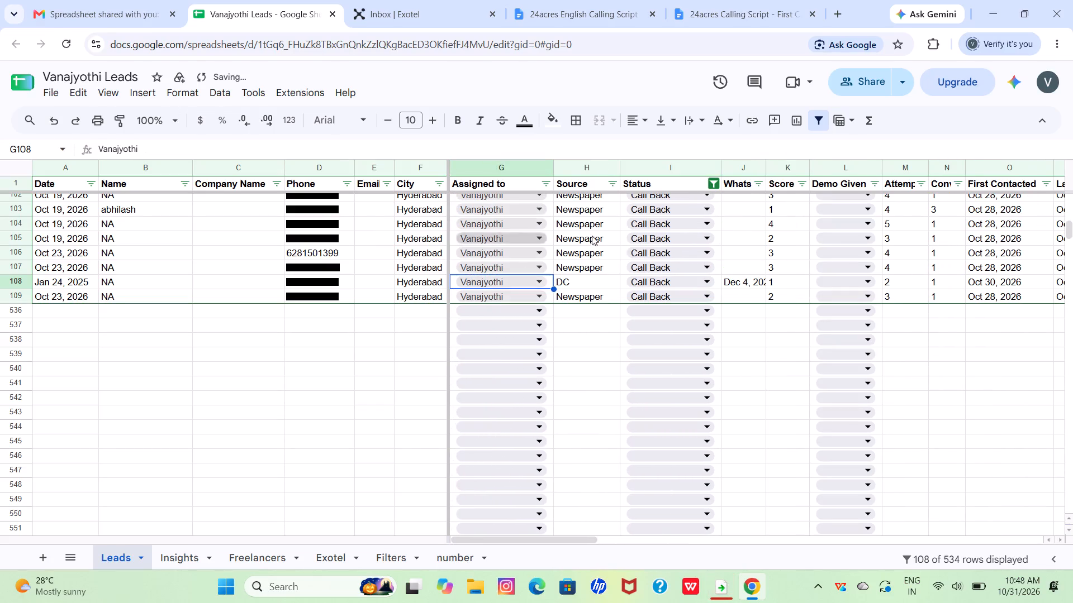
pyautogui.click(657, 278)
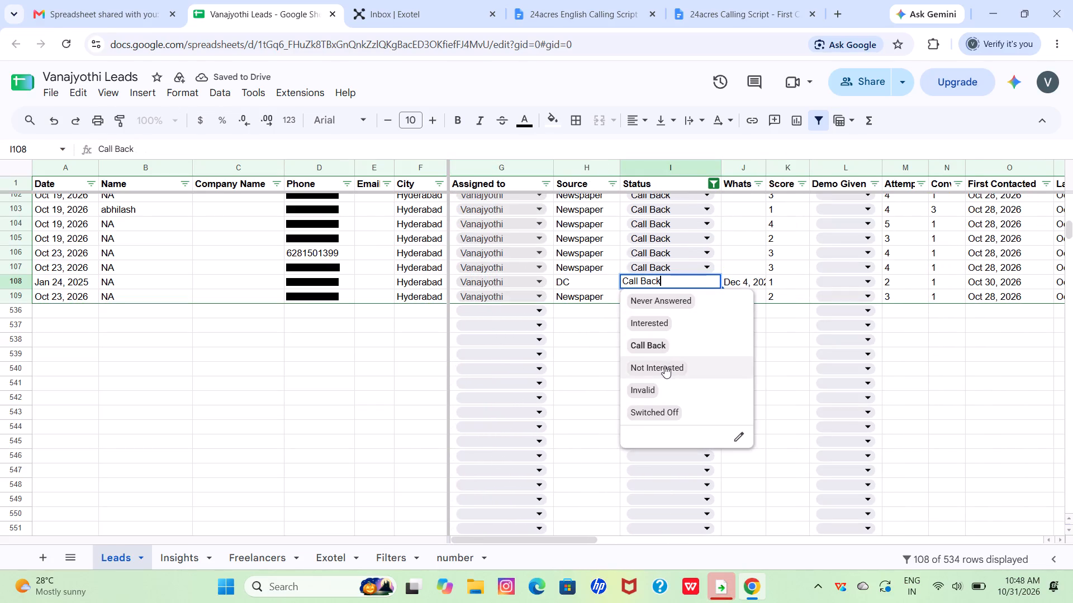
pyautogui.click(664, 366)
# Set the Last Spoken date of the lead in row 108 to Oct 31, 2026.
pyautogui.hscroll(-5, 651, 366)
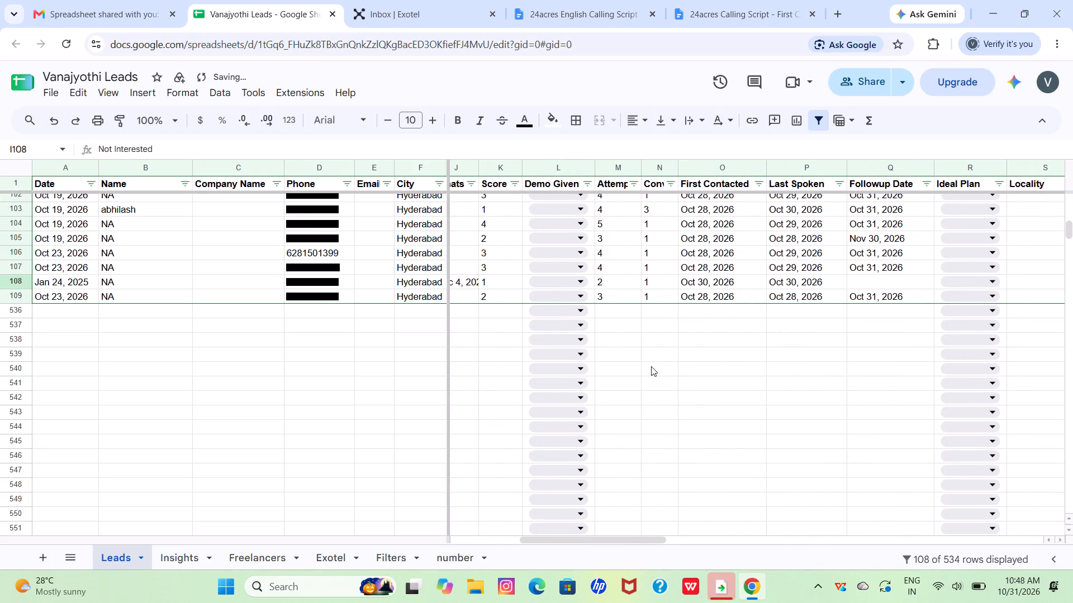
pyautogui.doubleClick(796, 278)
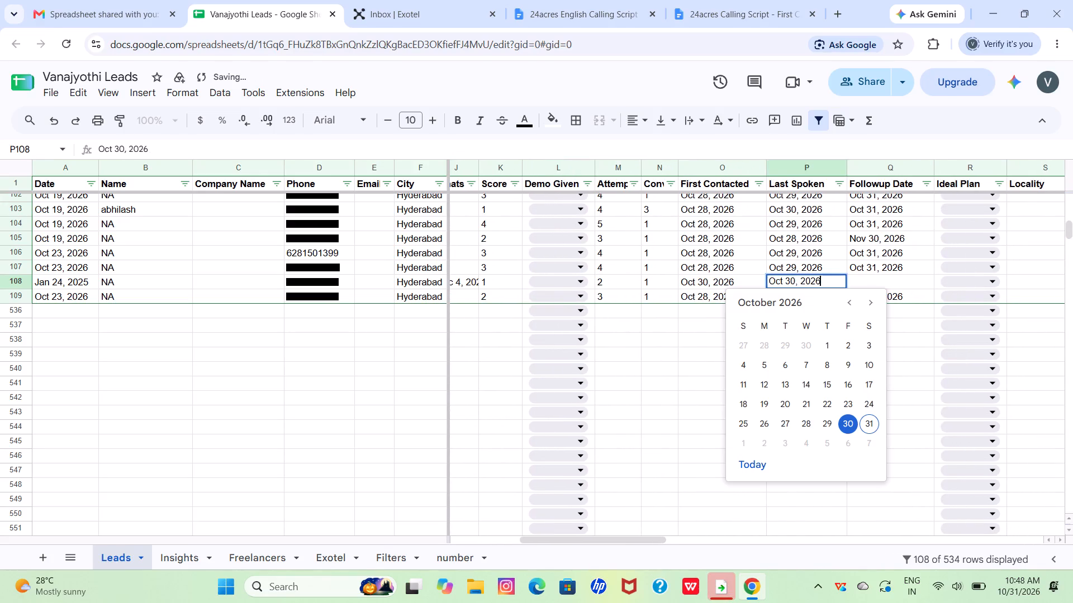
pyautogui.click(872, 420)
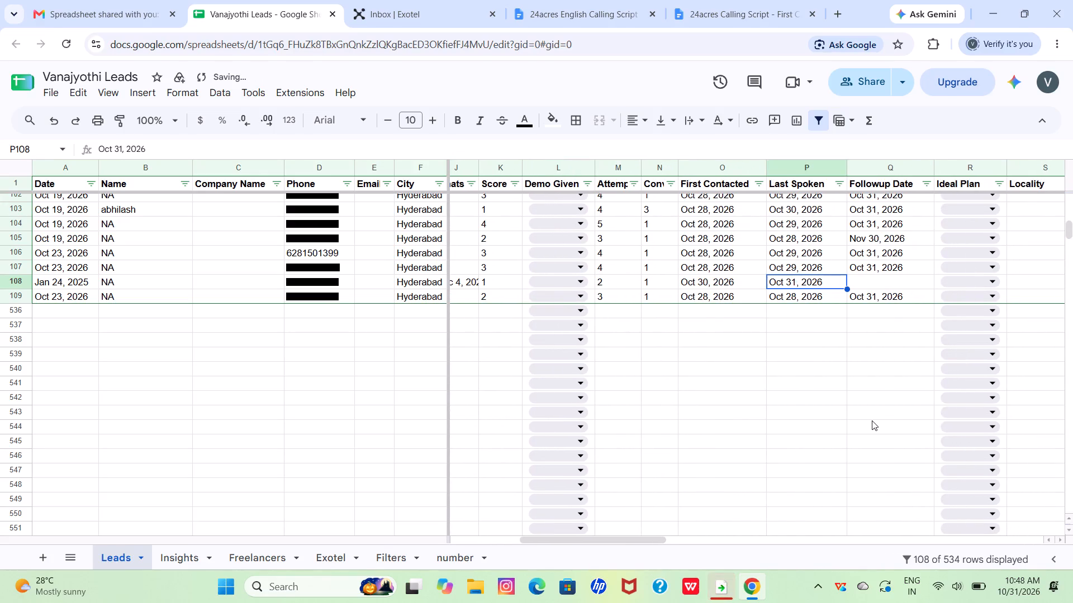
# Set the row 108 lead's Conv count to 2 and its attempts count to 3.
pyautogui.click(665, 277)
pyautogui.press('2')
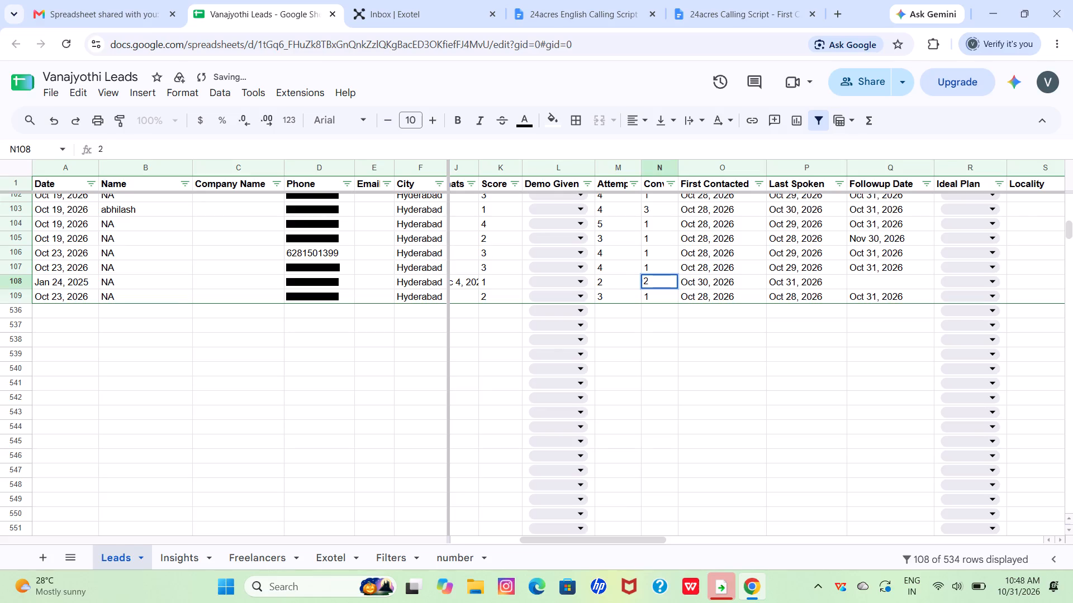
pyautogui.click(613, 282)
pyautogui.press('3')
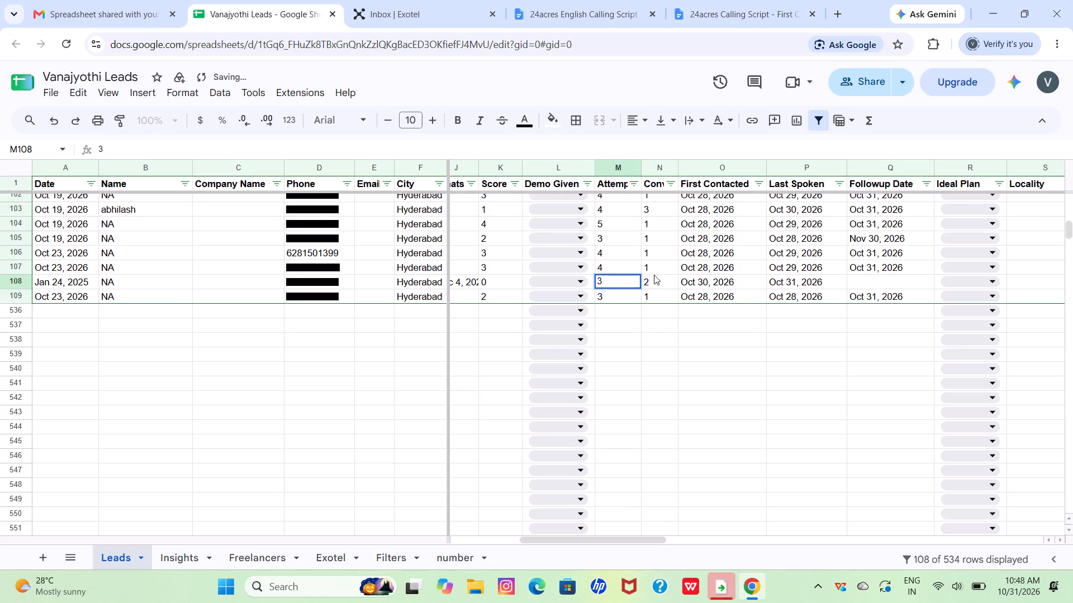
pyautogui.click(658, 282)
# Copy the phone number of the lead in row 107, which is due for follow-up on Oct 31, 2026.
pyautogui.hscroll(-5, 658, 282)
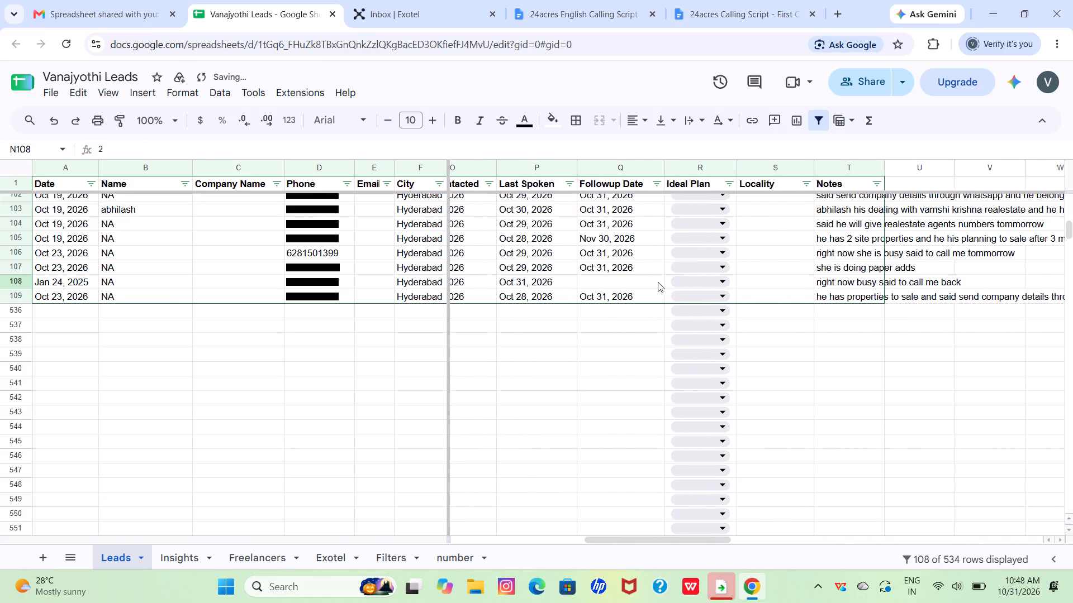
pyautogui.scroll(1, 658, 282)
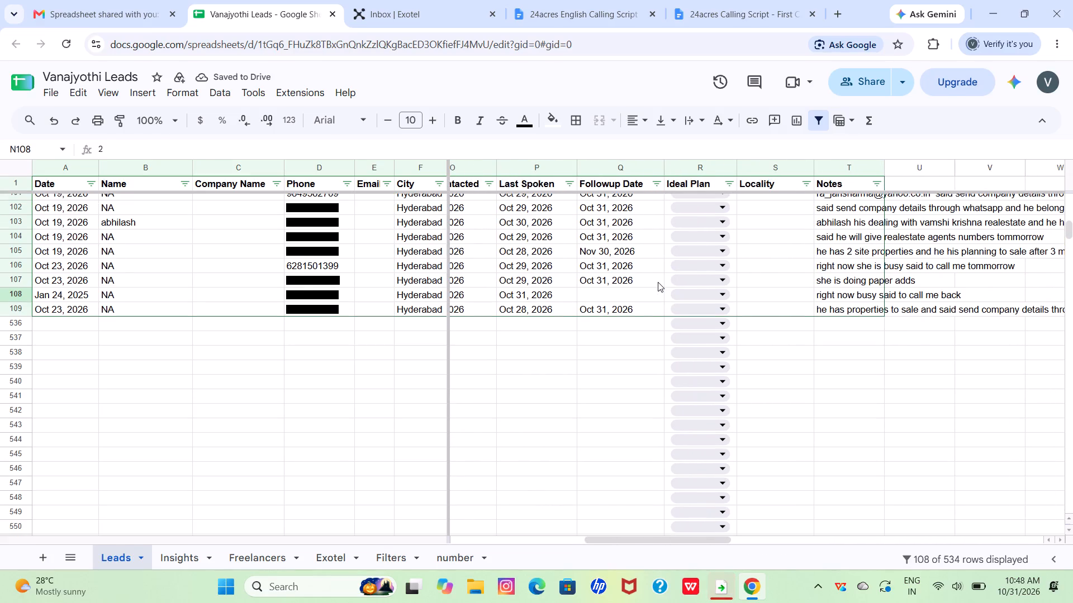
pyautogui.scroll(-2, 658, 282)
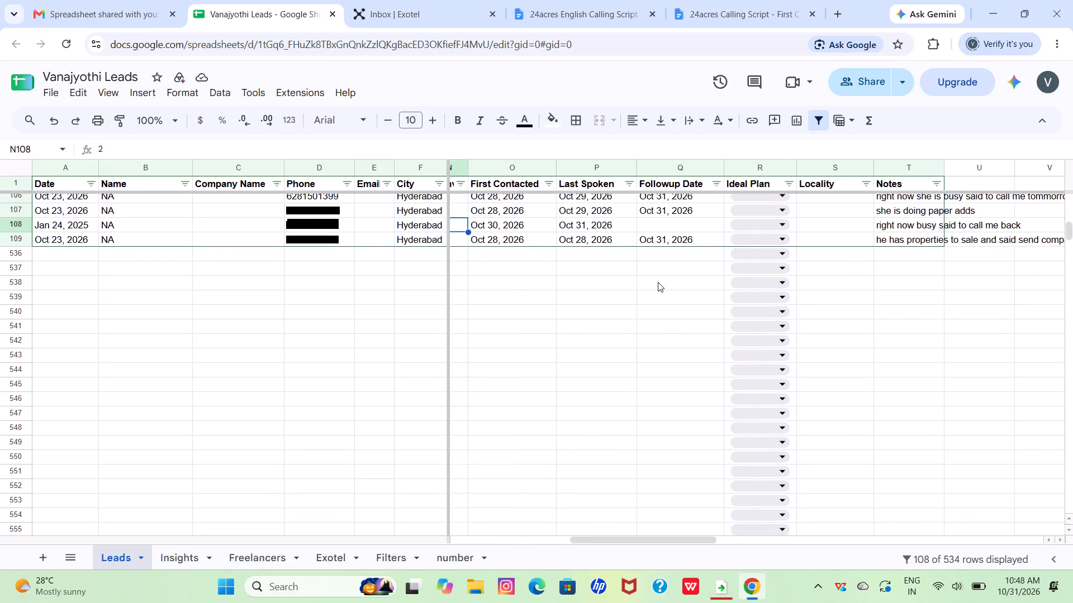
pyautogui.hscroll(3, 658, 282)
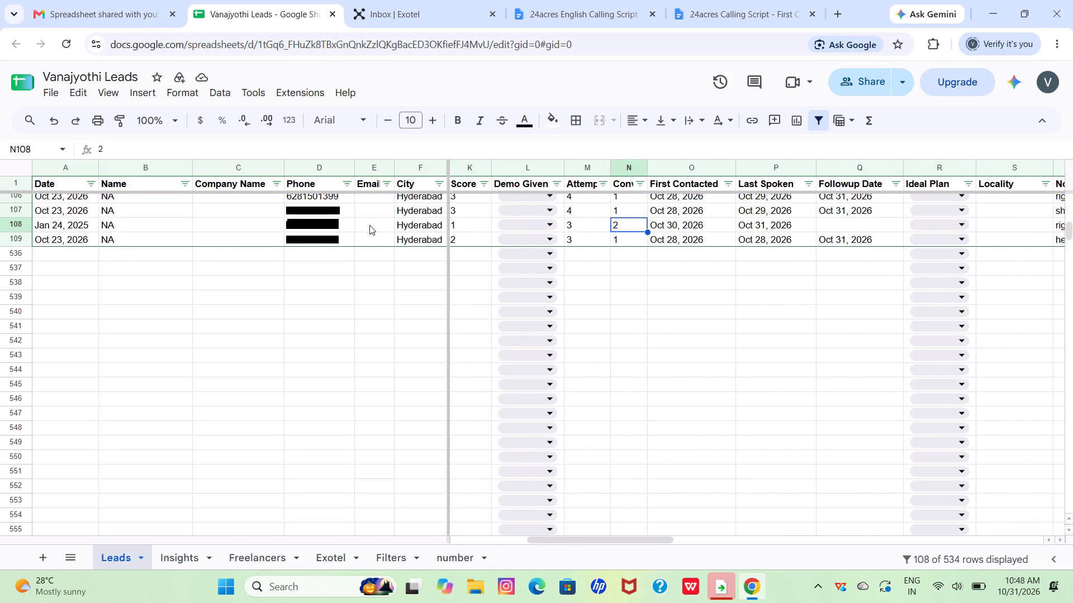
pyautogui.click(326, 206)
pyautogui.hotkey('ctrl', 'c')
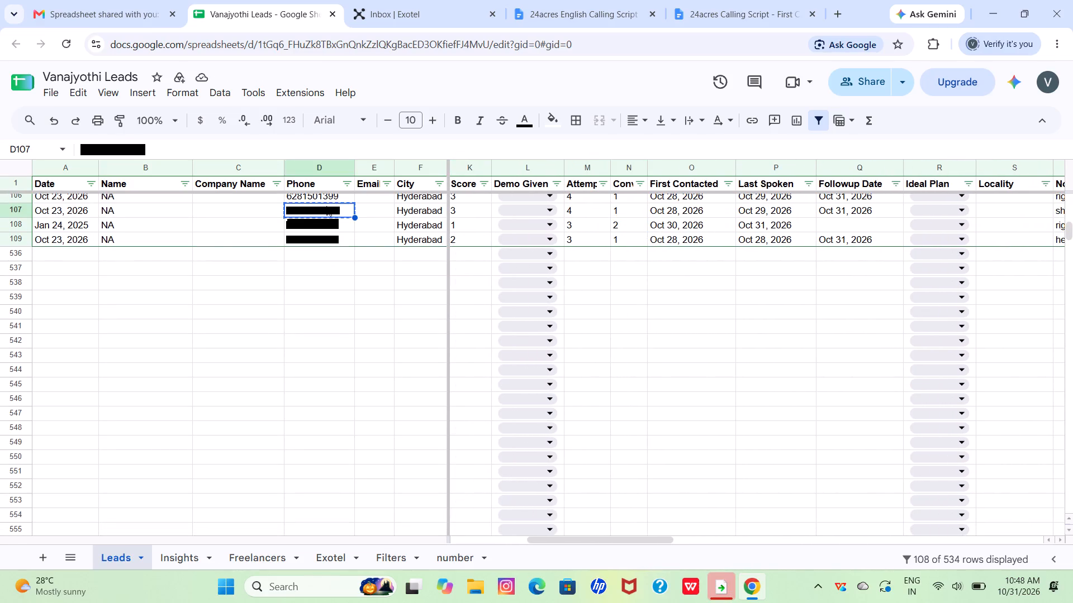
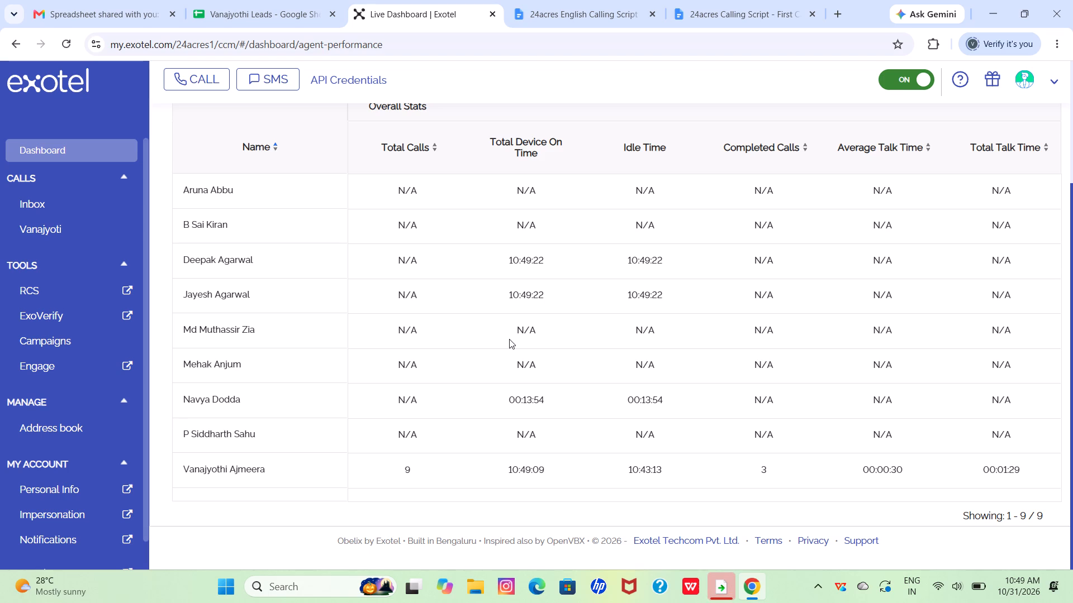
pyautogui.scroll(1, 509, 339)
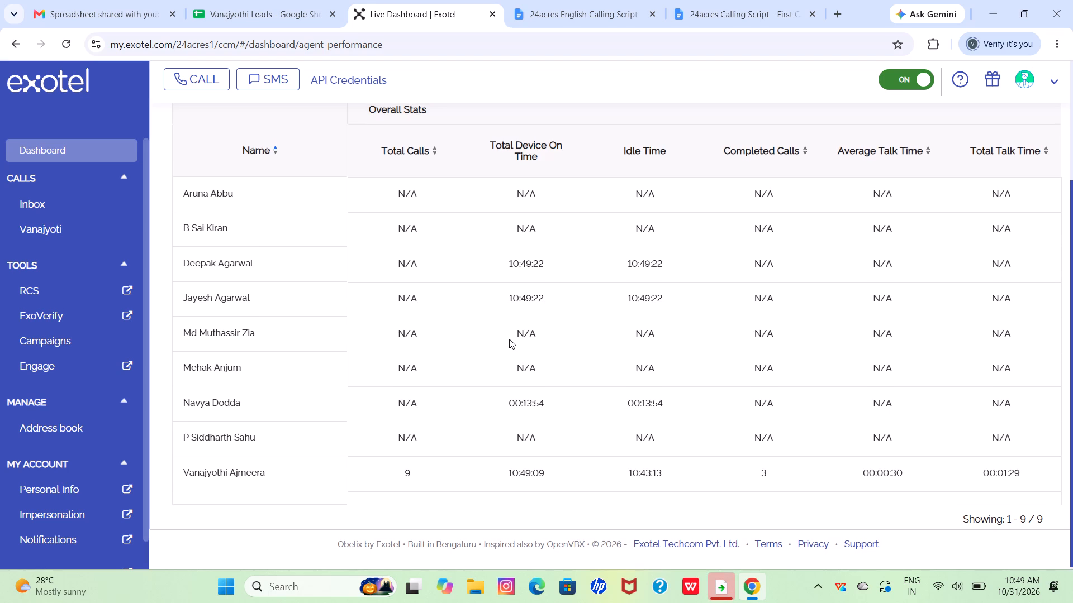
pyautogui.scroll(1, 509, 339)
# Return to the Vanajyothi Leads sheet and check the First Contacted and Last Spoken dates of the lead in row 107.
pyautogui.click(262, 0)
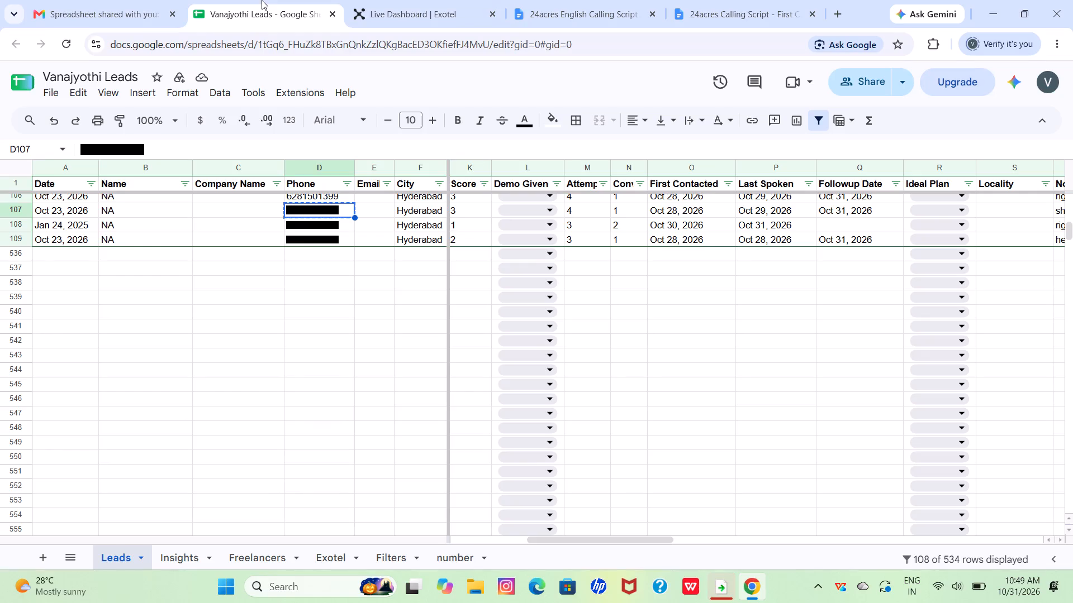
pyautogui.hscroll(-3, 626, 222)
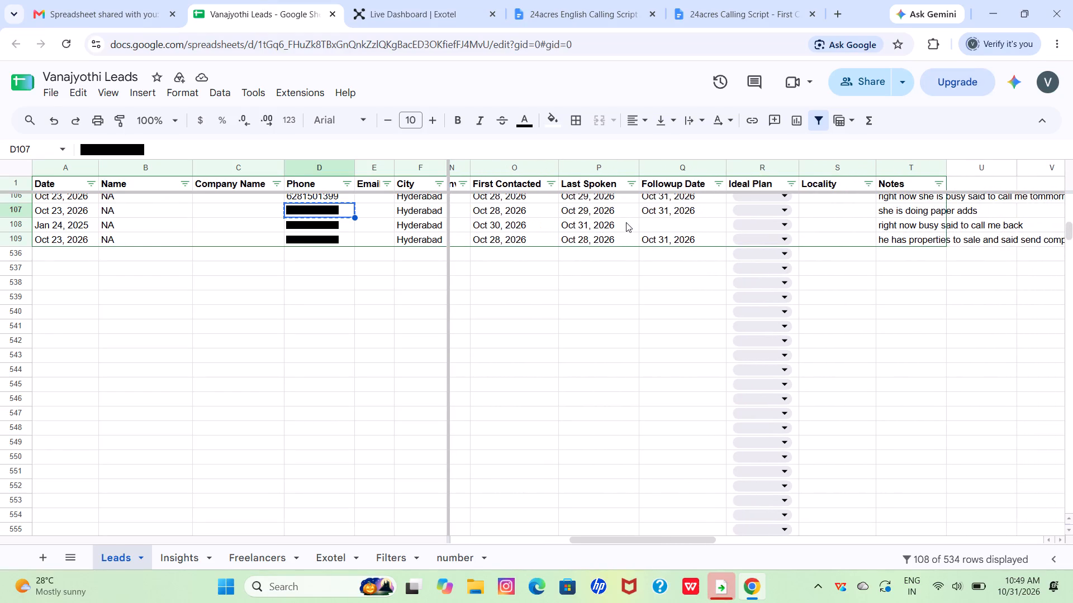
pyautogui.click(585, 215)
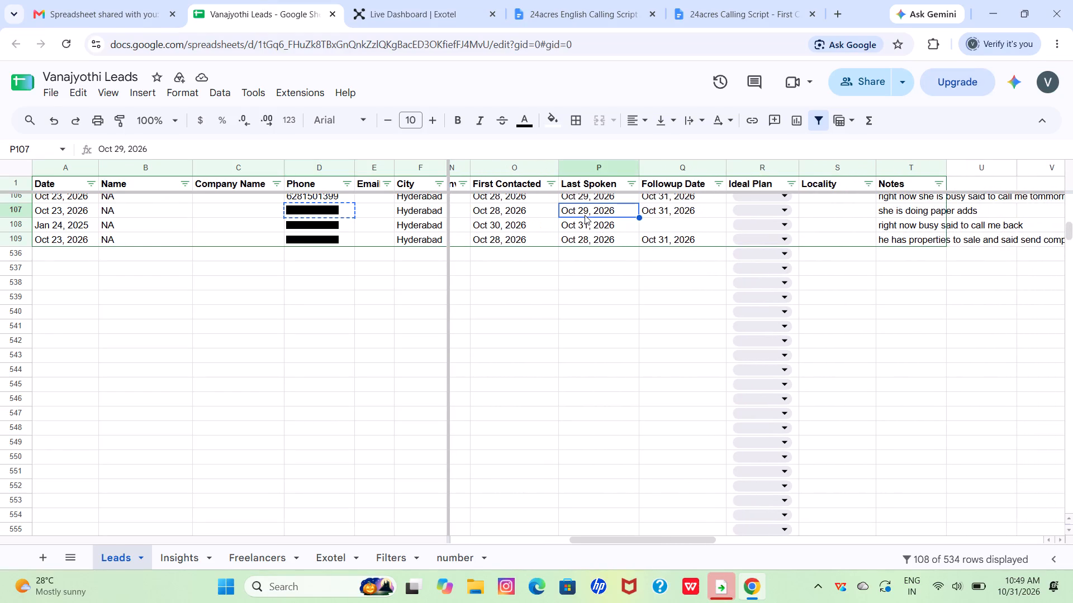
pyautogui.hscroll(2, 585, 215)
pyautogui.click(585, 215)
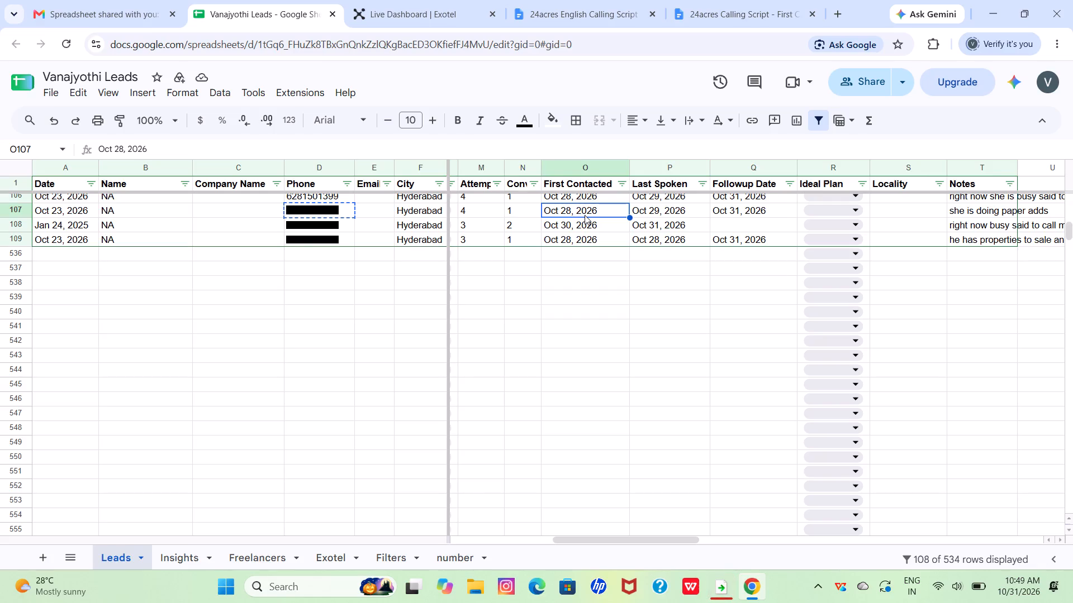
pyautogui.click(661, 213)
# Read the opening section of the 24acres English Calling Script for follow-up calls.
pyautogui.click(566, 0)
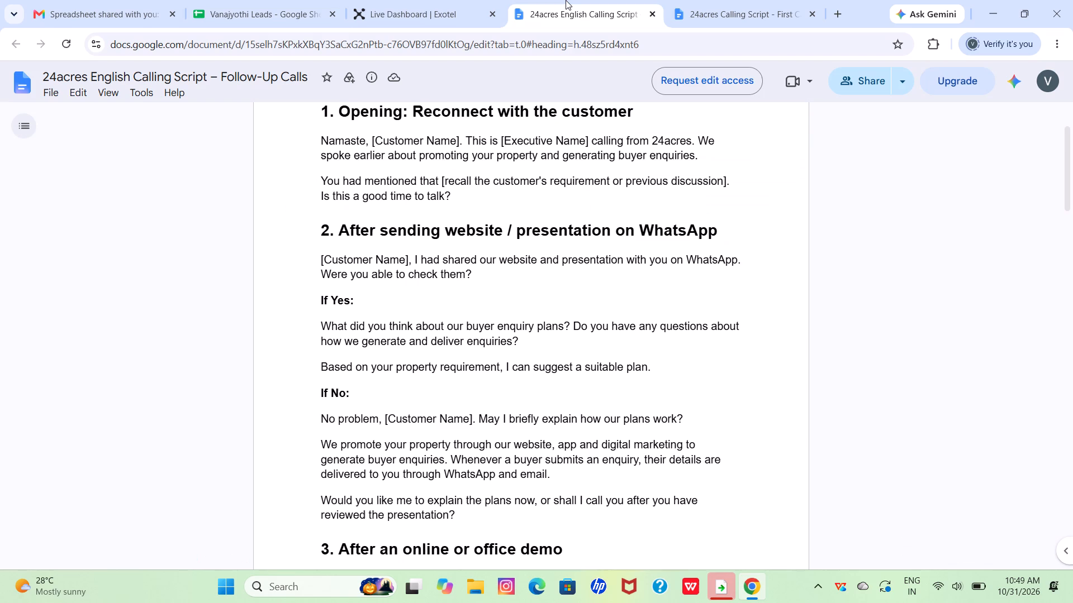
pyautogui.scroll(3, 515, 309)
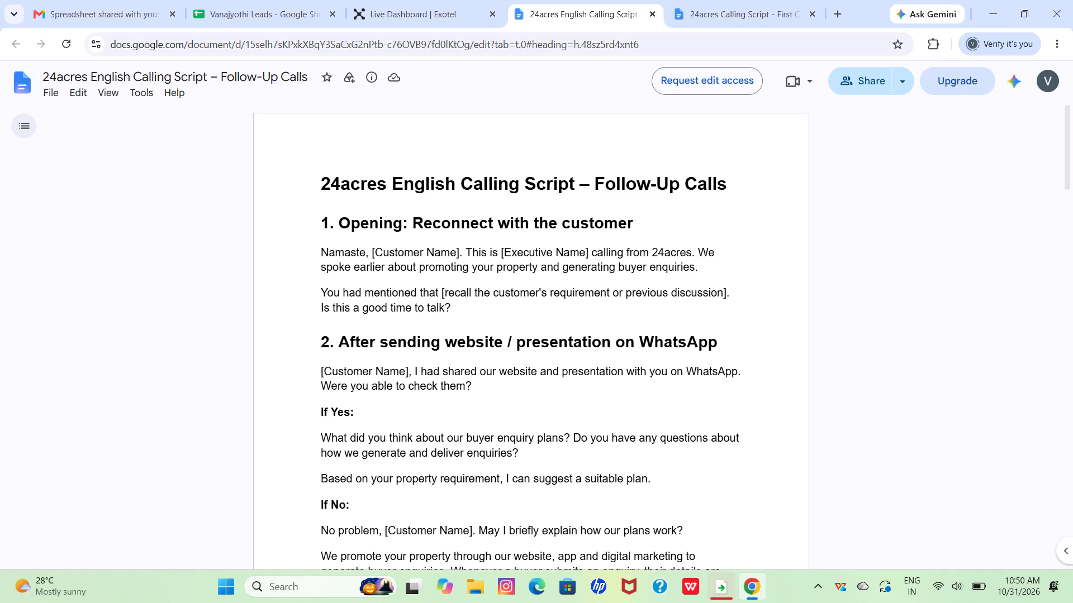
# Check the Followup Date and the Notes entry of the row 107 lead in the Vanajyothi Leads sheet.
pyautogui.click(273, 0)
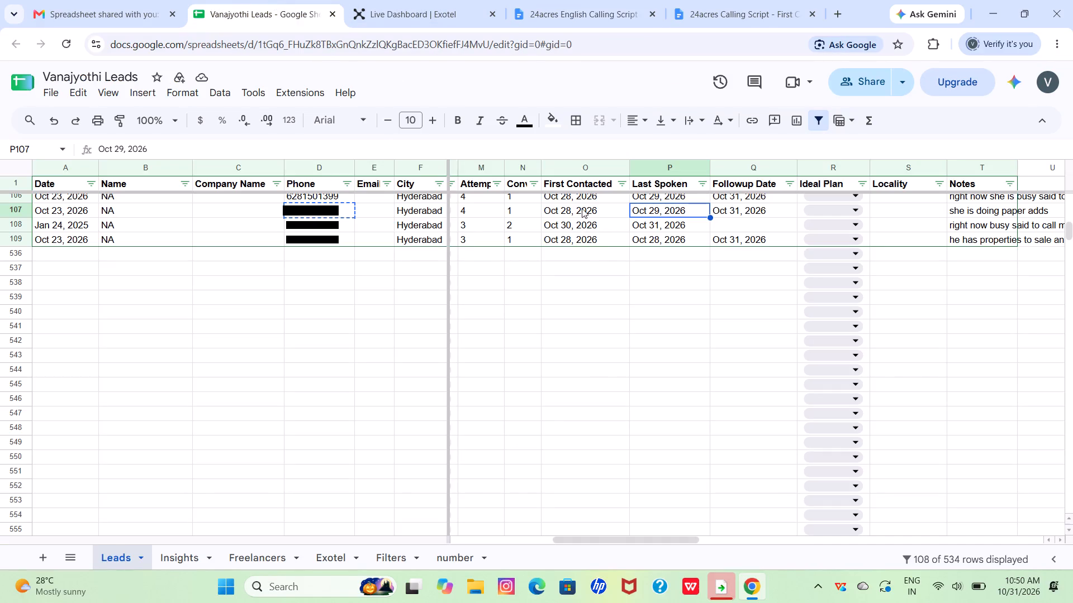
pyautogui.click(582, 208)
pyautogui.hscroll(-3, 582, 208)
pyautogui.click(582, 208)
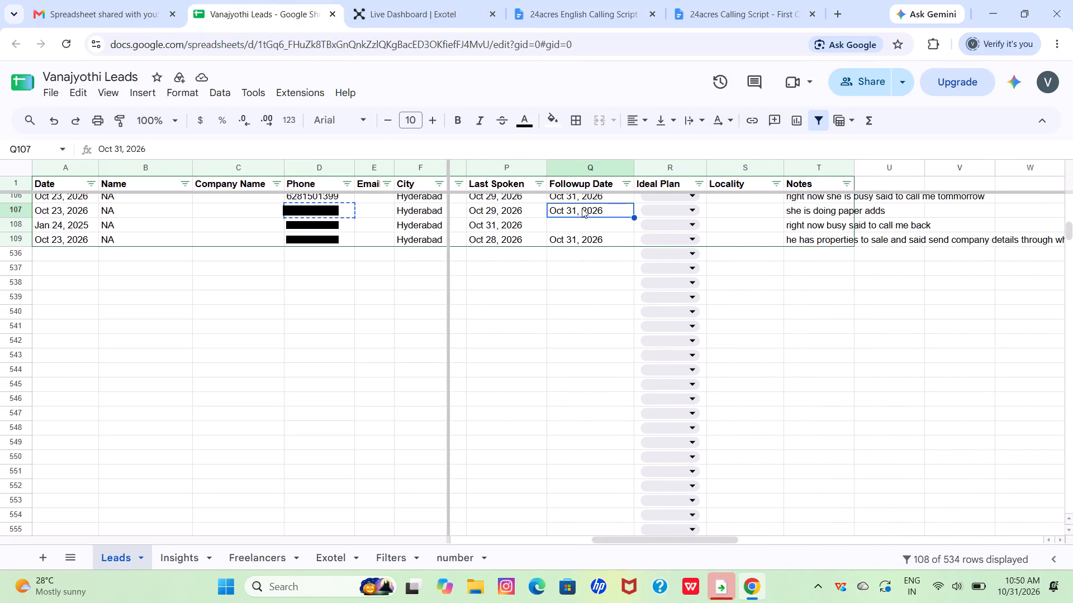
pyautogui.hscroll(-2, 582, 208)
pyautogui.doubleClick(684, 204)
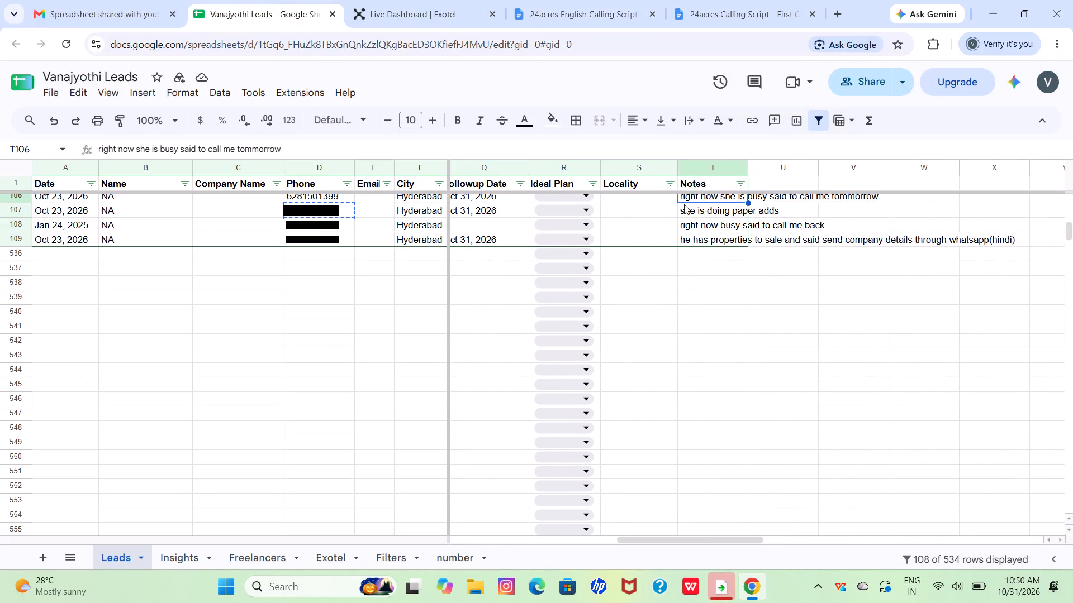
pyautogui.click(689, 224)
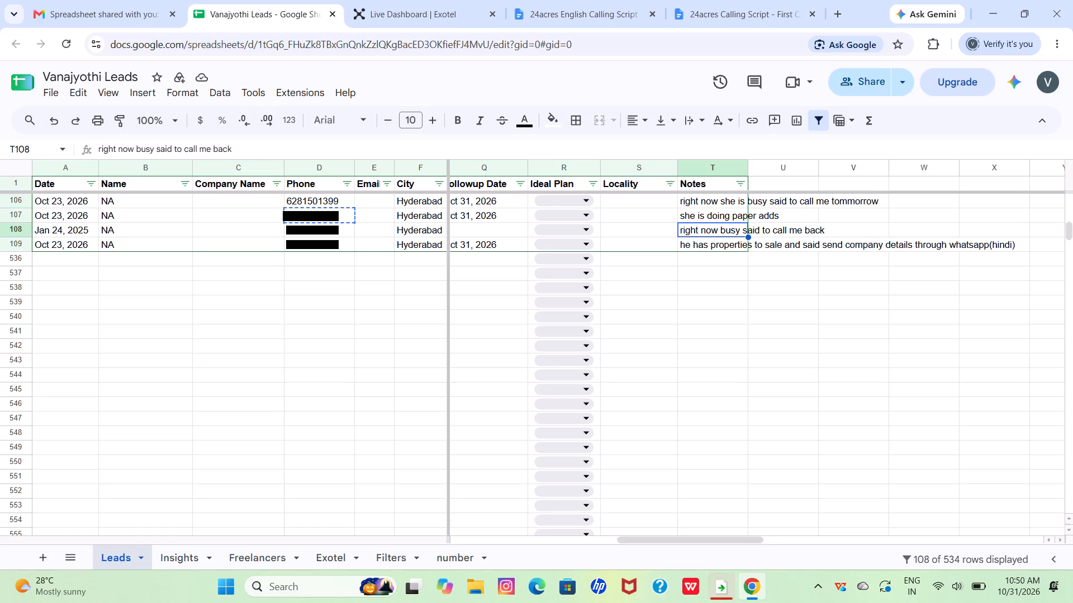
pyautogui.click(687, 221)
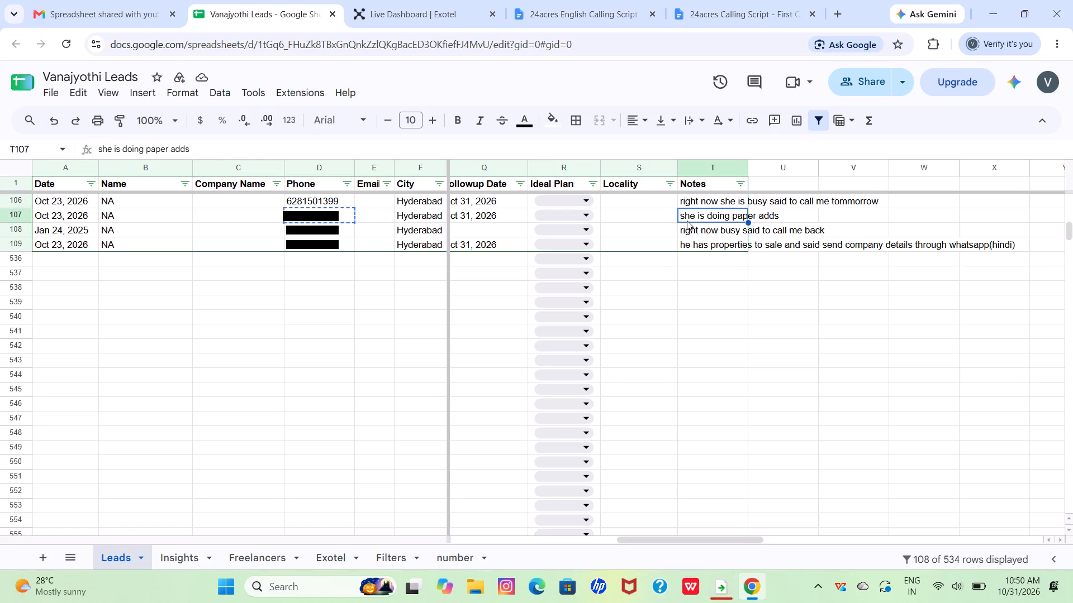
pyautogui.click(635, 213)
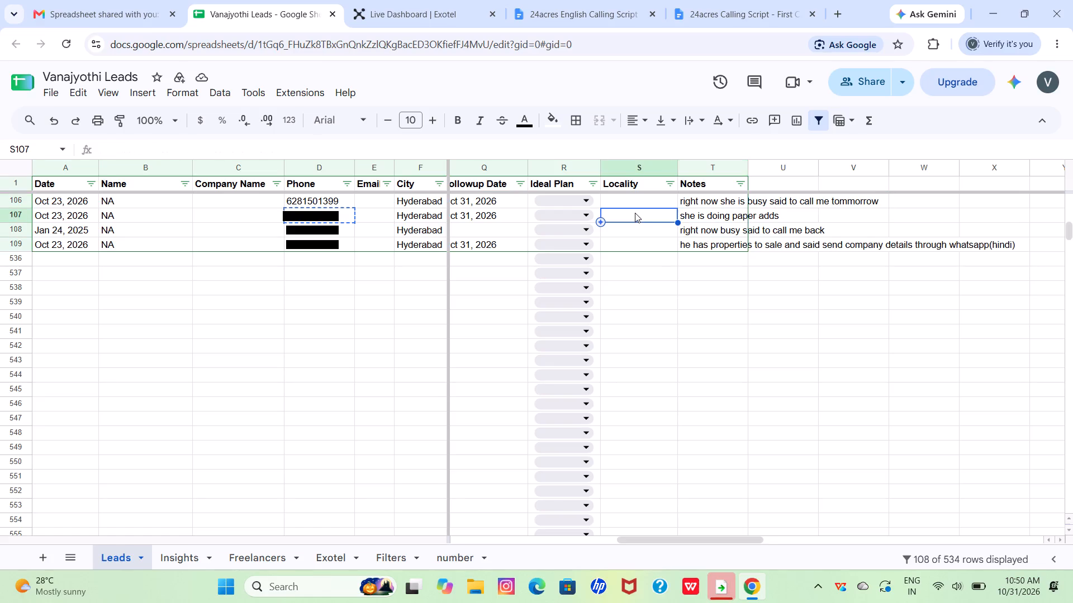
# Review the row 107 lead's contact history again: First Contacted, Last Spoken and Followup dates, plus its Notes.
pyautogui.click(499, 218)
pyautogui.hscroll(3, 499, 218)
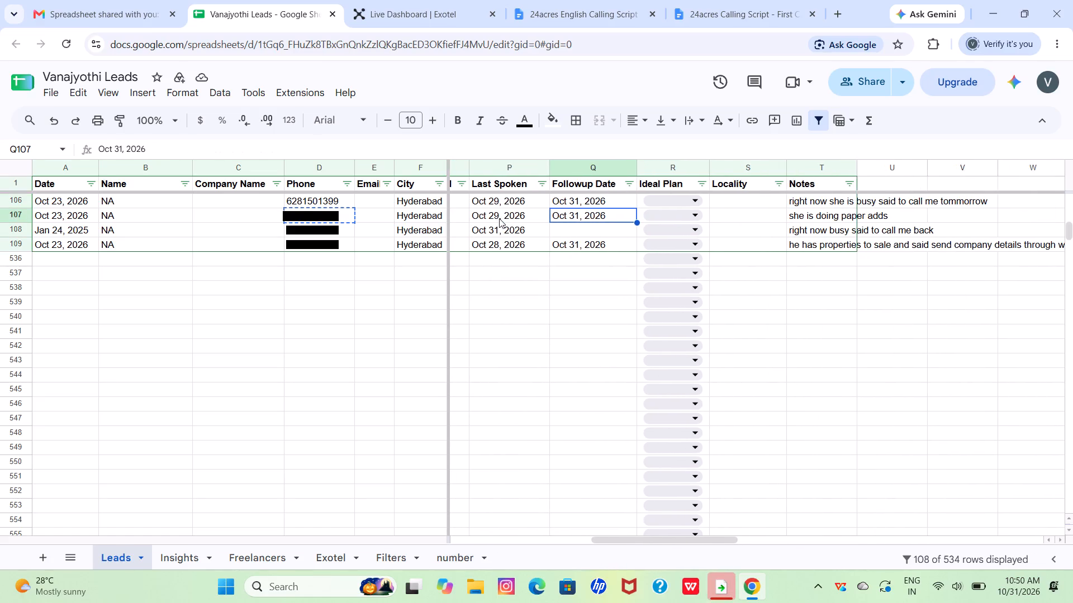
pyautogui.click(499, 218)
pyautogui.hscroll(2, 499, 218)
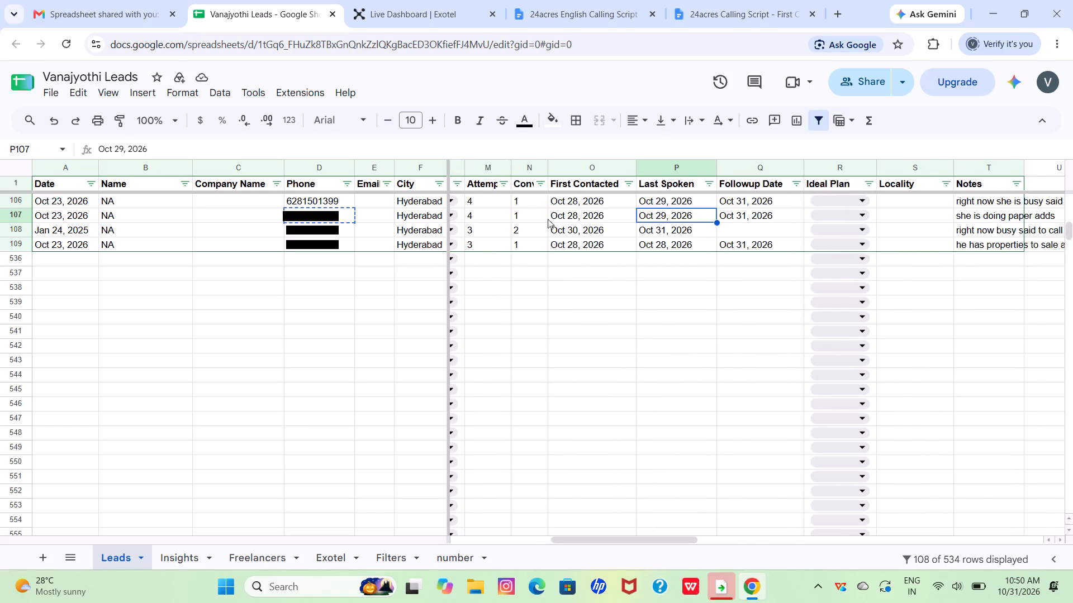
pyautogui.click(558, 219)
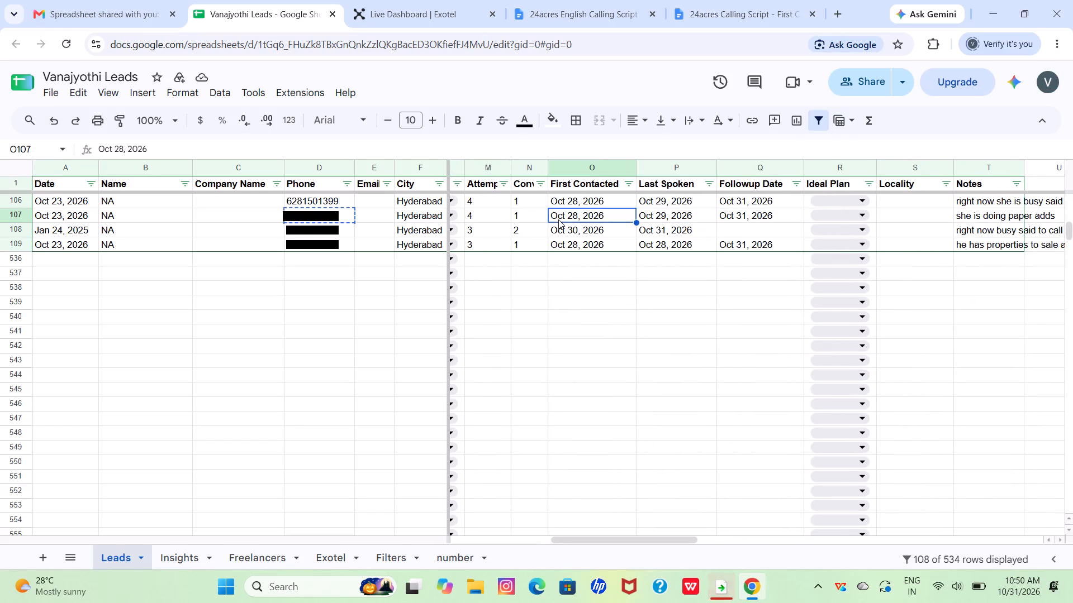
pyautogui.click(671, 219)
pyautogui.hscroll(-1, 671, 219)
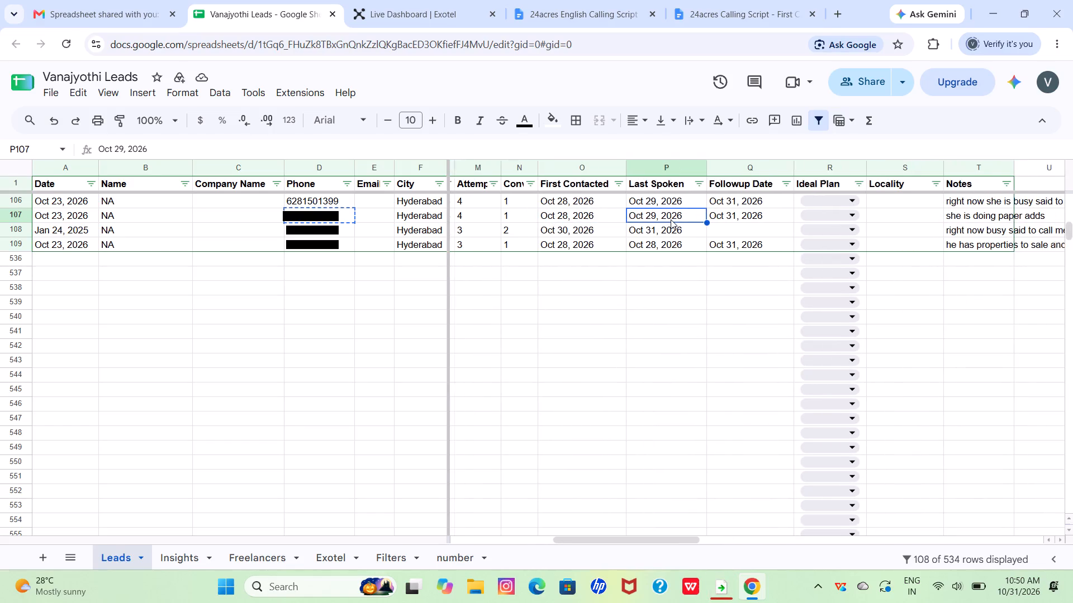
pyautogui.hscroll(-1, 671, 219)
pyautogui.click(671, 219)
pyautogui.hscroll(-2, 671, 219)
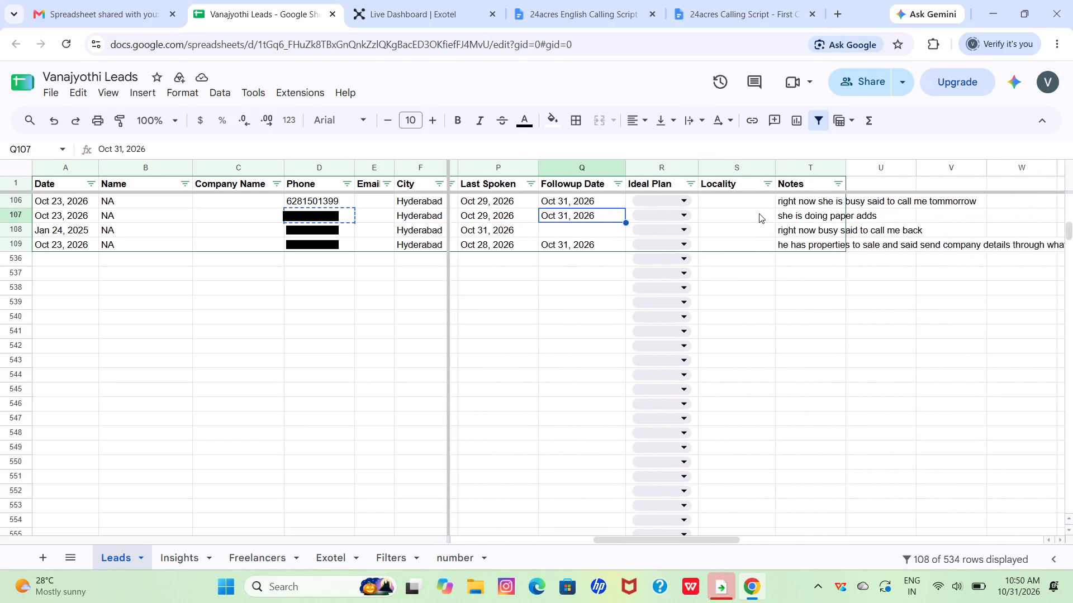
pyautogui.click(761, 213)
pyautogui.hscroll(-1, 761, 213)
pyautogui.click(761, 213)
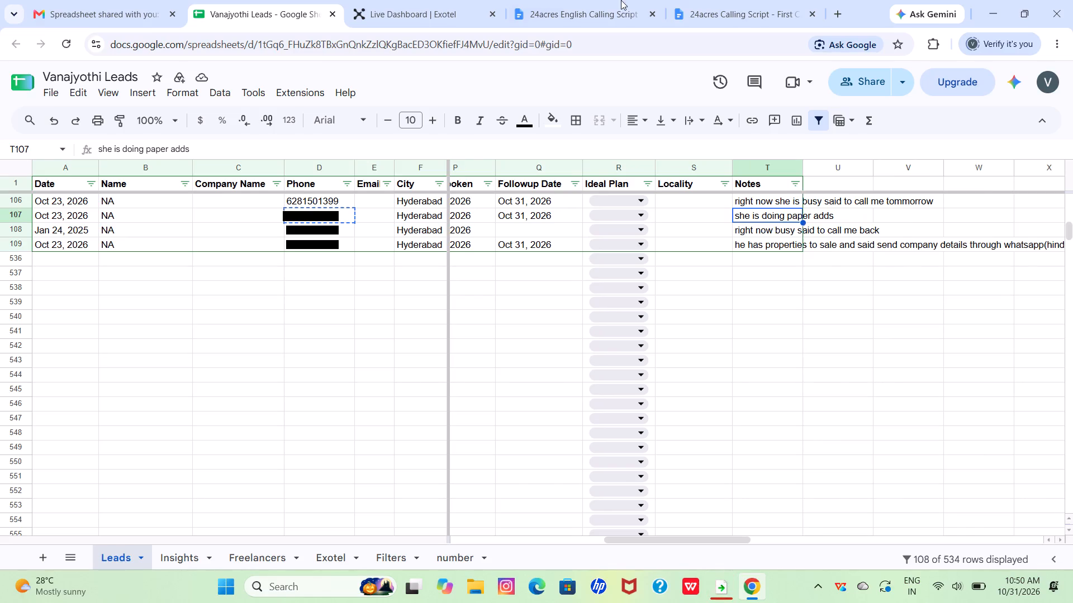
# Consult the 24acres English Calling Script for the follow-up opening and the sections on the WhatsApp presentation and demo.
pyautogui.click(549, 0)
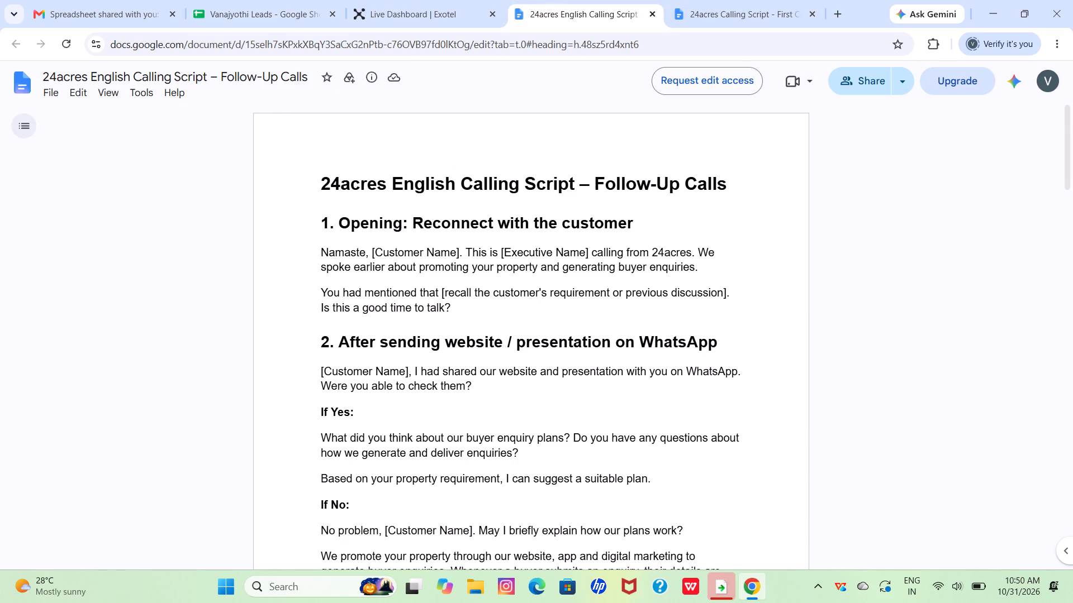
pyautogui.scroll(-5, 510, 331)
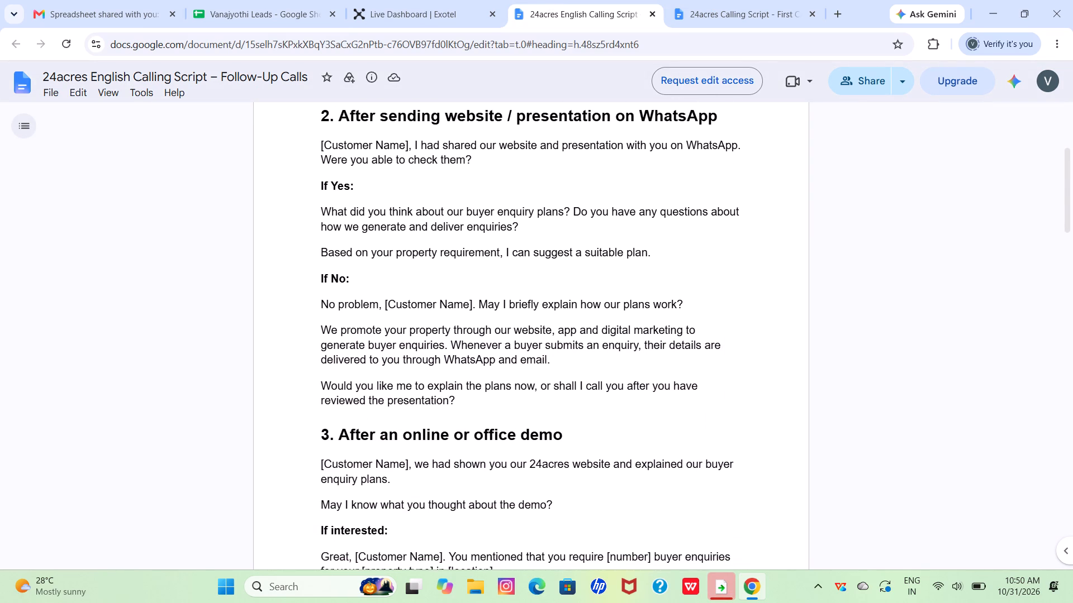
pyautogui.scroll(4, 510, 331)
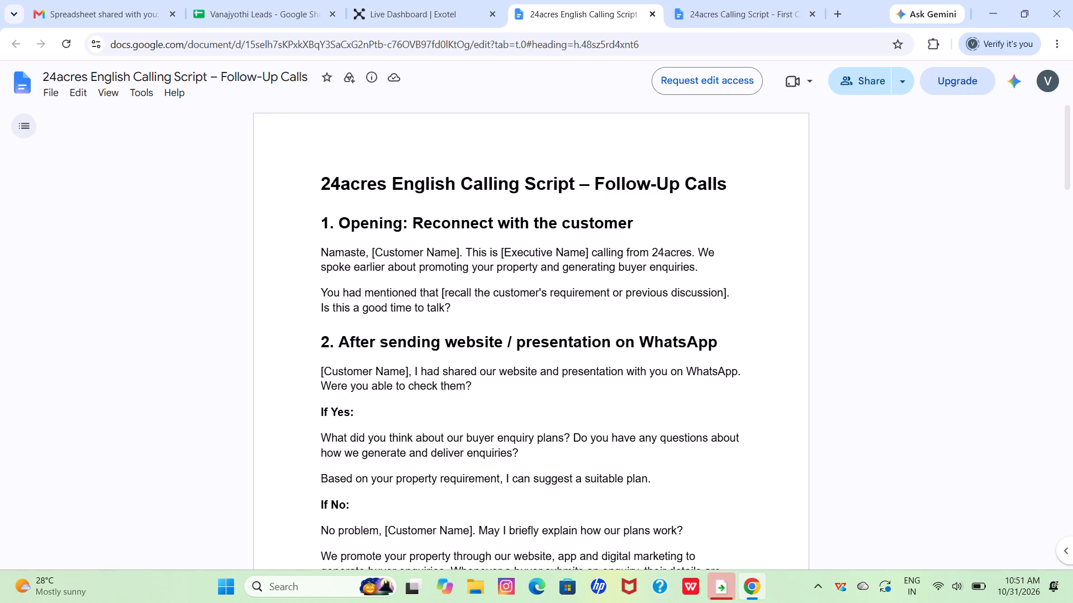
# Back in the Vanajyothi Leads sheet, extend the row 107 lead's note with ",call me after 1 week she has property for sale".
pyautogui.click(435, 0)
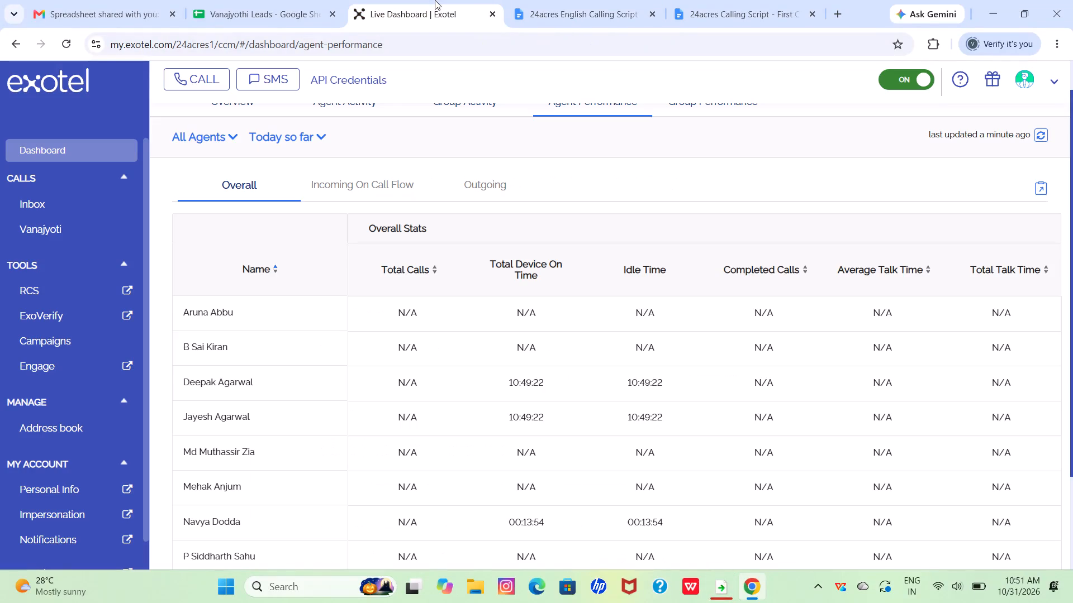
pyautogui.click(281, 0)
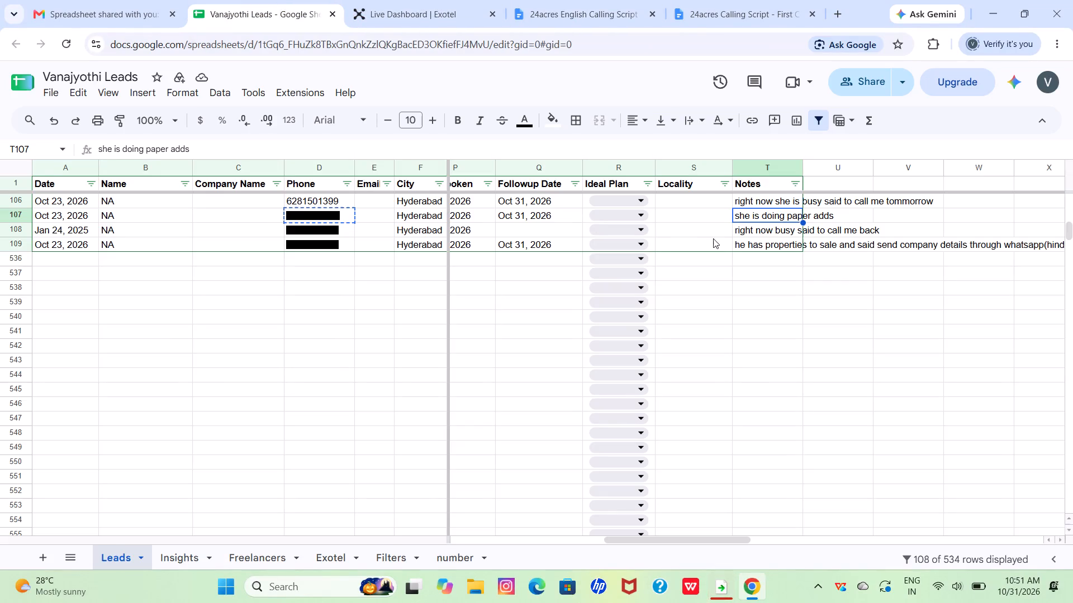
pyautogui.doubleClick(744, 235)
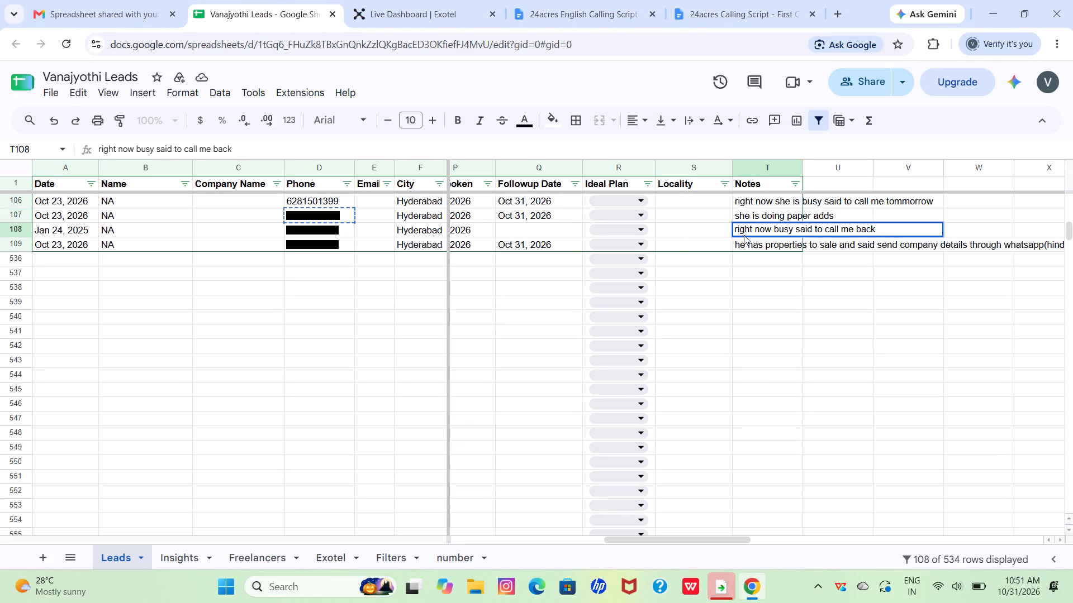
pyautogui.scroll(1, 744, 235)
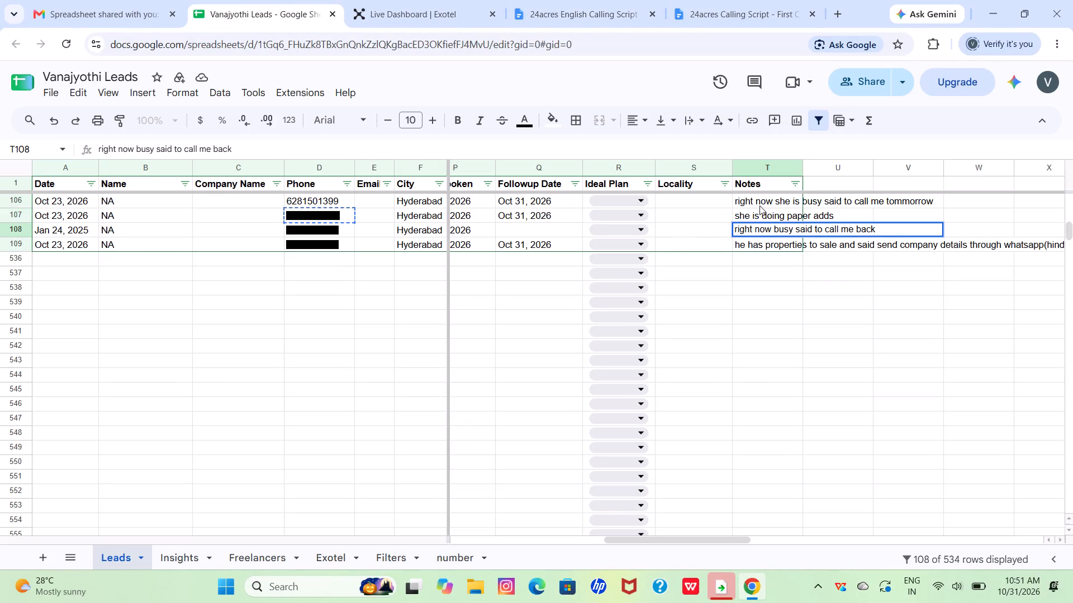
pyautogui.click(752, 210)
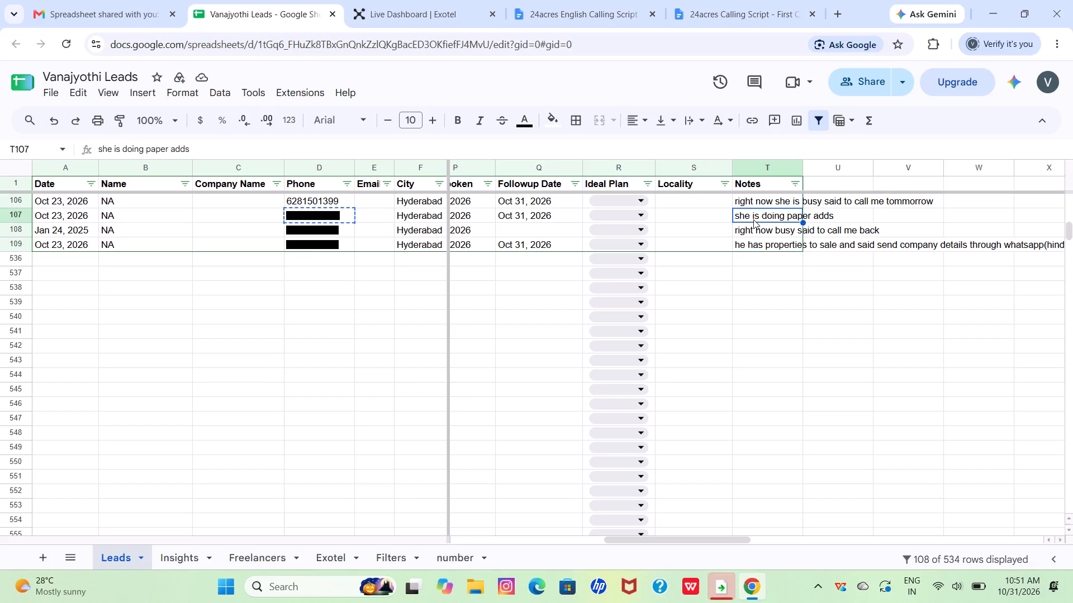
pyautogui.doubleClick(753, 219)
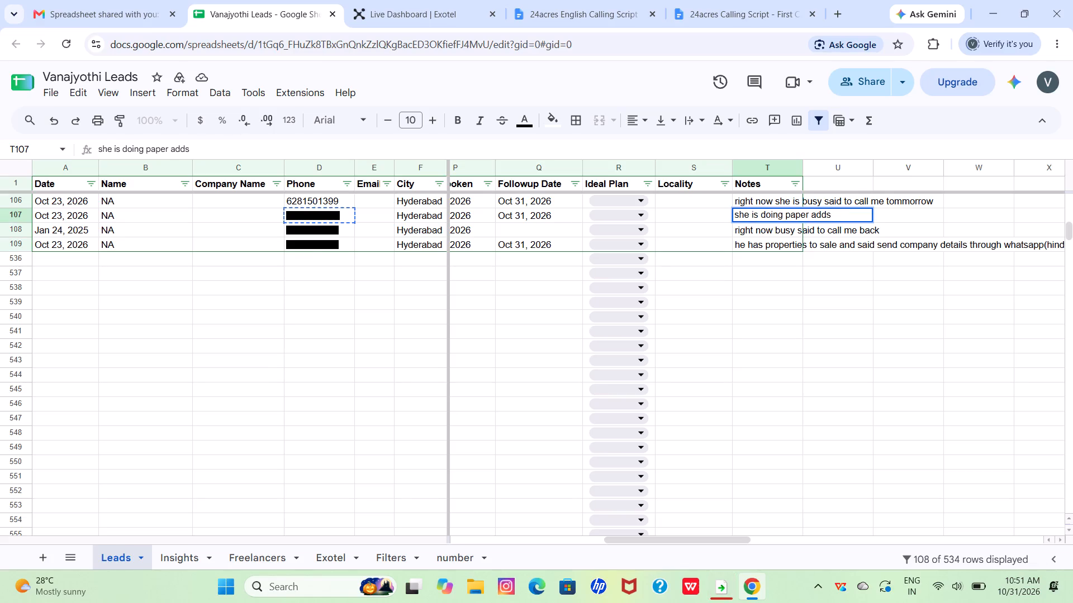
pyautogui.press(',')
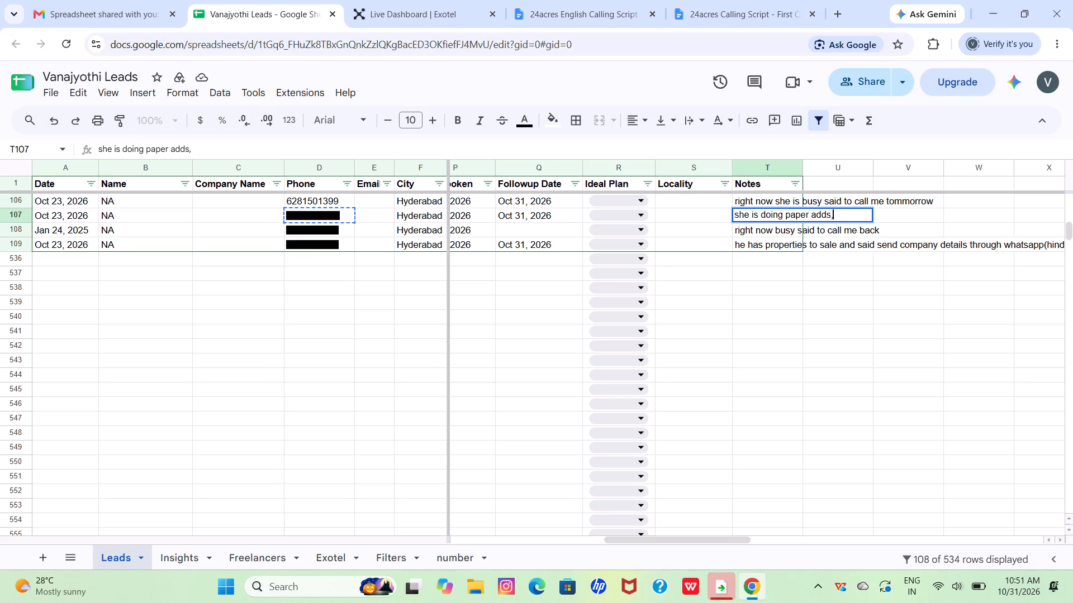
pyautogui.click(672, 212)
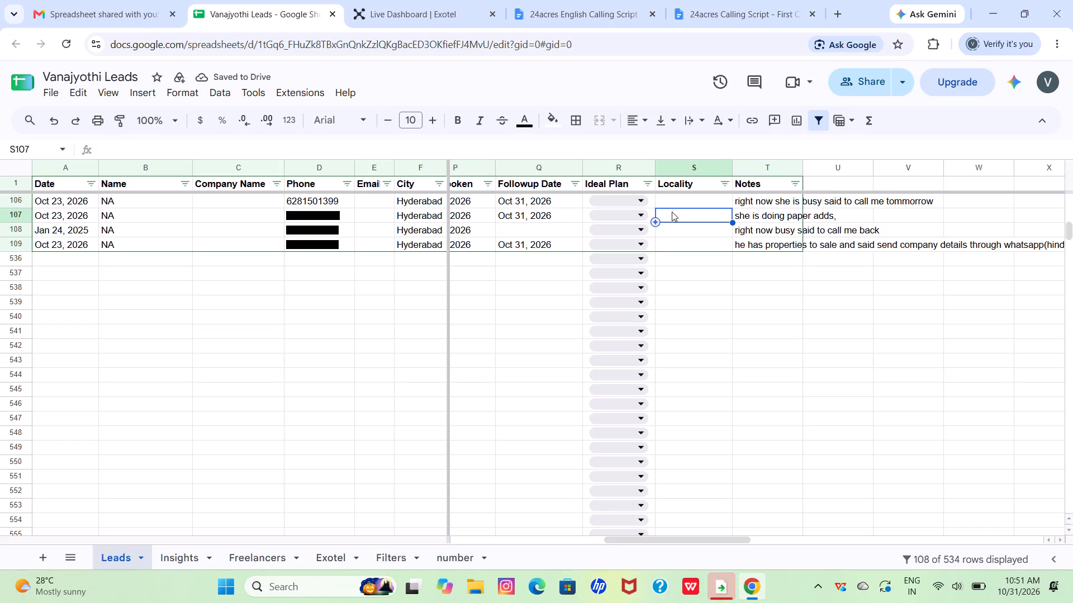
pyautogui.doubleClick(747, 215)
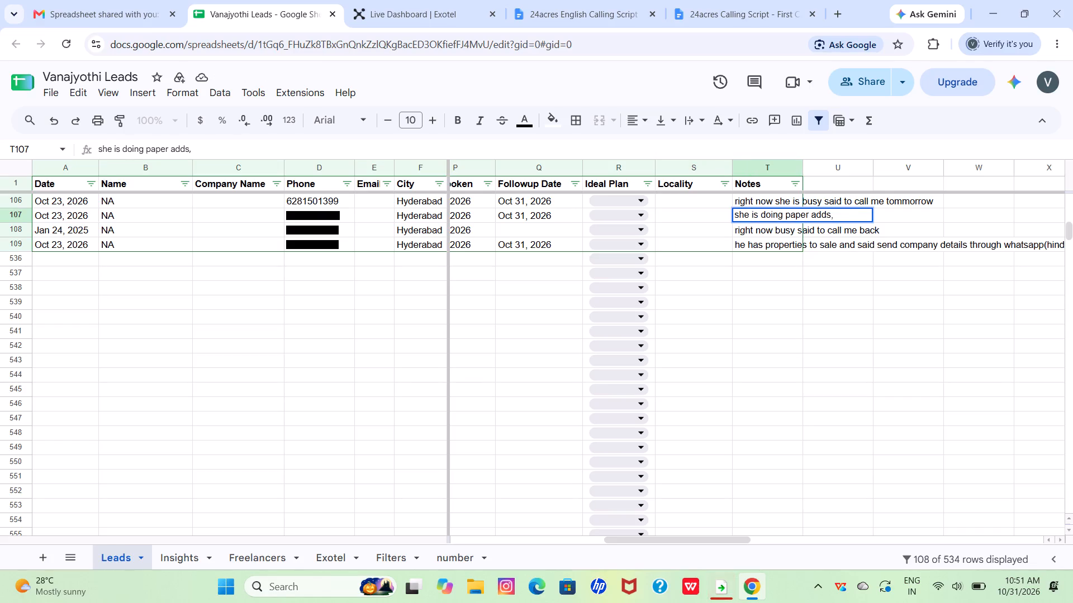
pyautogui.write('call me after 1 wee')
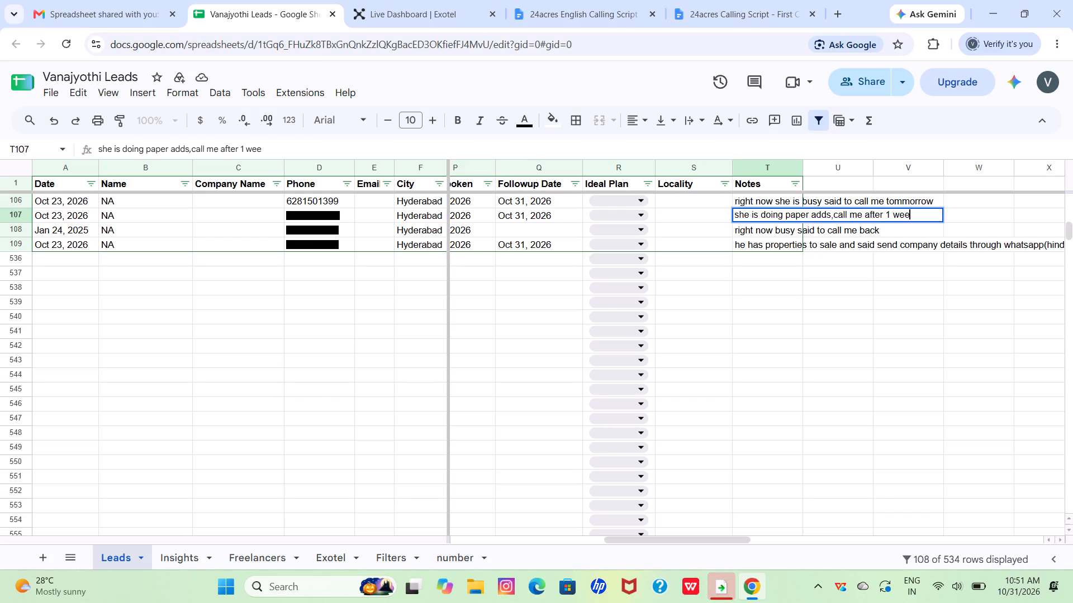
pyautogui.write('k she')
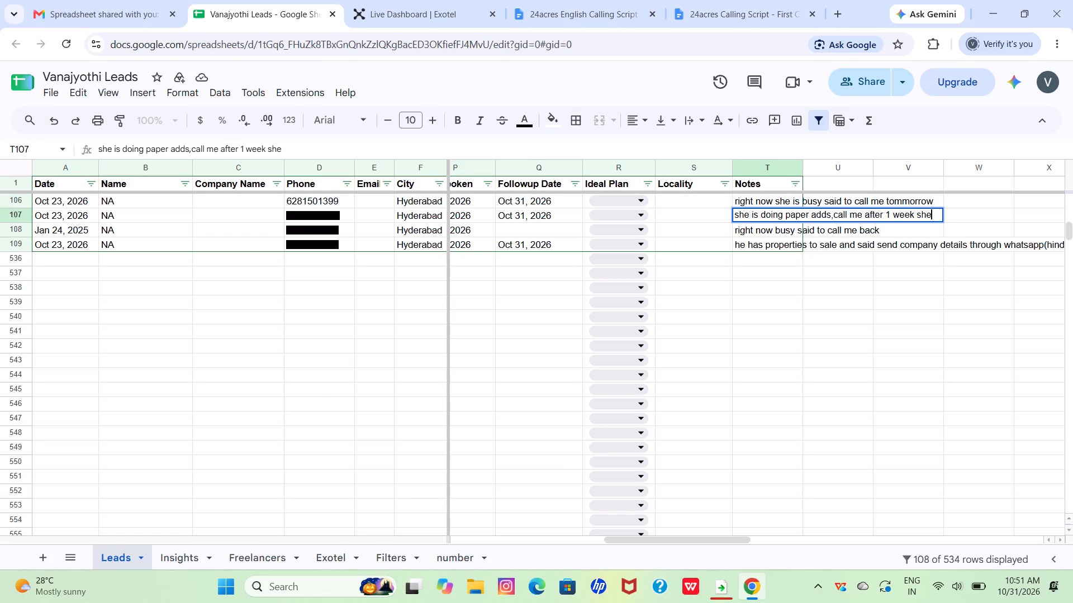
pyautogui.press('space')
pyautogui.write('has pe')
pyautogui.press('BackSpace')
pyautogui.write('rop')
pyautogui.write('erty')
pyautogui.press('space')
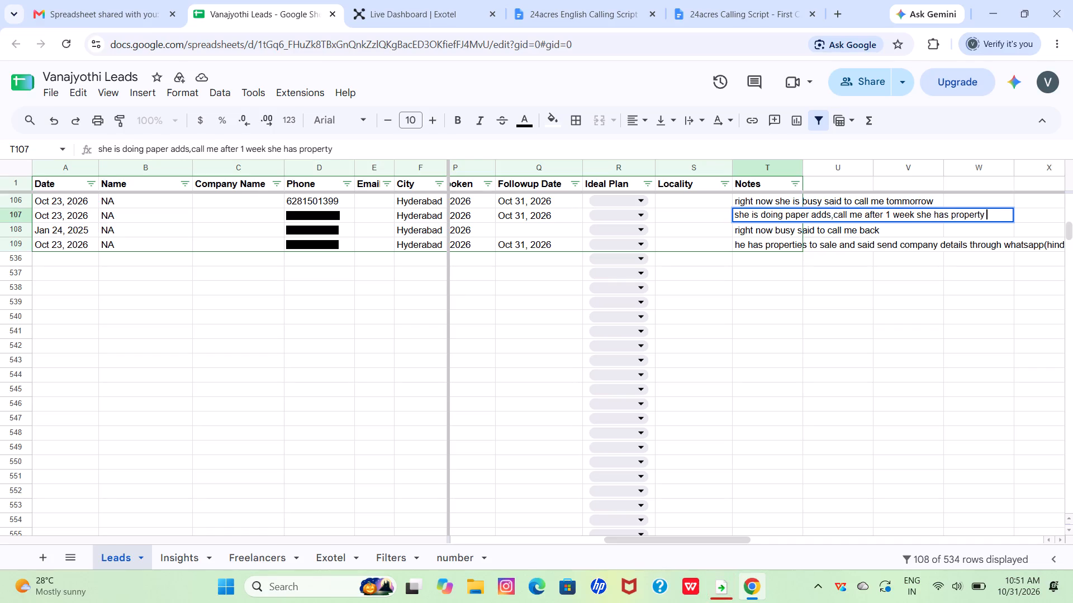
pyautogui.write('for sale')
pyautogui.press('Return')
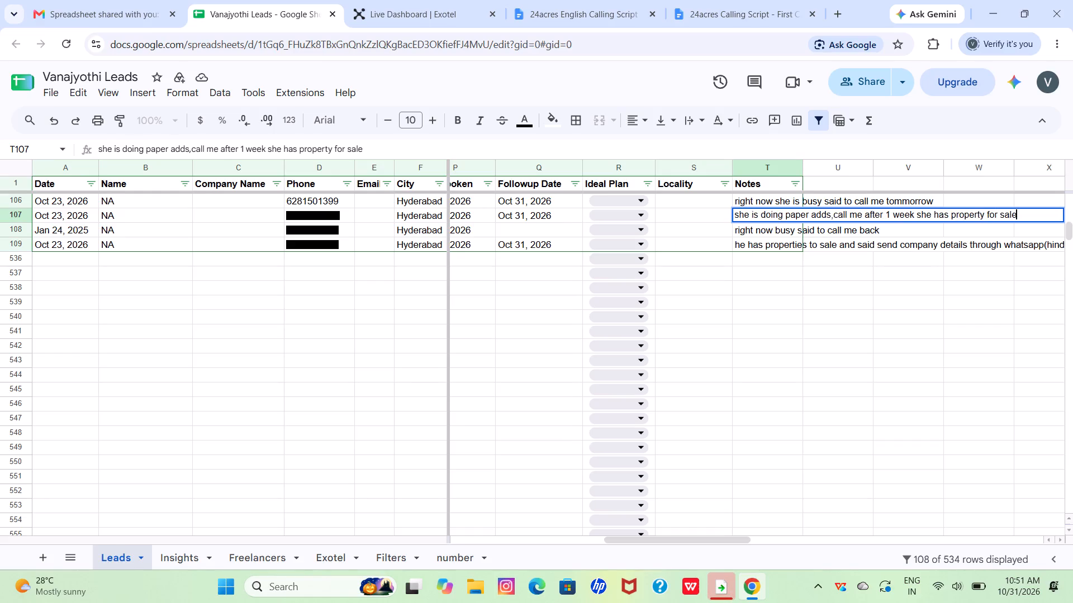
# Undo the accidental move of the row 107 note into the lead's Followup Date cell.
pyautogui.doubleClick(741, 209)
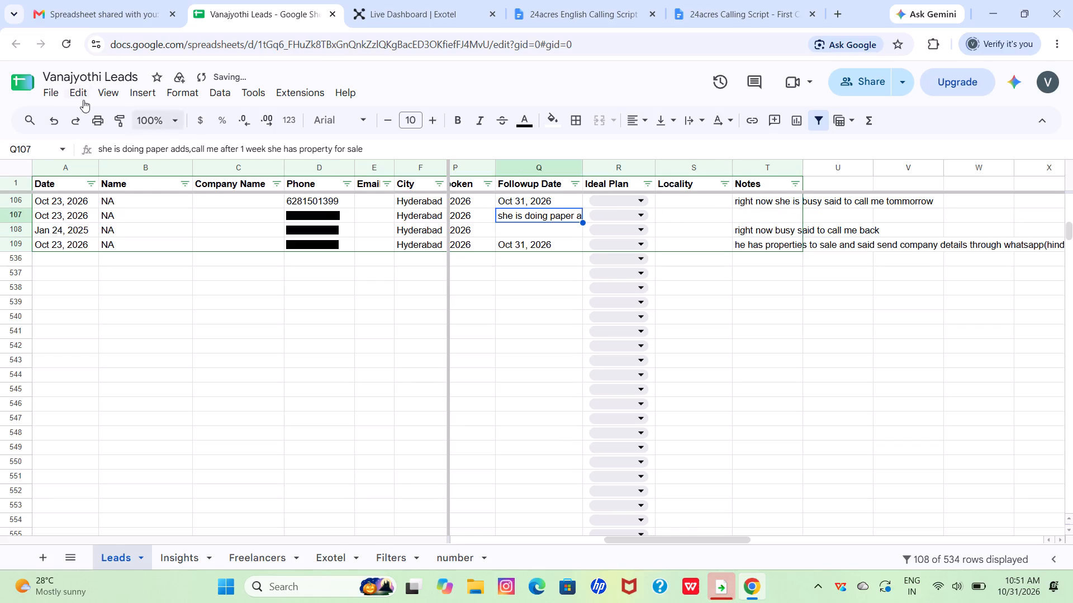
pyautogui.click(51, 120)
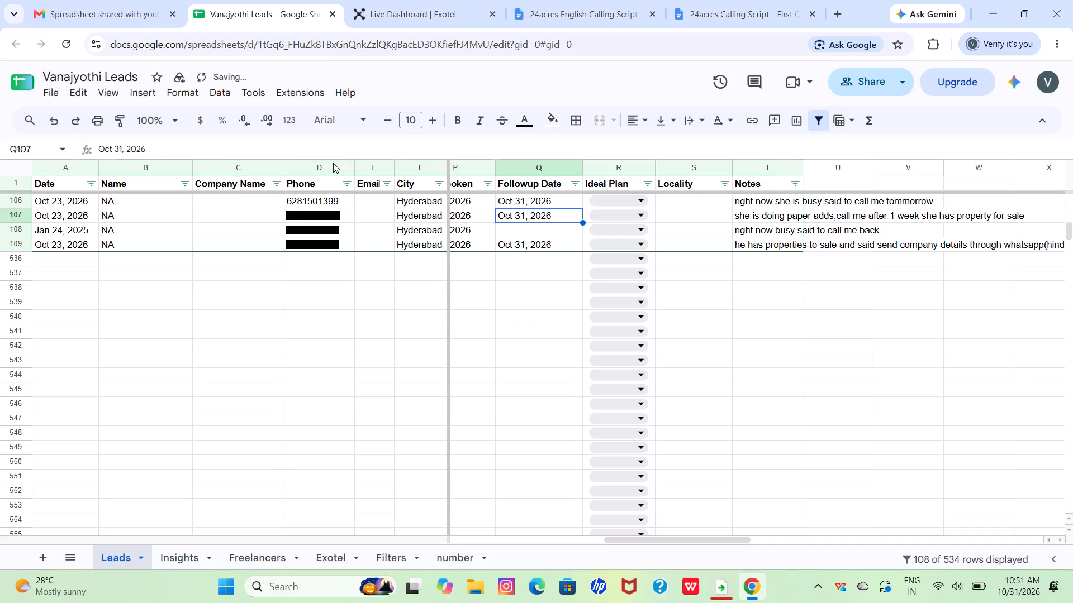
# Append "at wanaparty" to the end of the row 107 lead's note.
pyautogui.doubleClick(744, 213)
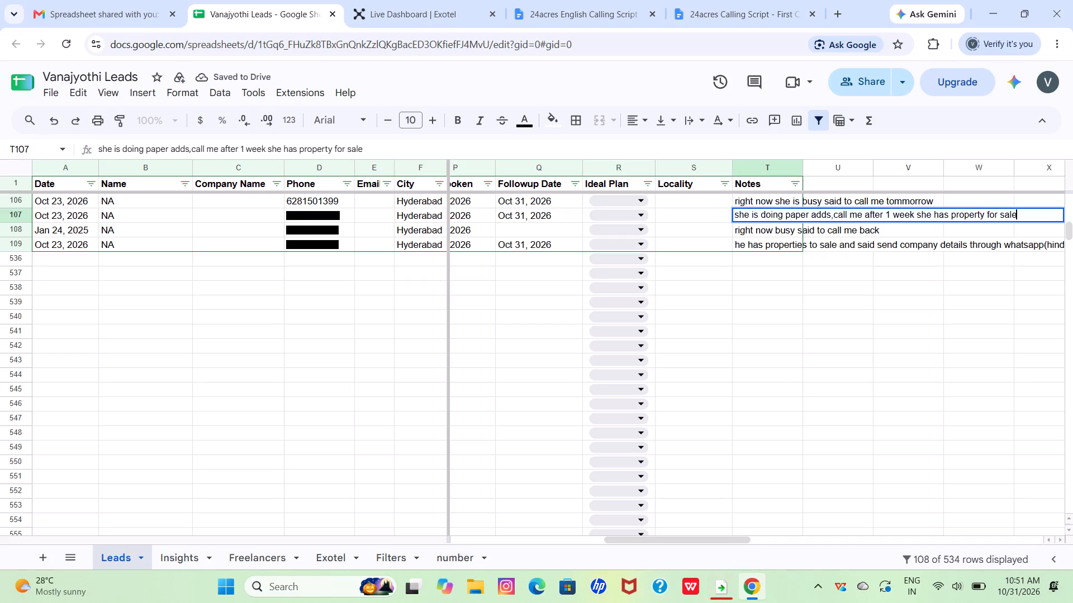
pyautogui.press('space')
pyautogui.write('at wana')
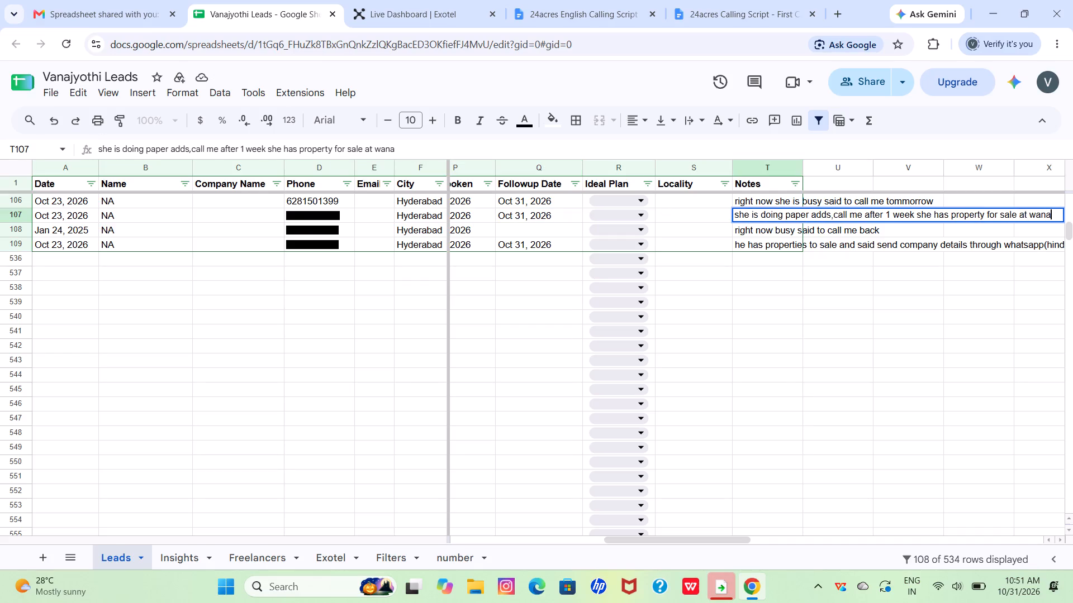
pyautogui.write('party')
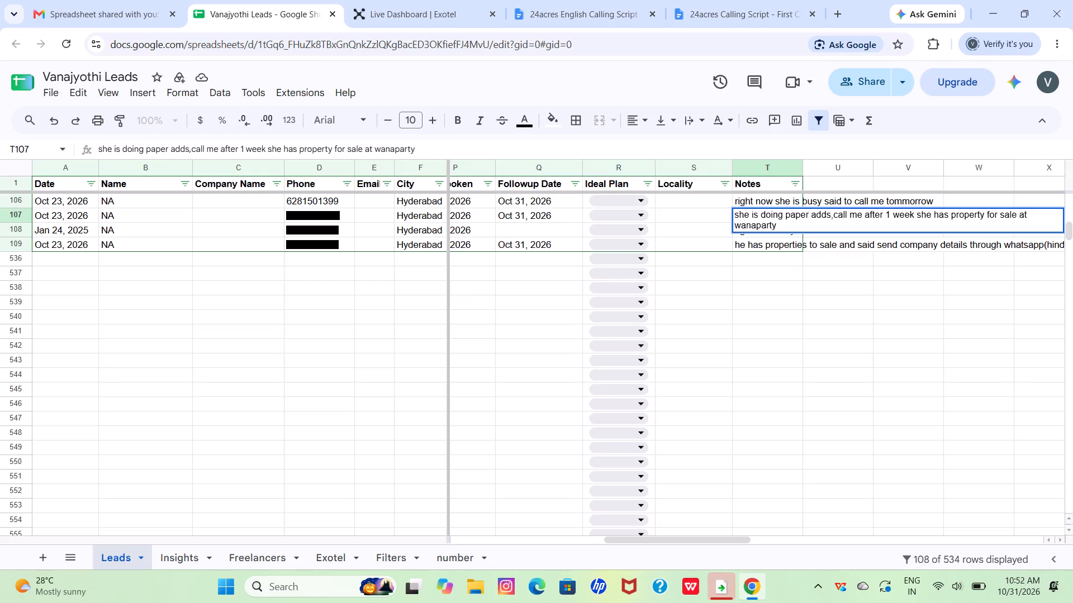
pyautogui.press('Return')
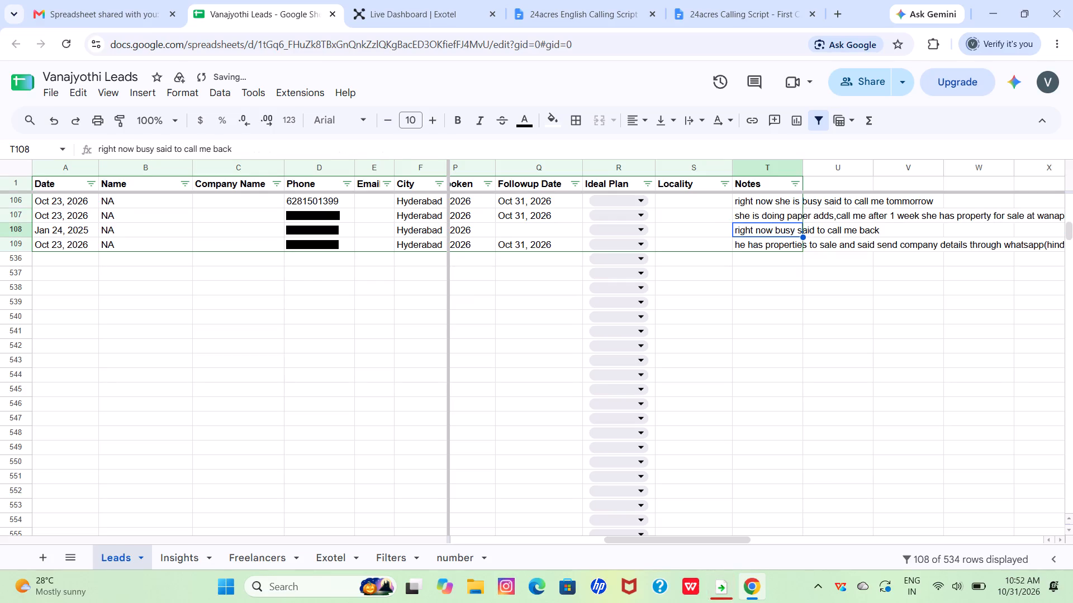
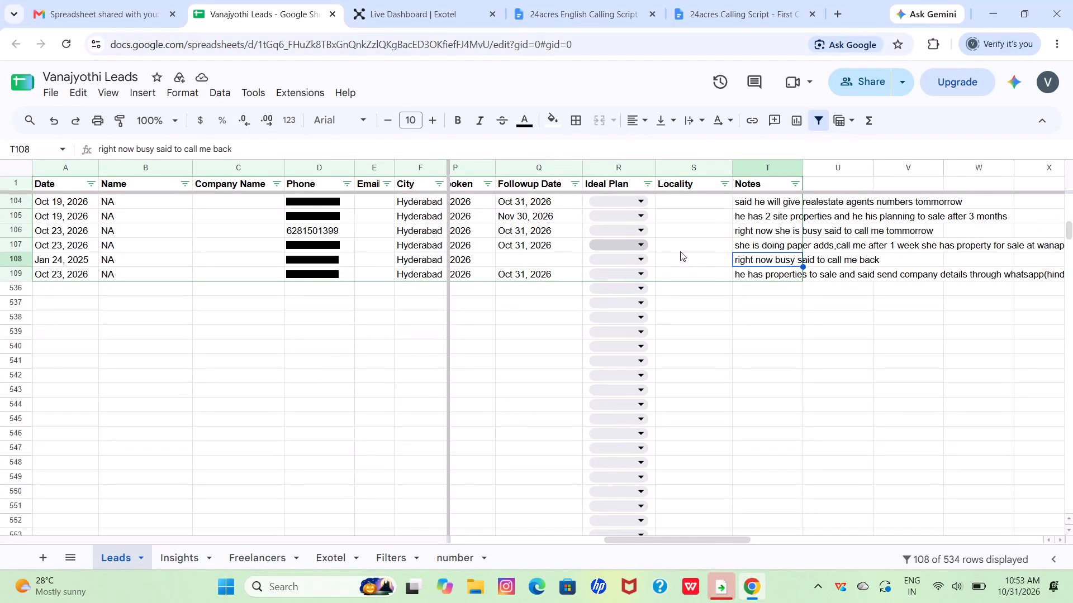
# Review the row 106 lead's note, follow-up date and contact dates in the Vanajyothi Leads sheet.
pyautogui.click(775, 231)
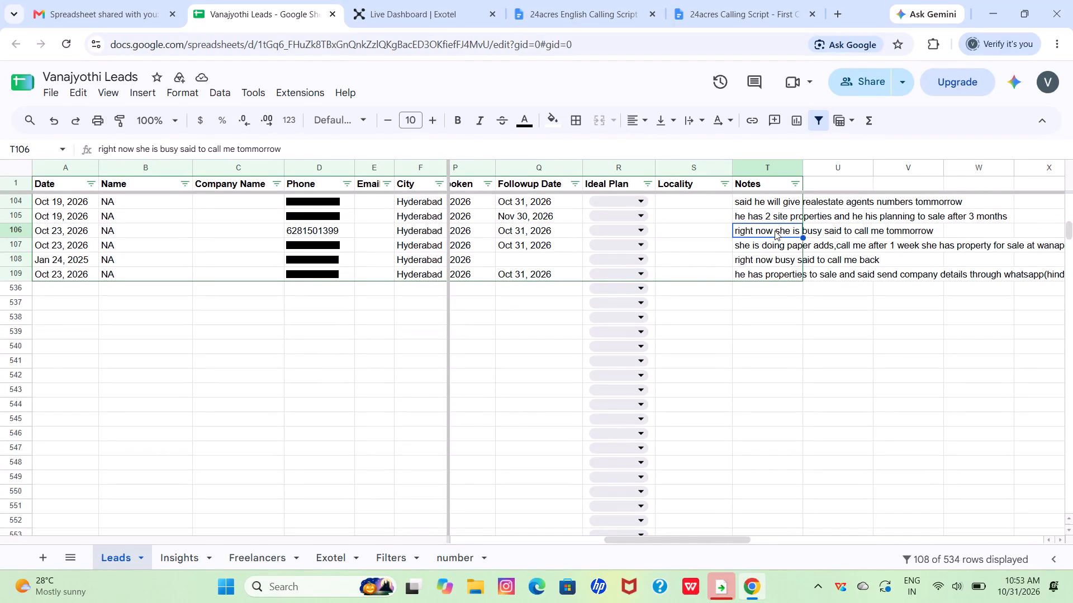
pyautogui.click(512, 228)
pyautogui.hscroll(1, 512, 228)
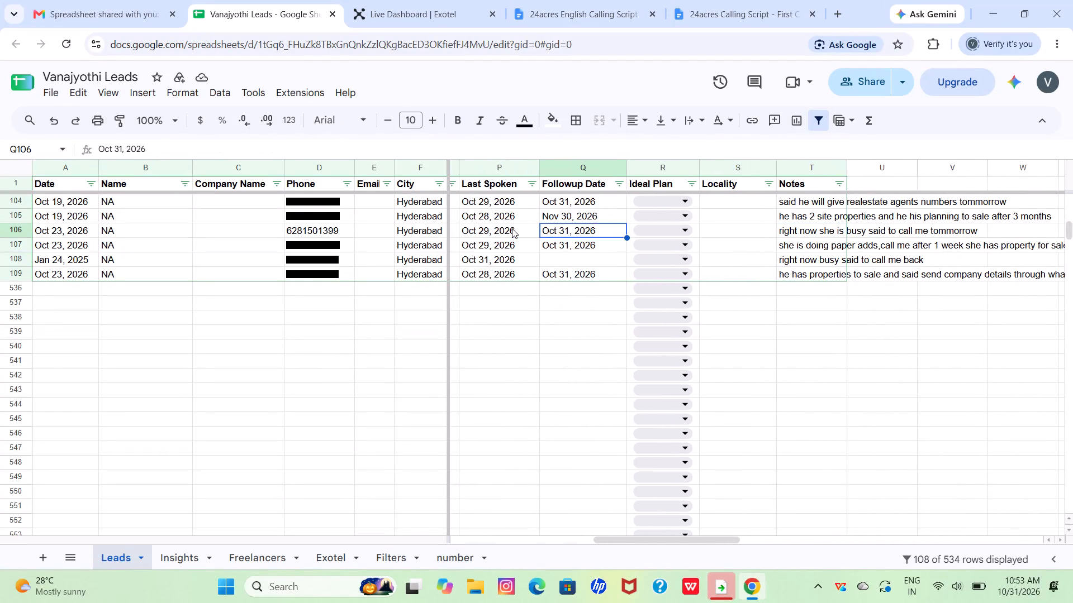
pyautogui.hscroll(5, 512, 228)
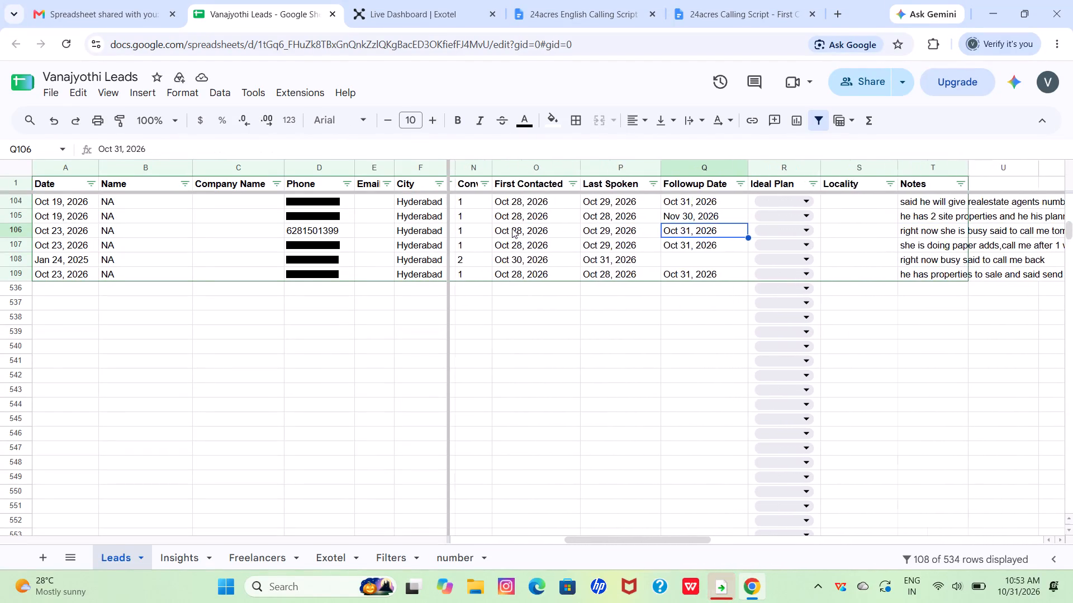
pyautogui.hscroll(1, 512, 228)
pyautogui.hscroll(-3, 718, 237)
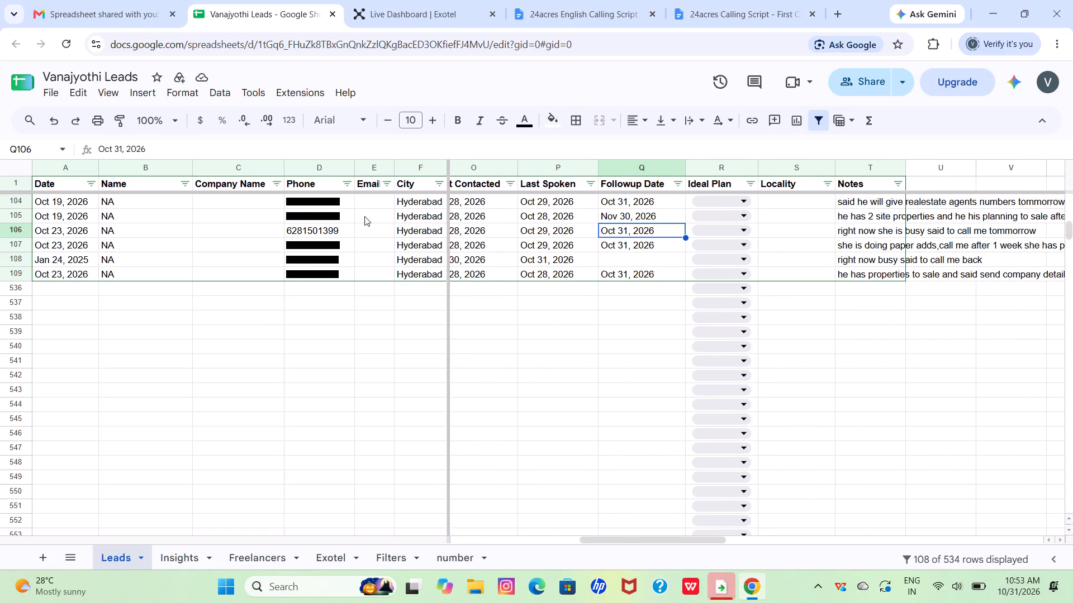
# Copy the row 106 lead's phone number and switch to the Exotel dashboard to call the lead.
pyautogui.click(333, 233)
pyautogui.hotkey('ctrl', 'c')
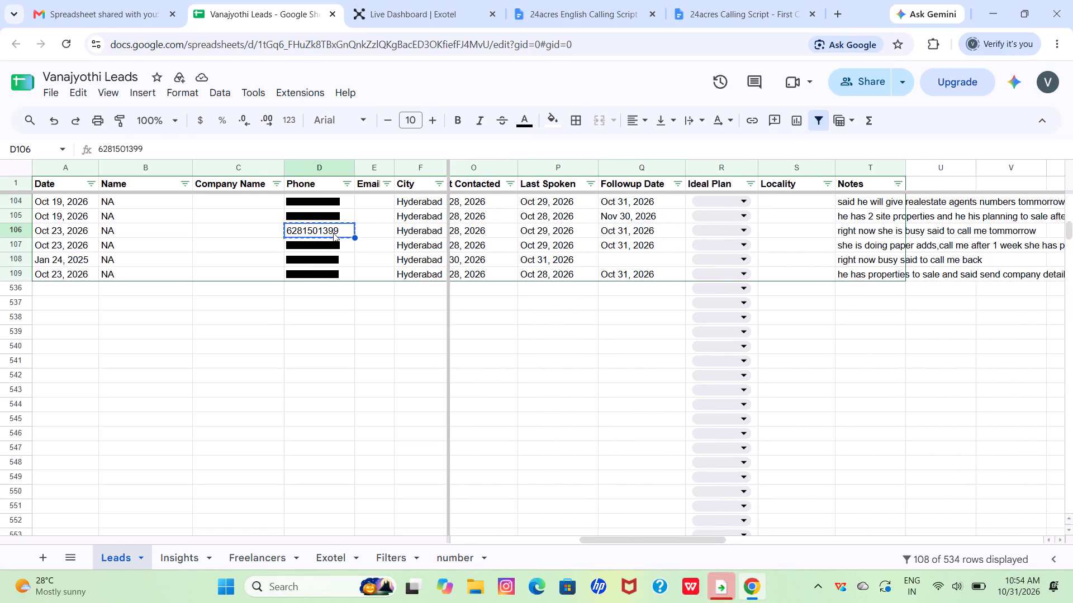
pyautogui.click(375, 0)
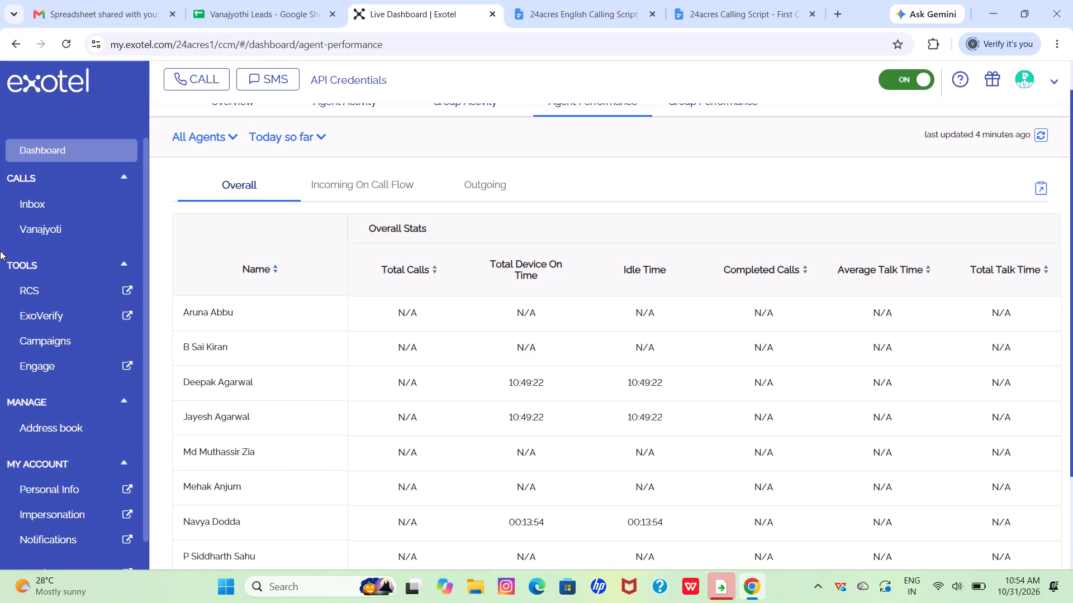
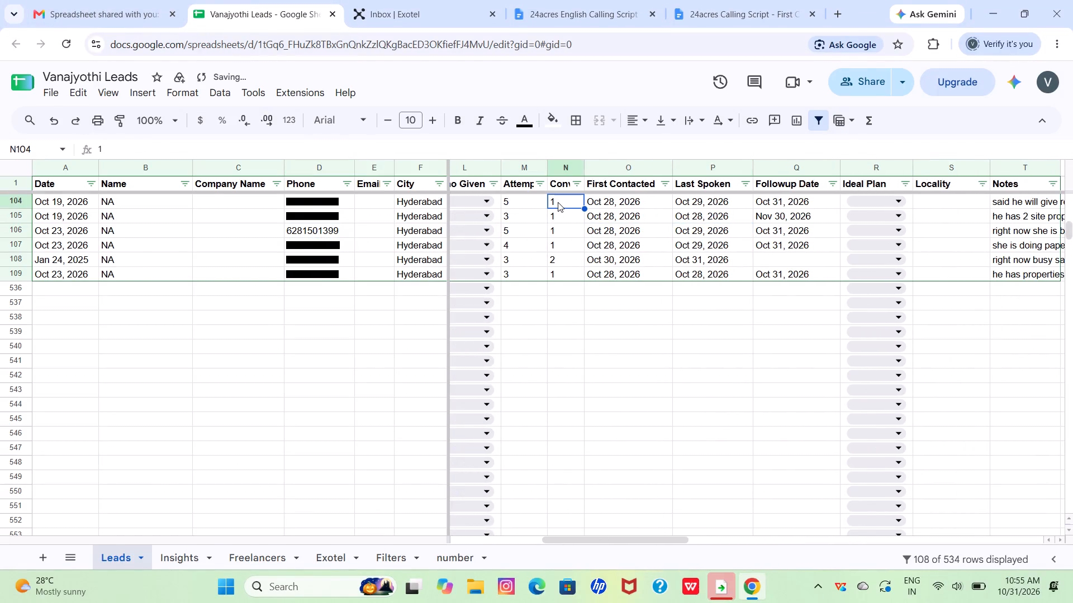
# Set the row 107 lead's Followup Date to Nov 10, 2026.
pyautogui.hscroll(-1, 558, 202)
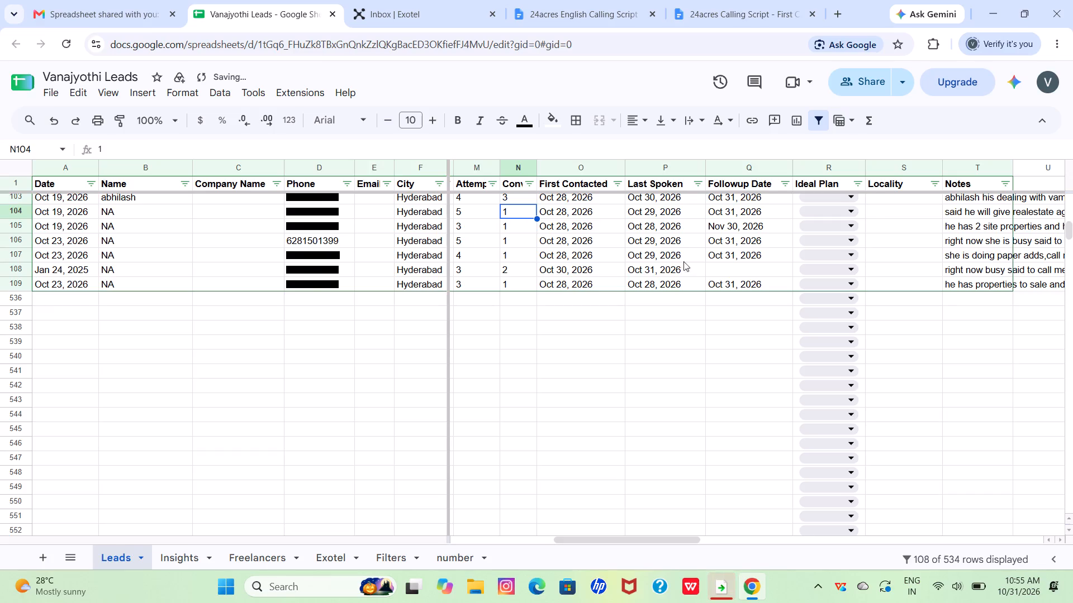
pyautogui.doubleClick(739, 255)
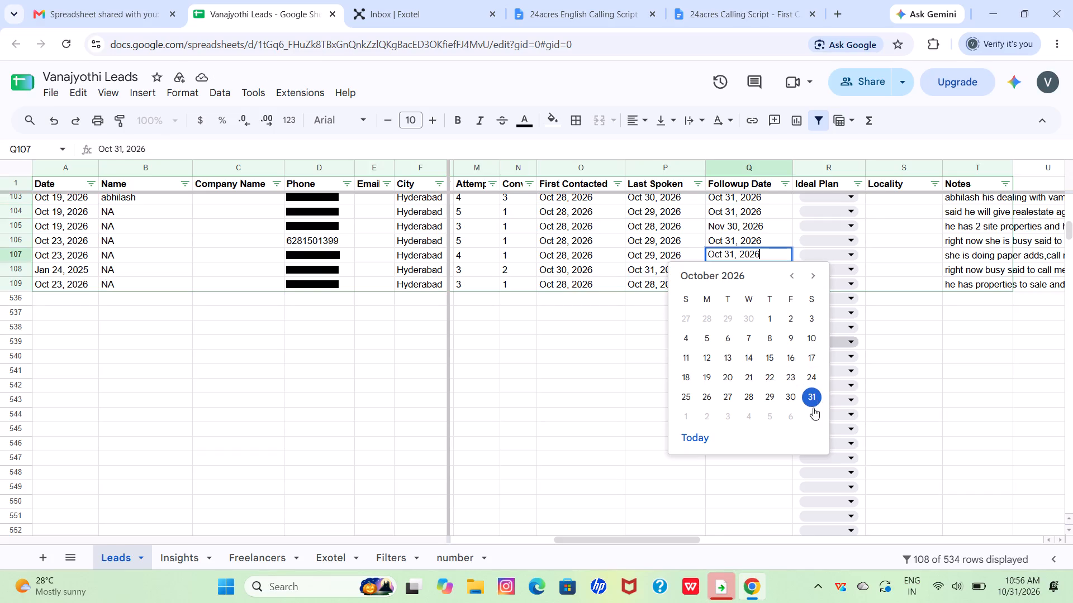
pyautogui.click(815, 285)
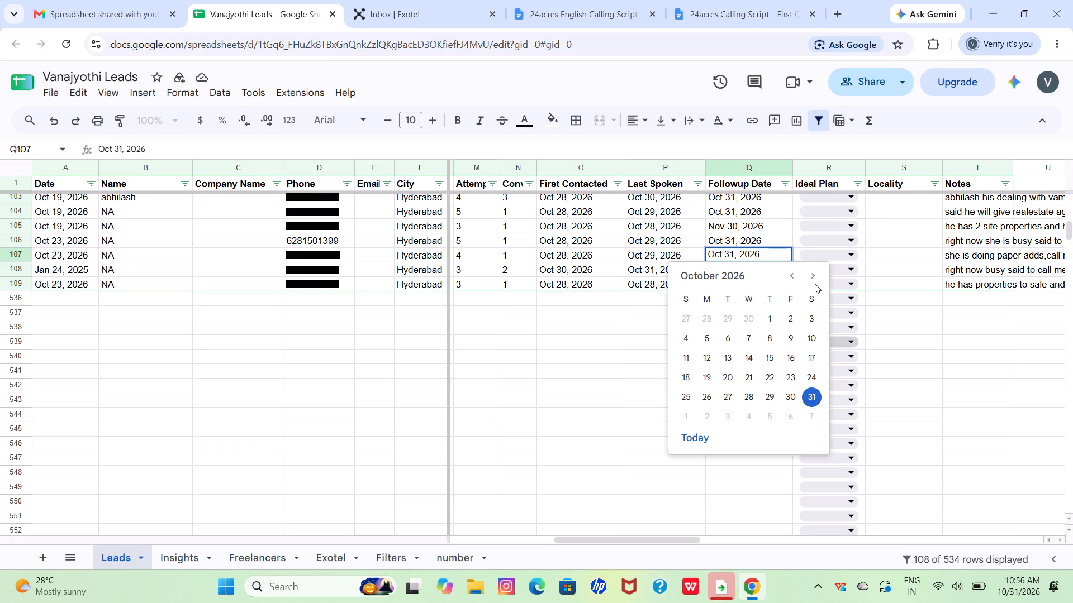
pyautogui.click(809, 279)
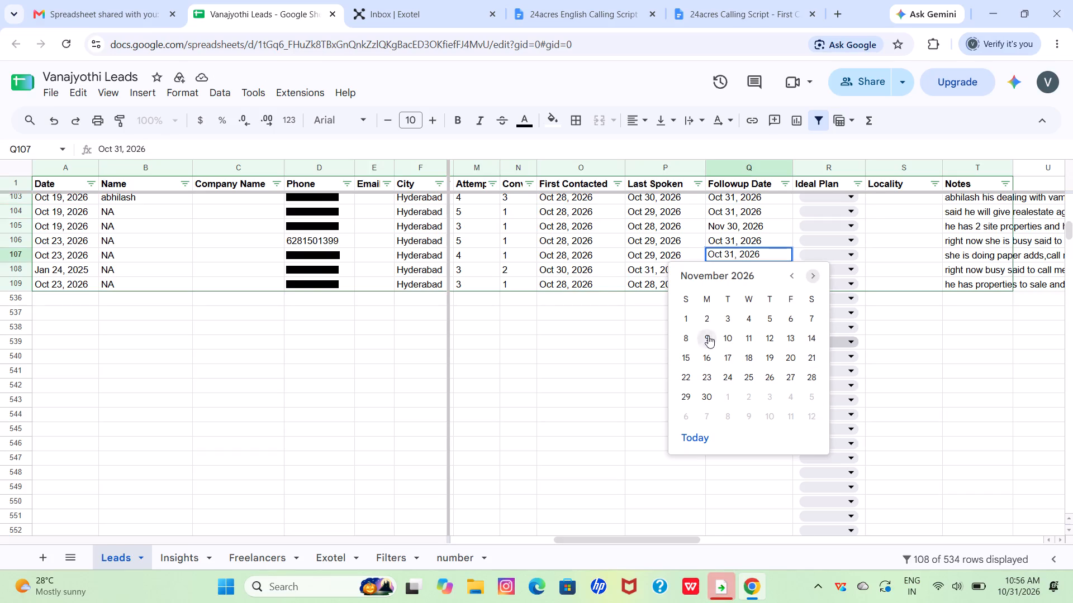
pyautogui.click(730, 335)
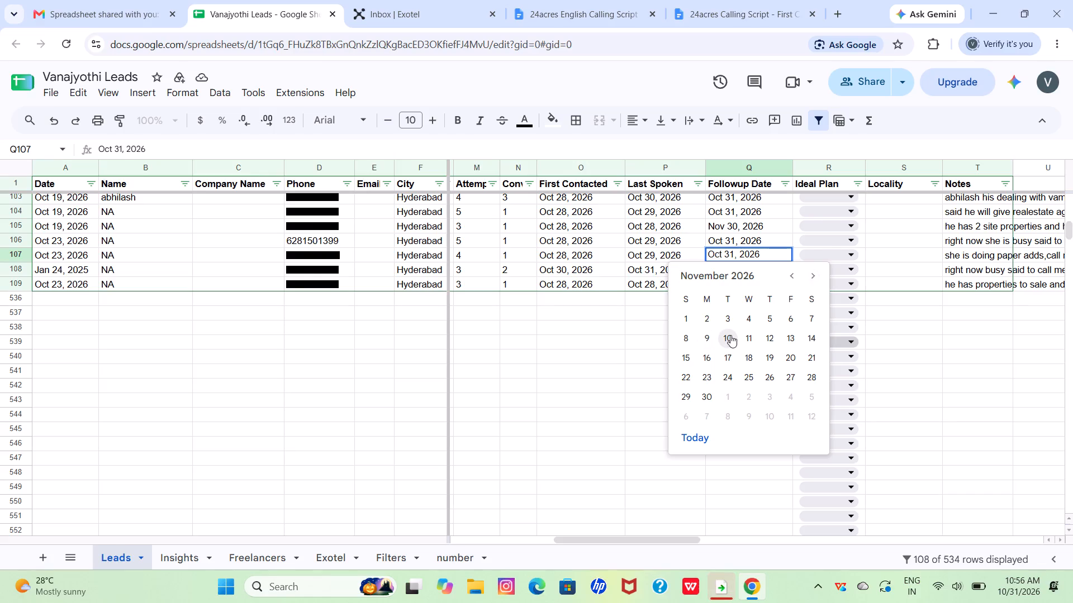
# Check the row 104 lead's last-spoken date, follow-up date and note, and select that lead's phone number.
pyautogui.hscroll(-3, 730, 335)
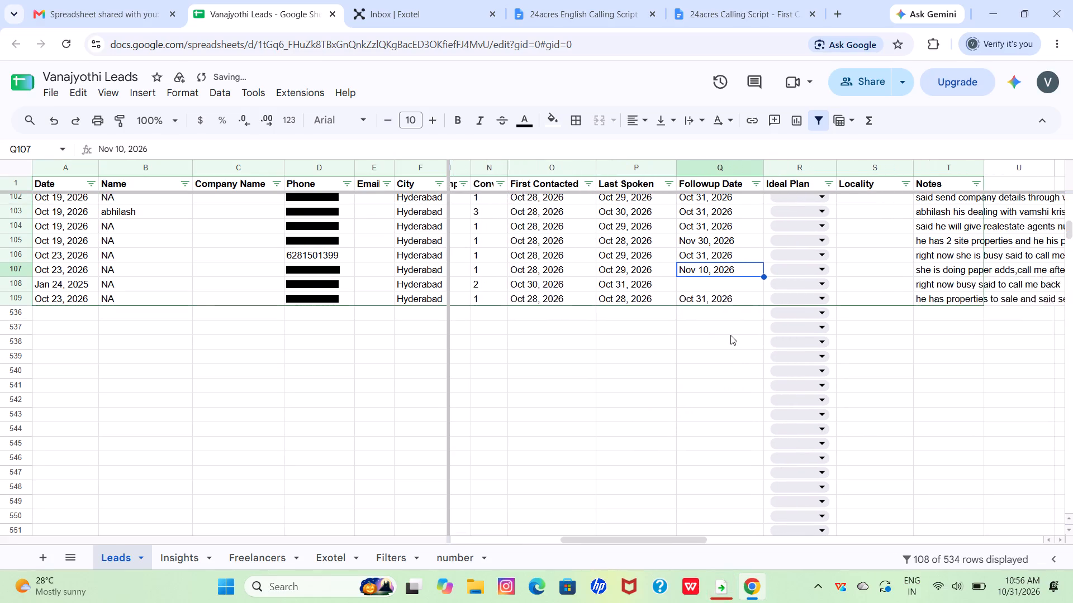
pyautogui.hscroll(-1, 730, 335)
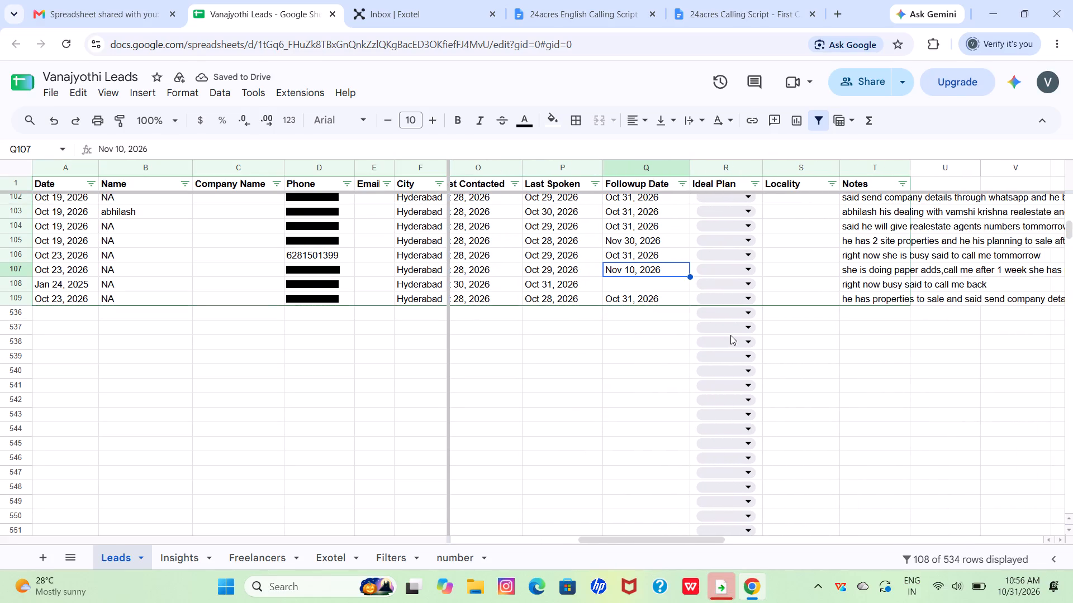
pyautogui.scroll(1, 730, 335)
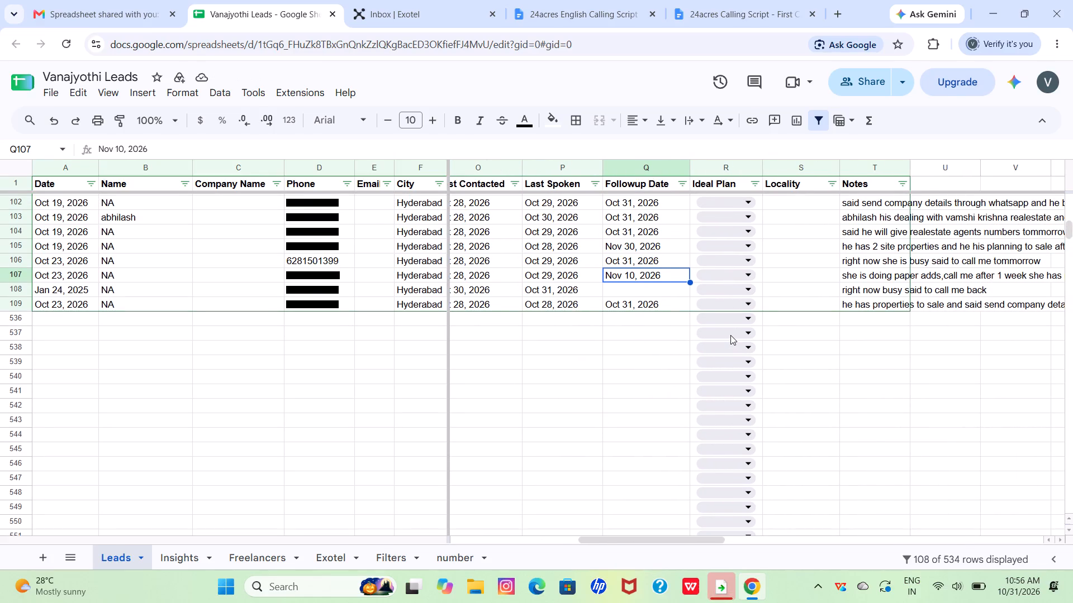
pyautogui.hscroll(-1, 730, 335)
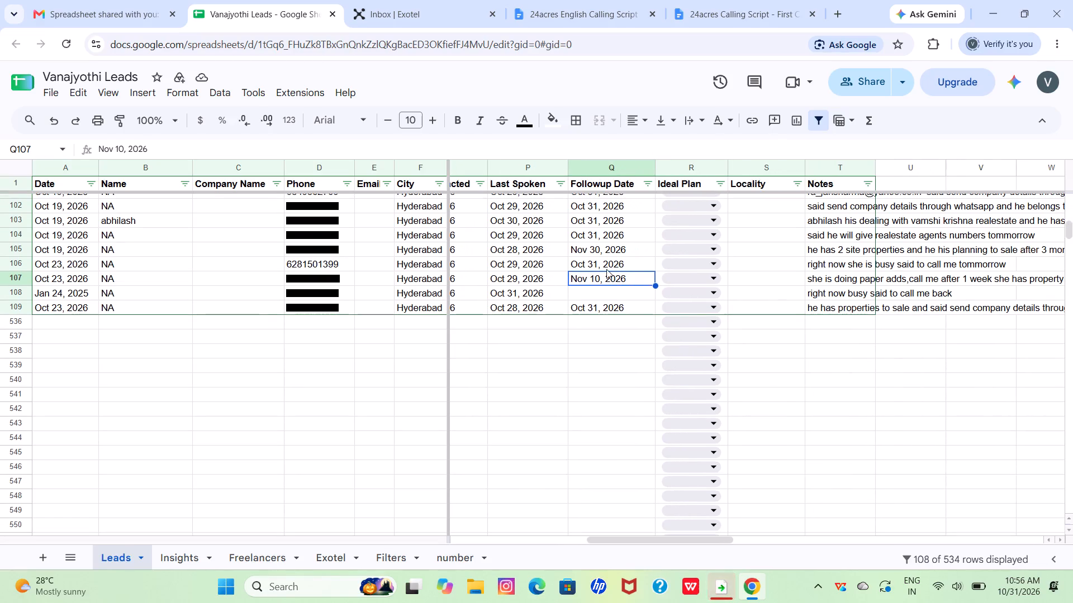
pyautogui.click(517, 246)
pyautogui.click(495, 232)
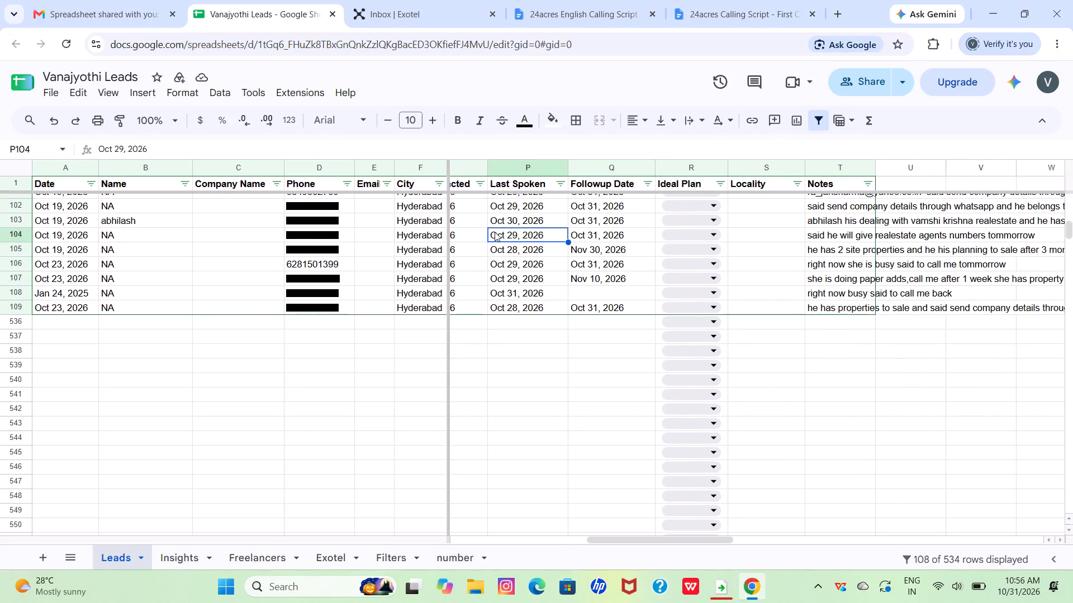
pyautogui.click(333, 236)
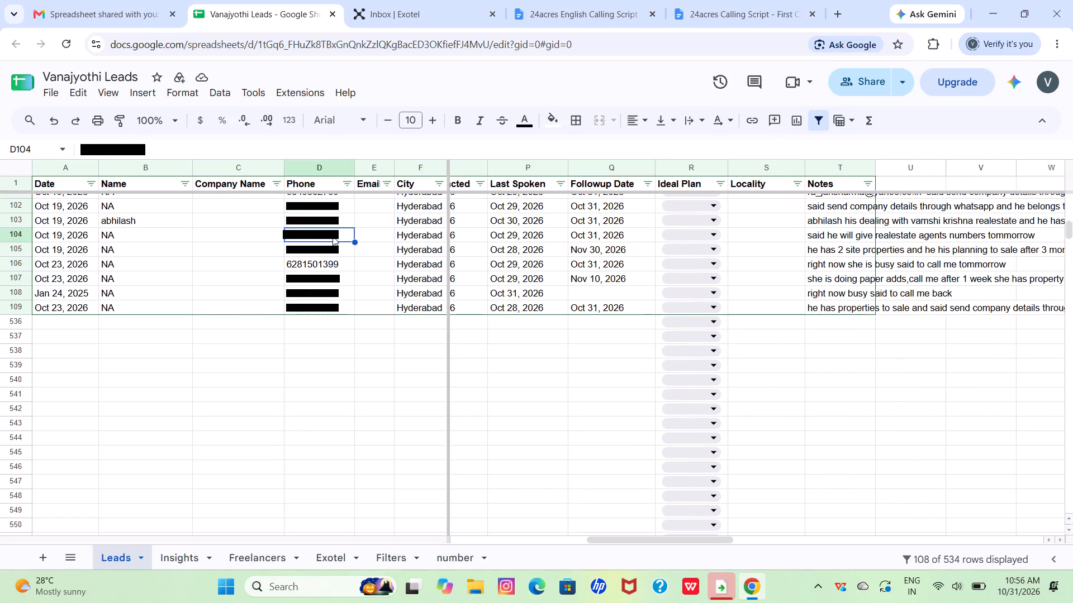
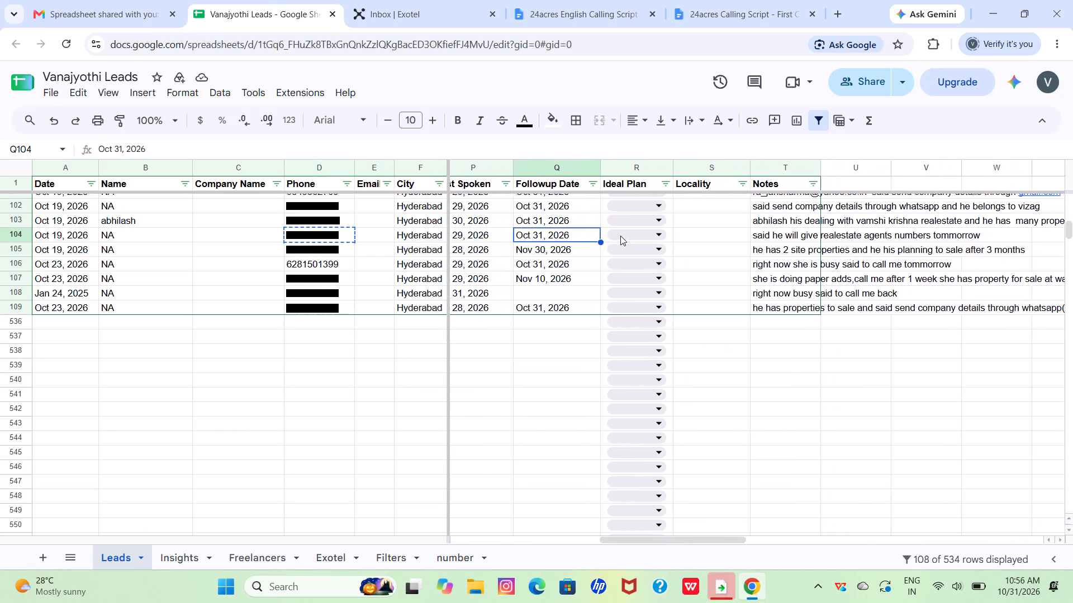
# Check the row 104 lead's note and the row 102 lead's follow-up date, and copy the row 102 phone number.
pyautogui.hscroll(-1, 620, 236)
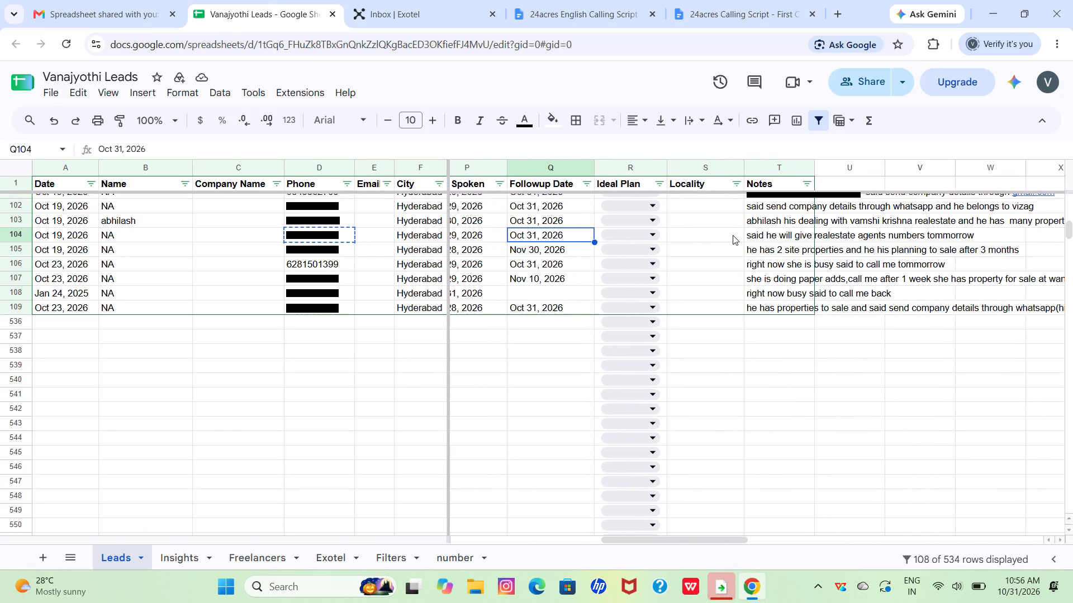
pyautogui.click(733, 235)
pyautogui.click(778, 231)
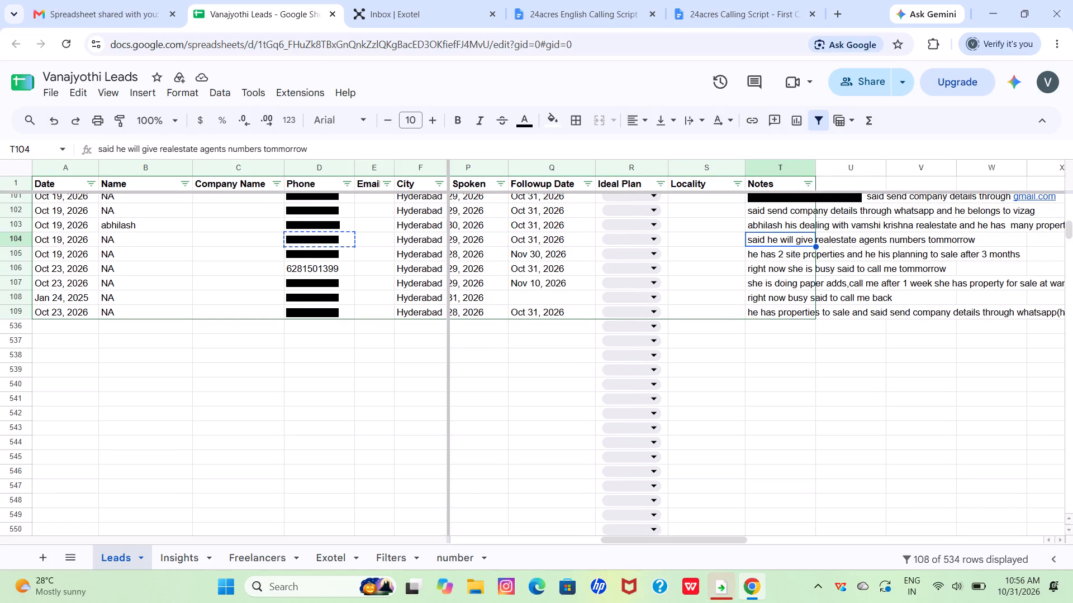
pyautogui.click(569, 200)
pyautogui.click(563, 212)
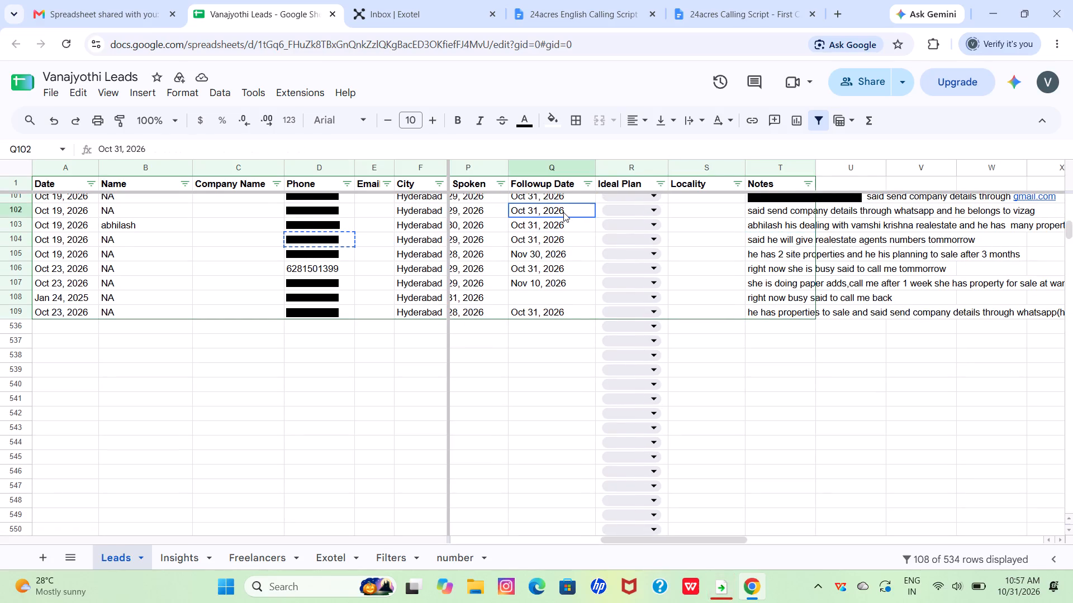
pyautogui.hscroll(-2, 563, 212)
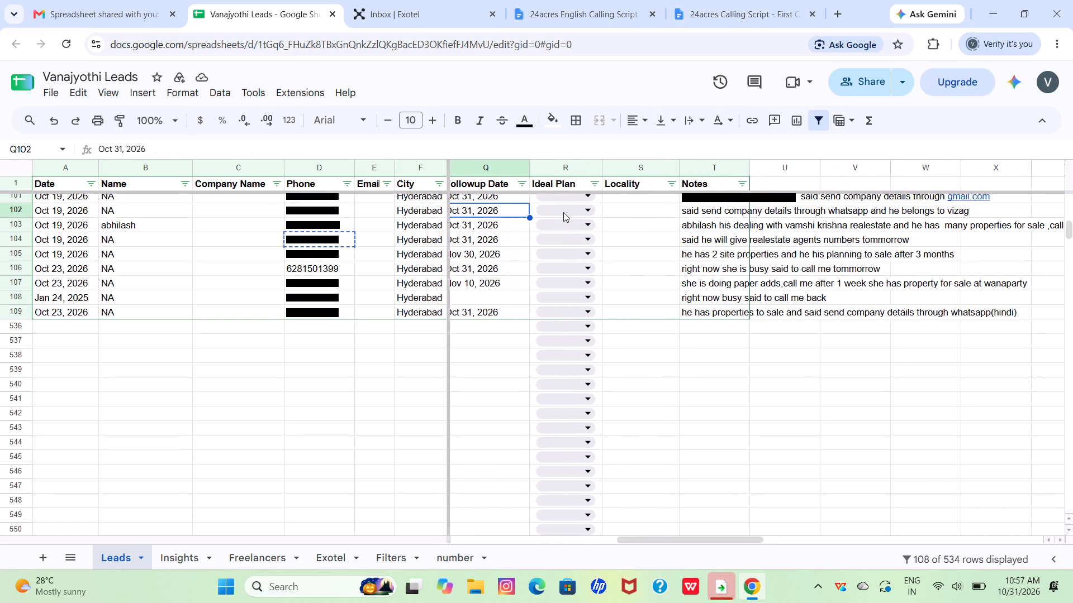
pyautogui.hscroll(4, 563, 212)
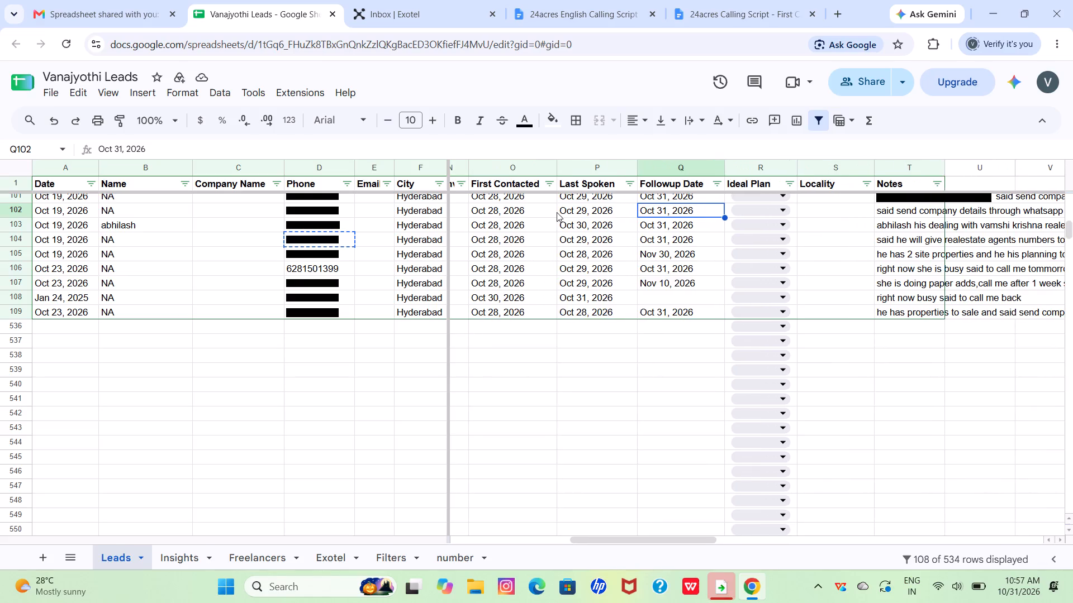
pyautogui.click(325, 213)
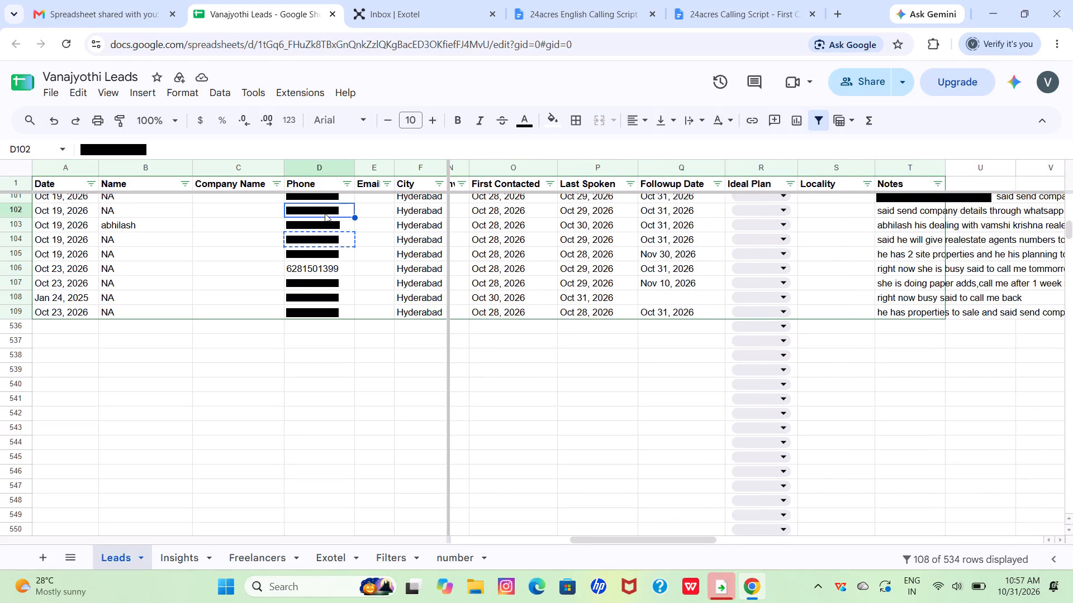
pyautogui.hotkey('ctrl', 'c')
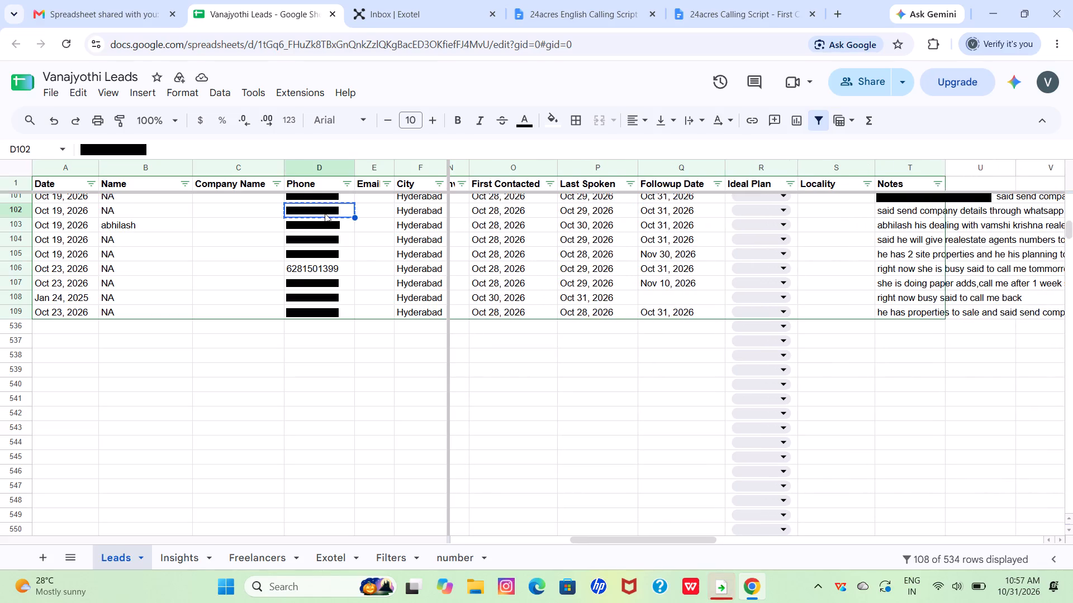
# Set the attempt count of the row 102 lead to 5.
pyautogui.hscroll(1, 614, 231)
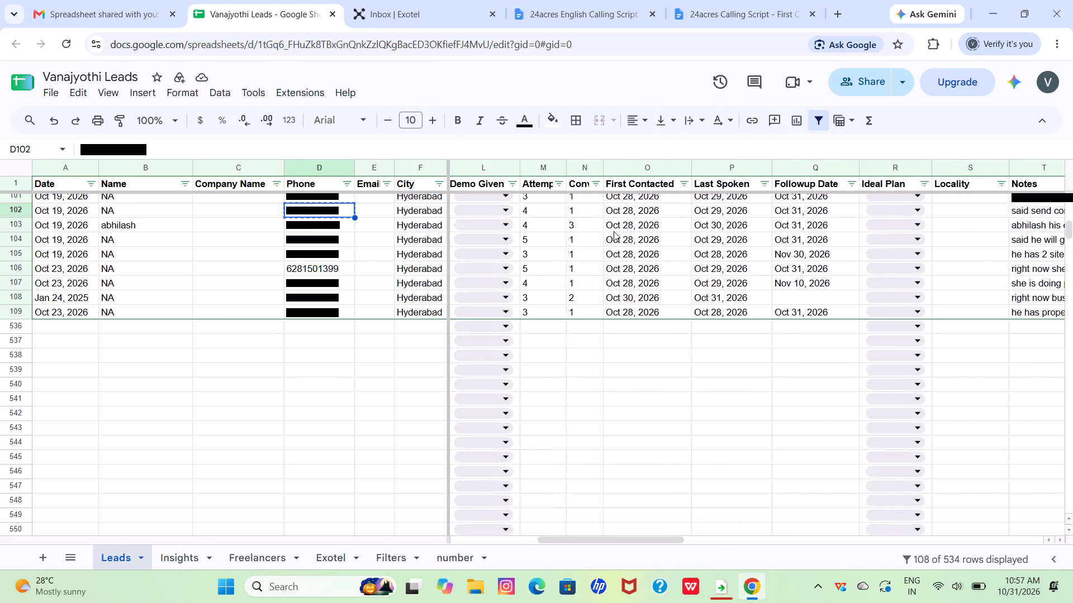
pyautogui.hscroll(1, 614, 231)
pyautogui.click(541, 215)
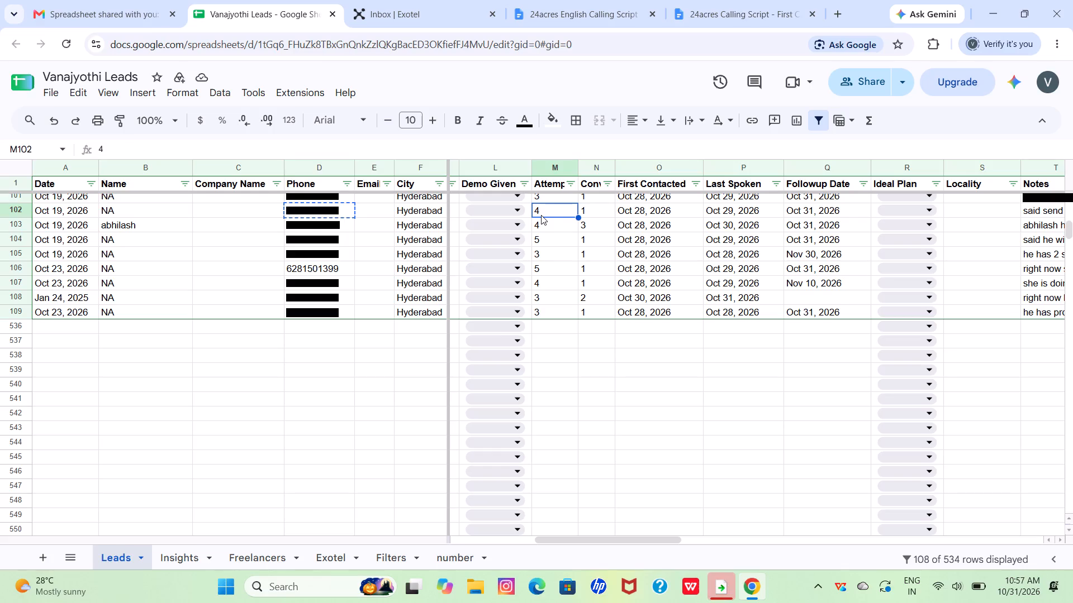
pyautogui.press('5')
pyautogui.click(539, 232)
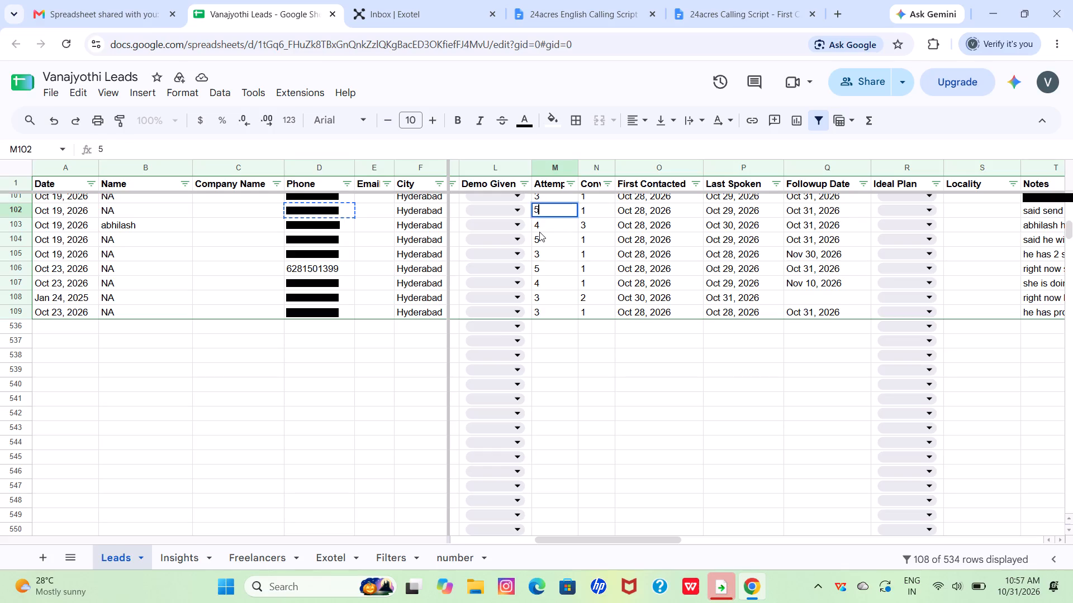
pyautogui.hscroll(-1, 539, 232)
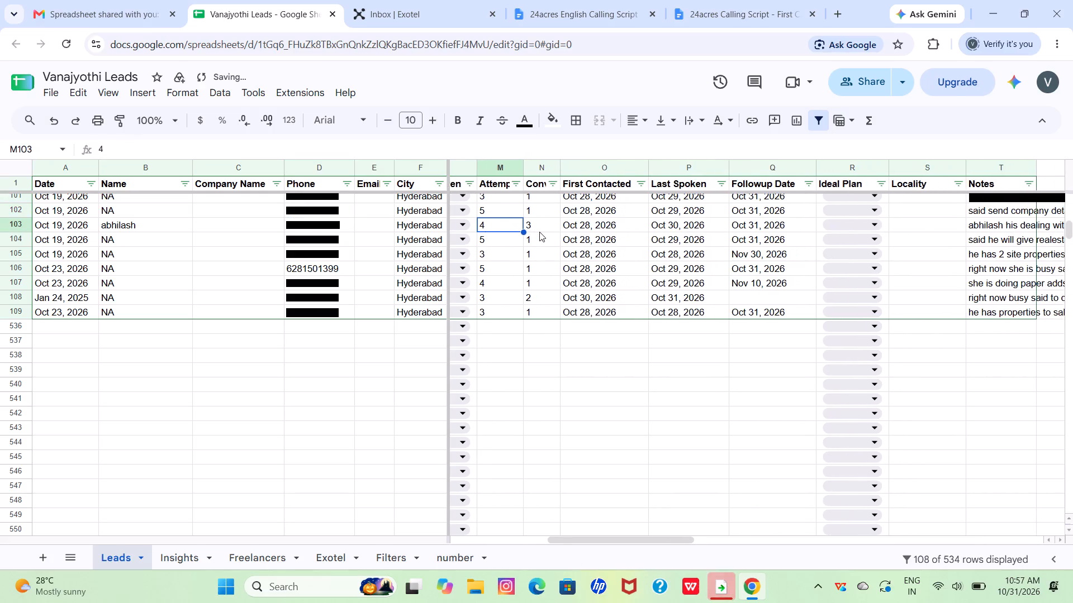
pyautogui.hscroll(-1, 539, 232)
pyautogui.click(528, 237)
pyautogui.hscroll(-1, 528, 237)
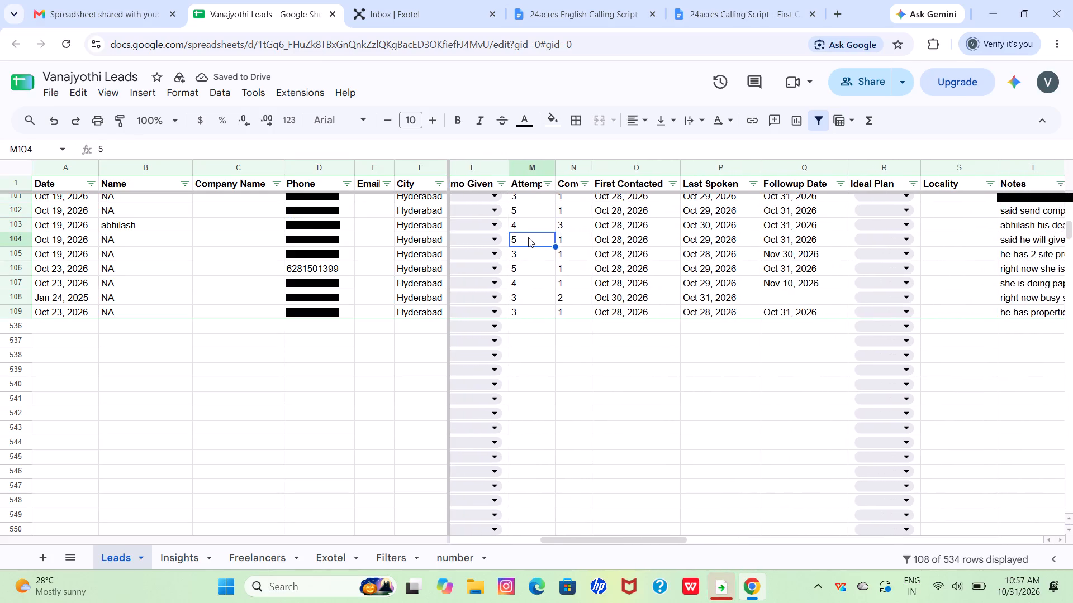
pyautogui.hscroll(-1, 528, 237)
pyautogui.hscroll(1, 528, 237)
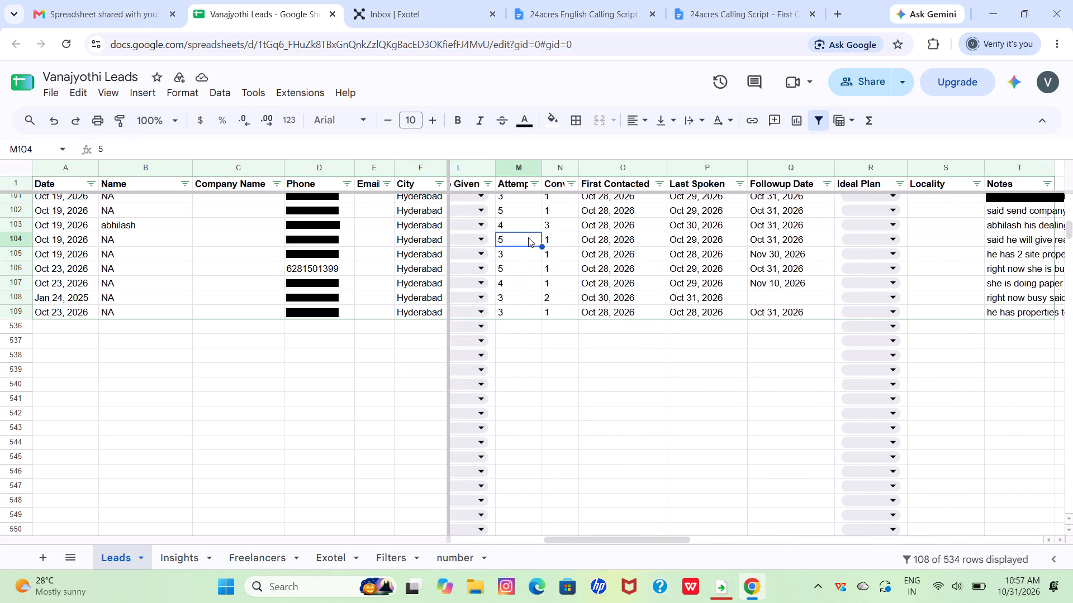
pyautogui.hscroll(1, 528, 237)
# Go back to the row 102 lead and select its phone number.
pyautogui.click(497, 208)
pyautogui.click(354, 211)
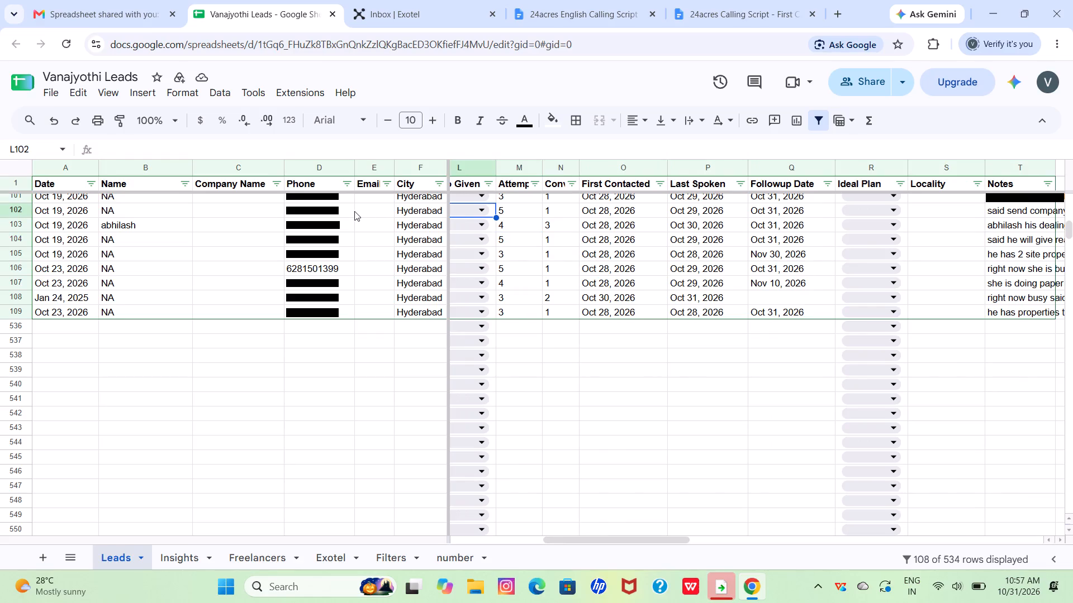
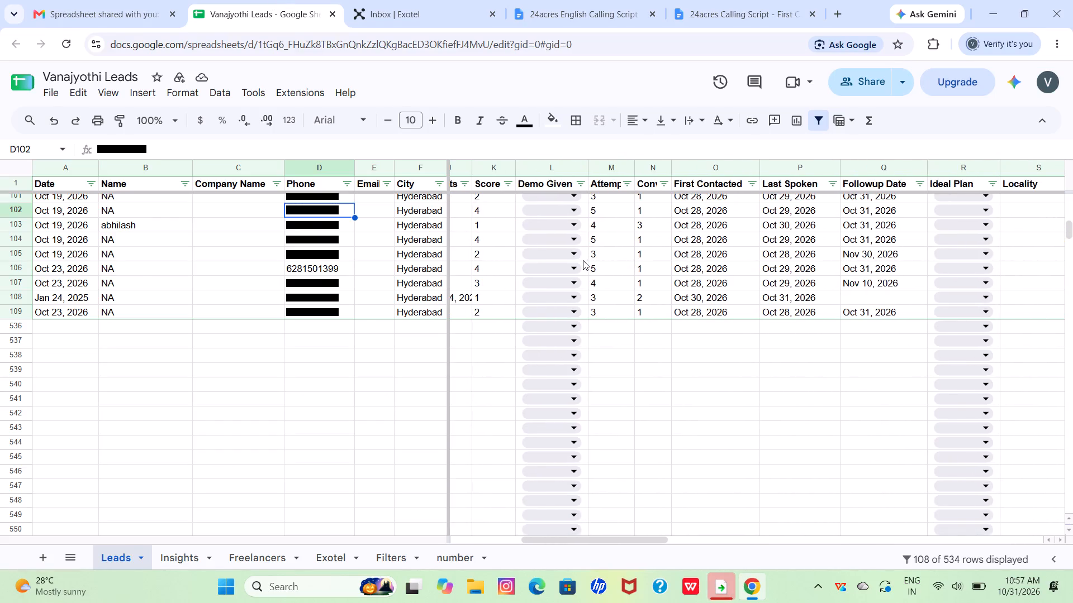
# Review the row 102 lead's attempt count and dates, and read the row 100 lead's follow-up date and full note.
pyautogui.click(607, 216)
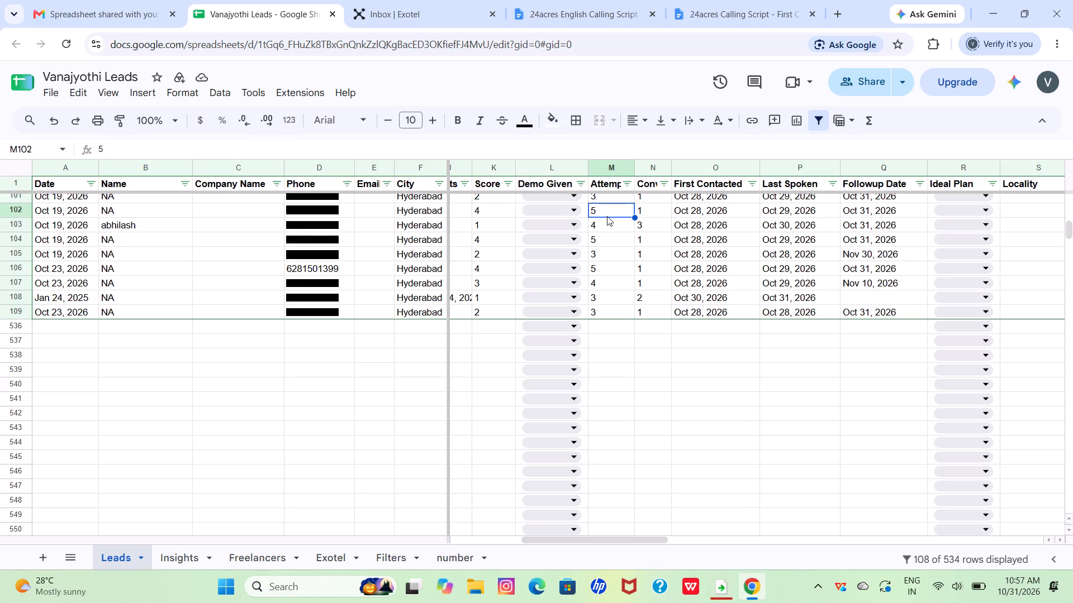
pyautogui.click(650, 216)
pyautogui.hscroll(-4, 650, 216)
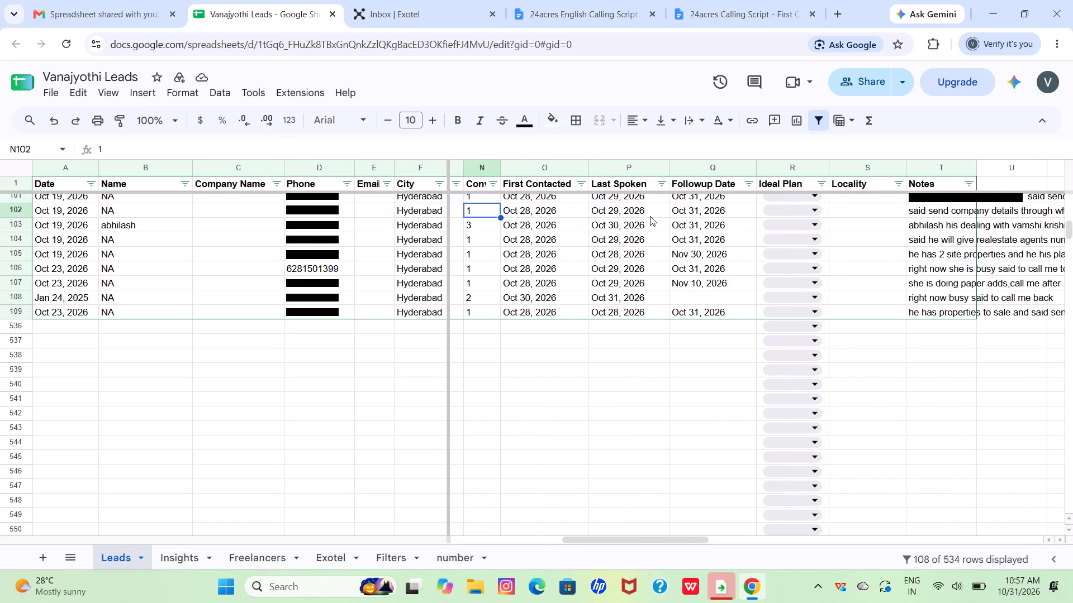
pyautogui.scroll(2, 650, 216)
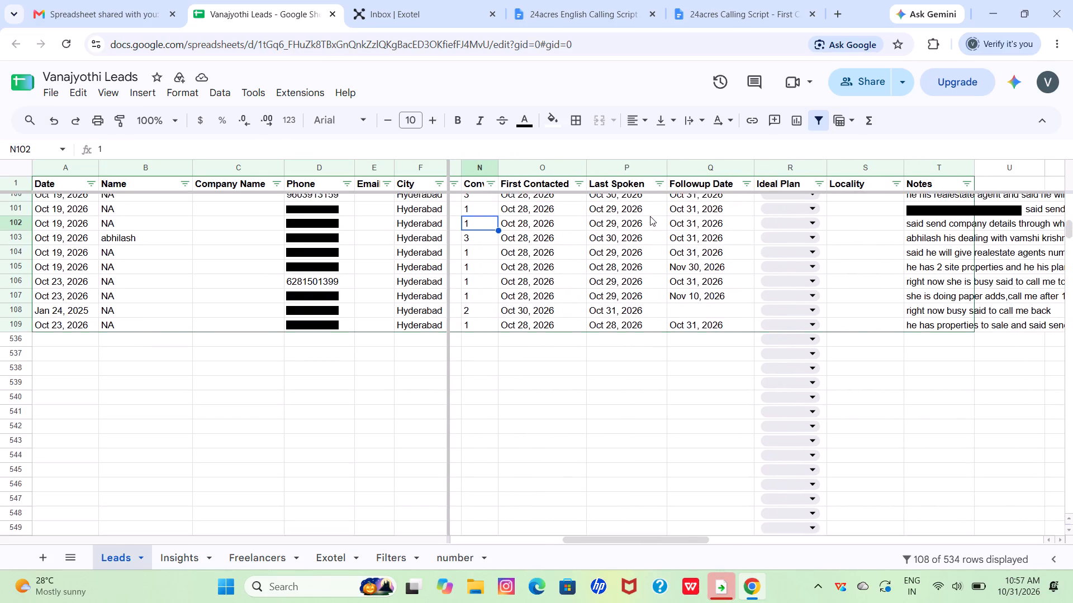
pyautogui.scroll(1, 650, 216)
pyautogui.hscroll(-2, 650, 216)
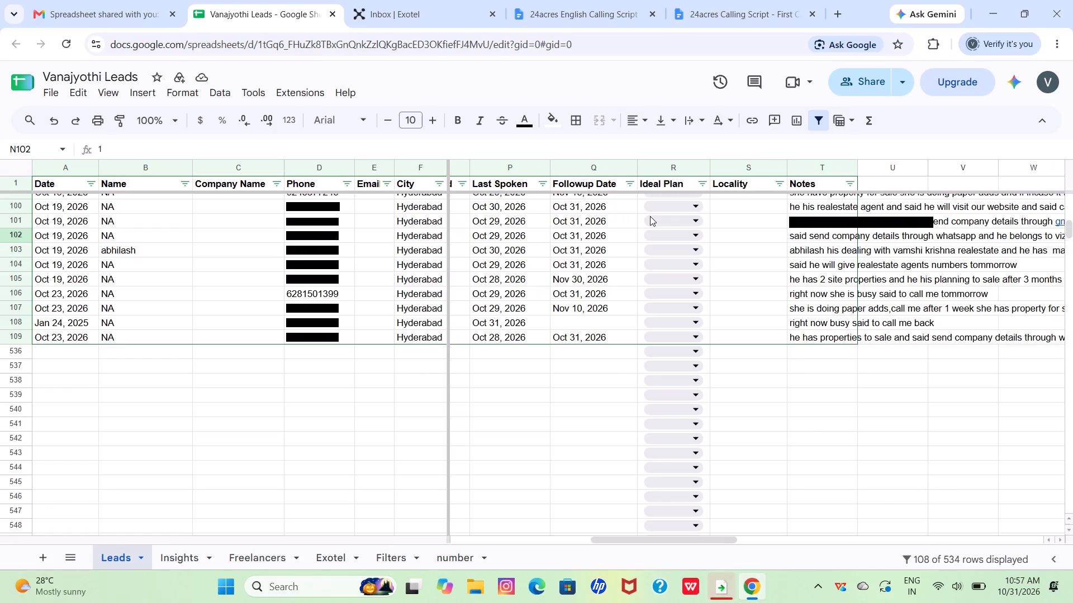
pyautogui.click(727, 204)
pyautogui.scroll(1, 727, 204)
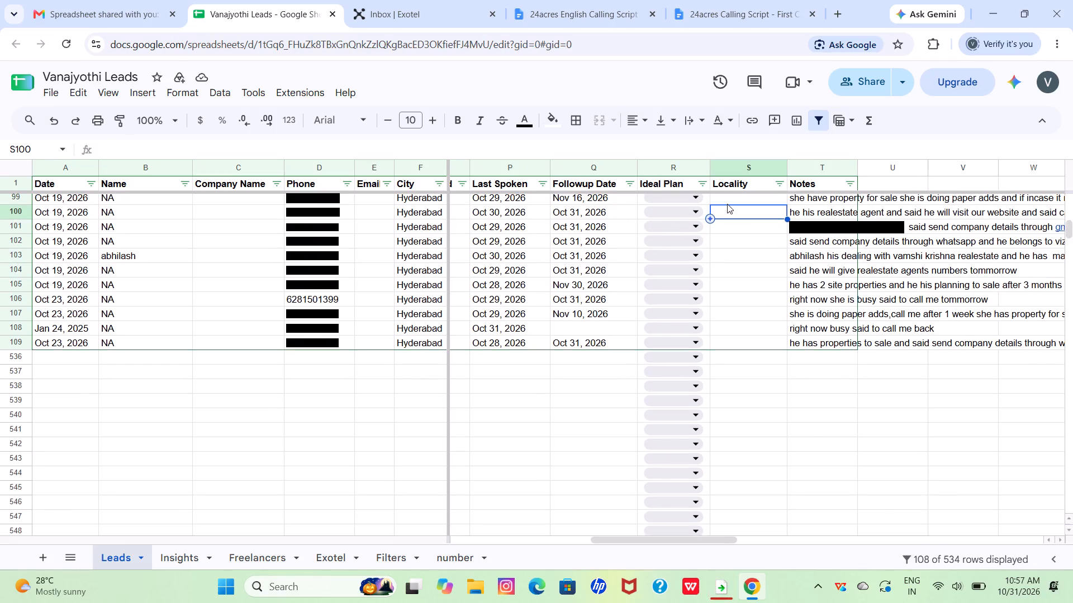
pyautogui.scroll(1, 727, 204)
pyautogui.click(591, 216)
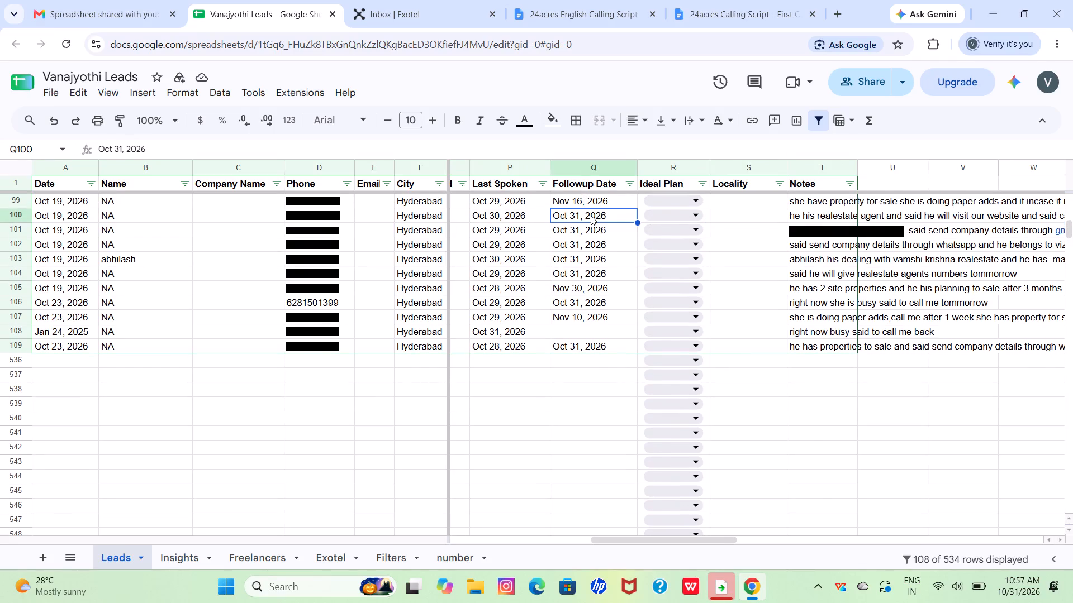
pyautogui.hscroll(-3, 591, 216)
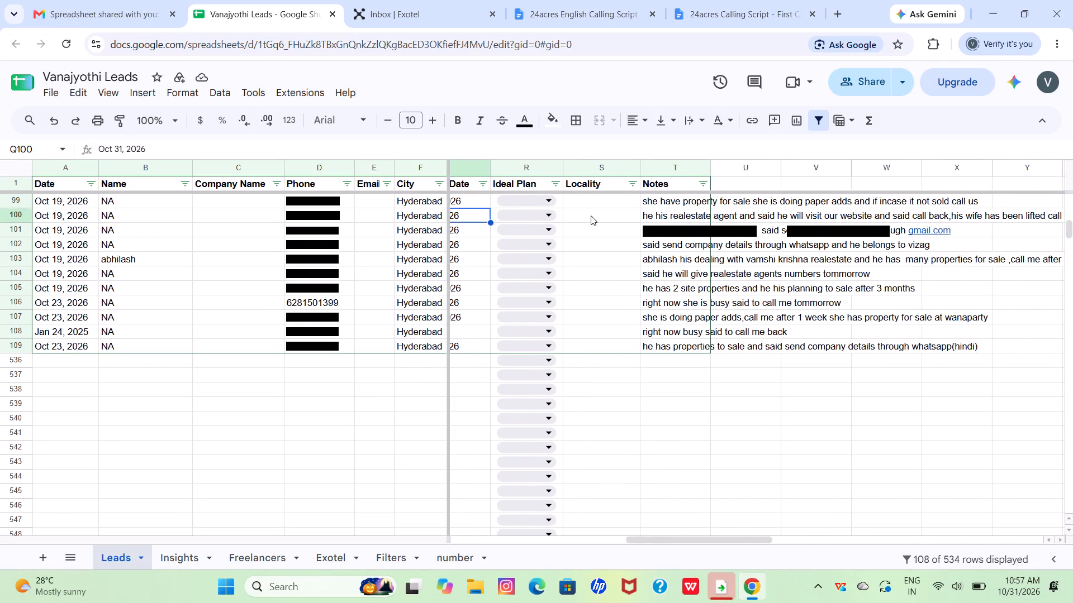
pyautogui.hscroll(-3, 591, 216)
pyautogui.hscroll(3, 591, 216)
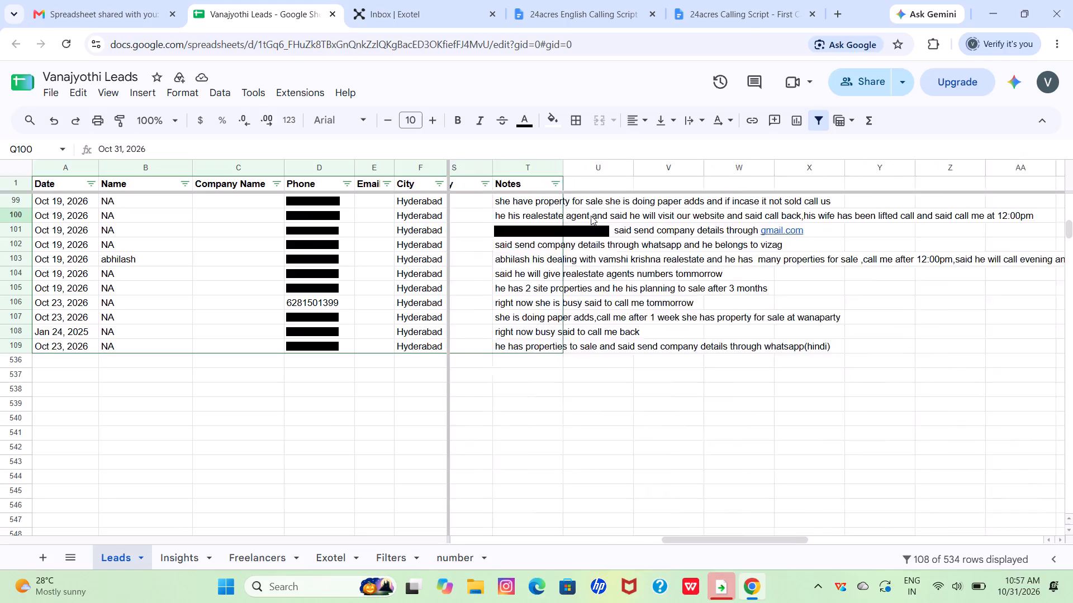
pyautogui.hscroll(5, 591, 216)
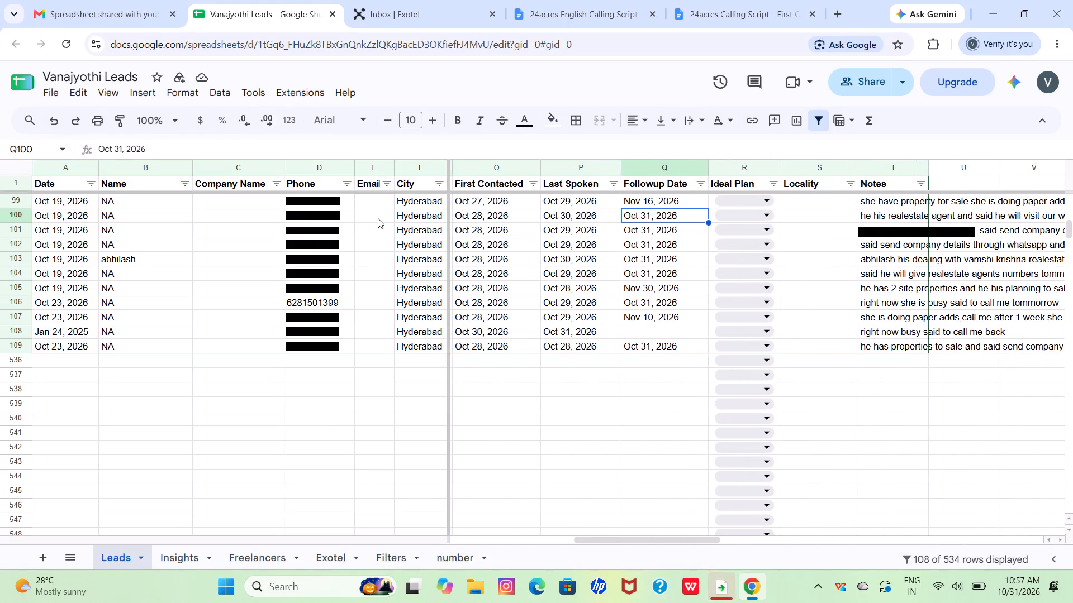
# Copy the phone number of the row 100 lead.
pyautogui.click(350, 216)
pyautogui.hotkey('ctrl', 'c')
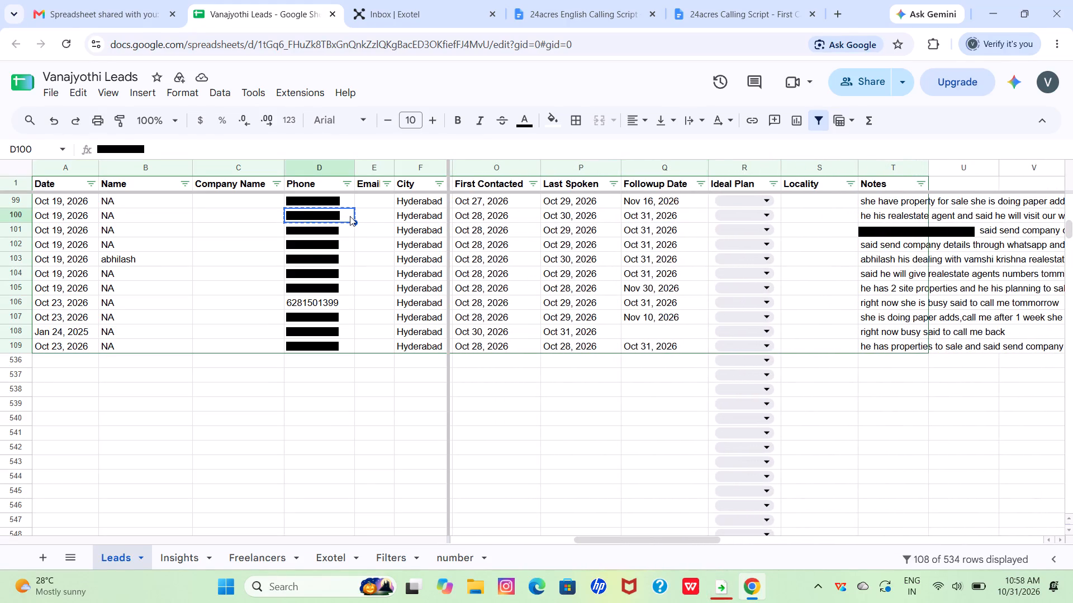
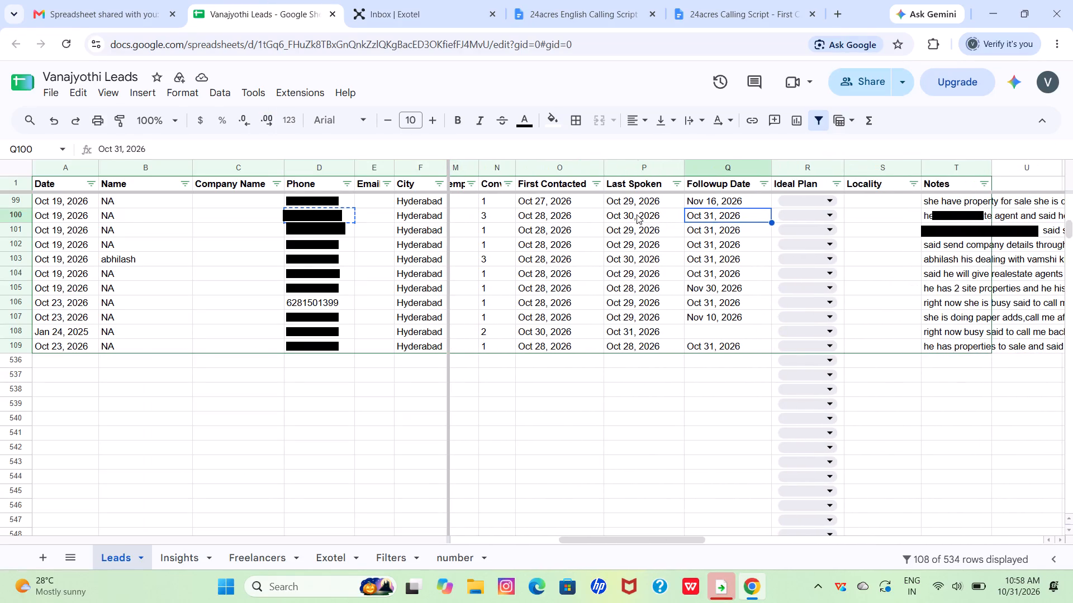
# Compare the follow-up dates, contact dates and notes of the row 98 and row 100 leads.
pyautogui.scroll(1, 637, 214)
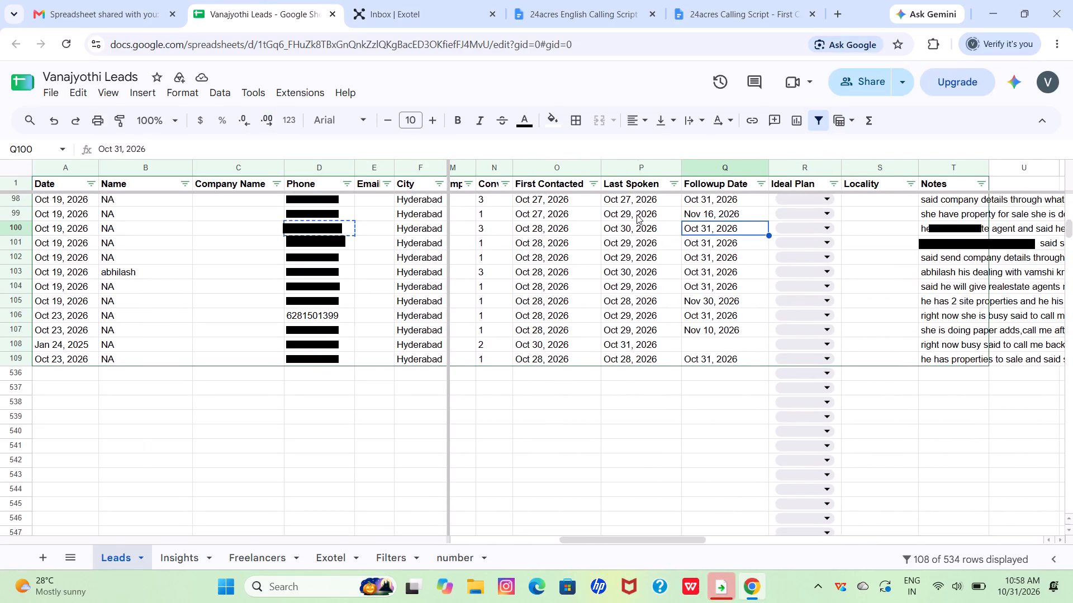
pyautogui.scroll(1, 637, 214)
pyautogui.hscroll(-3, 637, 214)
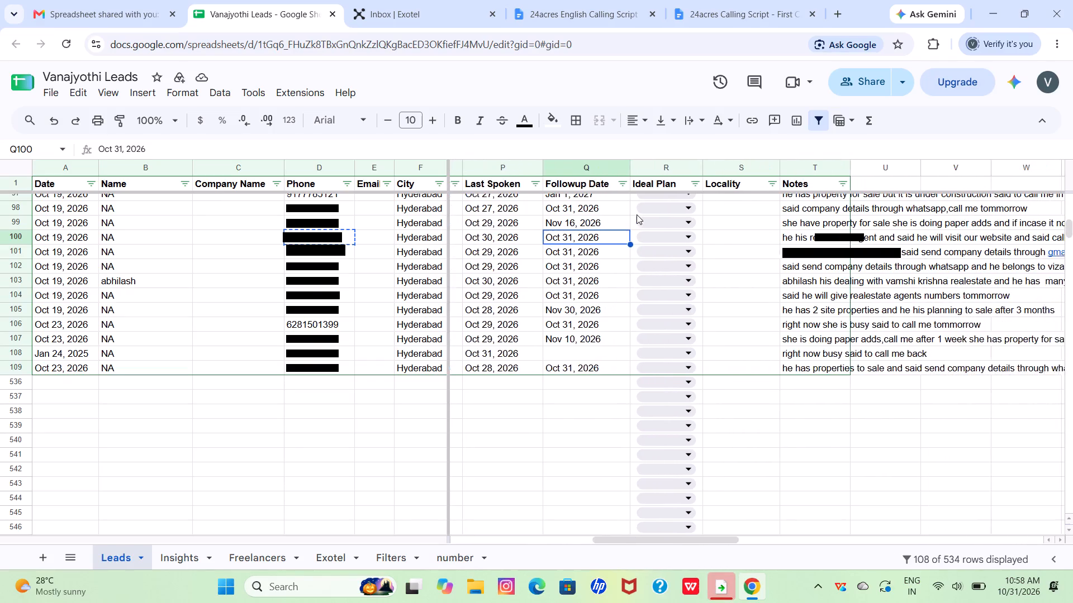
pyautogui.hscroll(-1, 637, 214)
pyautogui.hscroll(3, 637, 214)
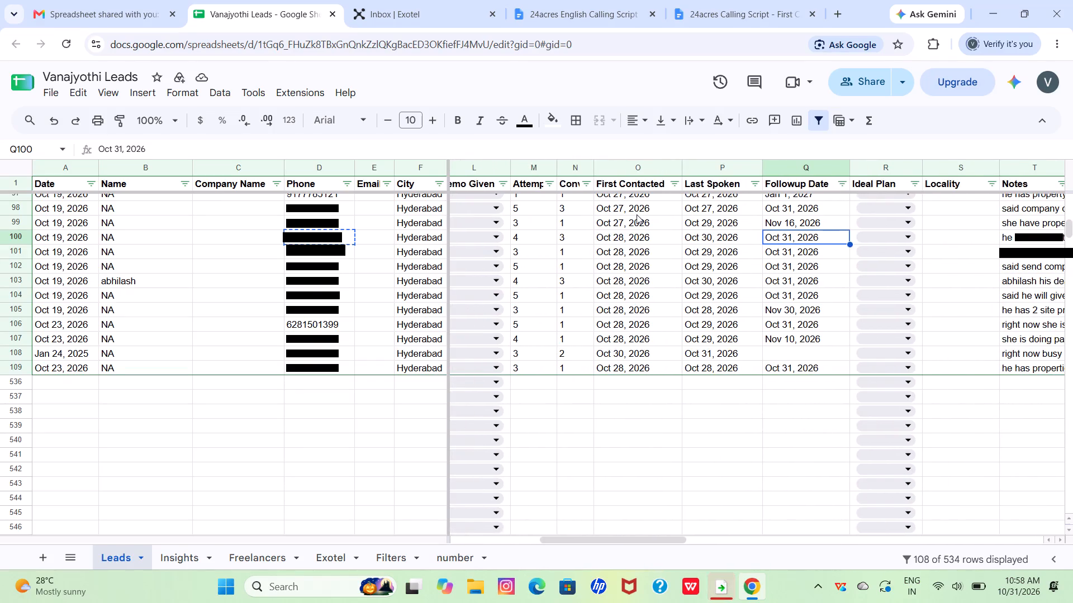
pyautogui.hscroll(-2, 637, 214)
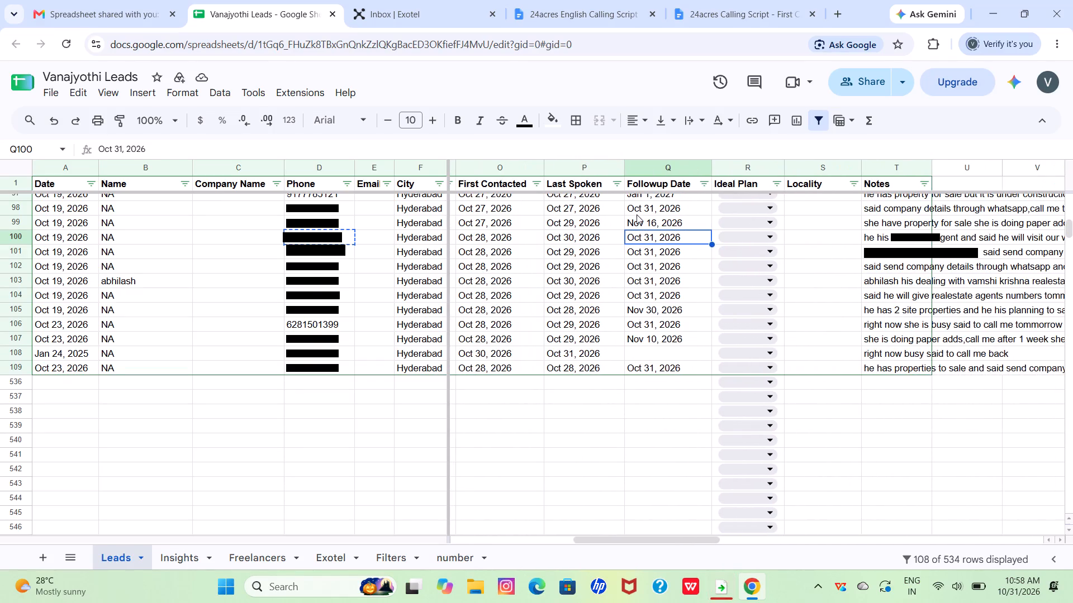
pyautogui.click(664, 200)
pyautogui.click(664, 205)
pyautogui.hscroll(-3, 664, 205)
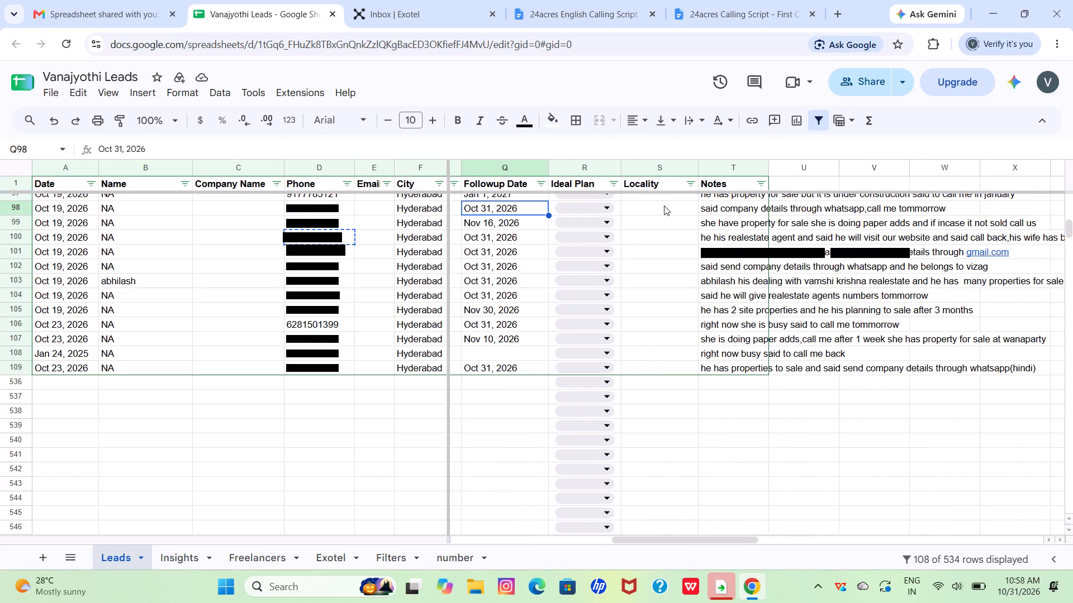
pyautogui.click(474, 245)
pyautogui.hscroll(1, 474, 245)
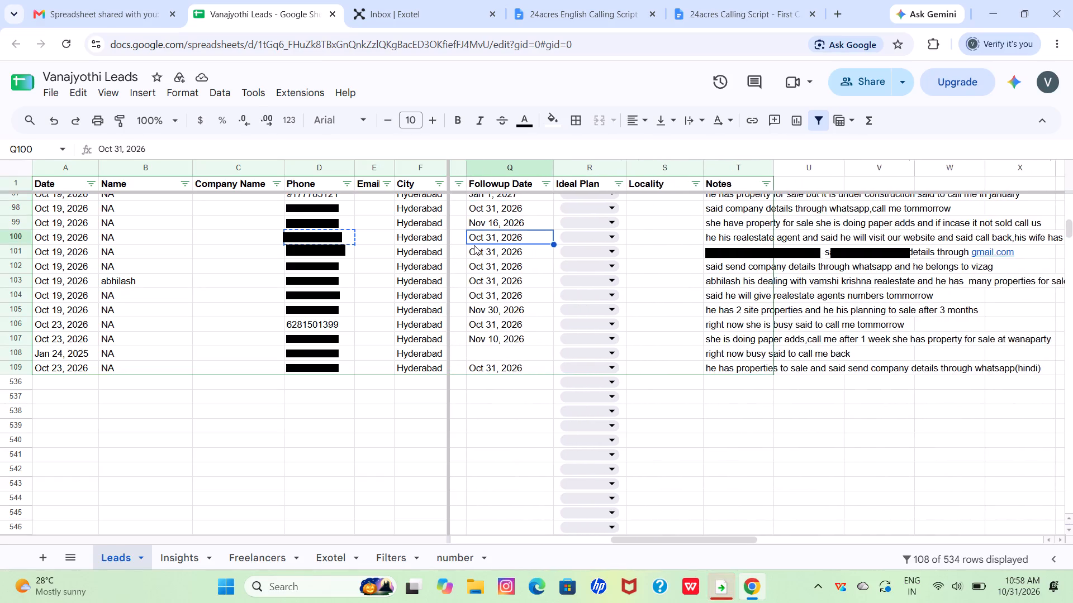
pyautogui.hscroll(2, 474, 245)
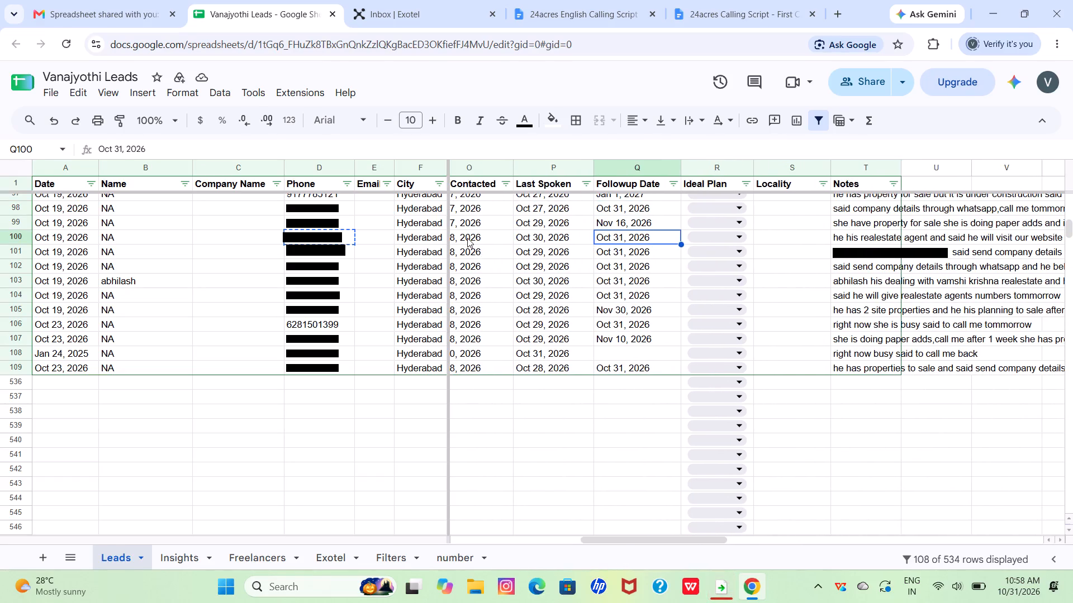
pyautogui.click(467, 237)
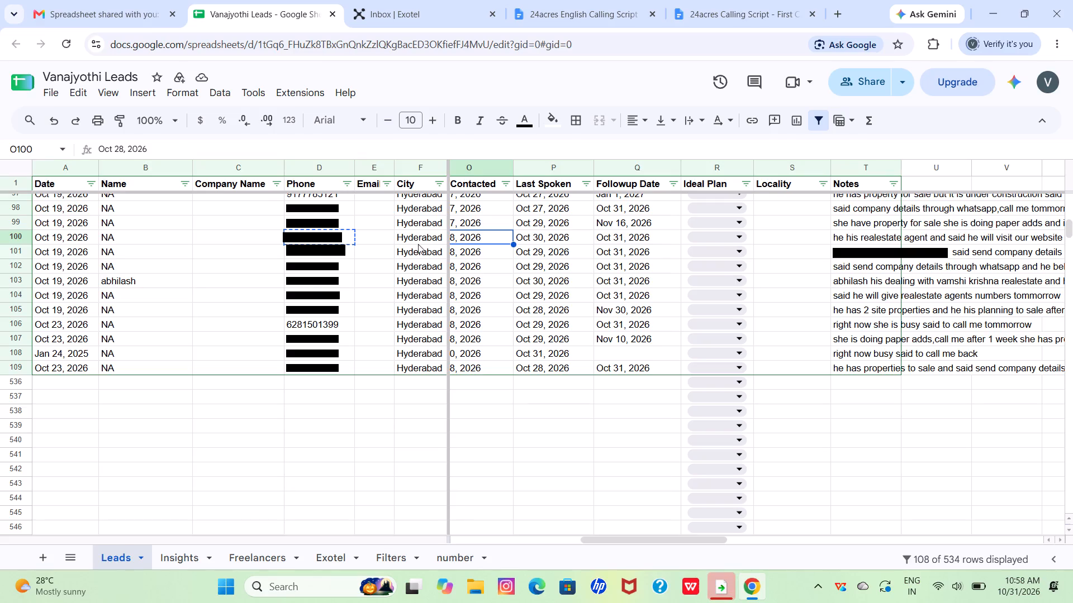
# Copy the phone number of the row 100 lead again.
pyautogui.click(336, 237)
pyautogui.hotkey('ctrl', 'c')
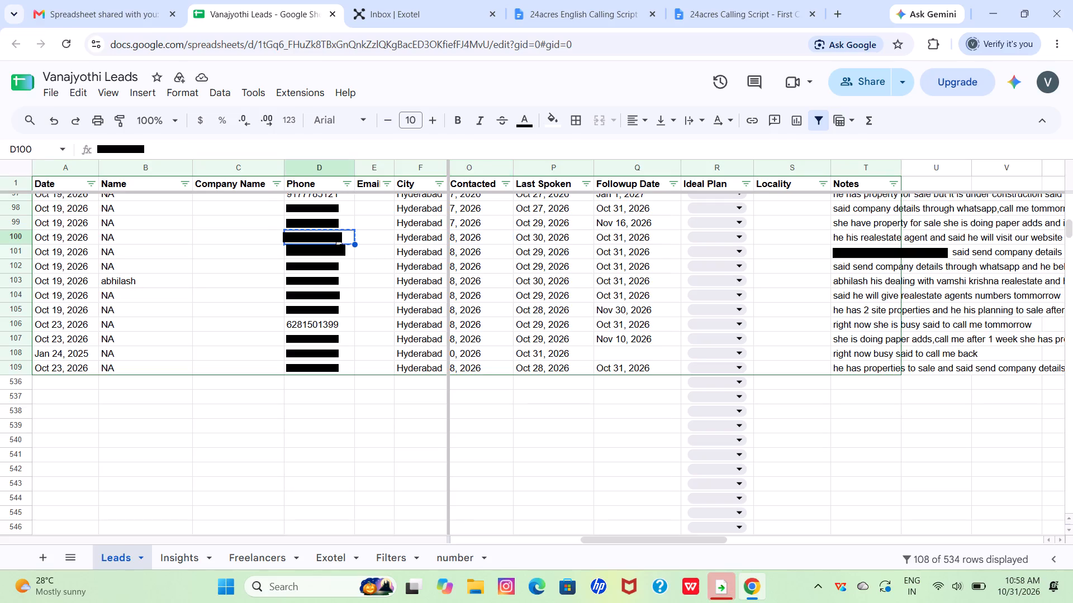
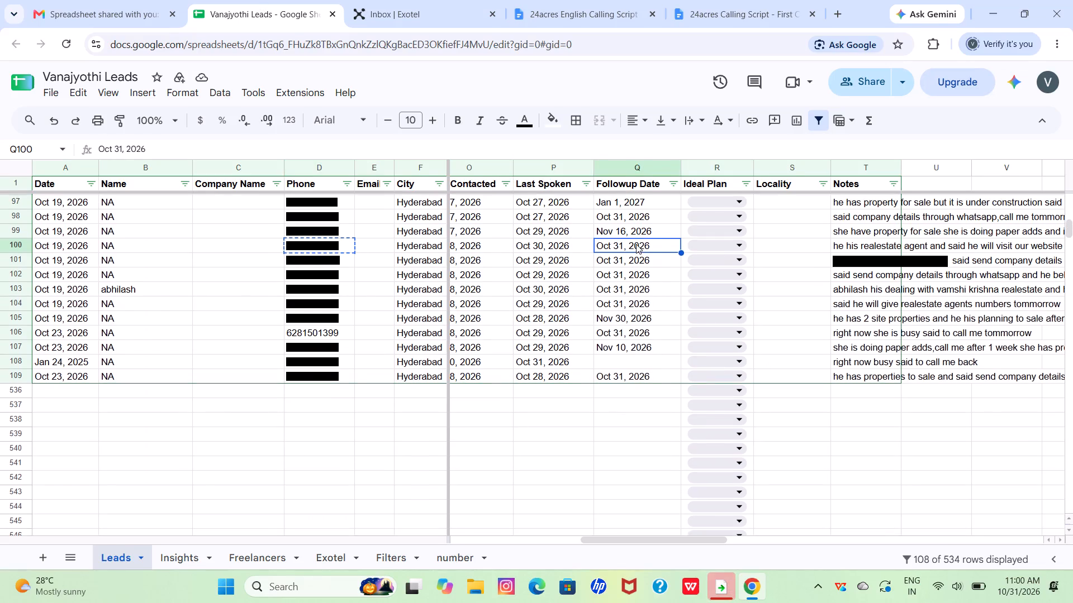
# Check the row 98 lead's follow-up date, contact dates and attempt and conversation counts.
pyautogui.hscroll(-2, 636, 244)
pyautogui.hscroll(3, 636, 244)
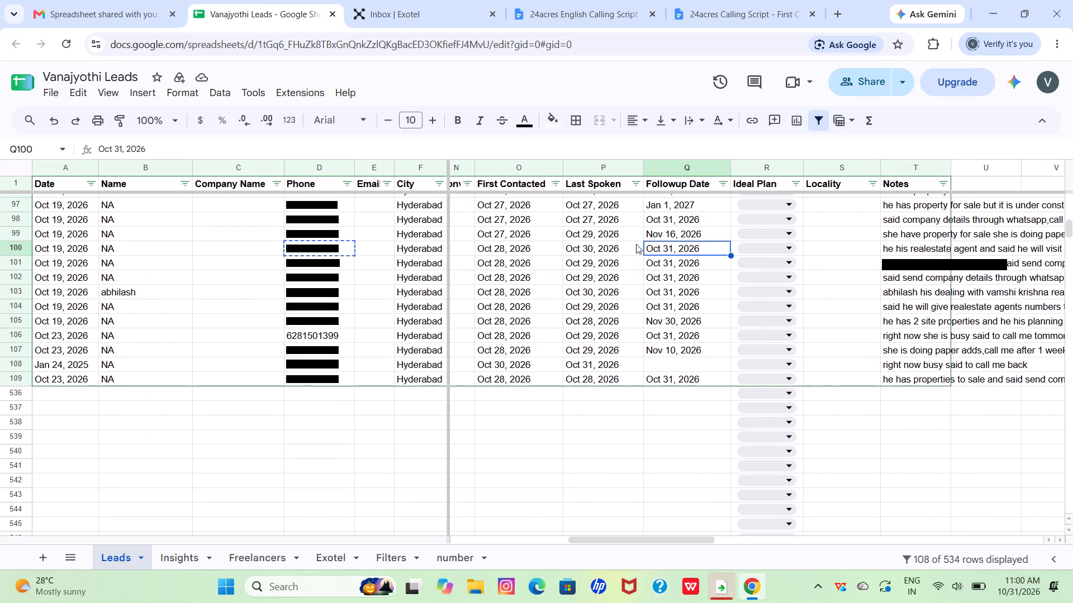
pyautogui.click(672, 219)
pyautogui.hscroll(4, 672, 219)
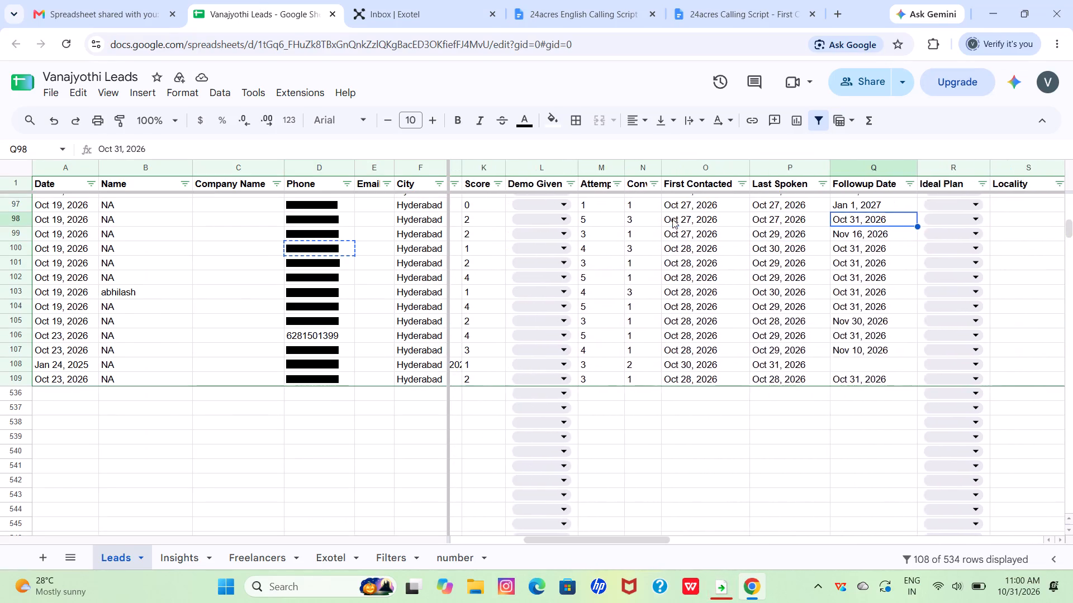
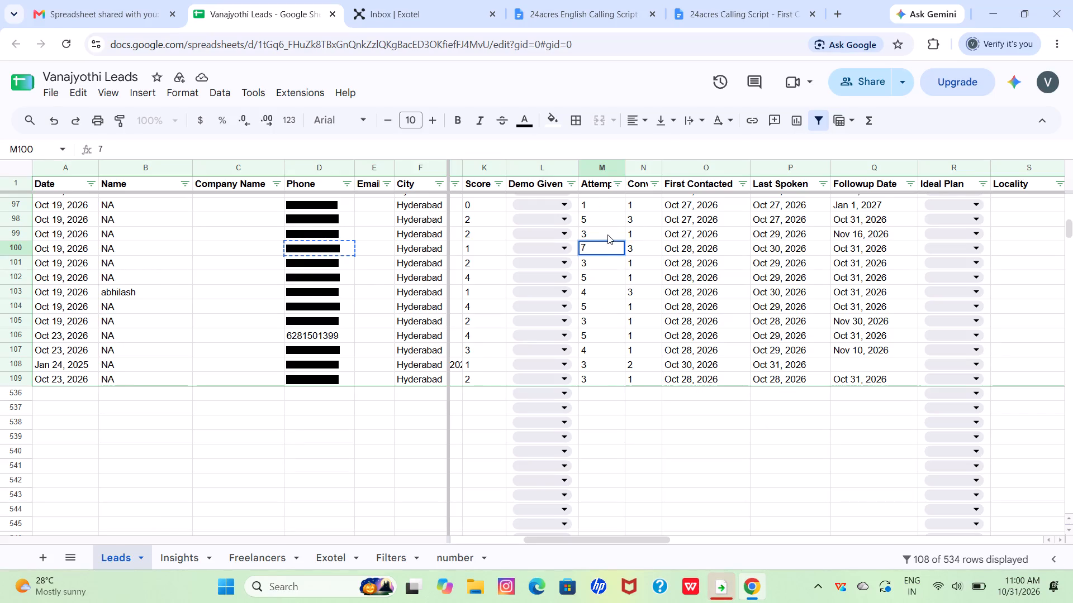
# Set the attempt count of the lead in row 100 to 7.
pyautogui.click(607, 234)
# Review the attempt count of the lead in row 98 and select that lead's phone number for the due follow-up.
pyautogui.hscroll(-1, 607, 234)
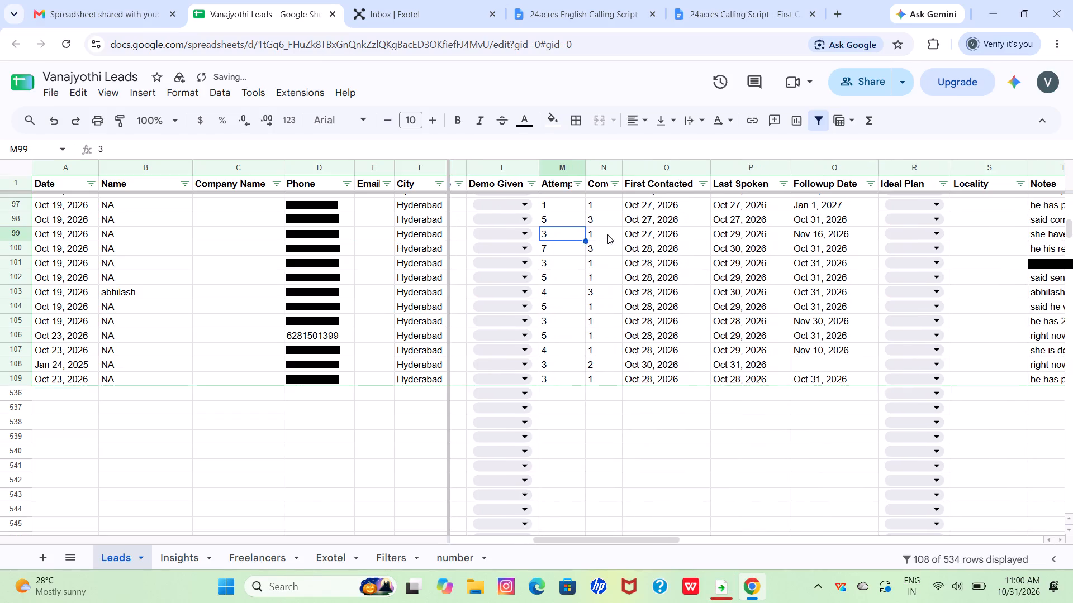
pyautogui.click(580, 218)
pyautogui.hscroll(-5, 580, 218)
pyautogui.hscroll(4, 580, 218)
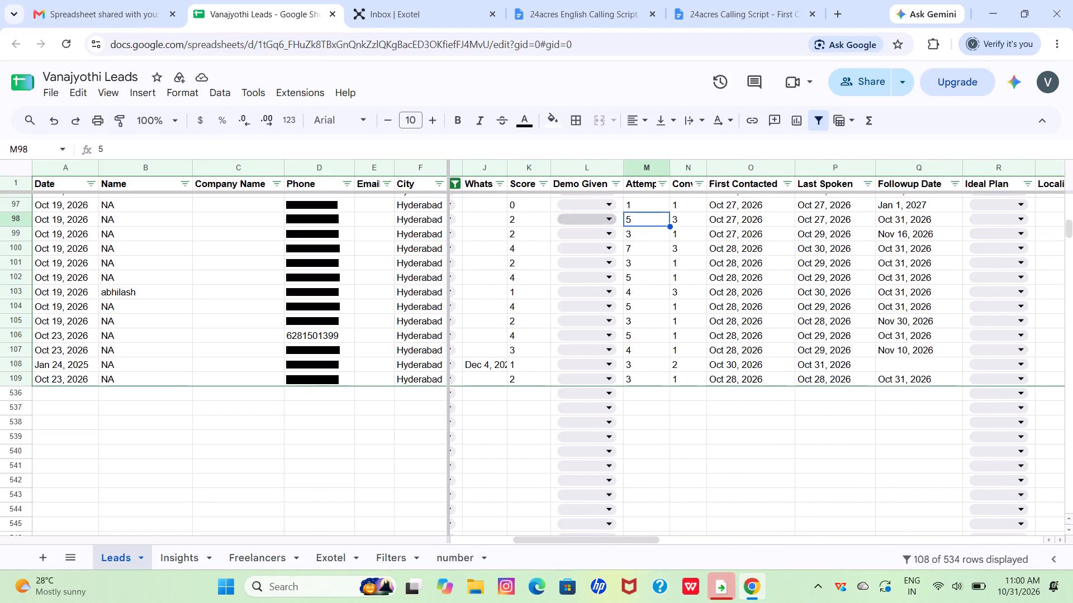
pyautogui.click(308, 224)
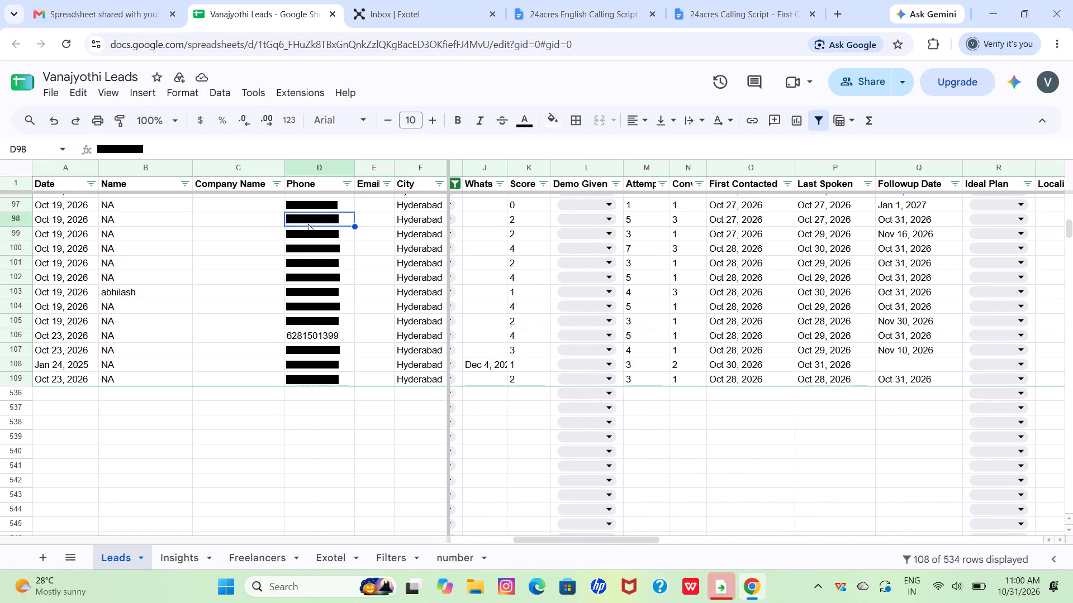
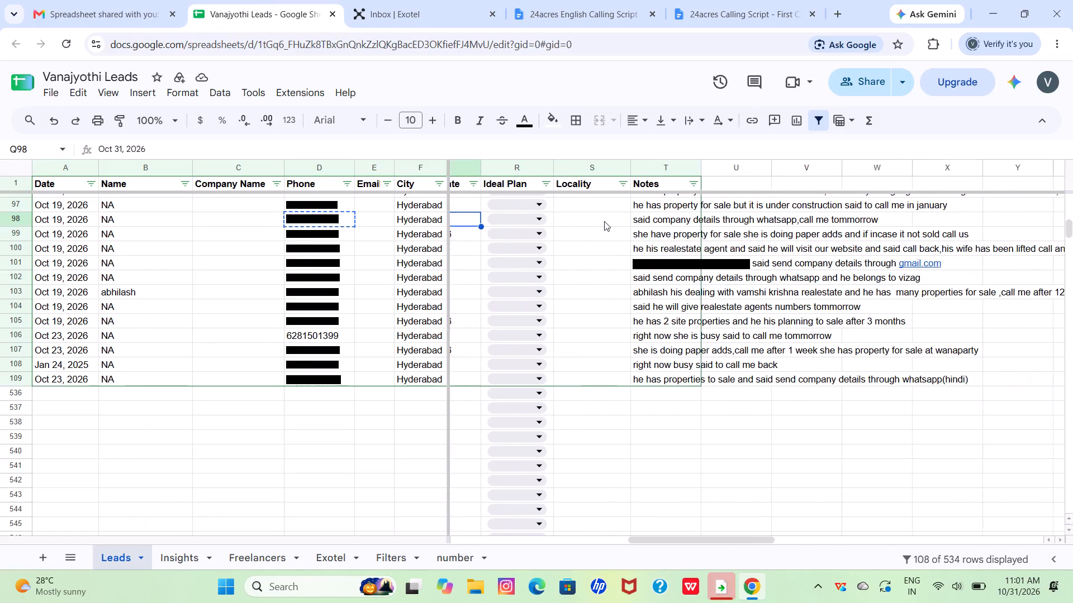
# Review the last spoken date, follow-up date and attempt count of the lead in row 98.
pyautogui.hscroll(5, 604, 221)
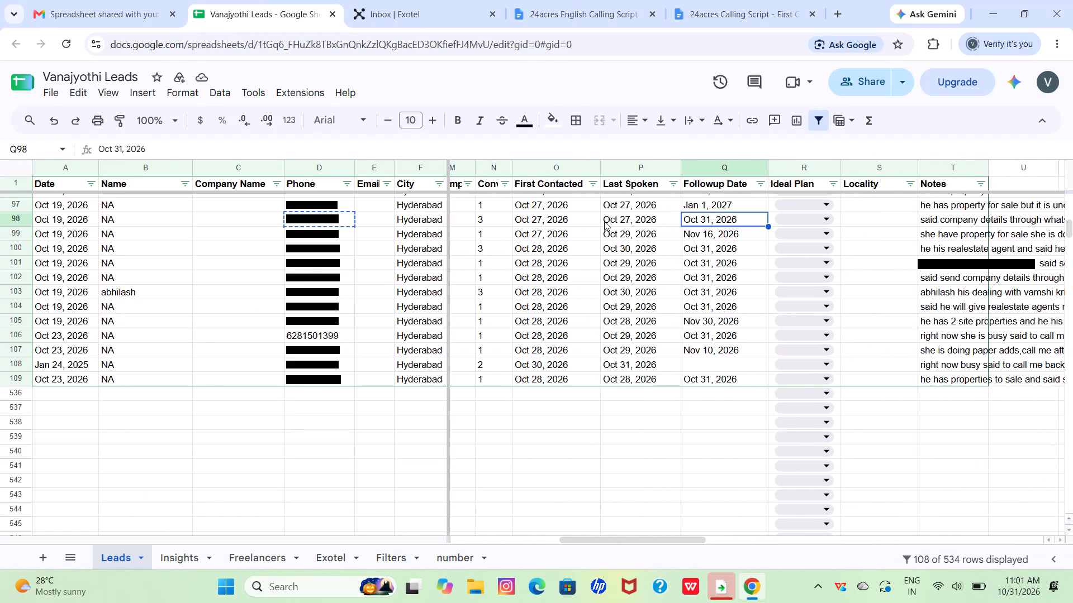
pyautogui.click(604, 221)
pyautogui.hscroll(4, 604, 221)
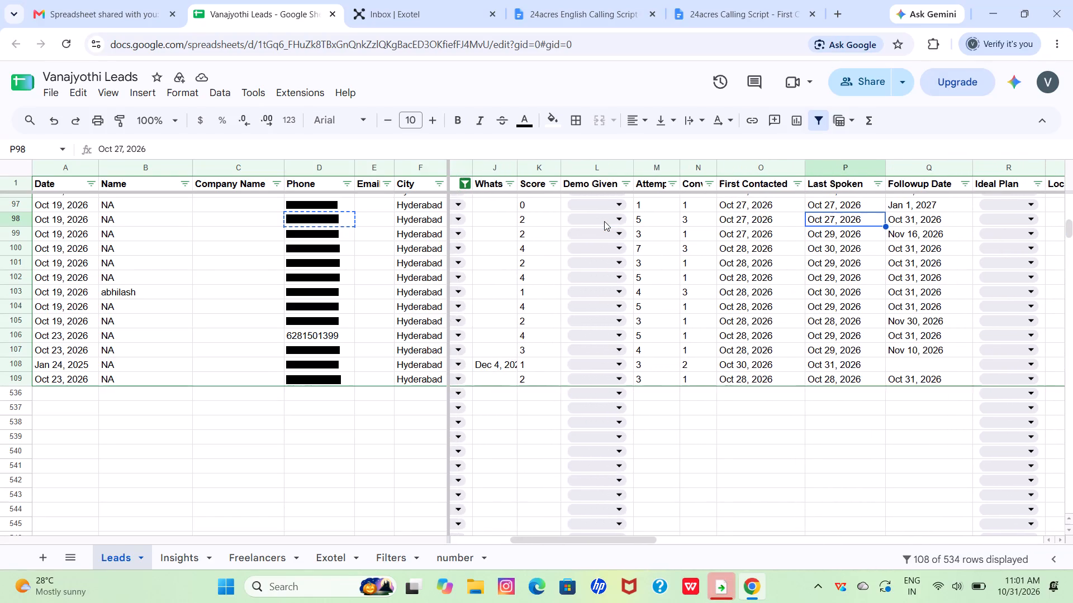
pyautogui.hscroll(1, 604, 221)
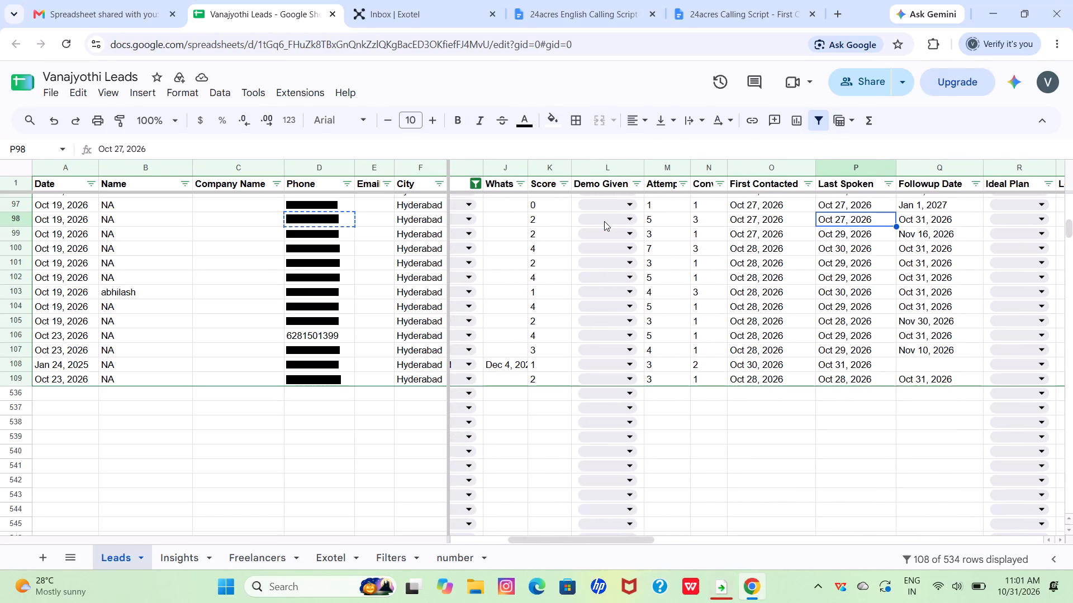
pyautogui.click(668, 222)
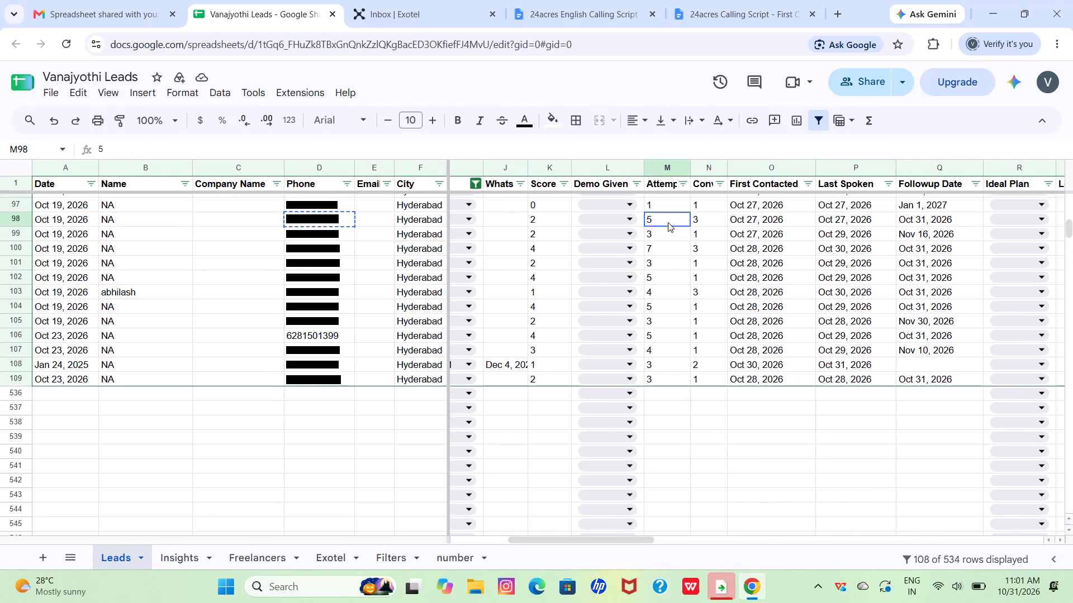
pyautogui.hscroll(-3, 668, 222)
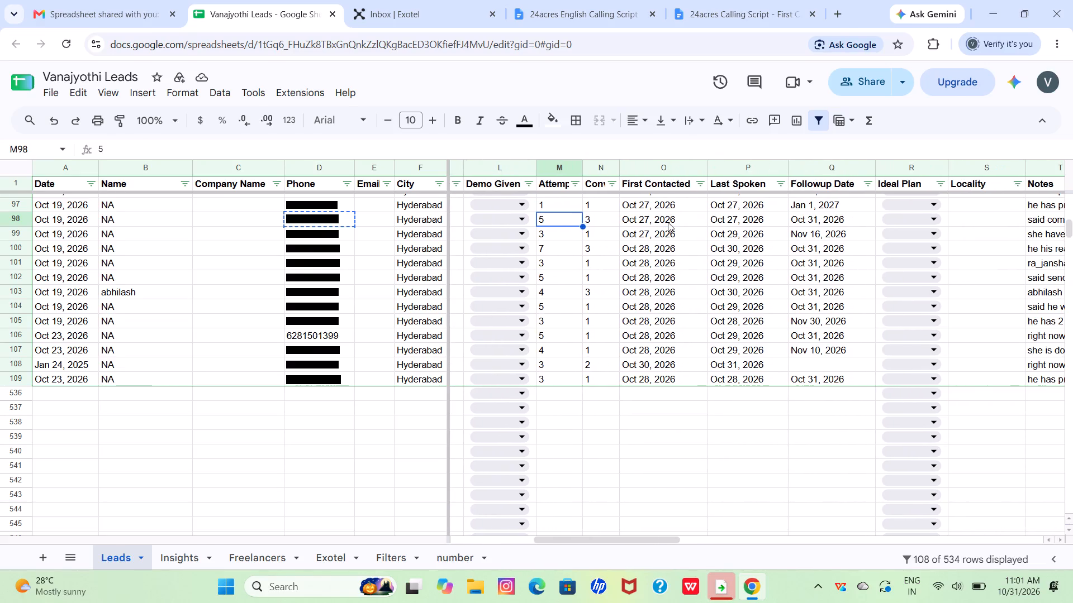
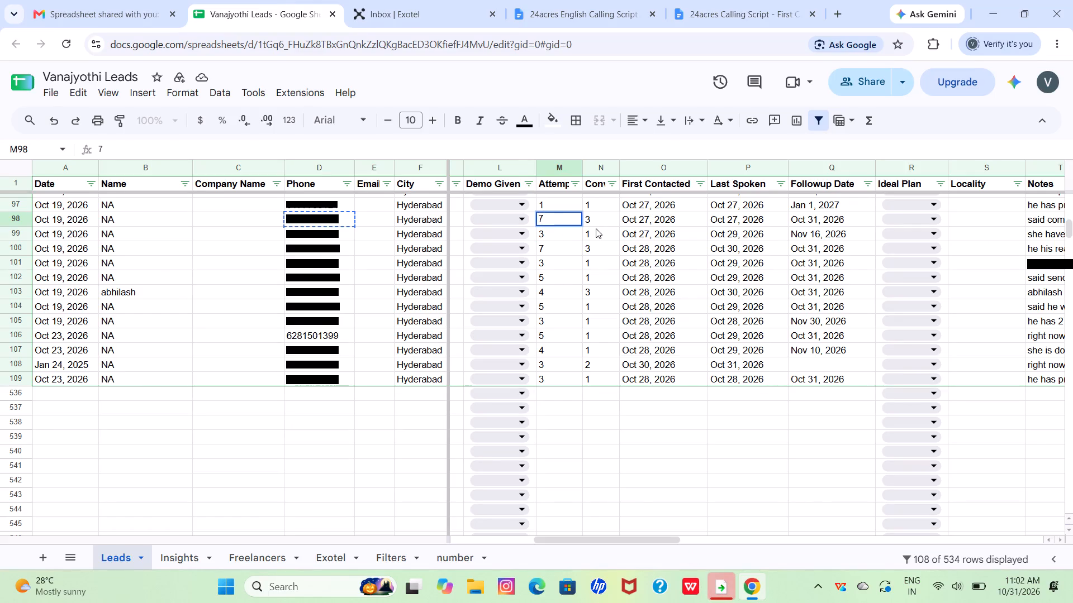
# Review the connected-call count, follow-up date and notes of the lead in row 98.
pyautogui.click(592, 219)
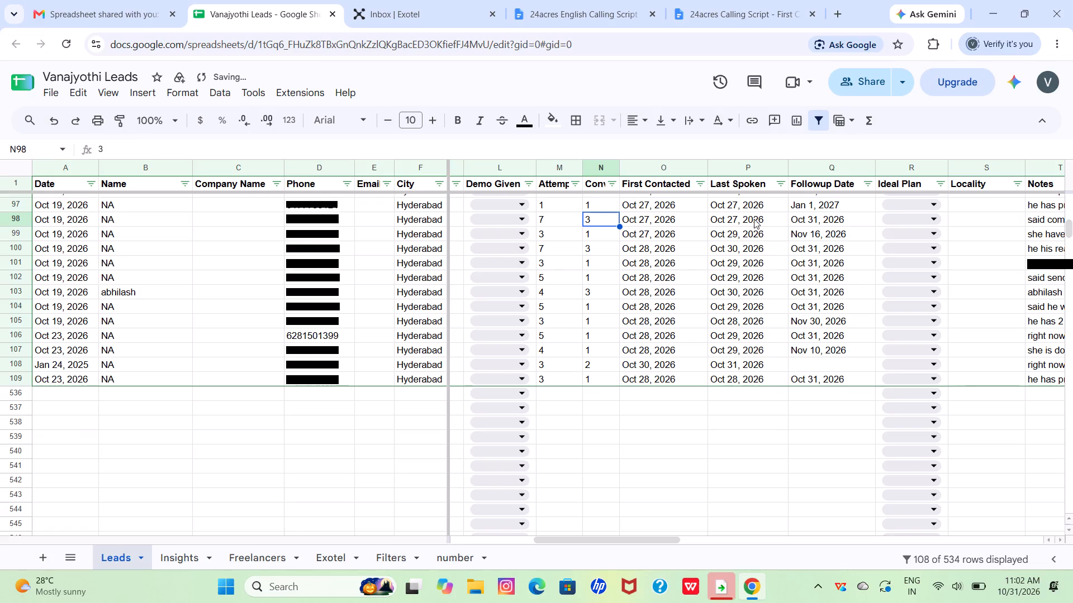
pyautogui.click(835, 223)
pyautogui.hscroll(-5, 835, 223)
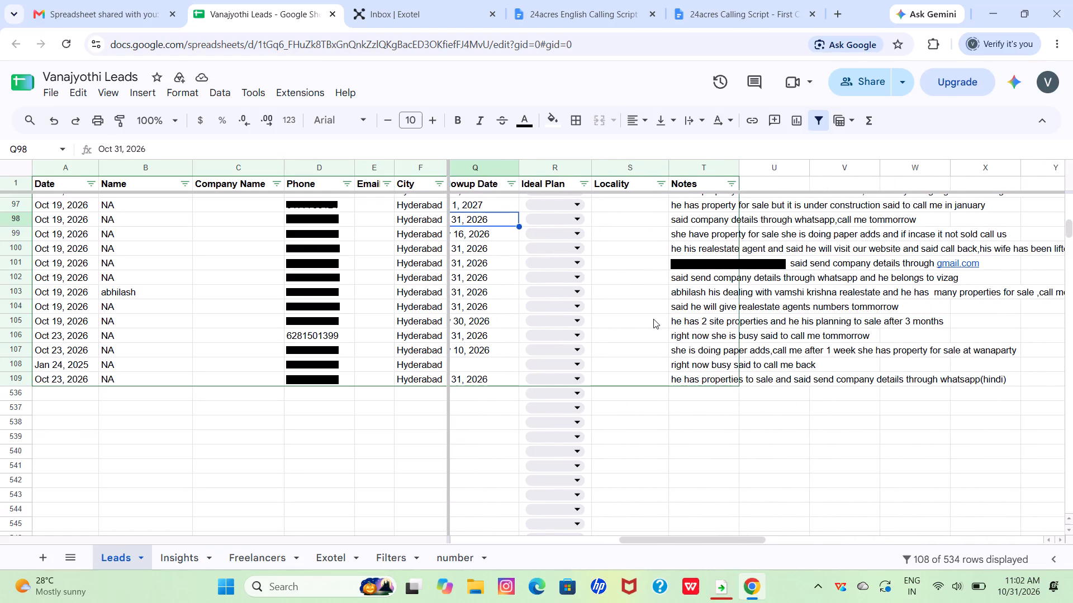
# Open the WhatsApp desktop app.
pyautogui.click(221, 597)
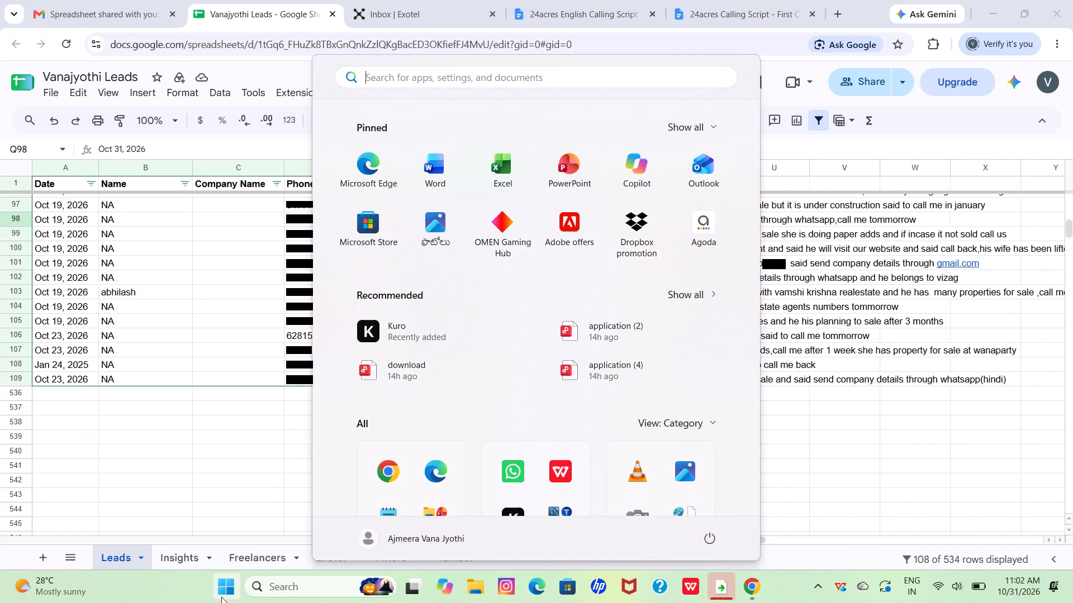
pyautogui.click(517, 472)
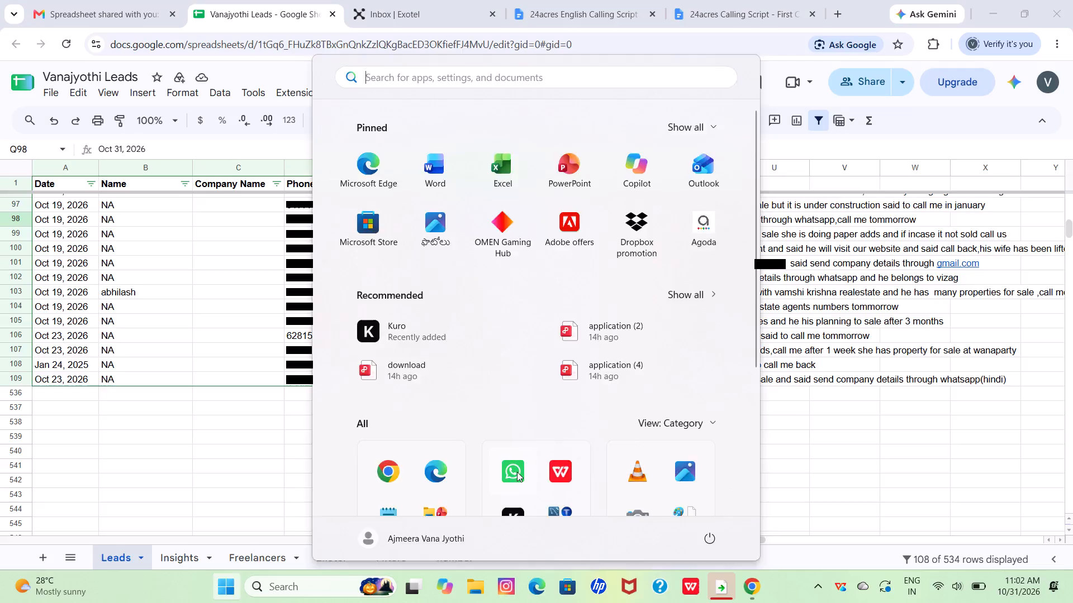
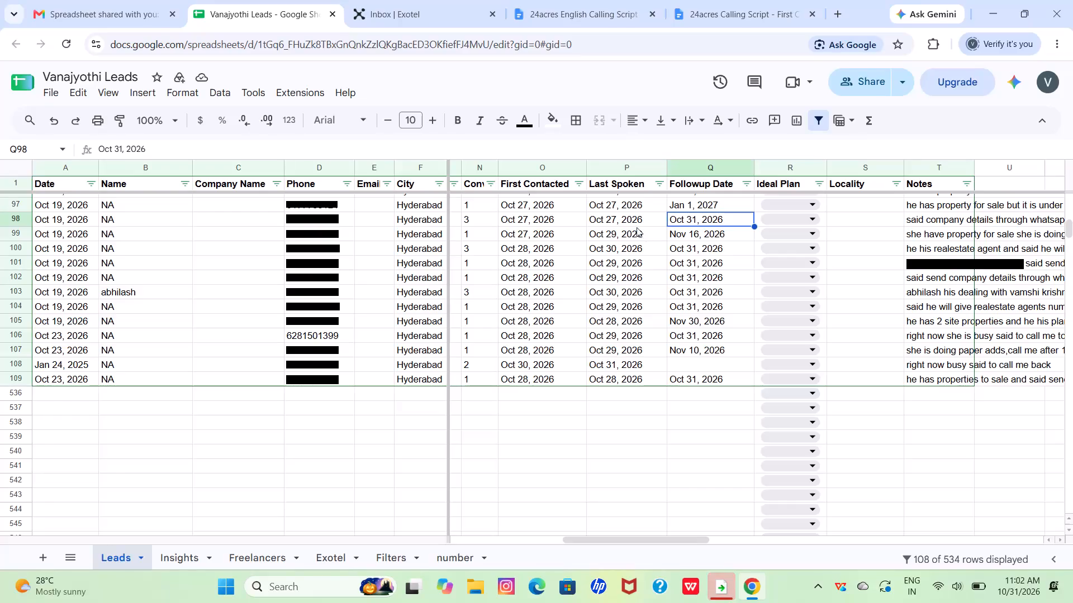
# Set the Last Spoken date of the lead in row 98 to Oct 31, 2026.
pyautogui.doubleClick(630, 221)
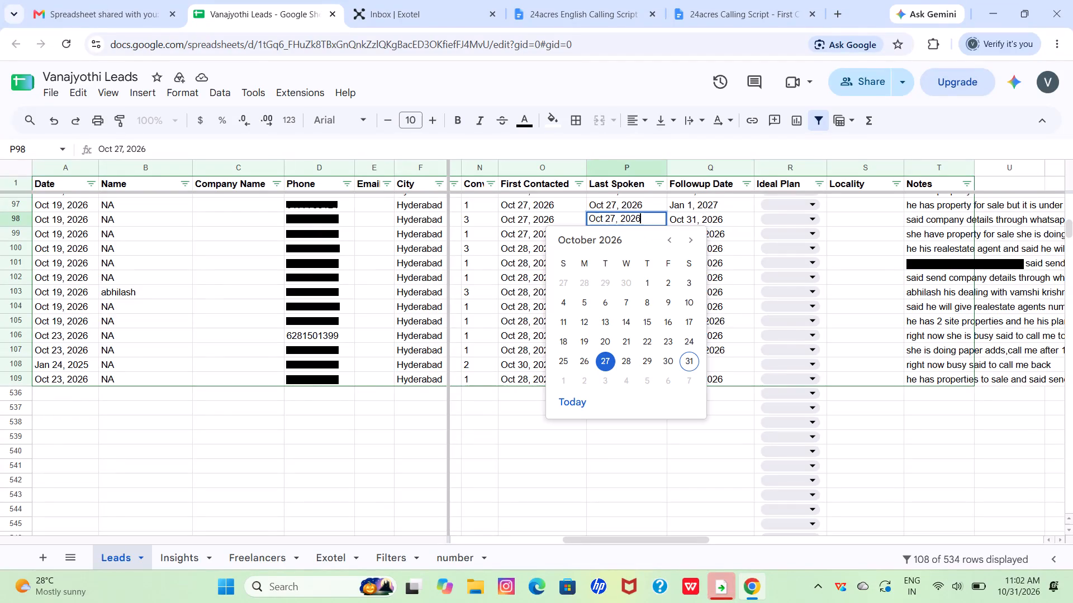
pyautogui.click(686, 368)
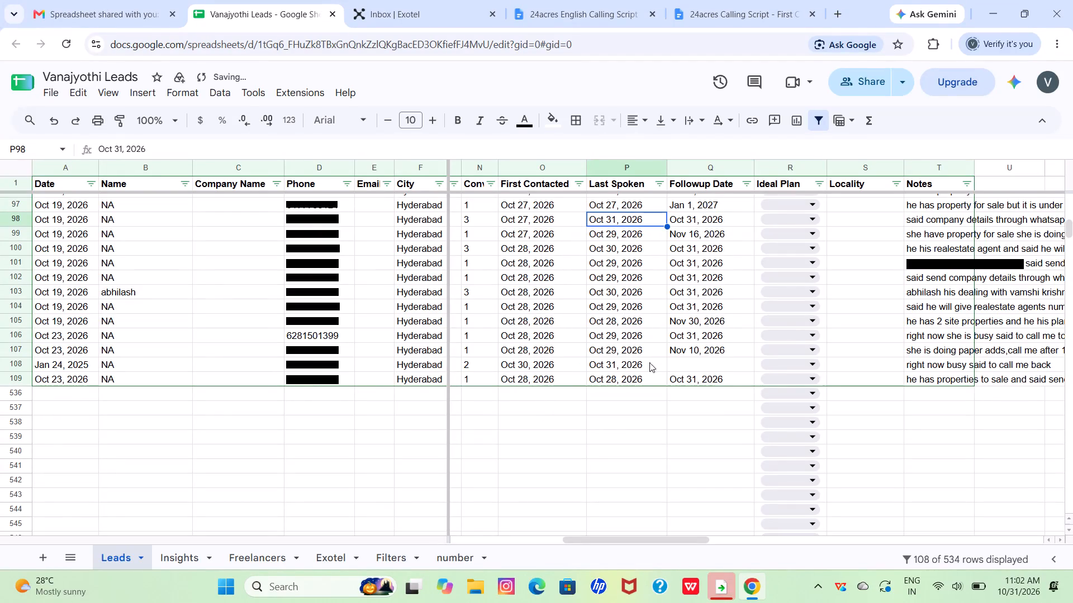
# Set the Last Spoken date of the lead in row 107 to Oct 31, 2026.
pyautogui.doubleClick(621, 350)
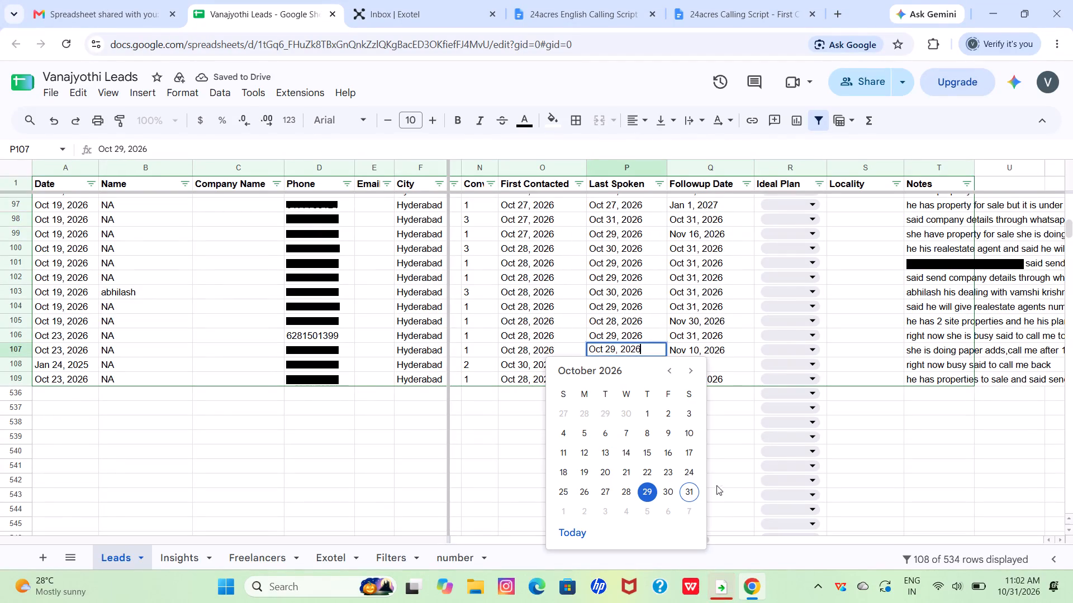
pyautogui.click(677, 494)
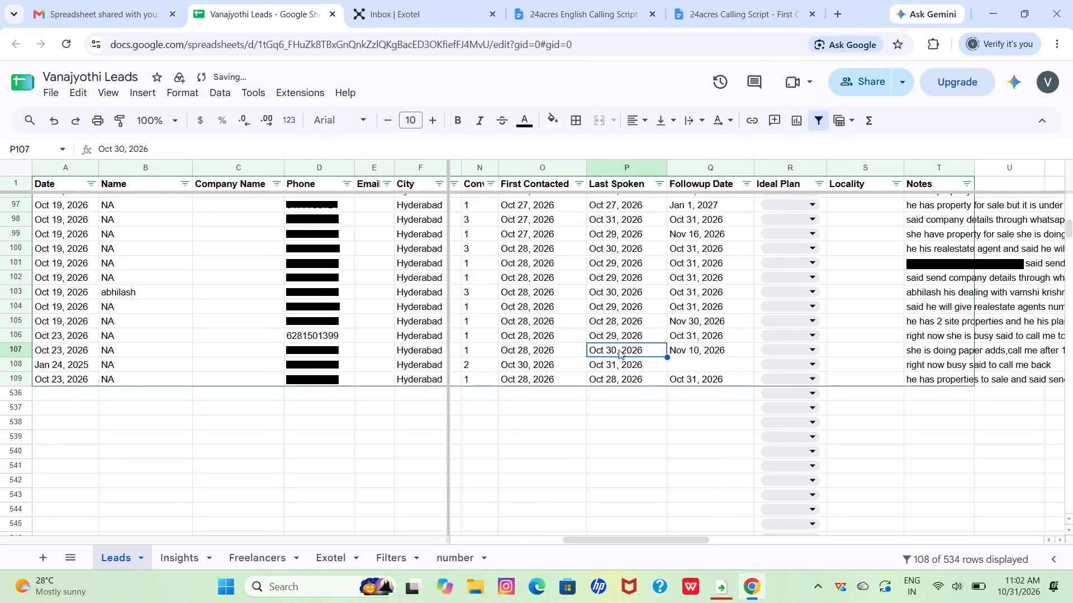
pyautogui.doubleClick(619, 348)
pyautogui.click(691, 494)
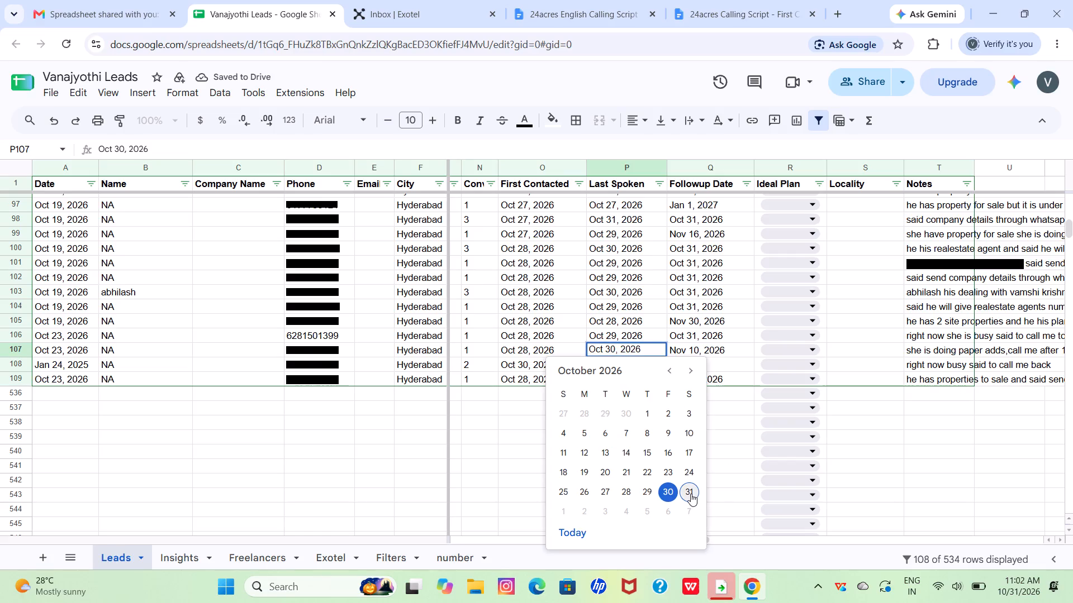
# Review the follow-up dates and notes of the leads from row 98 up to row 94 to find who is due.
pyautogui.click(692, 221)
pyautogui.hscroll(-1, 692, 221)
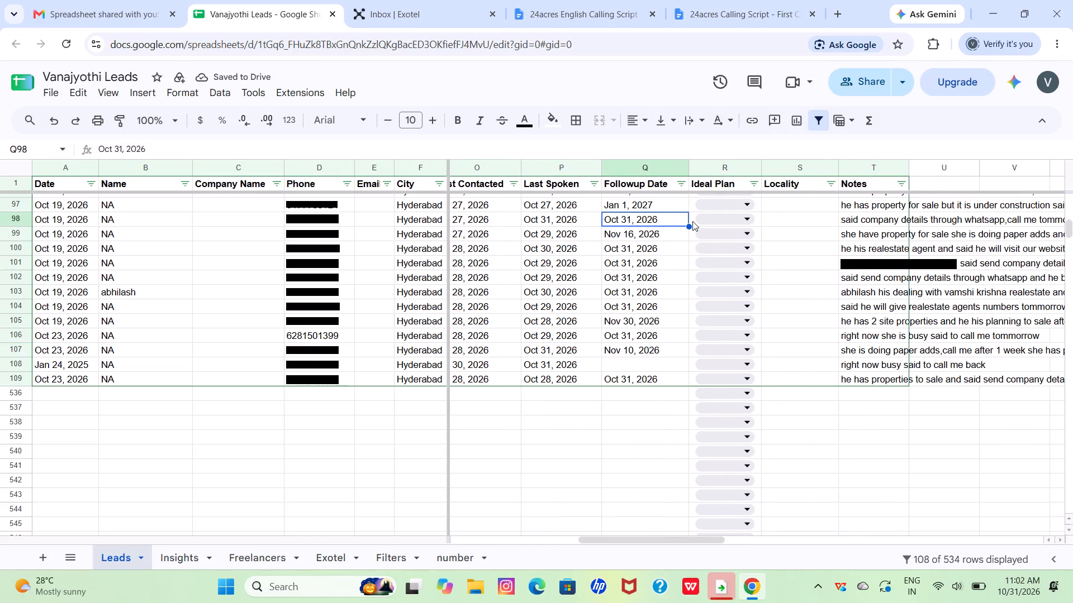
pyautogui.hscroll(-1, 692, 221)
pyautogui.scroll(1, 692, 221)
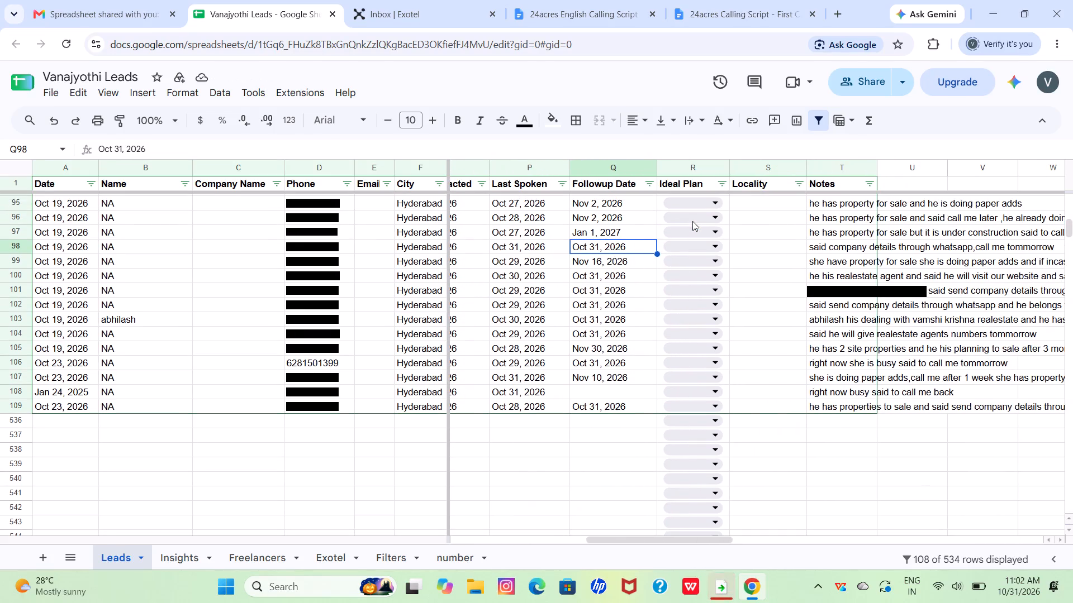
pyautogui.hscroll(-2, 692, 221)
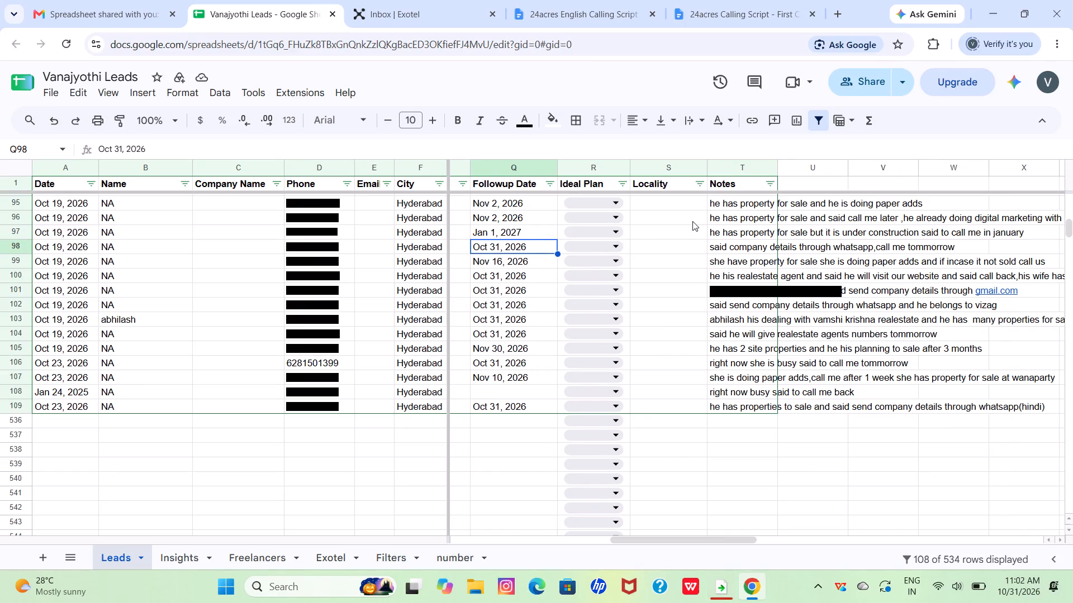
pyautogui.hscroll(1, 692, 221)
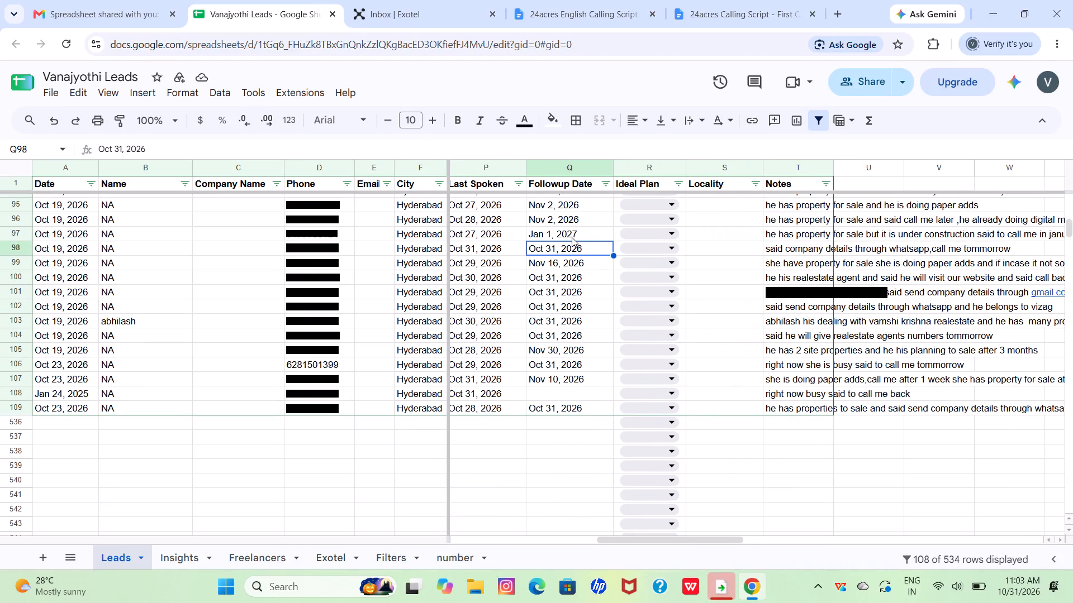
pyautogui.hscroll(-6, 572, 237)
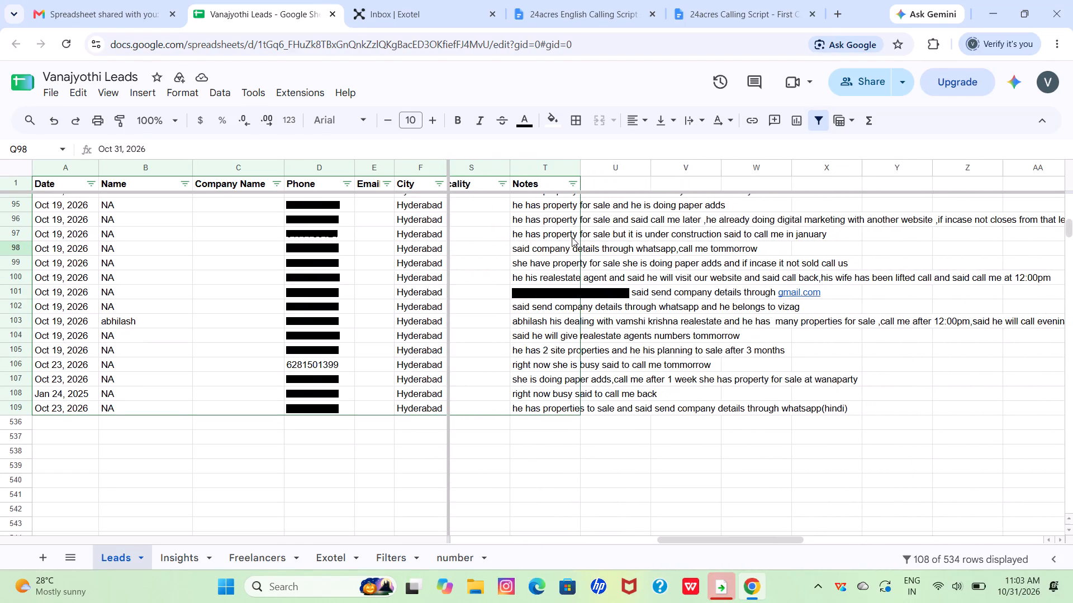
pyautogui.hscroll(-2, 572, 237)
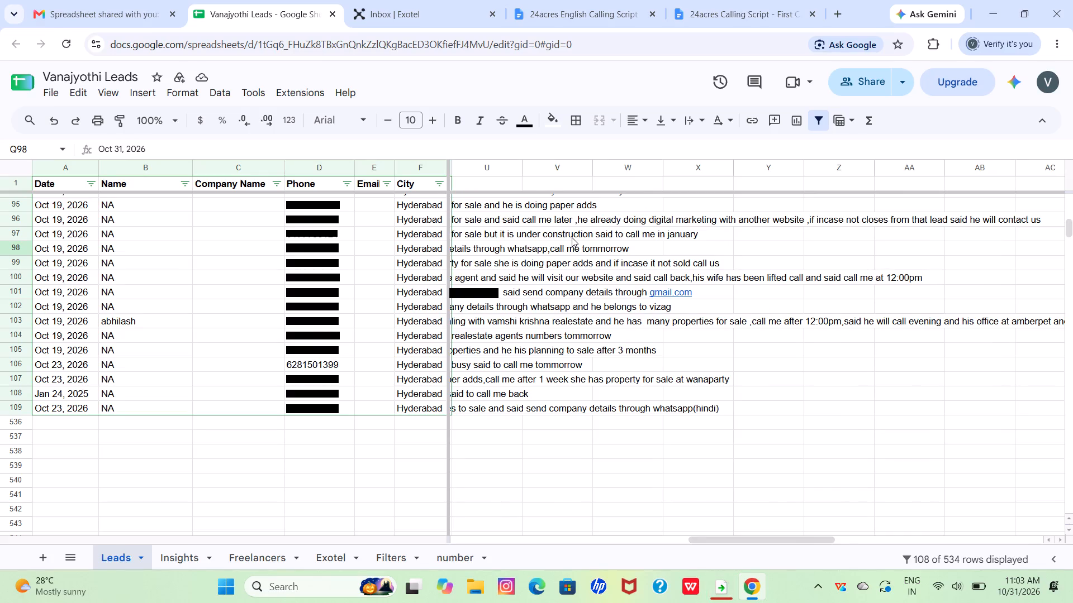
pyautogui.hscroll(6, 572, 237)
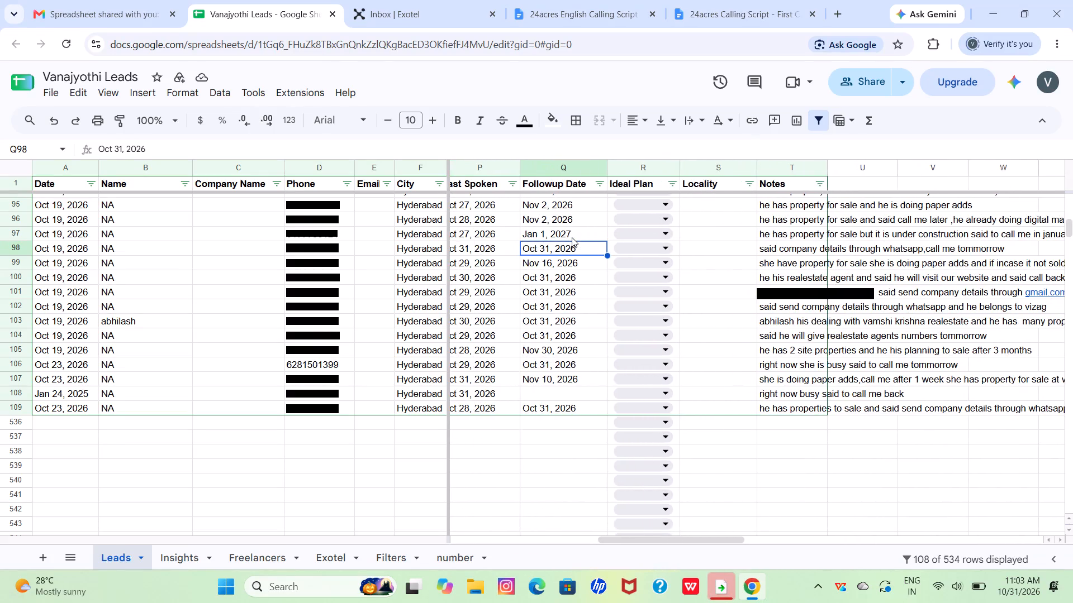
pyautogui.hscroll(2, 572, 237)
pyautogui.click(559, 220)
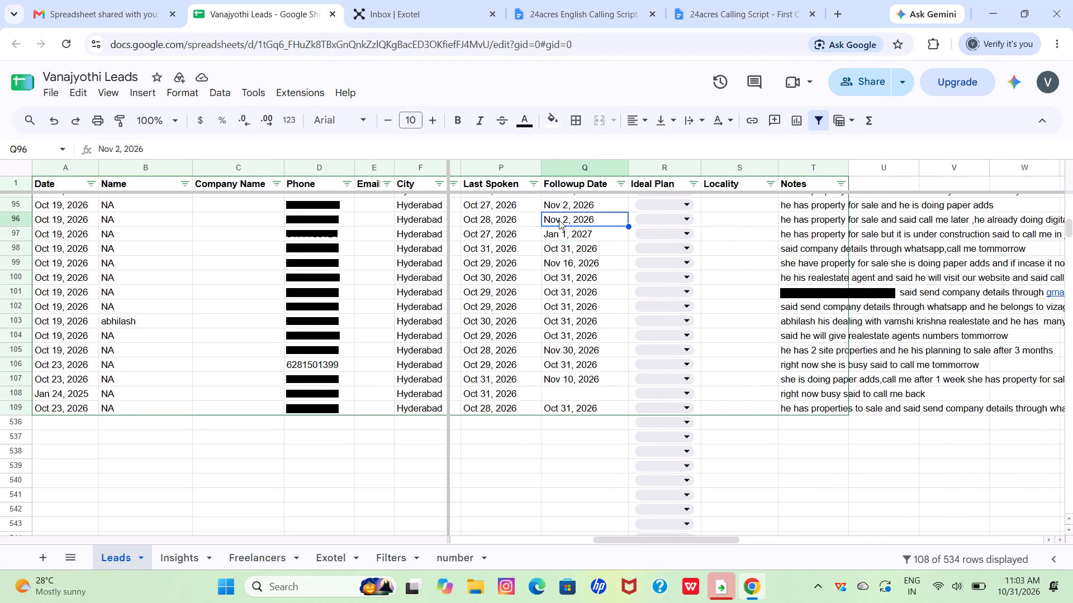
pyautogui.scroll(1, 559, 220)
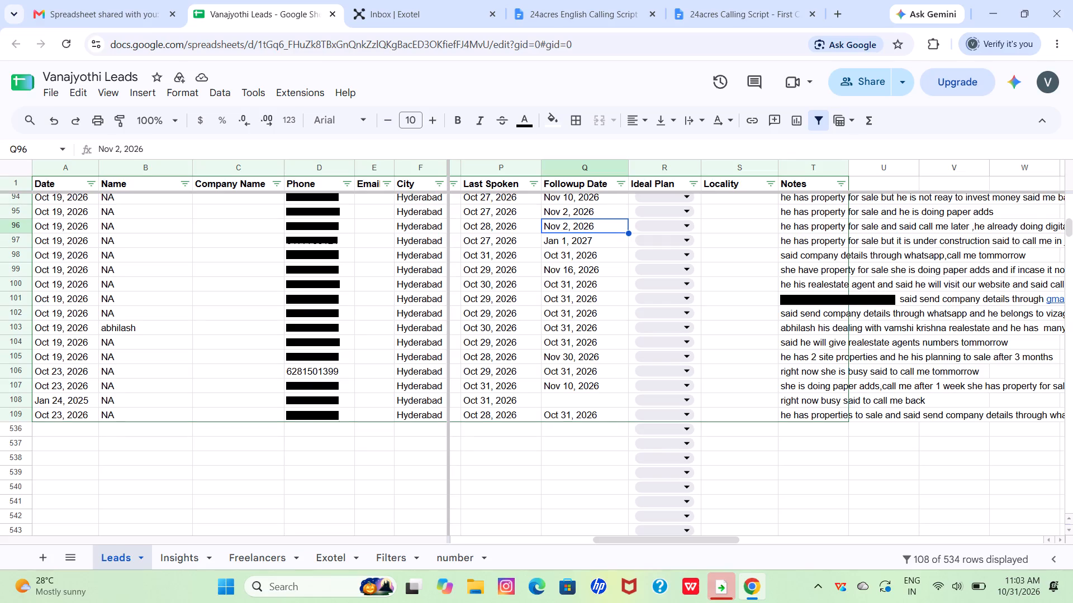
pyautogui.click(561, 217)
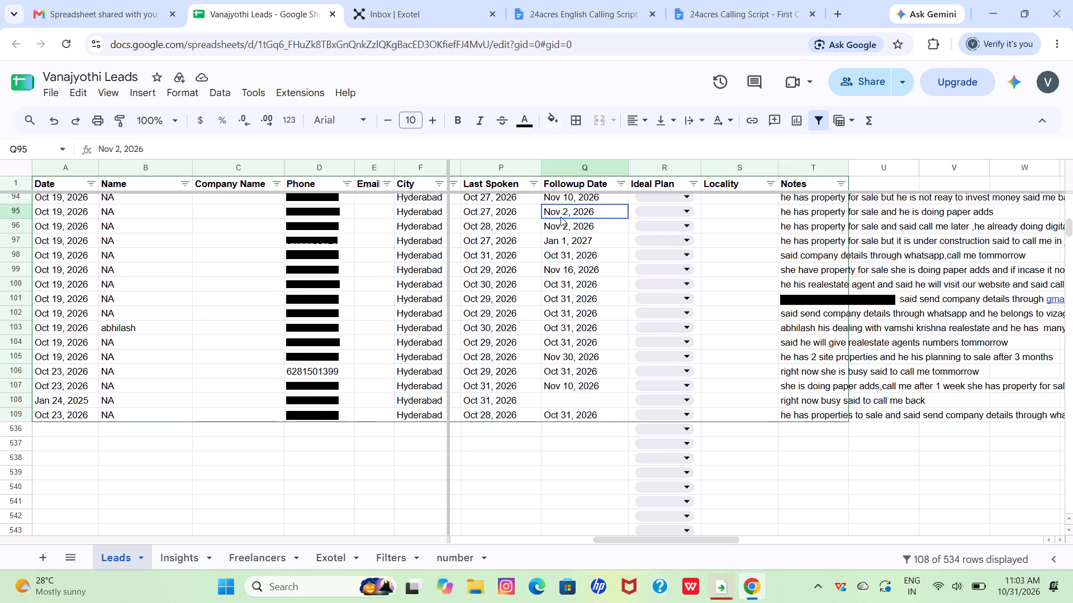
pyautogui.scroll(1, 561, 217)
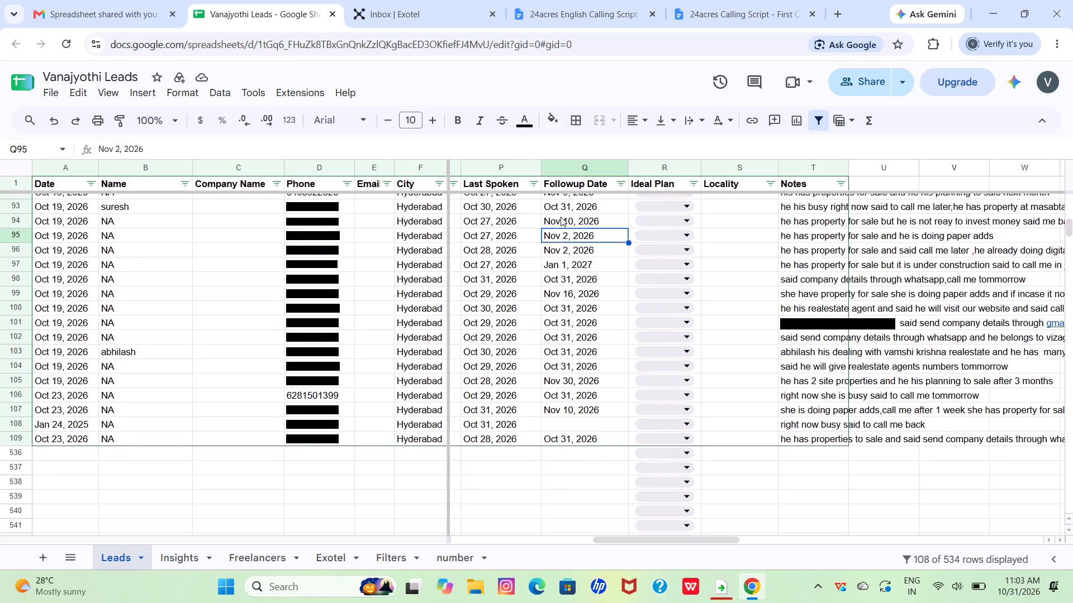
pyautogui.click(561, 217)
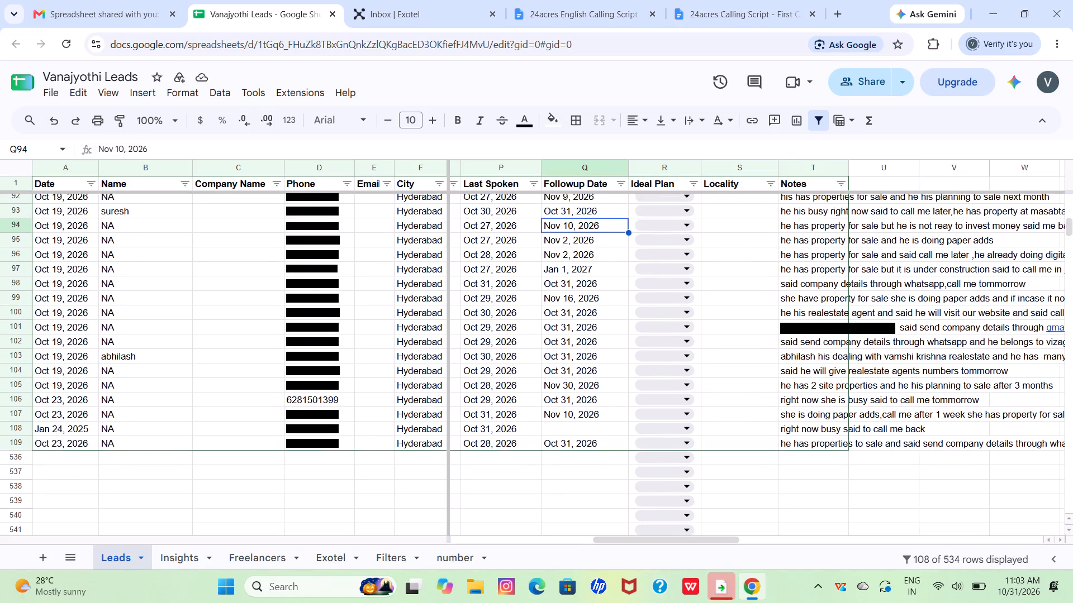
pyautogui.hscroll(-3, 561, 217)
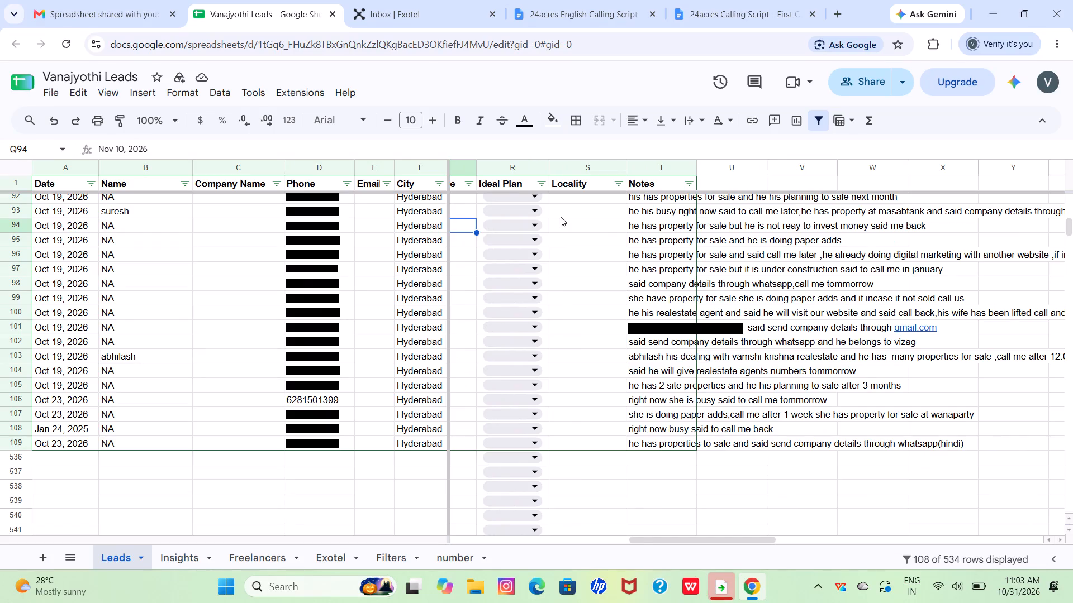
# Check the follow-up date and notes of the lead in row 93 and enter "masab tank" as its locality.
pyautogui.click(595, 219)
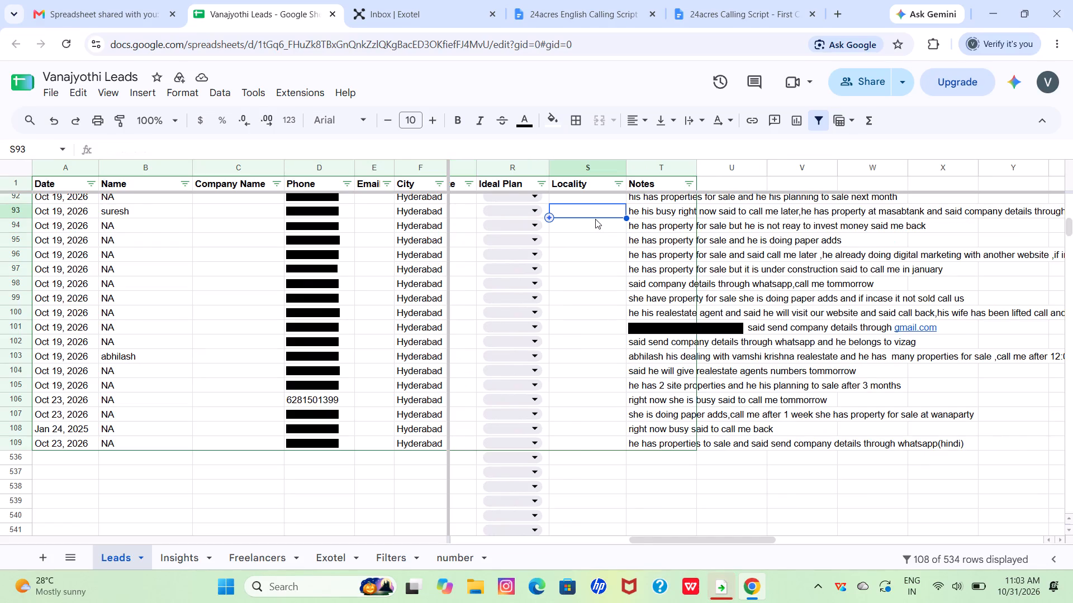
pyautogui.hscroll(-4, 595, 219)
pyautogui.hscroll(7, 595, 219)
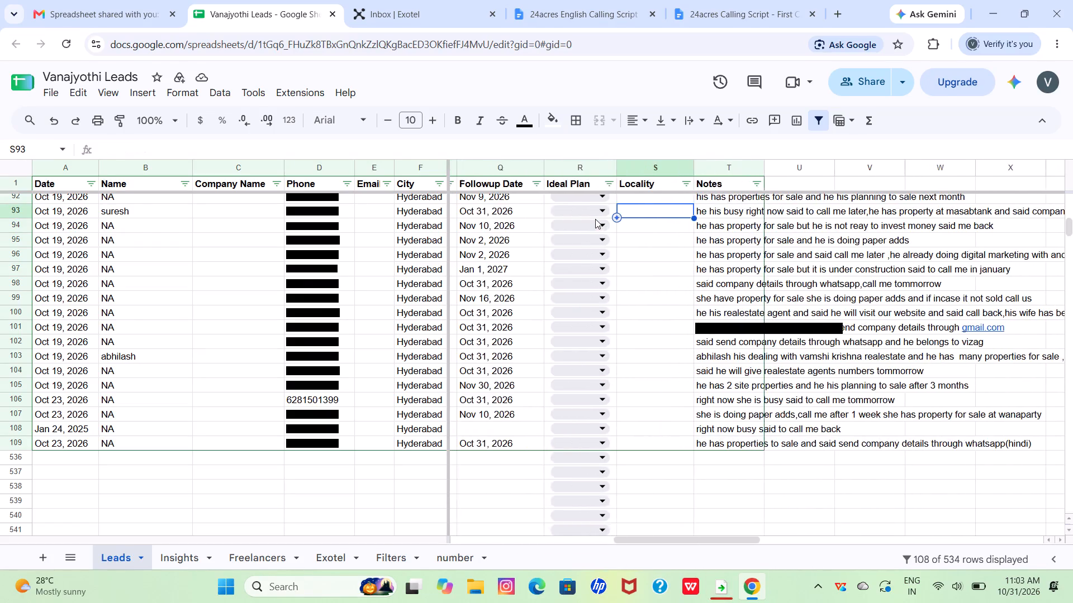
pyautogui.hscroll(1, 595, 219)
pyautogui.click(634, 209)
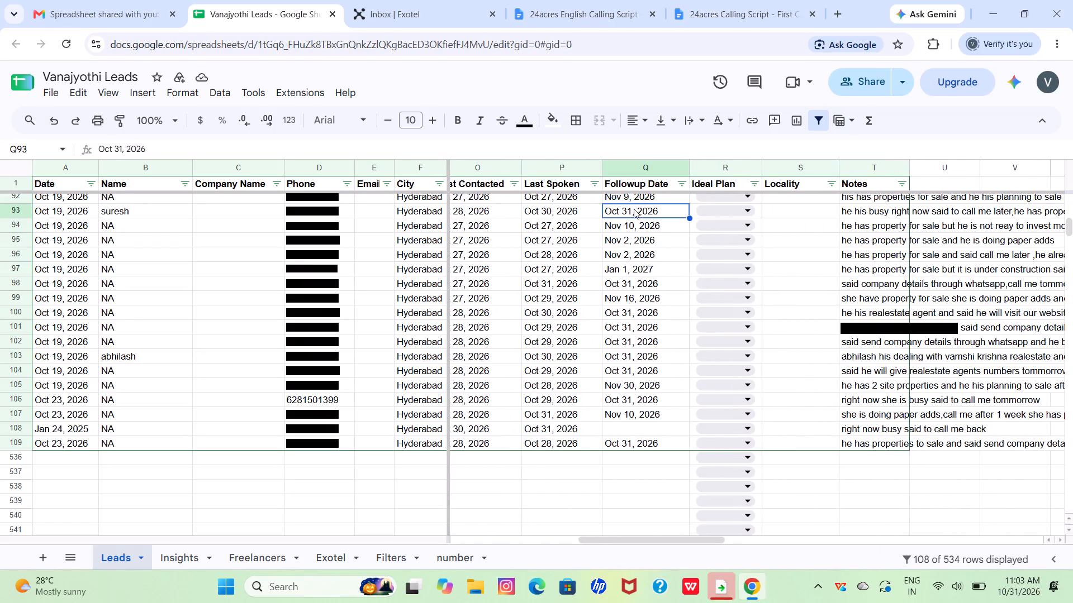
pyautogui.hscroll(-1, 634, 209)
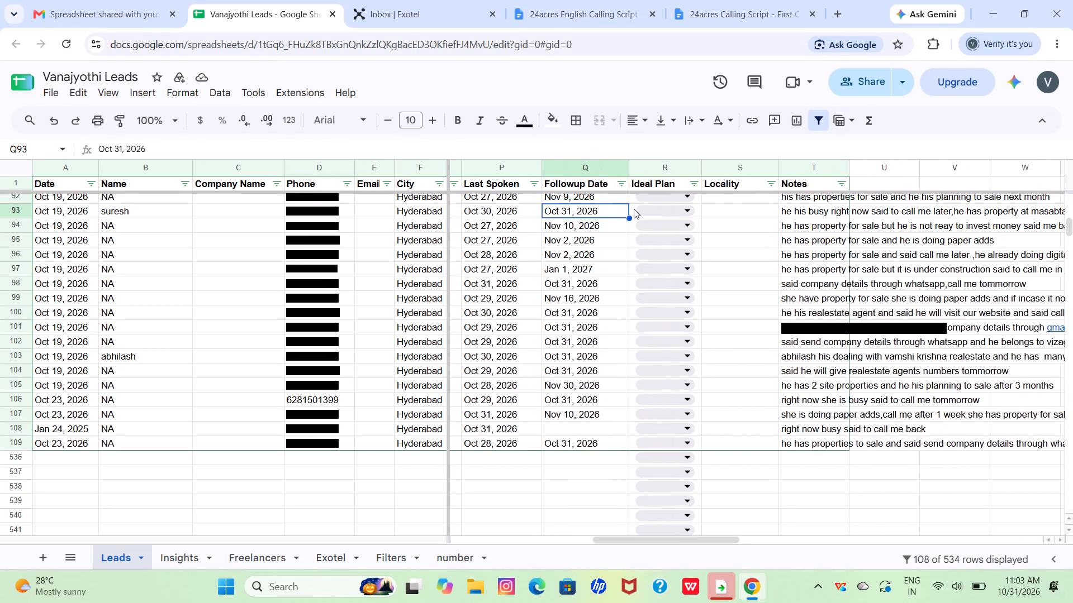
pyautogui.hscroll(-2, 634, 209)
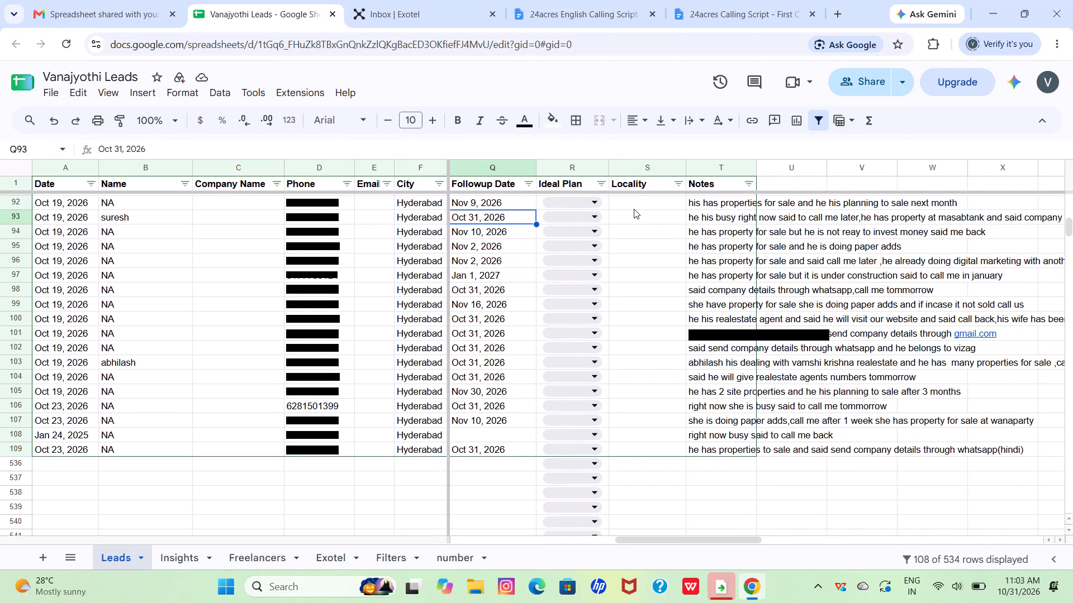
pyautogui.click(649, 216)
pyautogui.hscroll(-1, 649, 216)
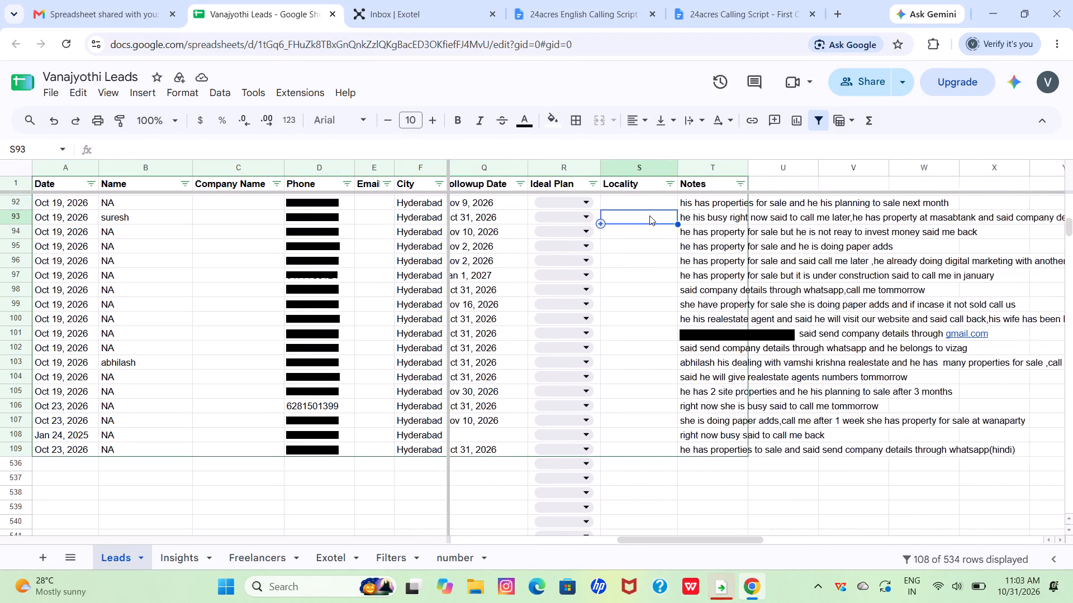
pyautogui.hscroll(-1, 649, 216)
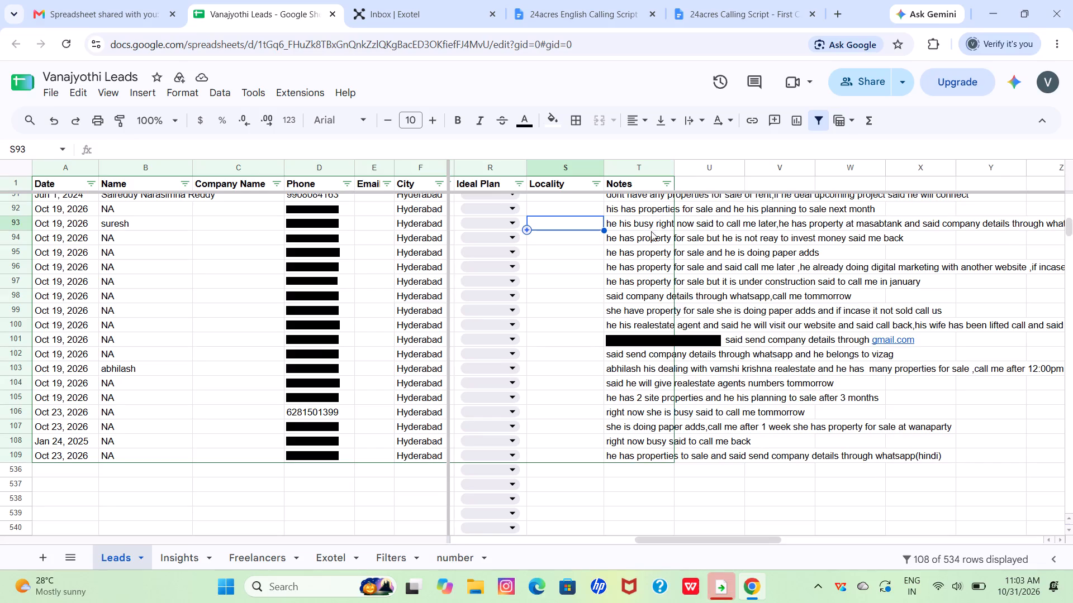
pyautogui.write('masab tank')
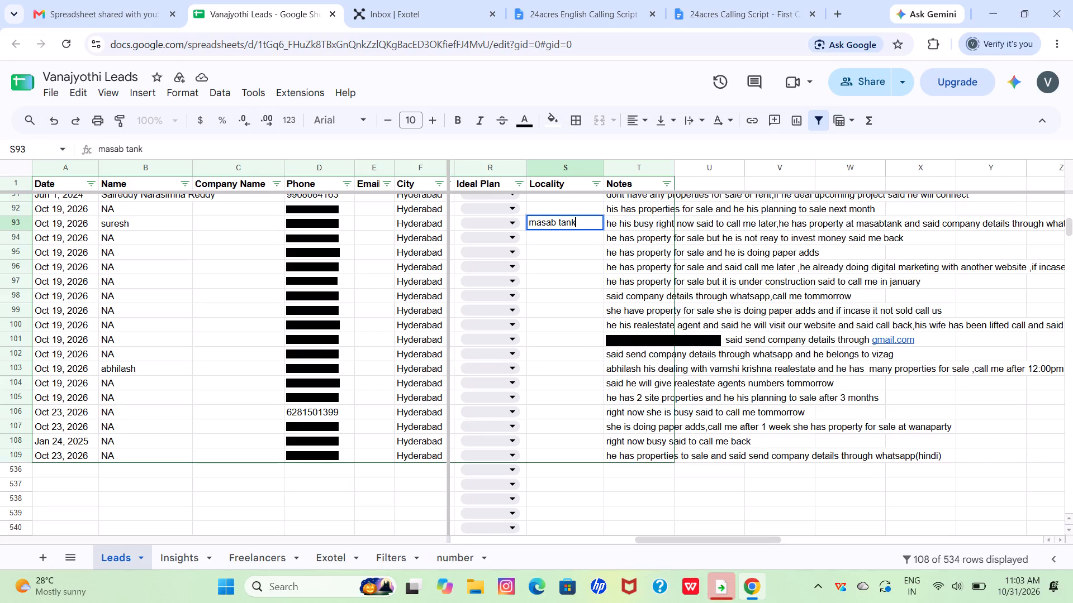
pyautogui.press('Return')
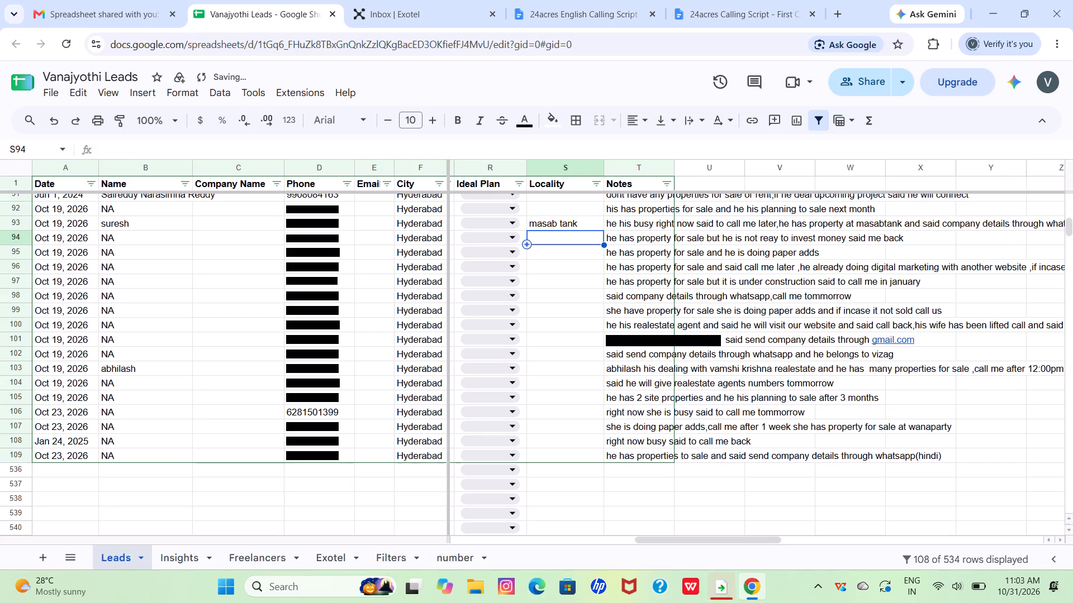
# Select the phone number of the lead in row 93.
pyautogui.hscroll(-1, 651, 231)
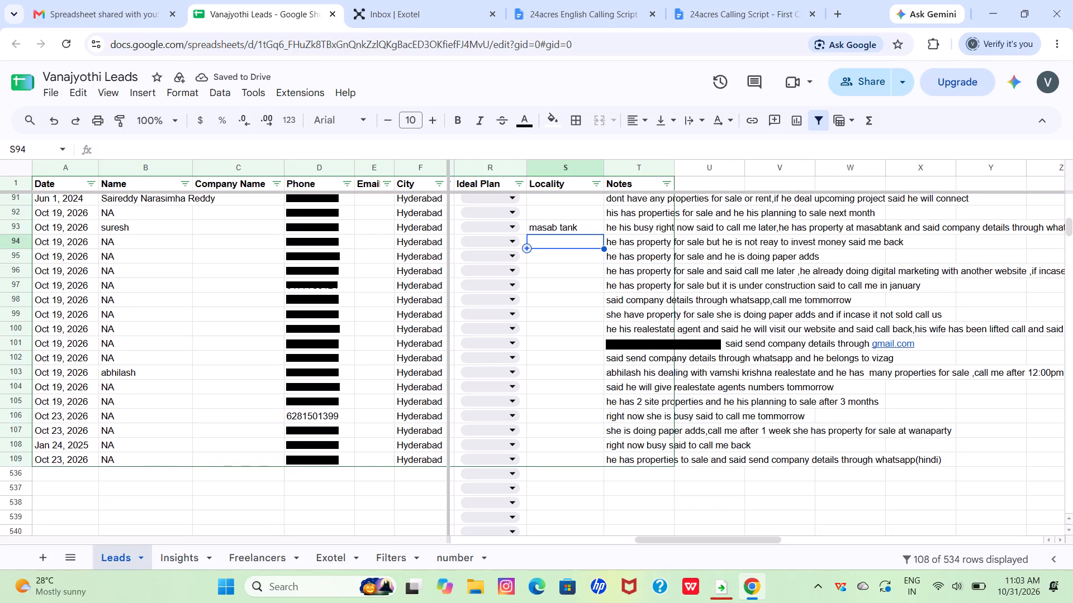
pyautogui.hscroll(-3, 651, 231)
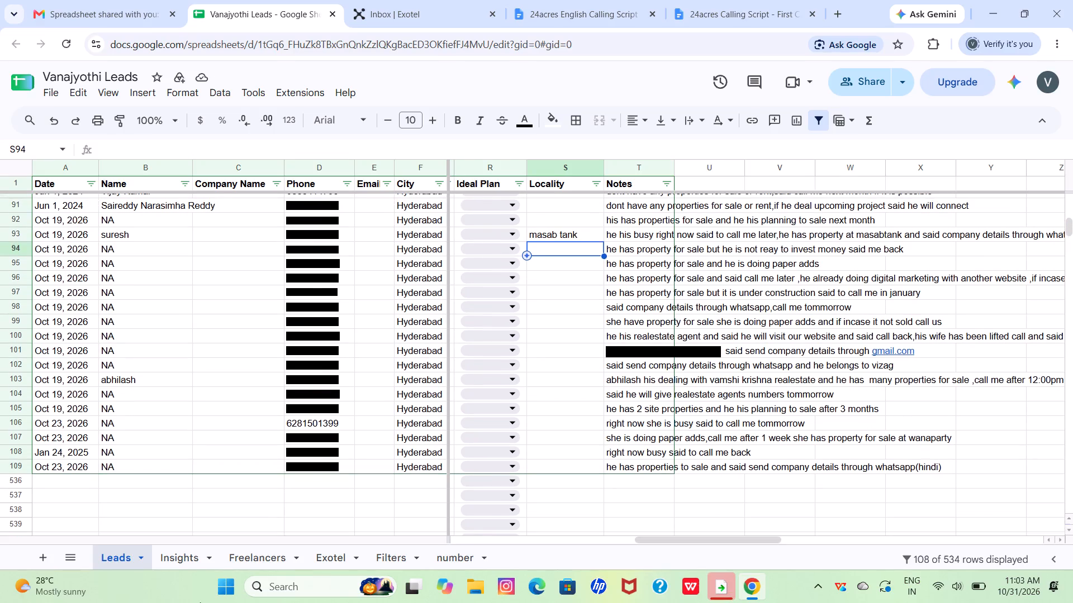
pyautogui.click(235, 583)
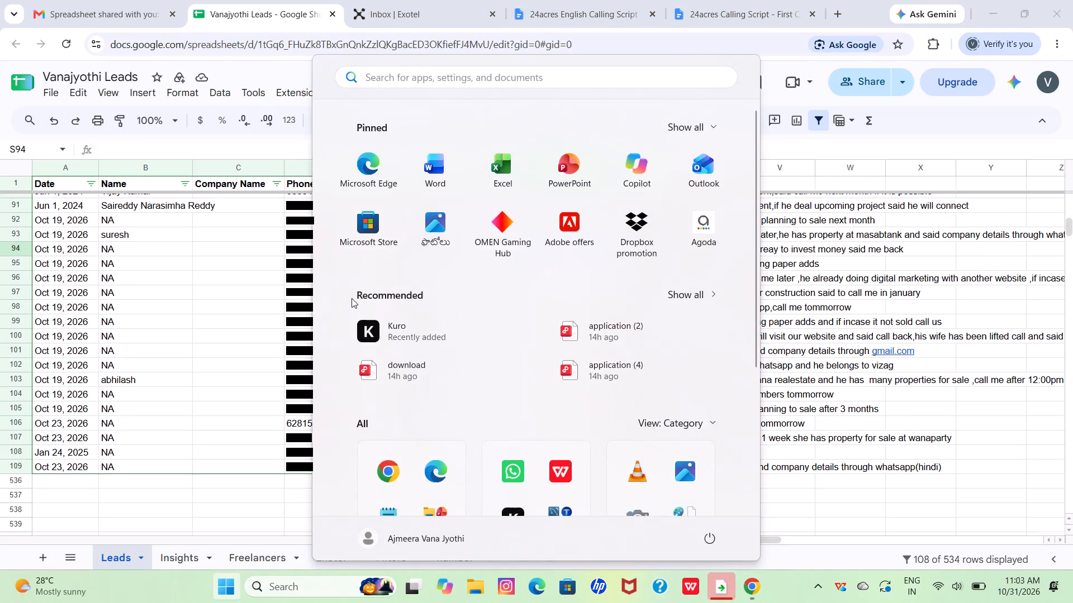
pyautogui.click(192, 338)
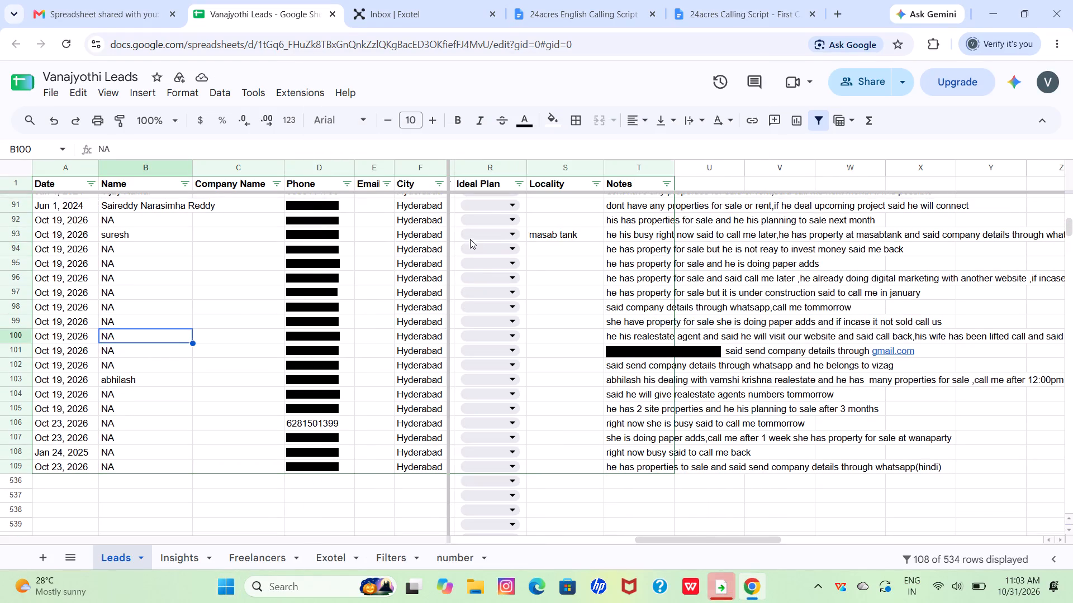
pyautogui.click(349, 229)
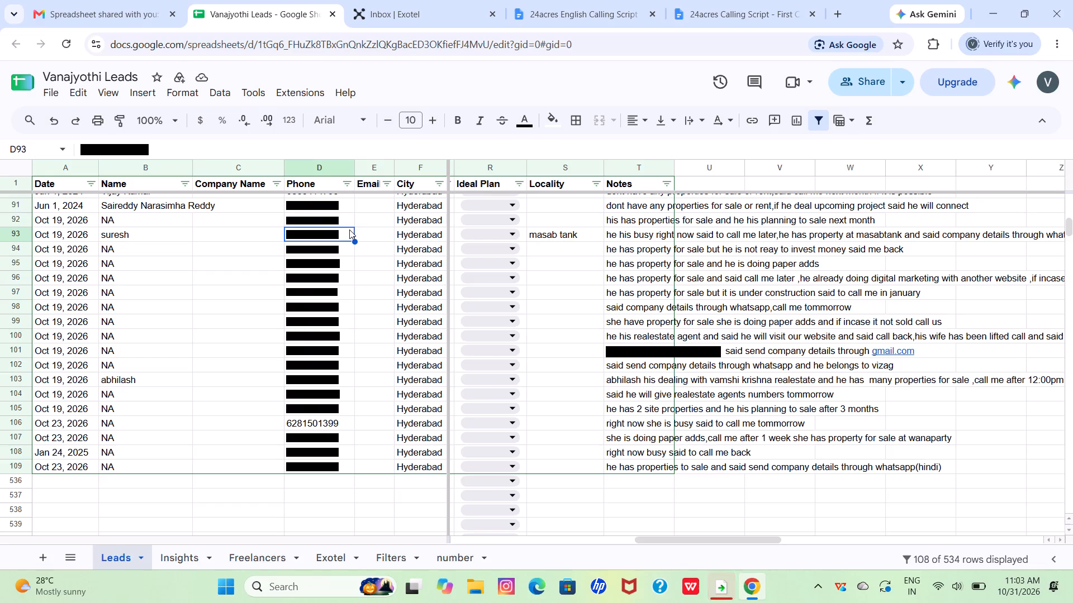
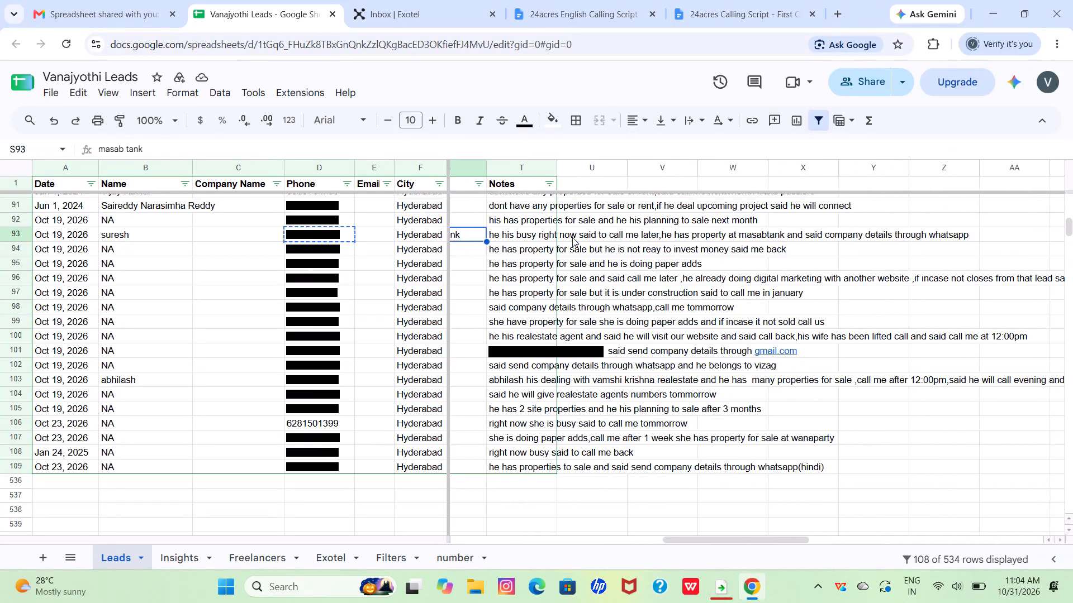
# Set the attempts count of the lead in row 93 to 5.
pyautogui.hscroll(6, 572, 237)
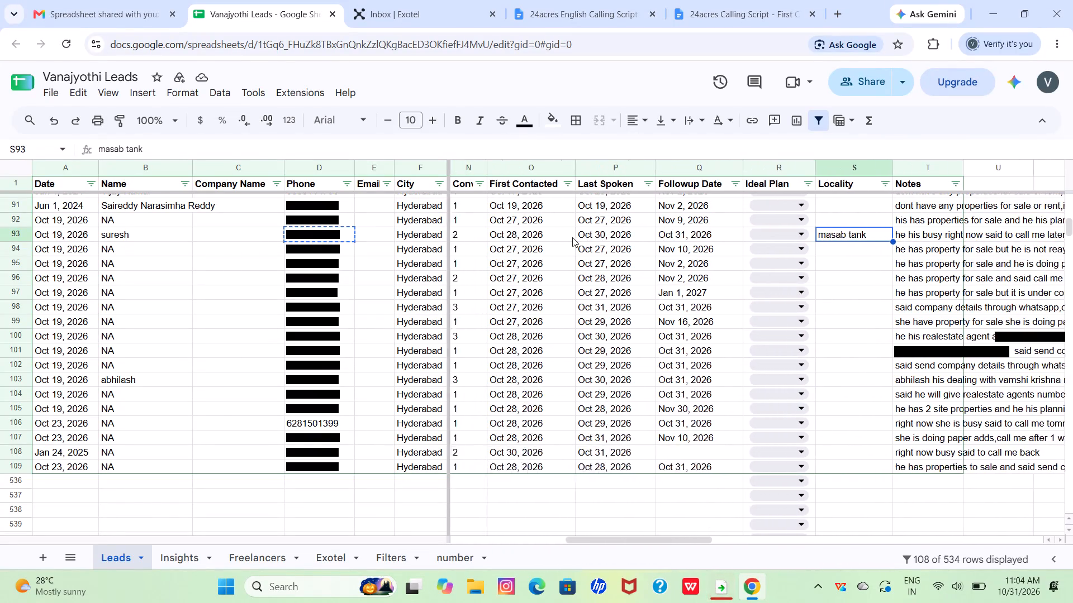
pyautogui.hscroll(3, 572, 237)
pyautogui.click(514, 237)
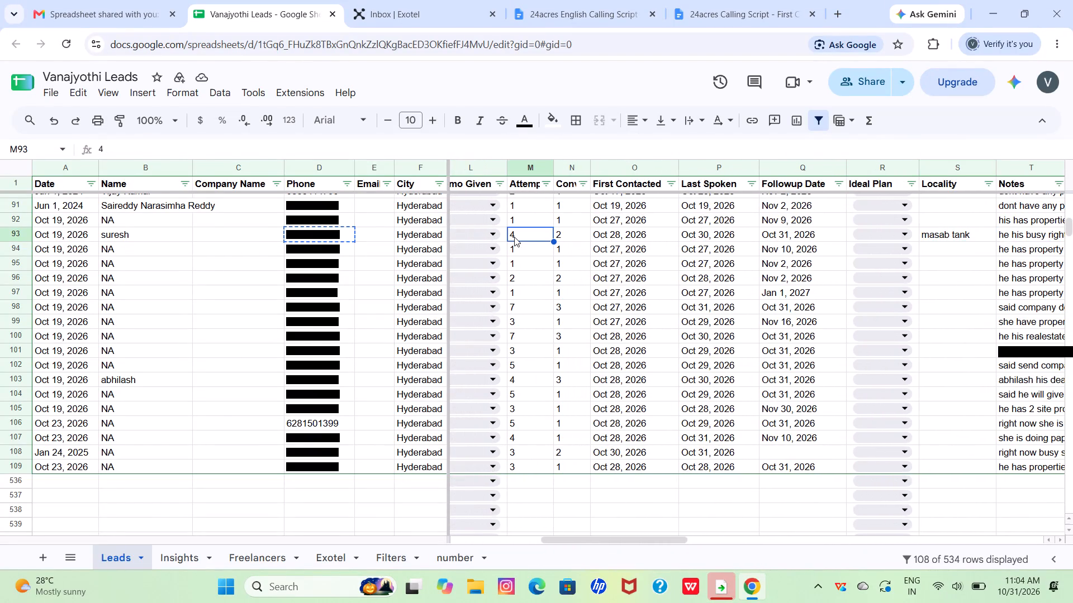
pyautogui.press('5')
pyautogui.click(565, 236)
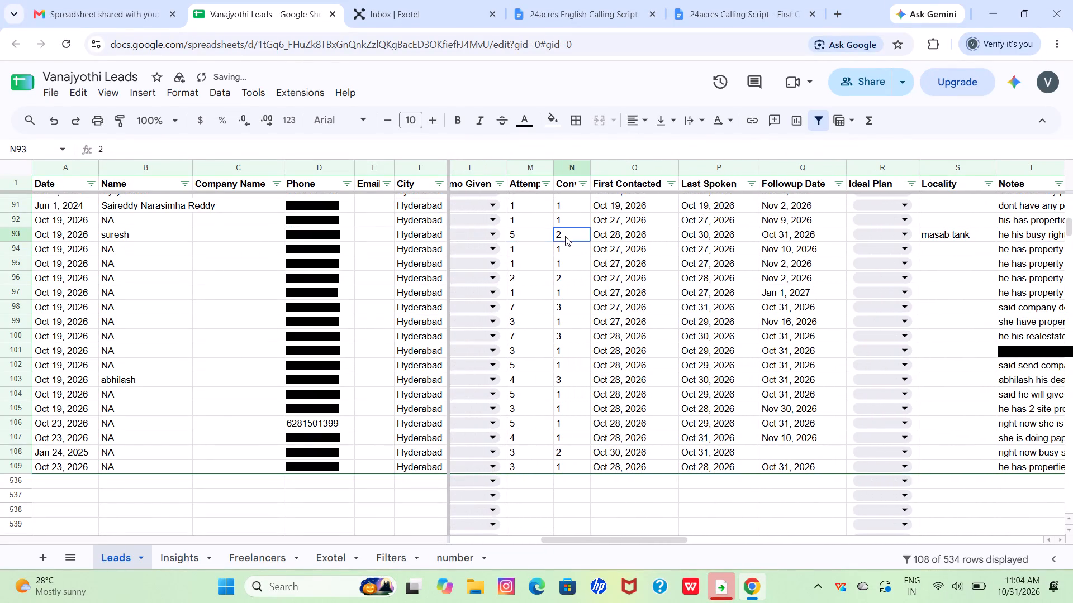
pyautogui.click(615, 236)
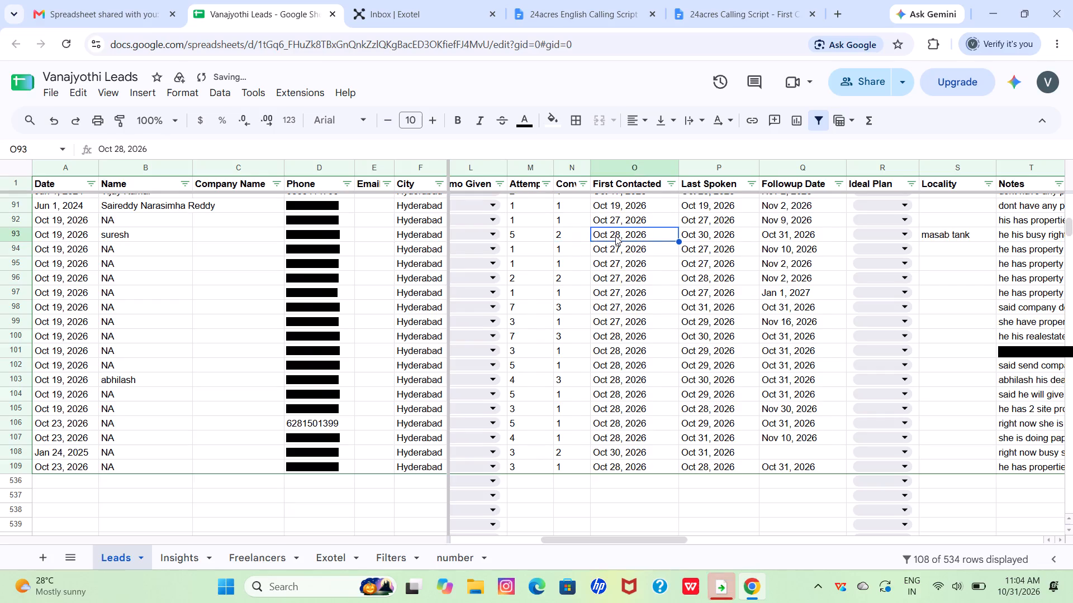
# Review the follow-up dates and notes of the leads from row 92 up to row 89 to find who is due.
pyautogui.hscroll(-1, 615, 236)
pyautogui.scroll(1, 615, 236)
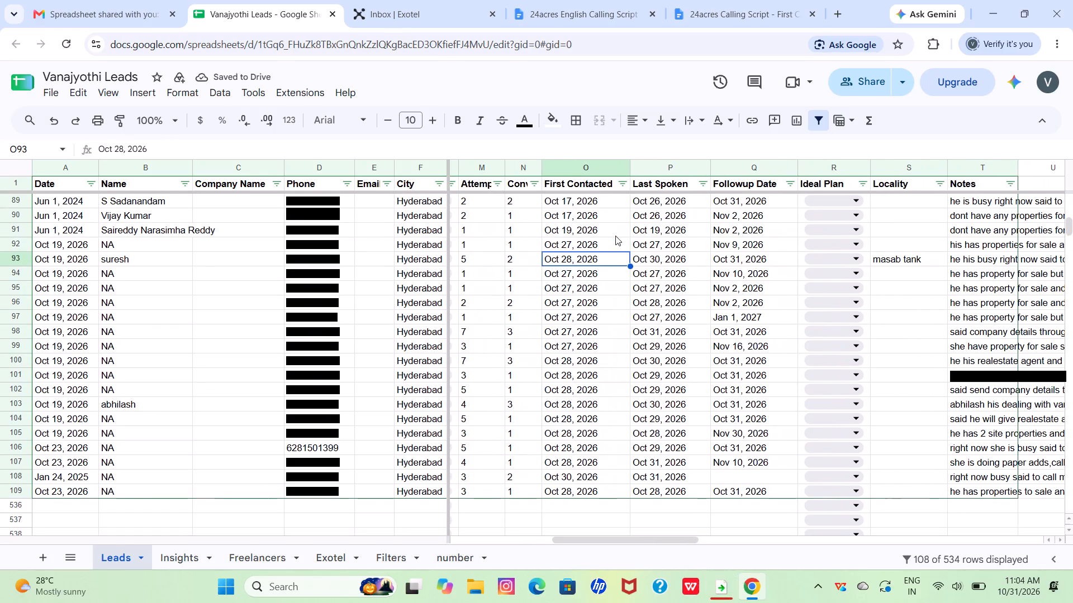
pyautogui.hscroll(-2, 615, 236)
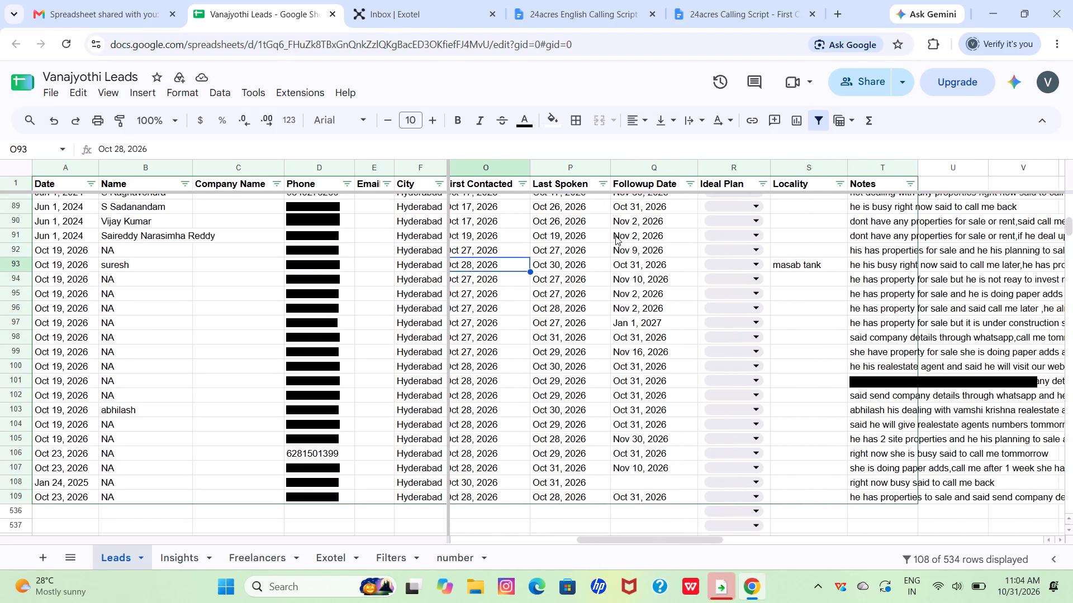
pyautogui.click(624, 216)
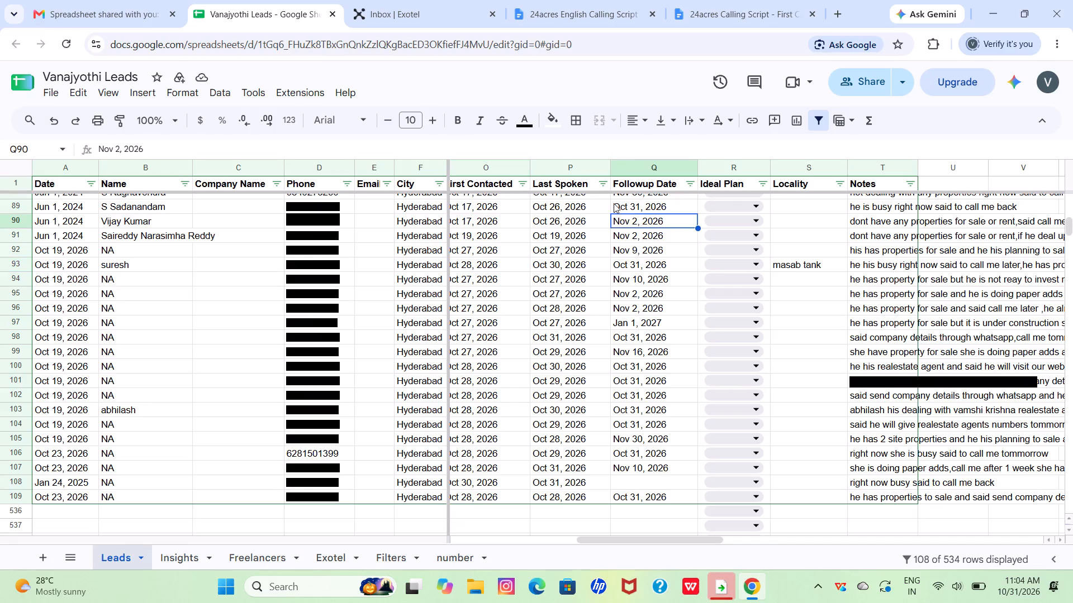
pyautogui.click(613, 203)
pyautogui.hscroll(-3, 613, 203)
pyautogui.hscroll(1, 613, 203)
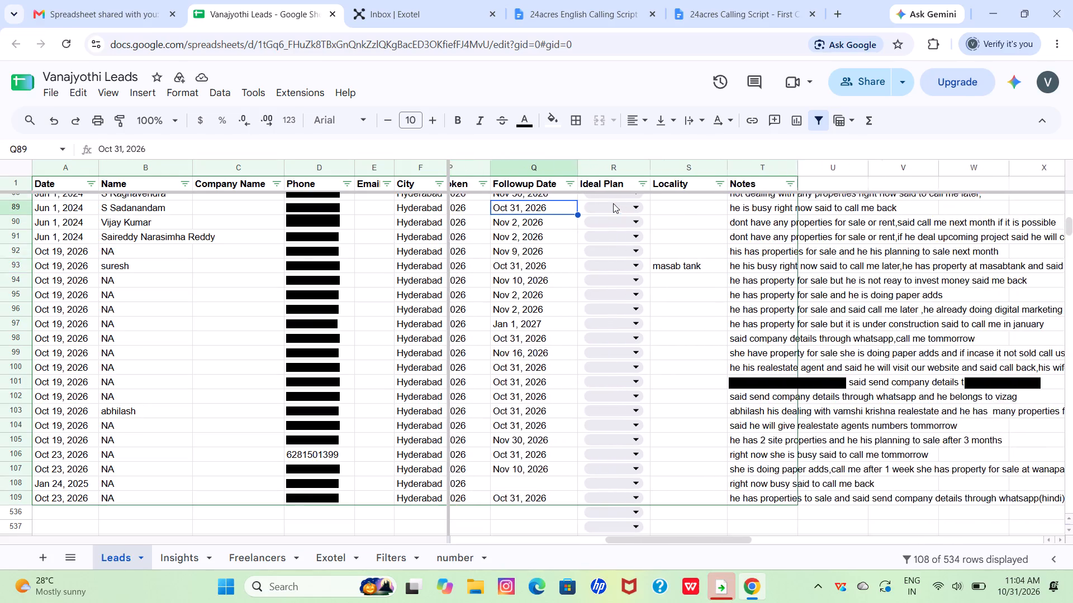
pyautogui.hscroll(4, 613, 203)
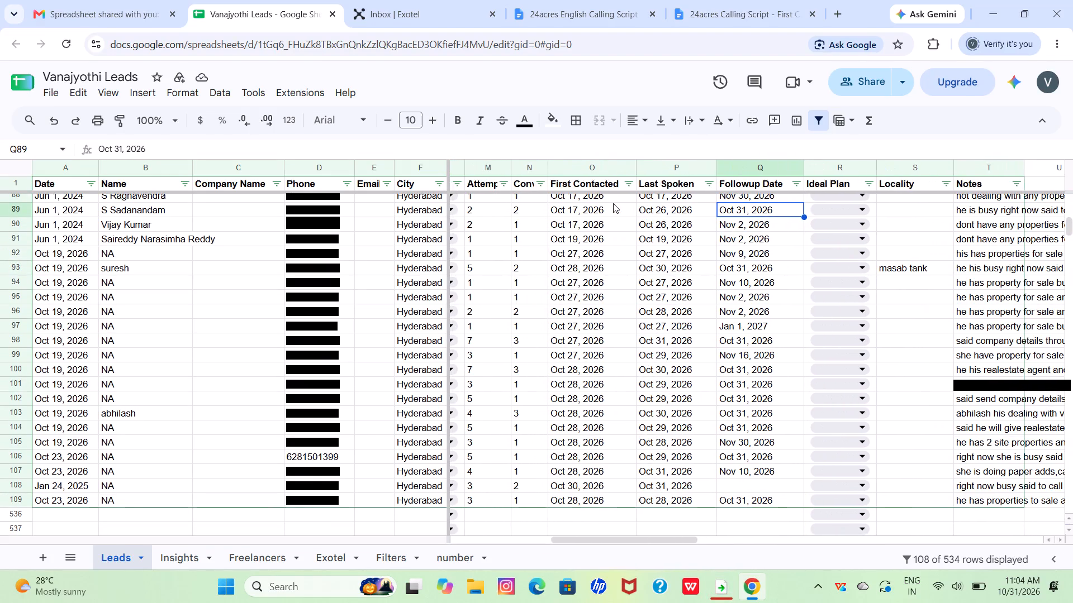
# Copy the phone number of the lead in row 89.
pyautogui.click(311, 210)
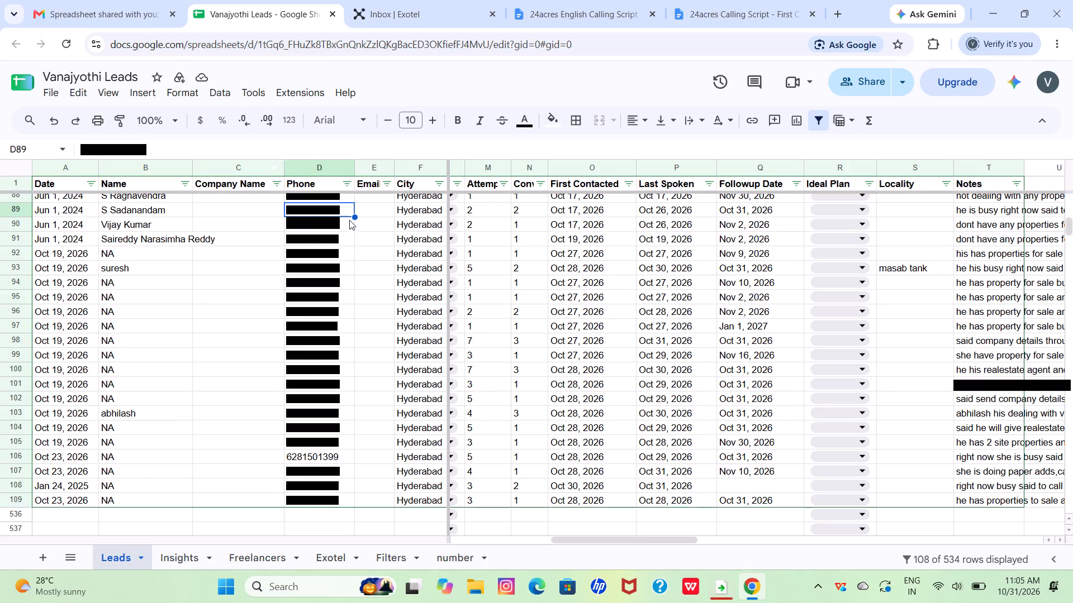
pyautogui.click(333, 212)
pyautogui.hotkey('ctrl', 'c')
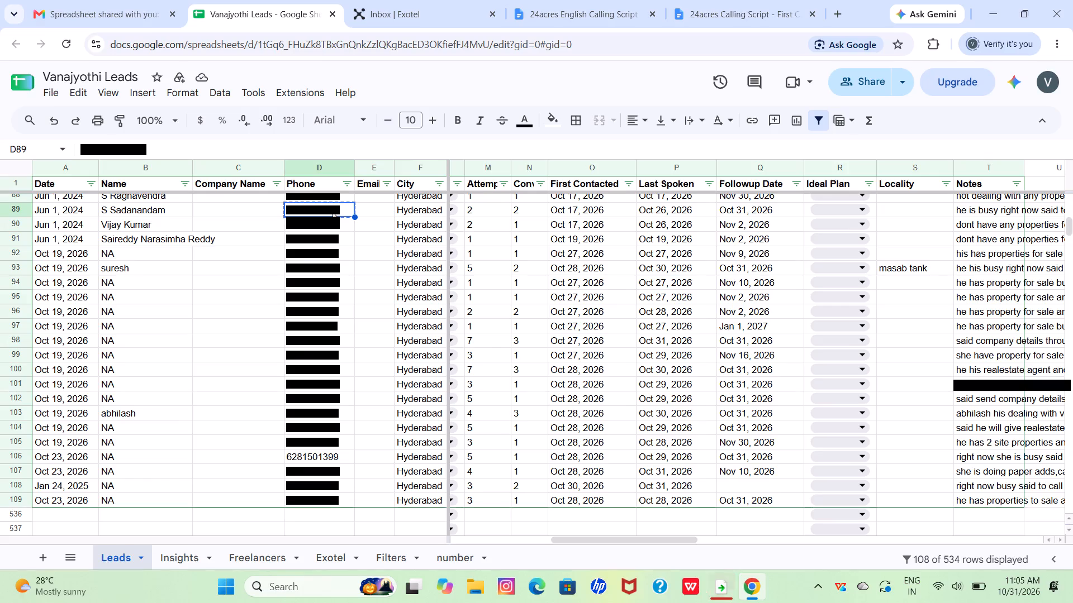
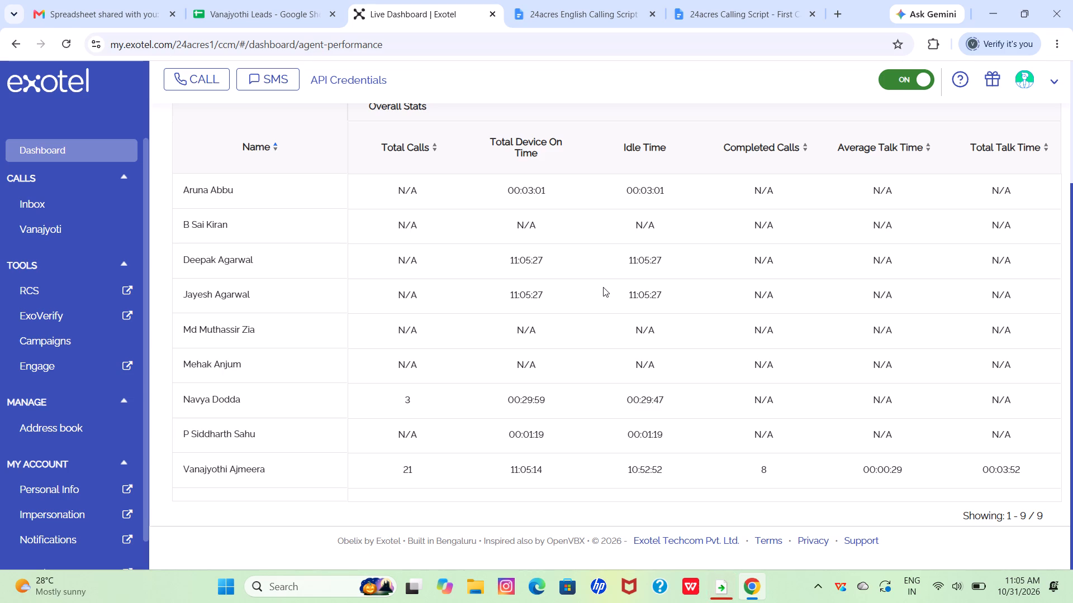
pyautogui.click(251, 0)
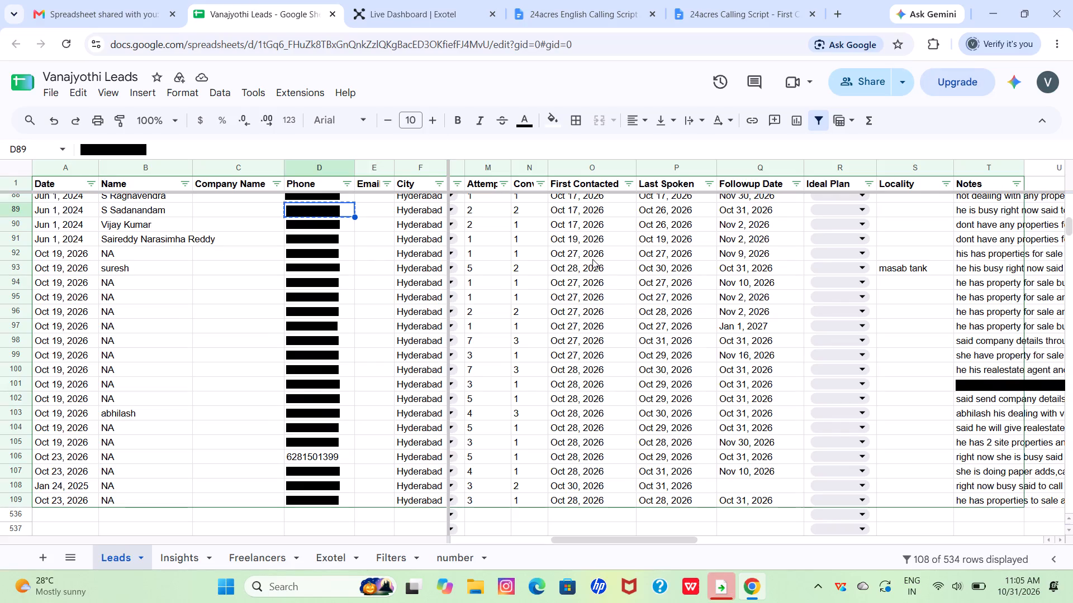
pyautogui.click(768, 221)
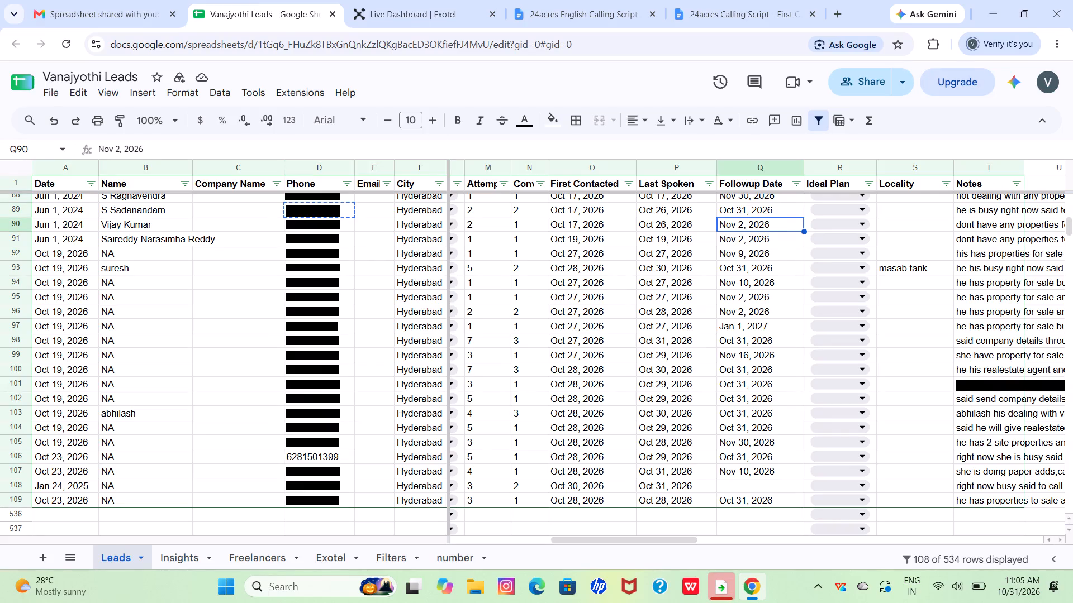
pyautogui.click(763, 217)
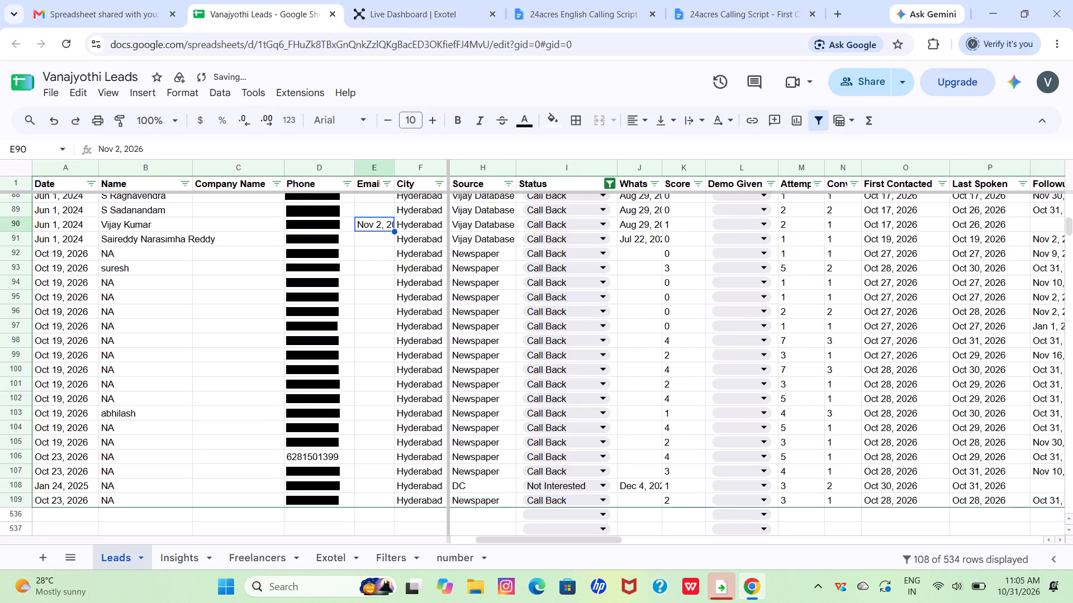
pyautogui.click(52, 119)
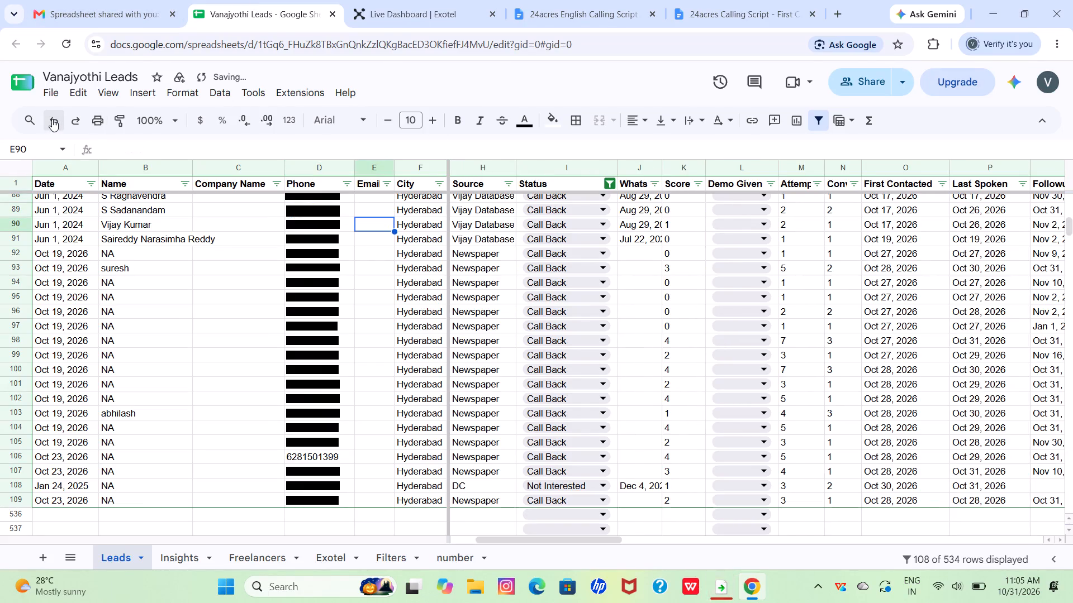
# Copy the phone number of the lead in row 89 of the Vanajyothi Leads sheet.
pyautogui.click(829, 236)
pyautogui.hscroll(-5, 829, 236)
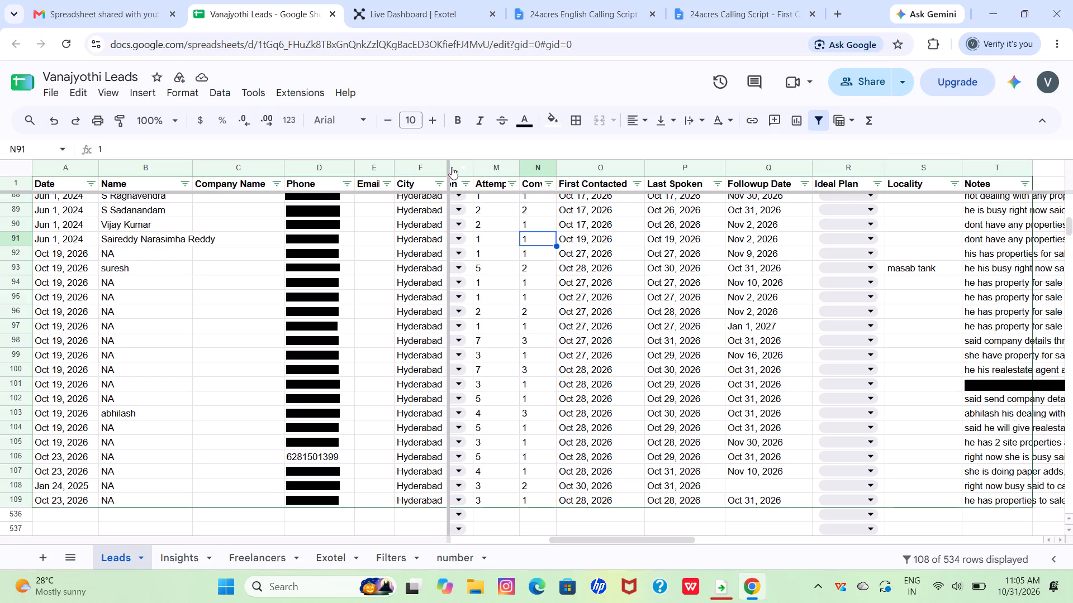
pyautogui.click(321, 217)
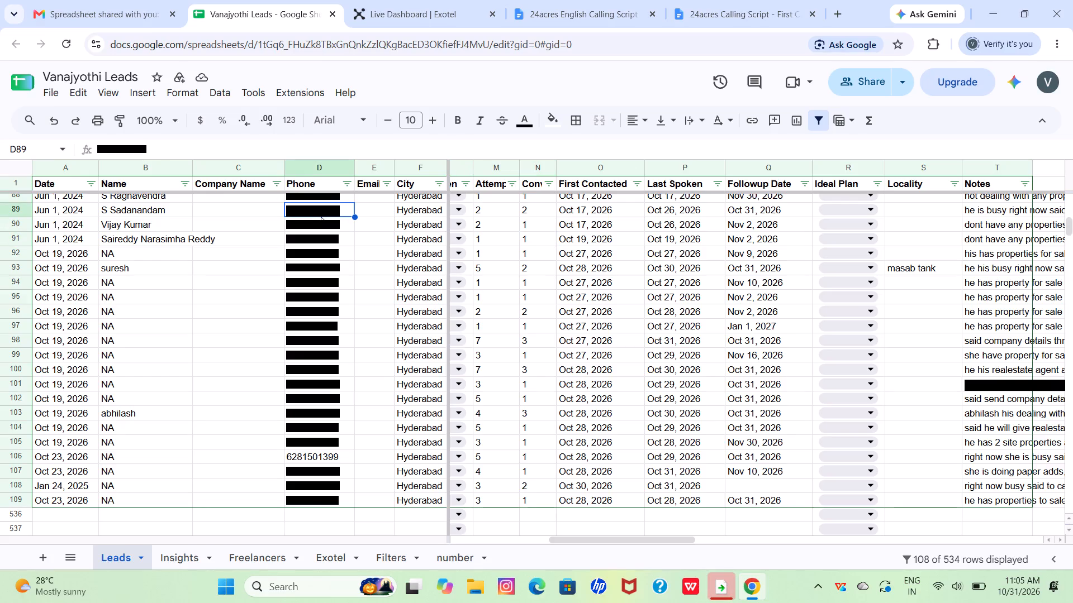
pyautogui.hotkey('ctrl', 'c')
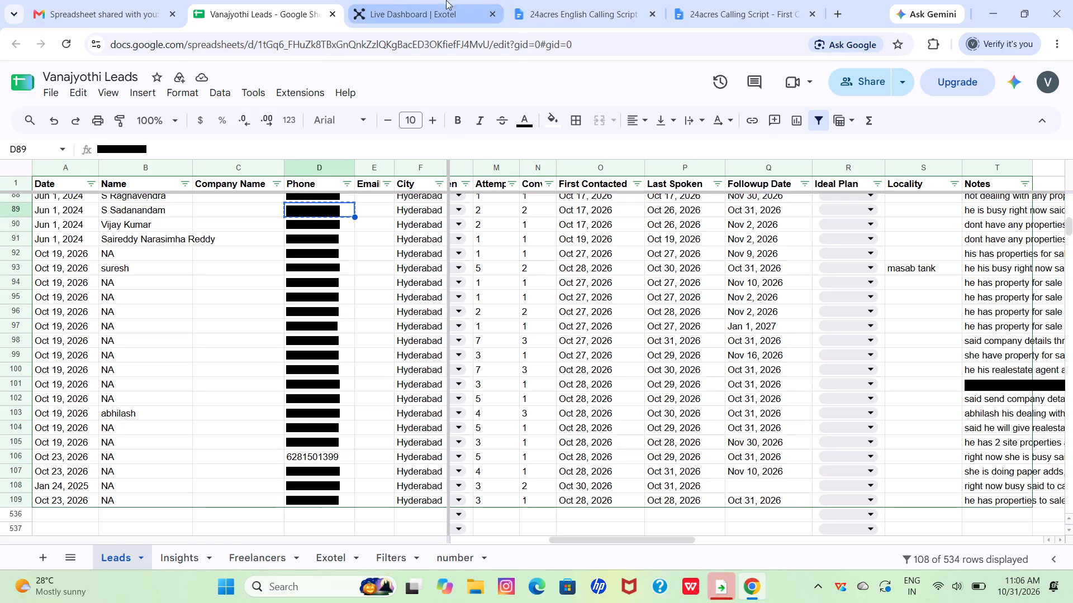
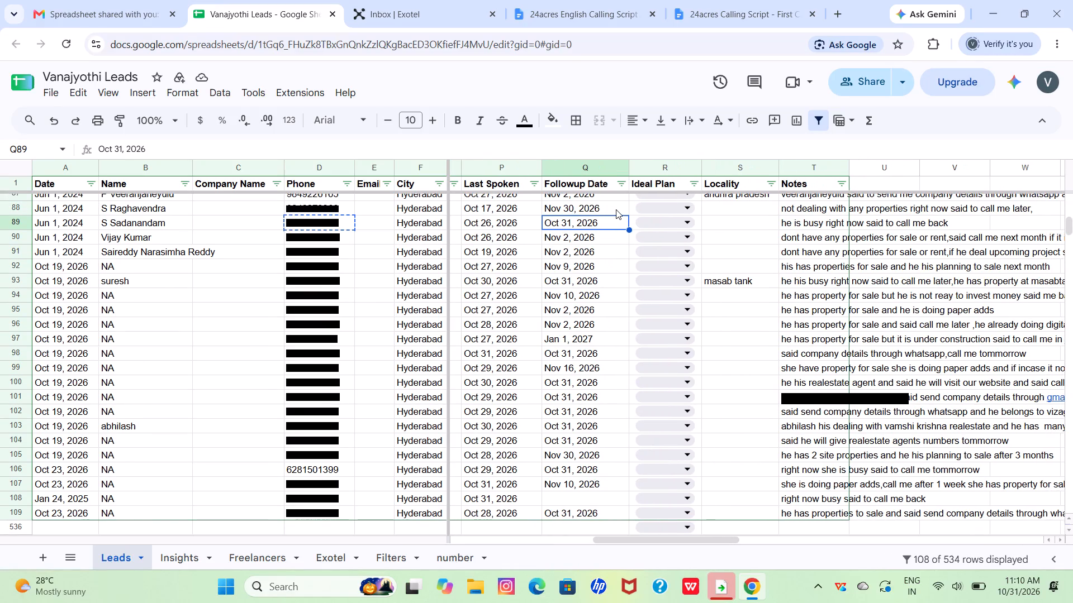
# Select the phone number of the lead in row 86, whose follow-up date is Oct 31, 2026.
pyautogui.scroll(2, 616, 209)
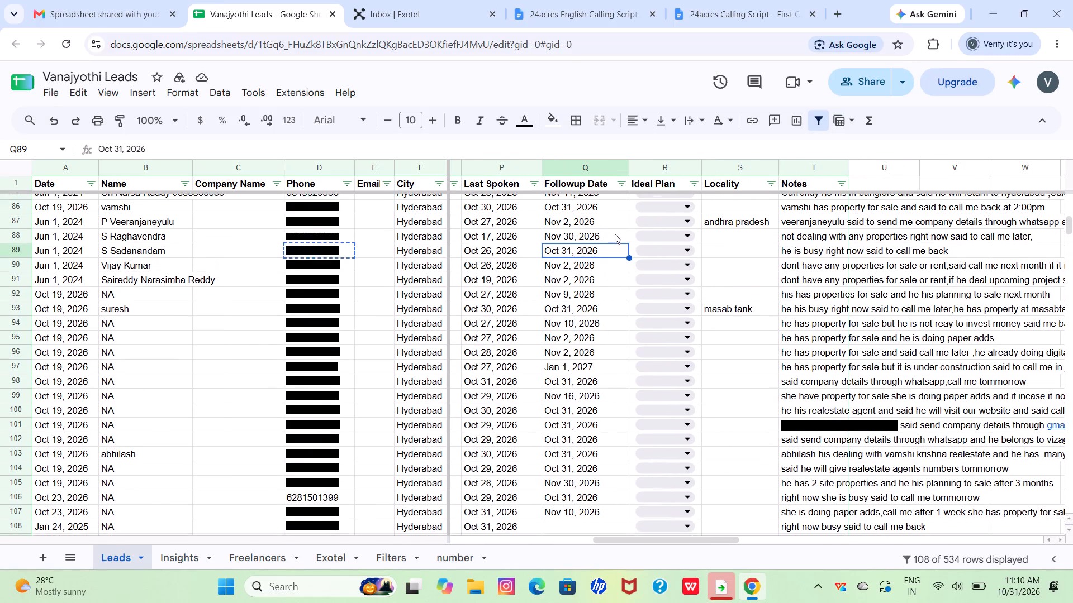
pyautogui.scroll(1, 615, 234)
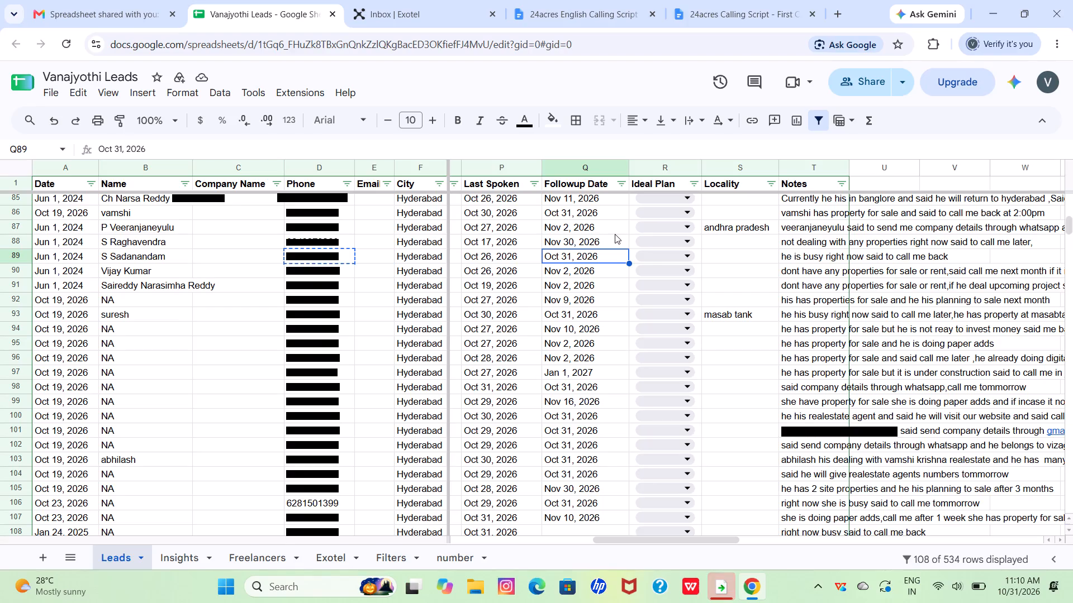
pyautogui.scroll(1, 615, 234)
pyautogui.hscroll(-1, 615, 234)
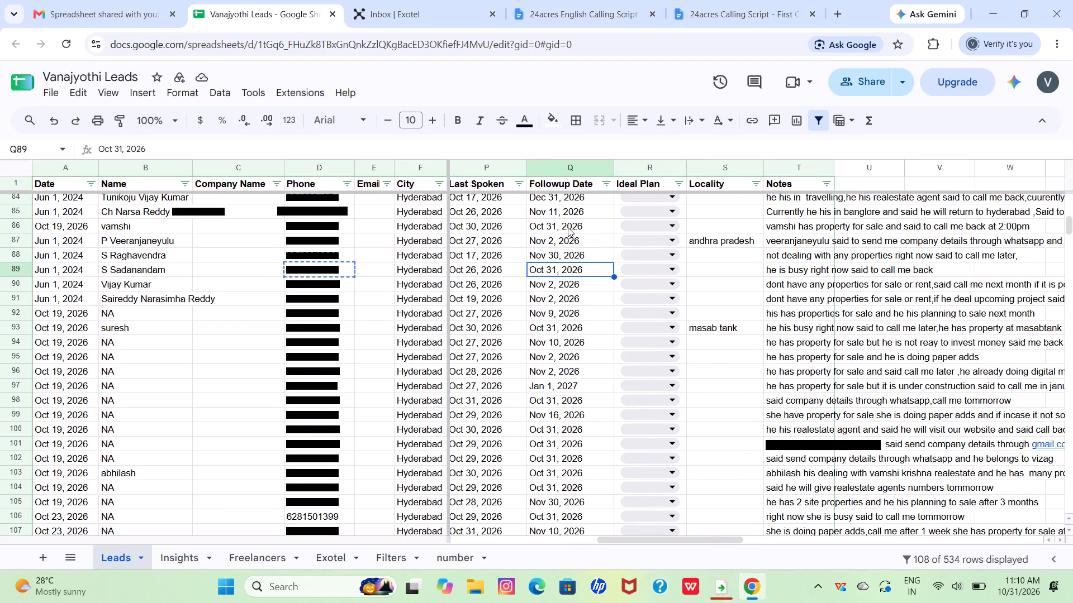
pyautogui.click(564, 225)
pyautogui.click(336, 223)
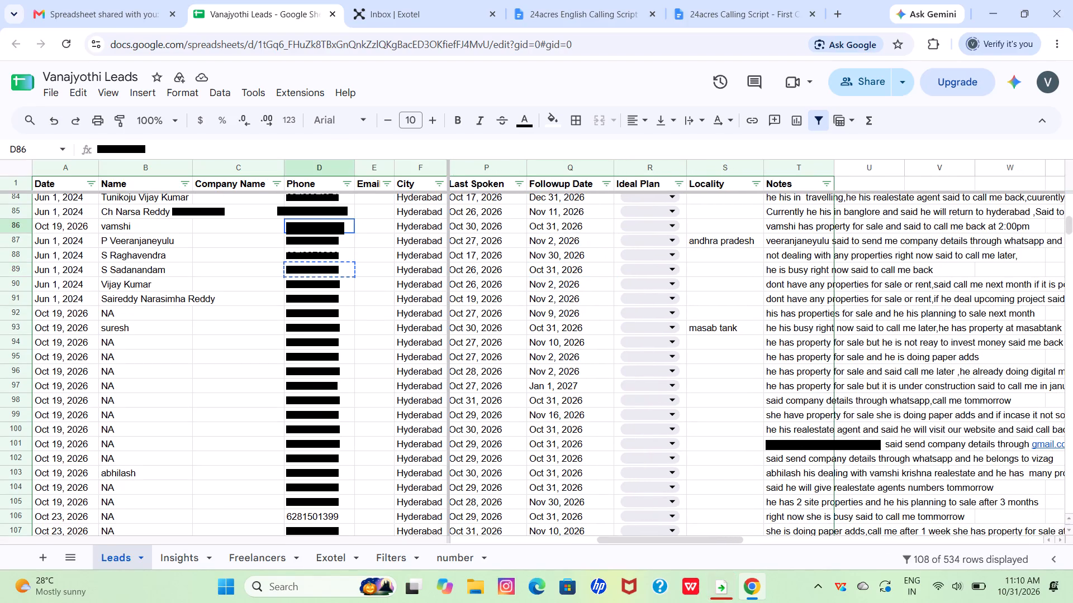
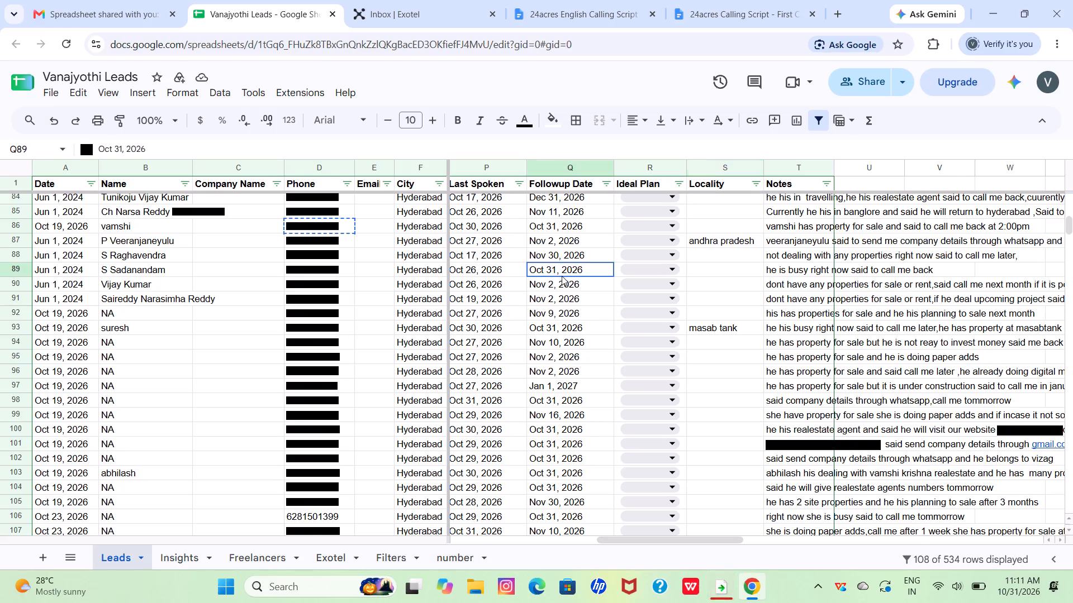
# Set the Last Spoken date of the lead in row 89 to Oct 31, 2026.
pyautogui.hscroll(3, 562, 276)
pyautogui.doubleClick(590, 270)
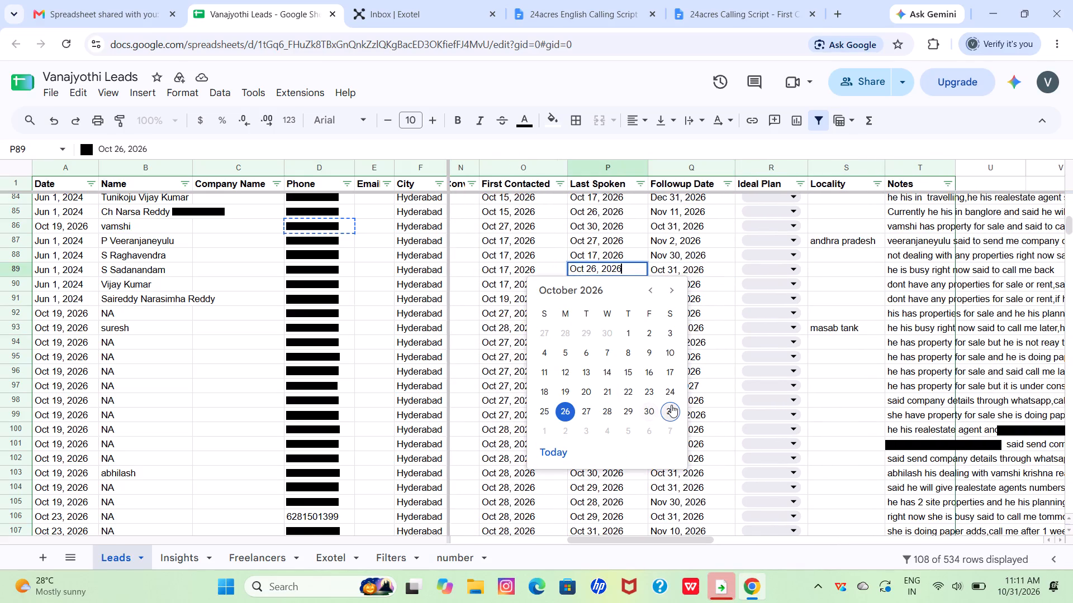
pyautogui.click(671, 405)
pyautogui.click(515, 282)
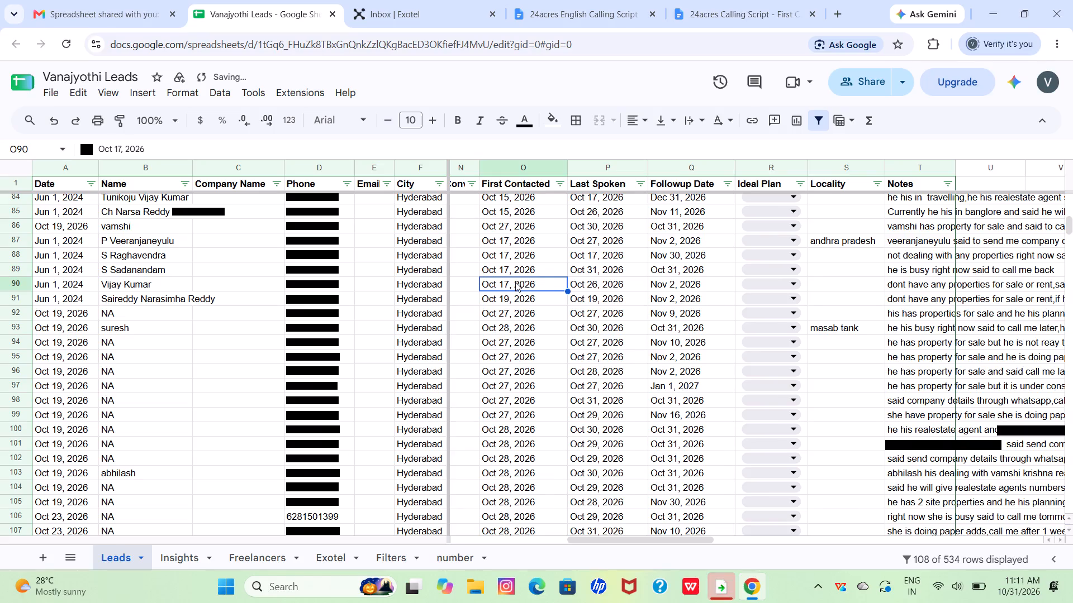
# Set both the attempts count and the Conv count of the lead in row 89 to 3.
pyautogui.hscroll(2, 515, 282)
pyautogui.click(507, 276)
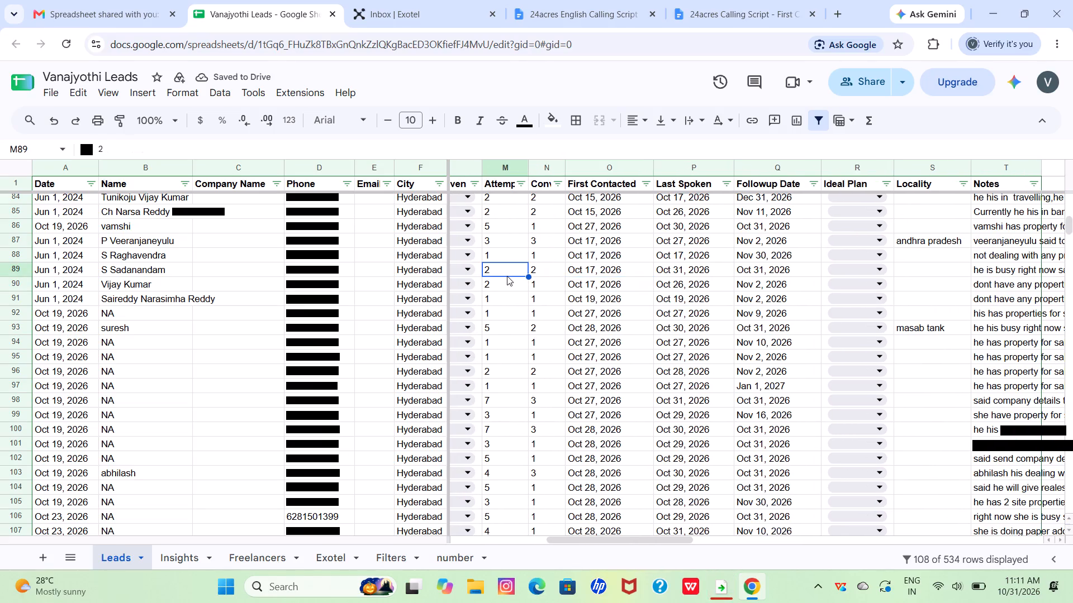
pyautogui.press('3')
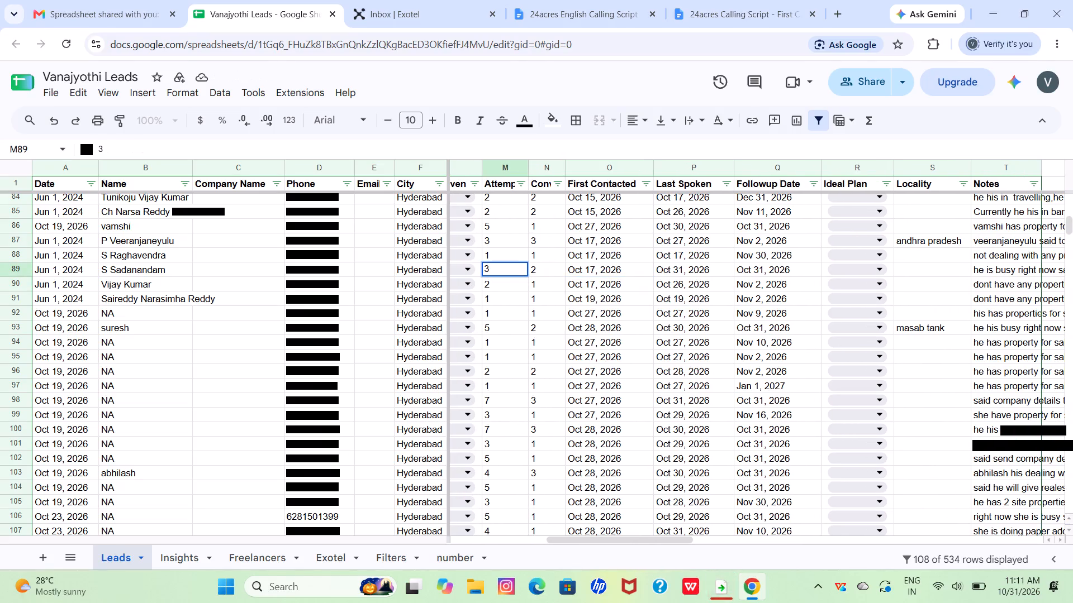
pyautogui.click(547, 269)
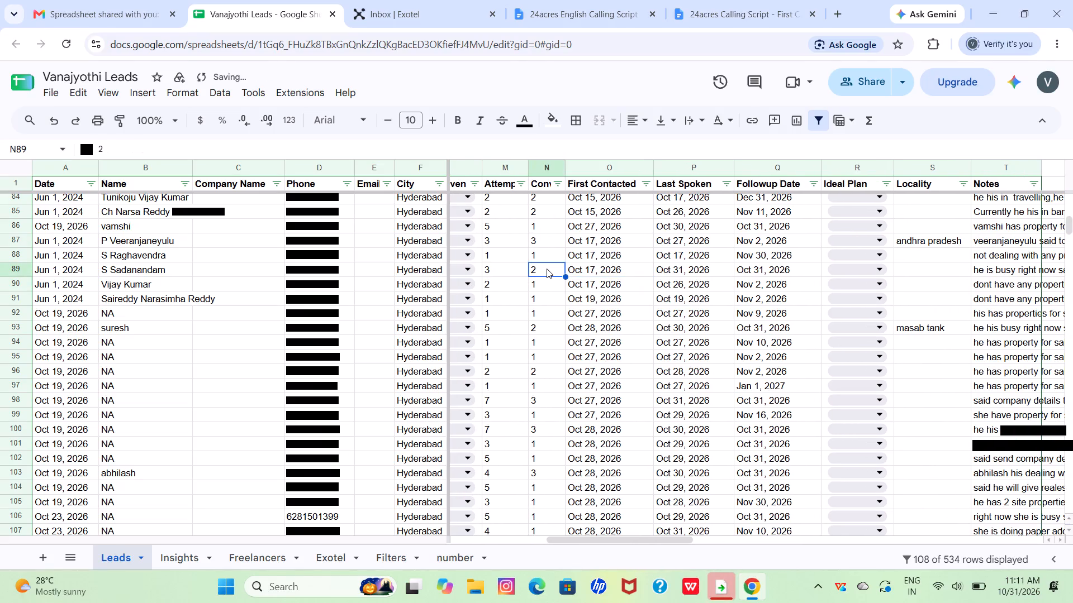
pyautogui.press('3')
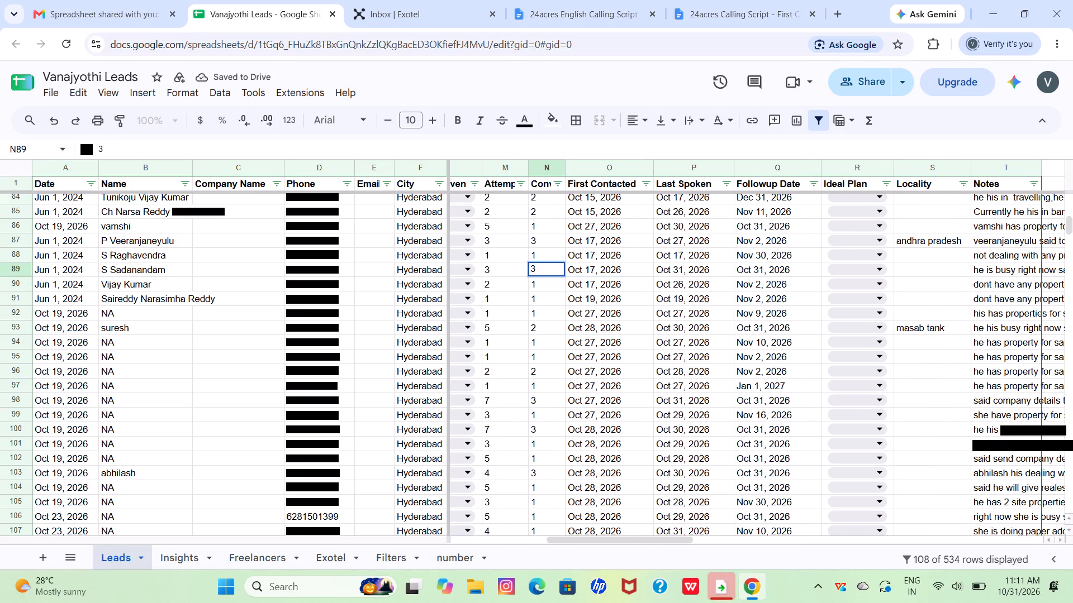
pyautogui.click(624, 278)
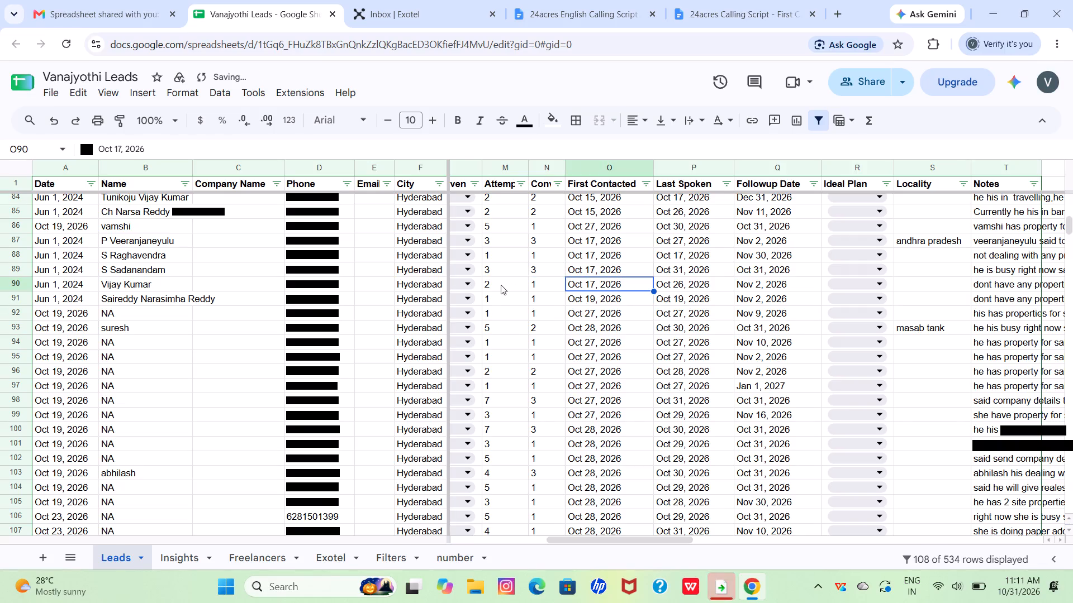
# Change the attempts count of the lead in row 89 to 5.
pyautogui.click(495, 268)
pyautogui.press('5')
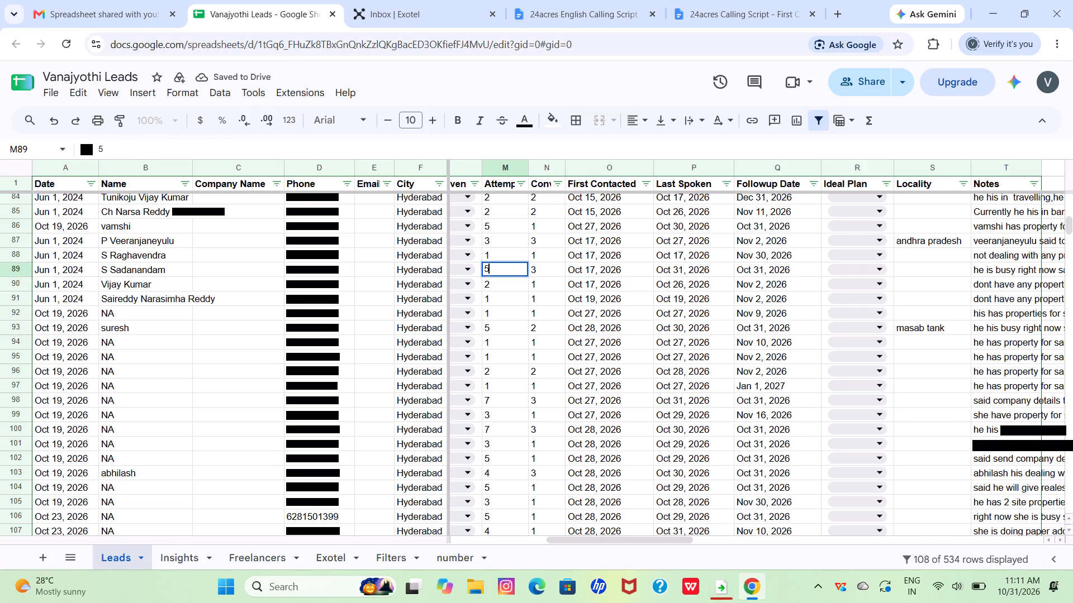
pyautogui.click(556, 274)
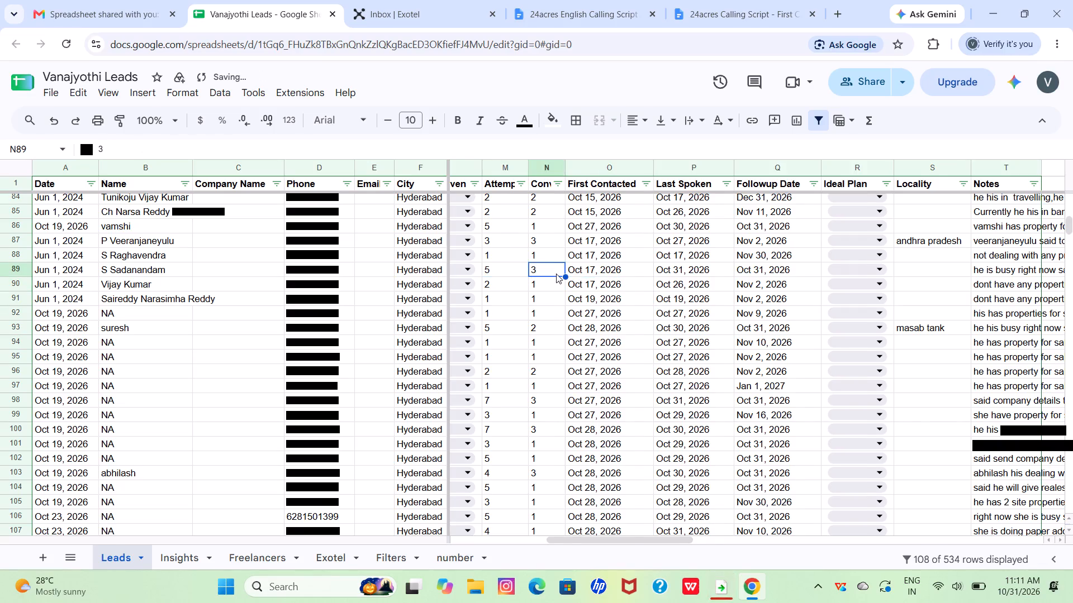
# Copy the phone number of the lead in row 86, whose follow-up date is Oct 31, 2026.
pyautogui.hscroll(-3, 556, 274)
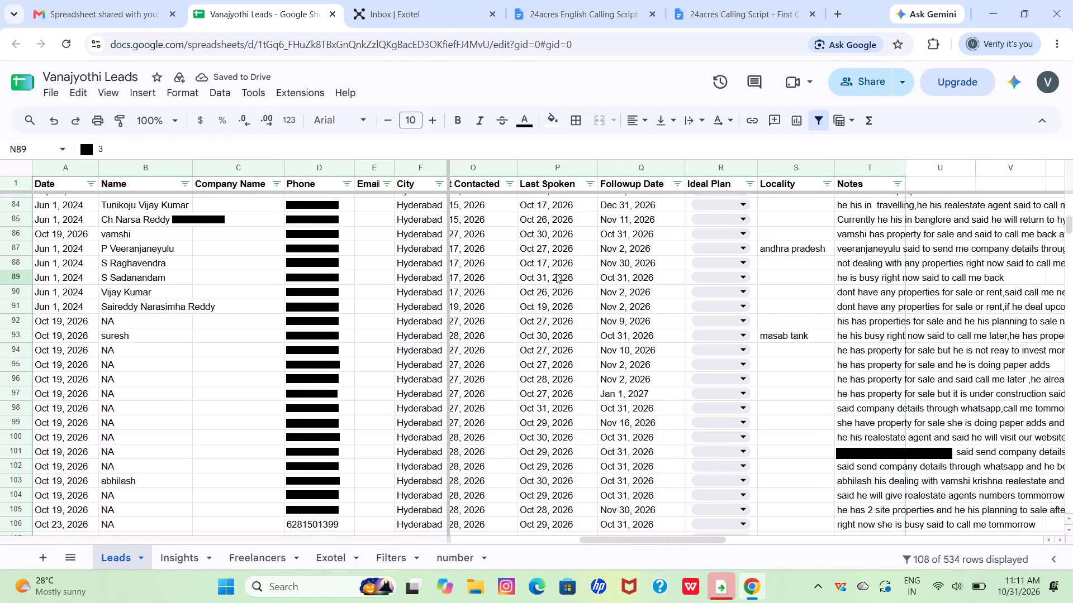
pyautogui.hscroll(-1, 556, 274)
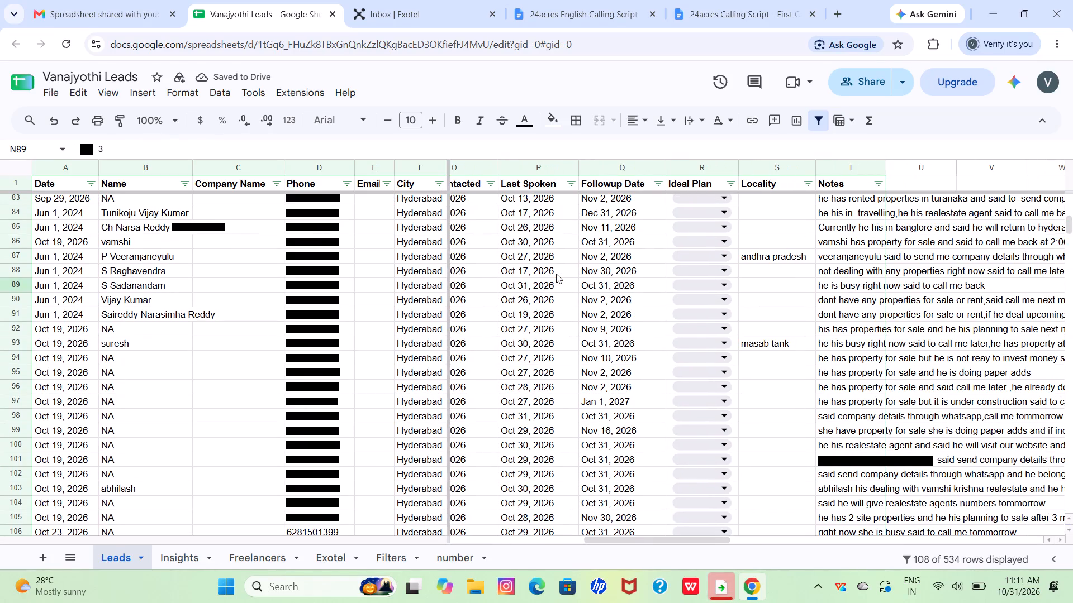
pyautogui.hscroll(-1, 556, 274)
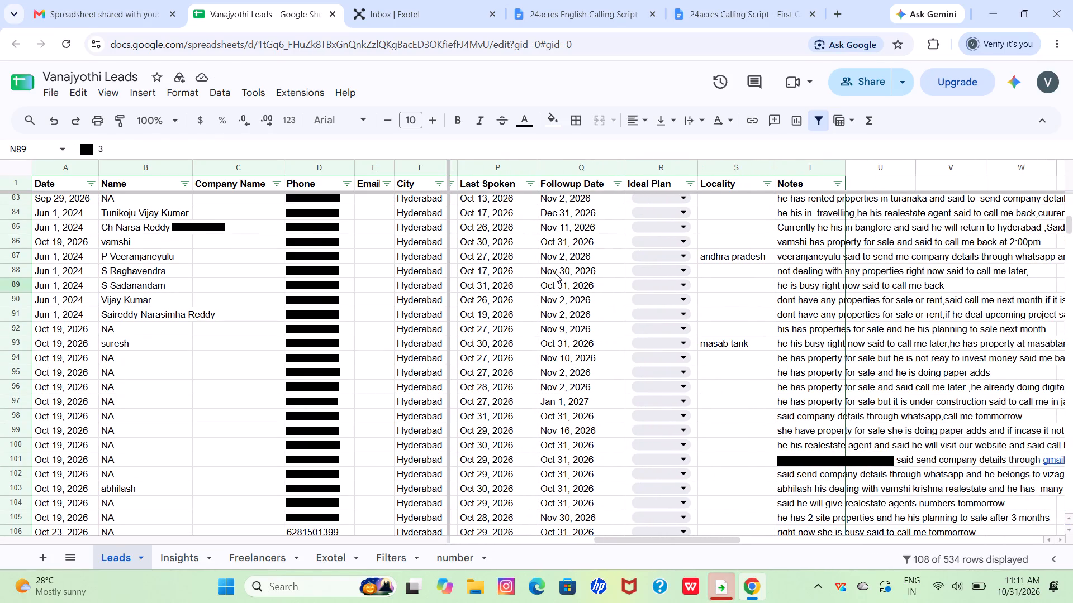
pyautogui.click(572, 243)
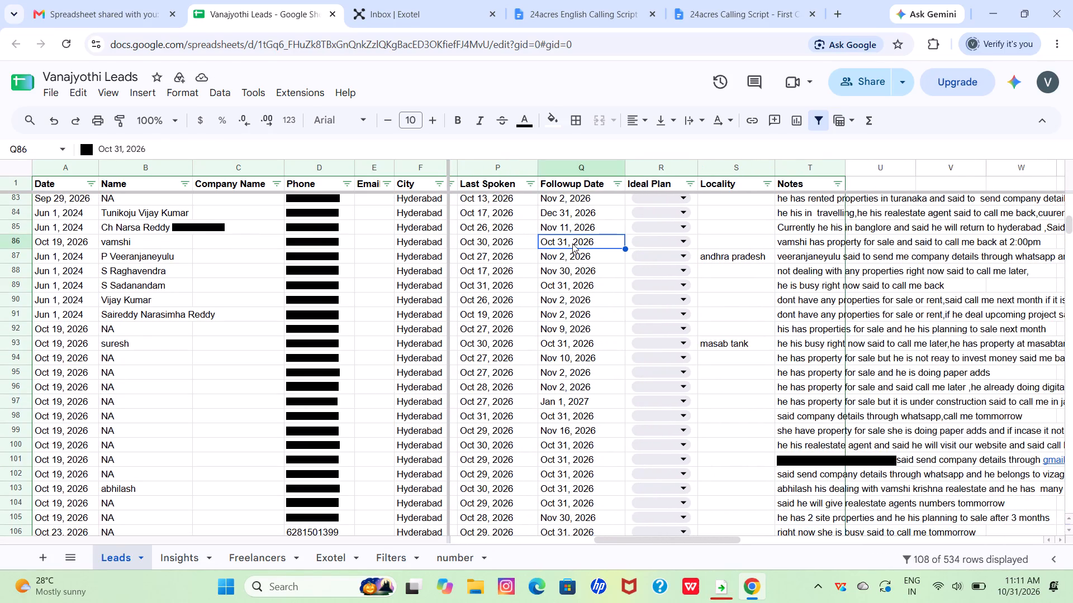
pyautogui.hscroll(1, 572, 243)
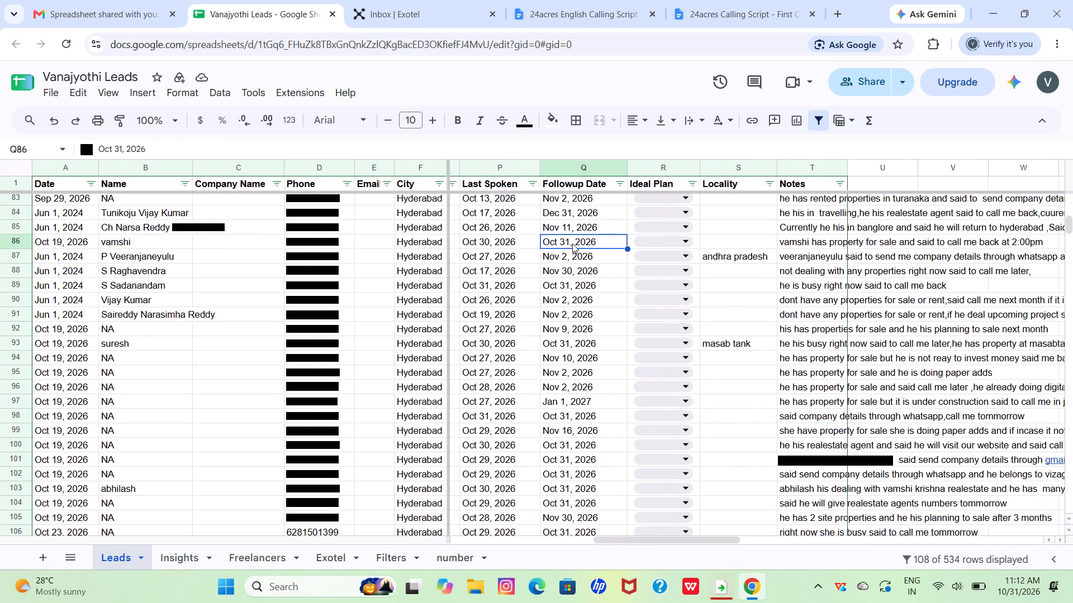
pyautogui.hscroll(1, 572, 243)
pyautogui.click(320, 242)
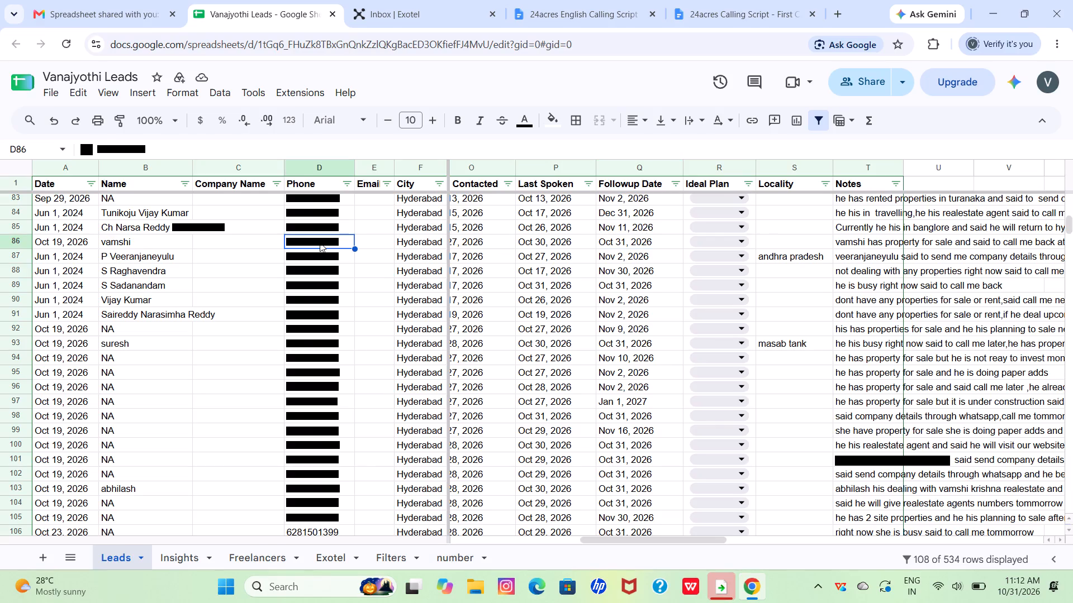
pyautogui.hotkey('ctrl', 'c')
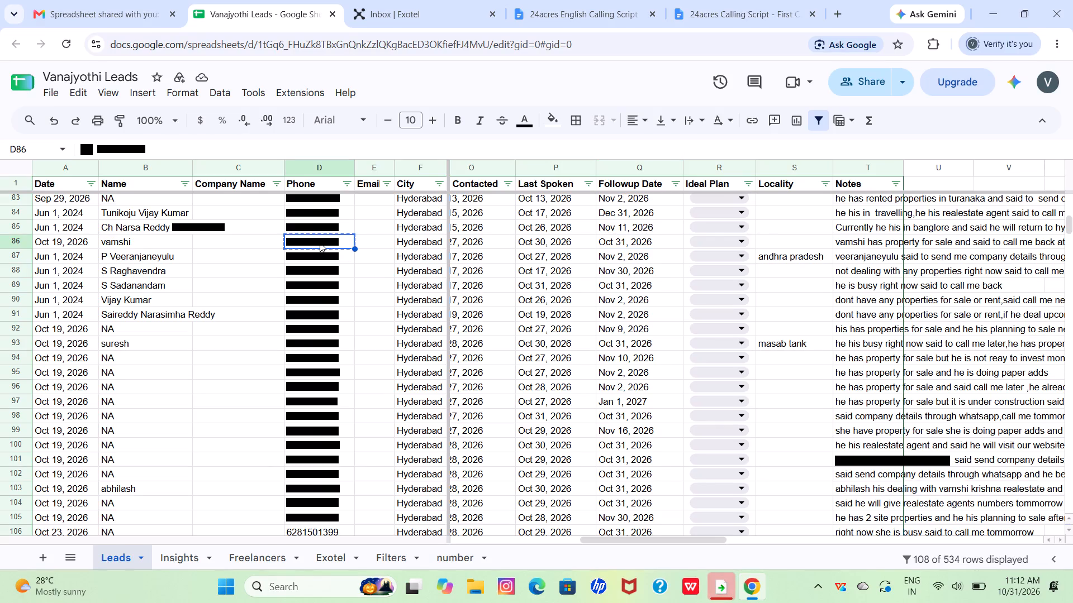
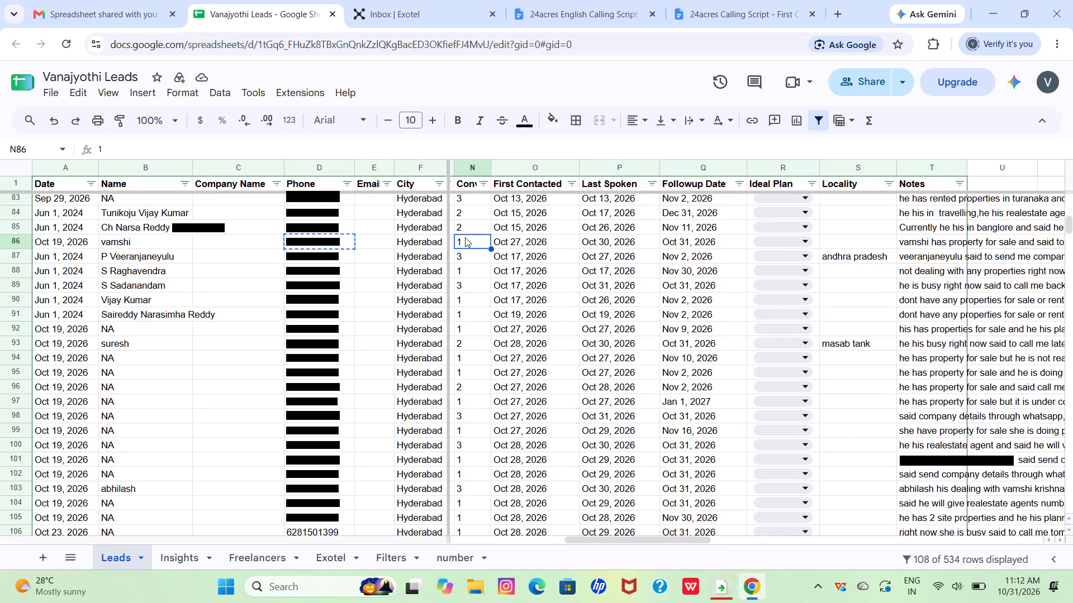
# Set the Last Spoken date of the lead in row 86 to Oct 31, 2026.
pyautogui.hscroll(1, 465, 237)
pyautogui.click(556, 242)
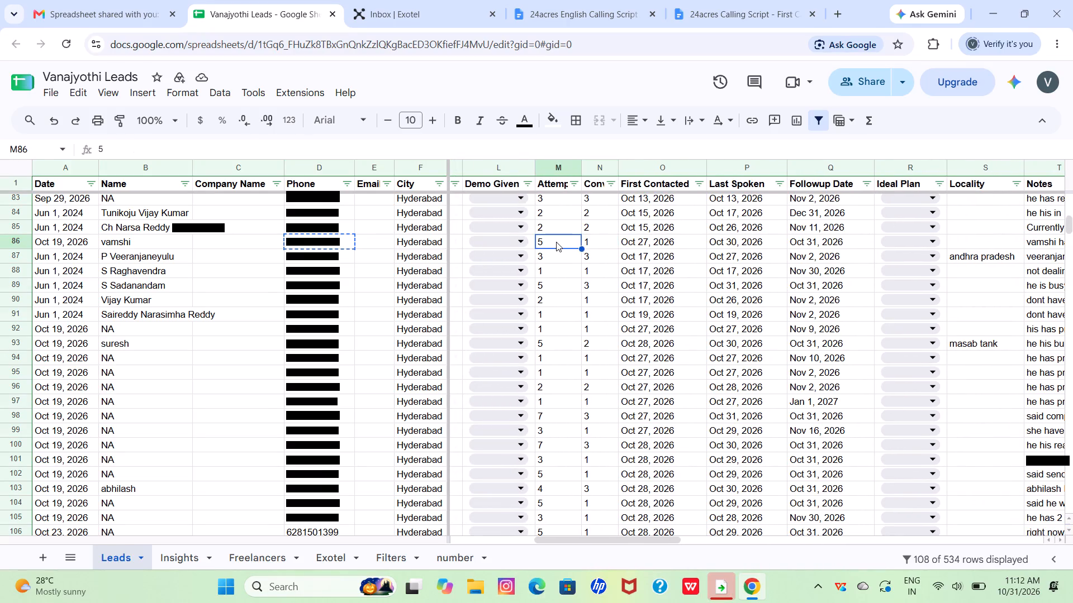
pyautogui.hscroll(-2, 556, 242)
pyautogui.click(556, 242)
pyautogui.hscroll(-3, 556, 242)
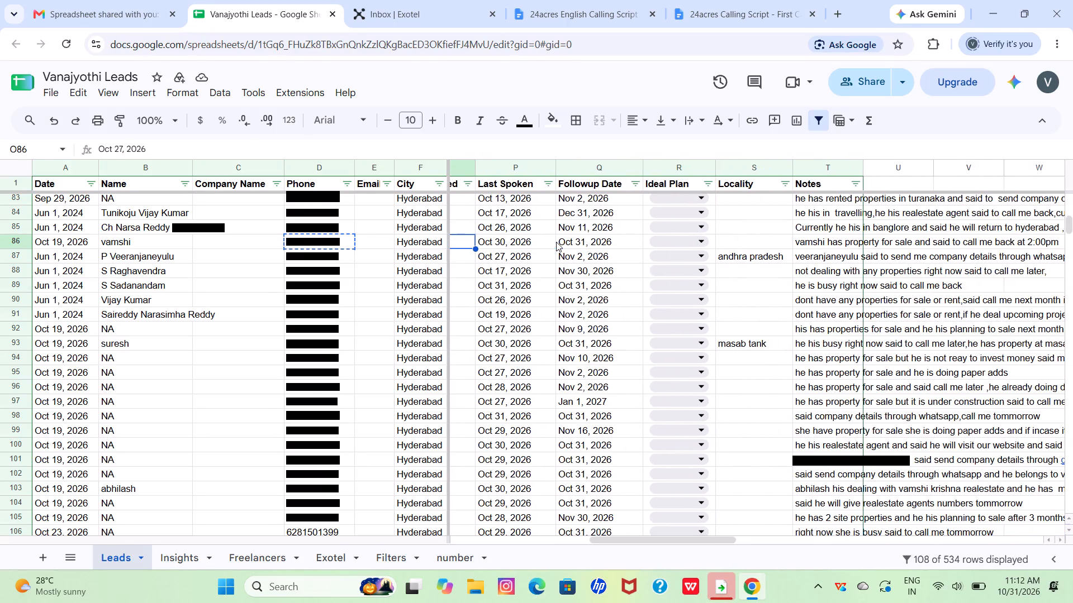
pyautogui.click(596, 238)
pyautogui.hscroll(-1, 596, 238)
pyautogui.hscroll(3, 596, 238)
pyautogui.click(596, 238)
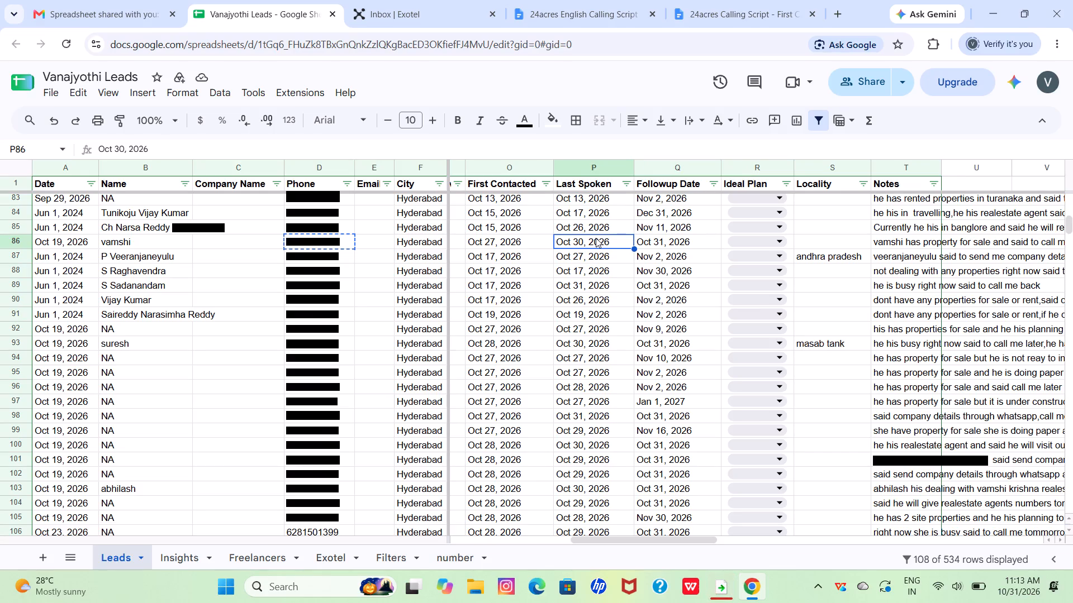
pyautogui.click(659, 241)
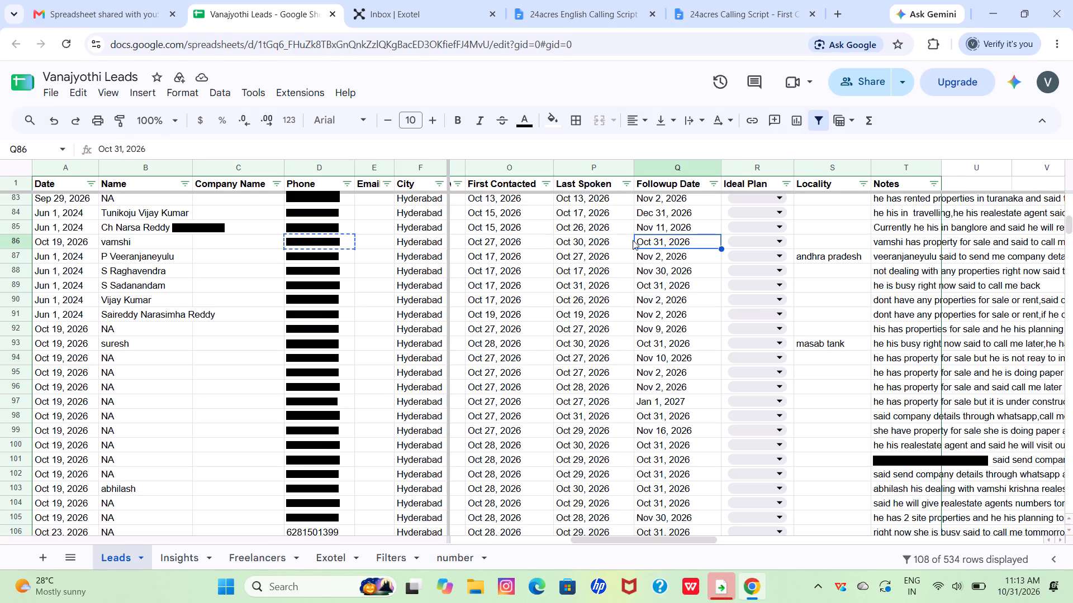
pyautogui.doubleClick(584, 242)
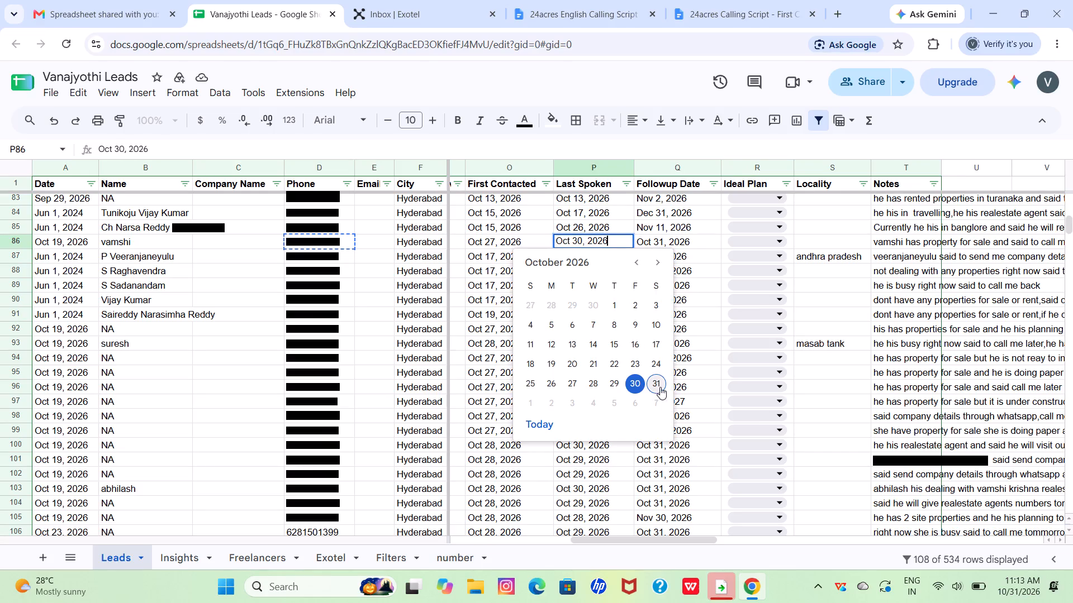
pyautogui.click(660, 387)
# Set the attempts count of the lead in row 86 to 6.
pyautogui.hscroll(3, 660, 387)
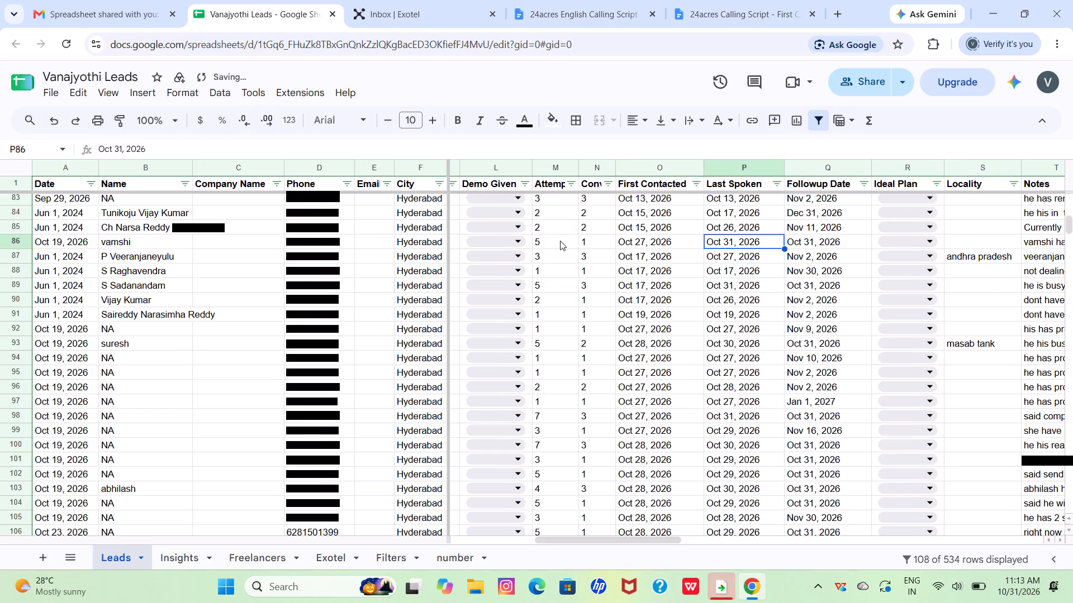
pyautogui.click(560, 241)
pyautogui.press('6')
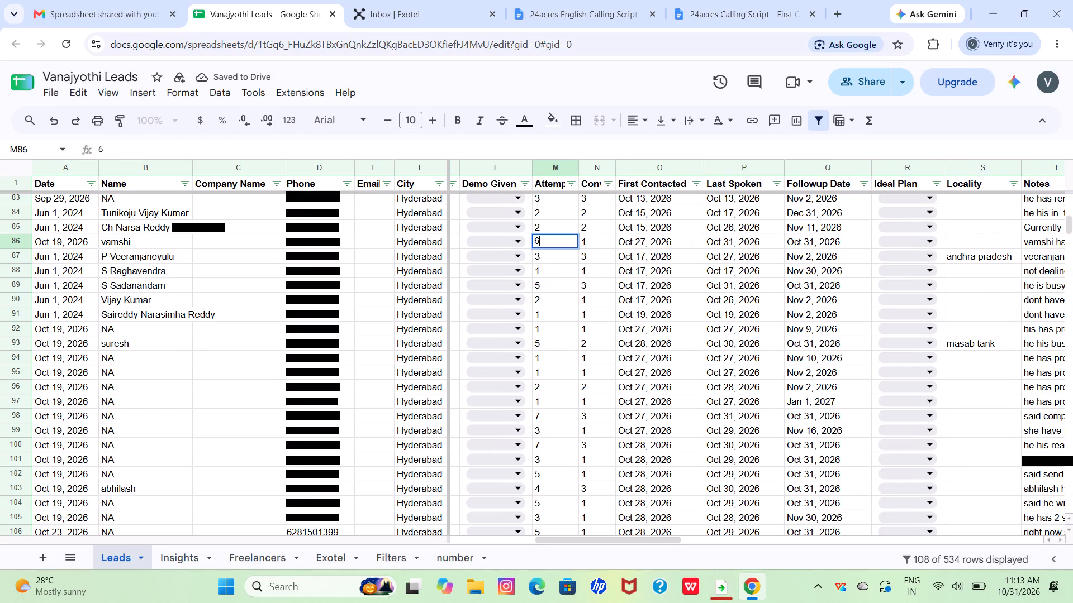
pyautogui.click(590, 239)
# Find the lead in row 82, whose follow-up date is Oct 31, 2026, and select its phone number.
pyautogui.hscroll(-1, 590, 239)
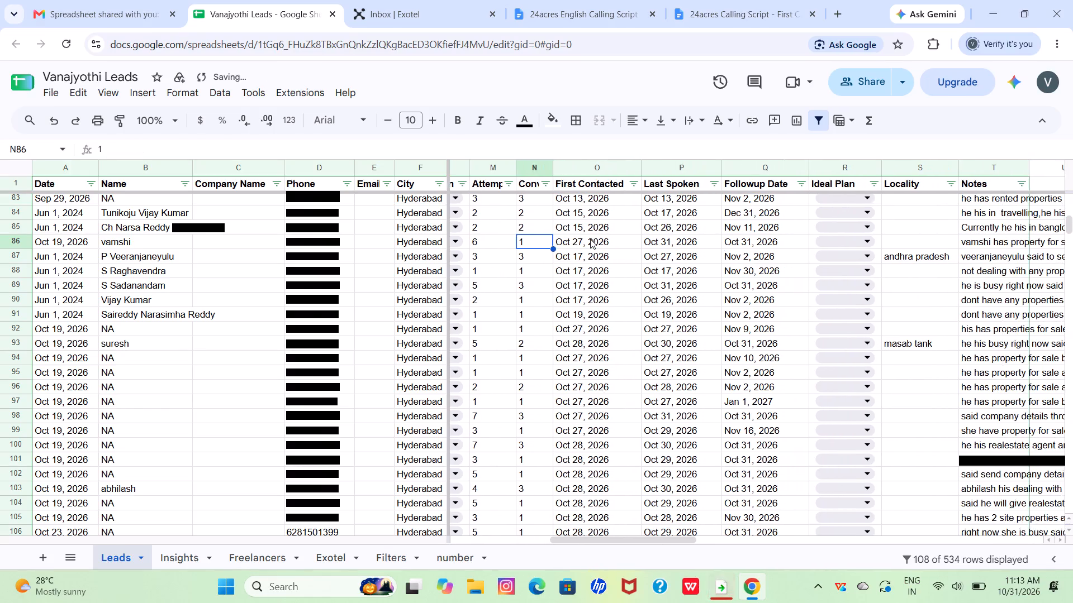
pyautogui.hscroll(-3, 590, 239)
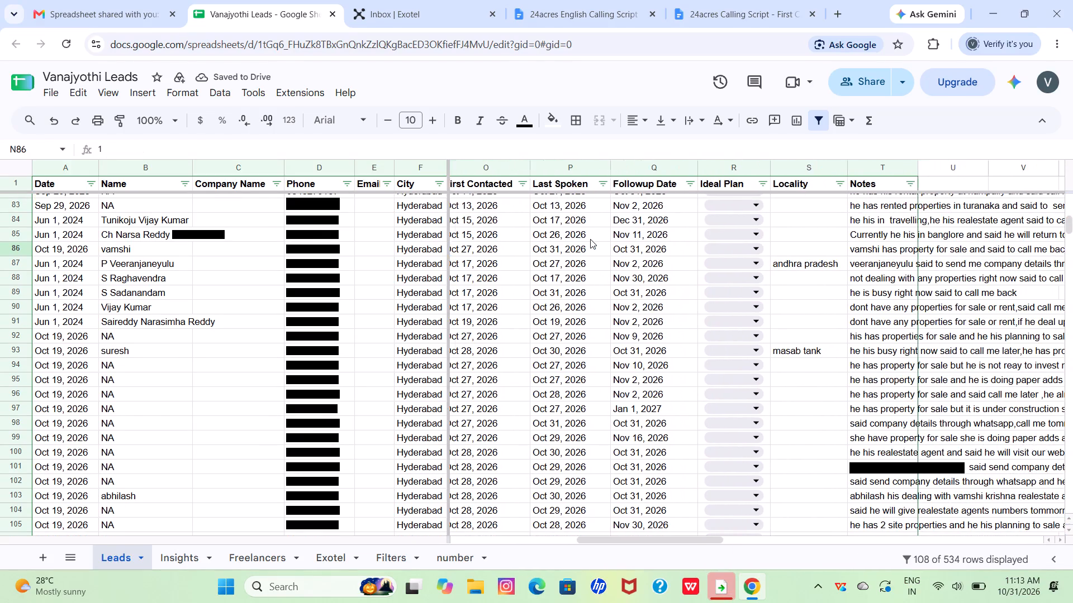
pyautogui.hscroll(-1, 590, 239)
pyautogui.scroll(1, 590, 239)
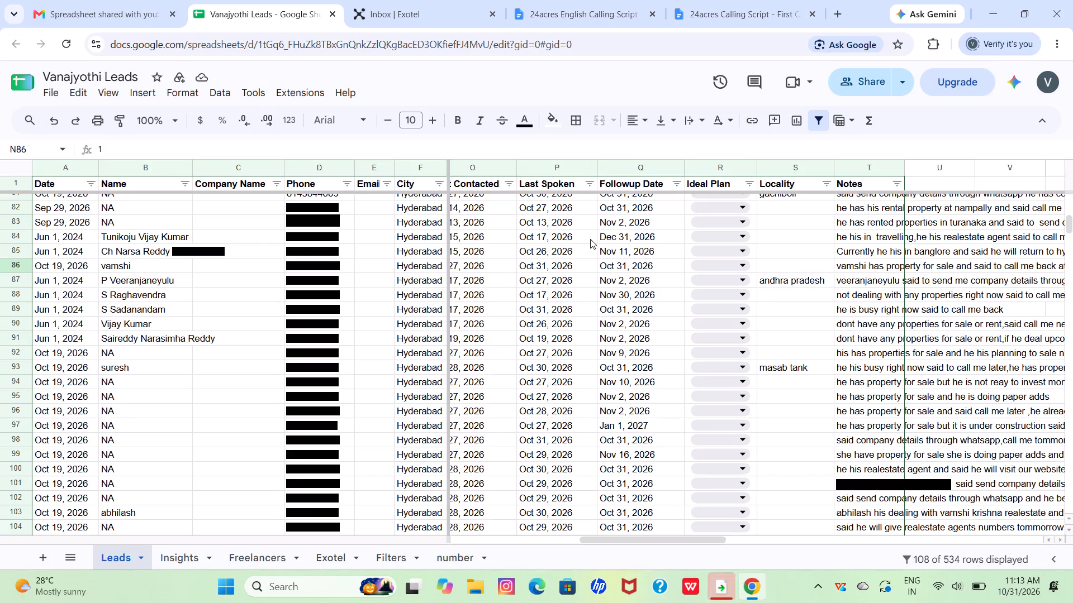
pyautogui.scroll(1, 590, 239)
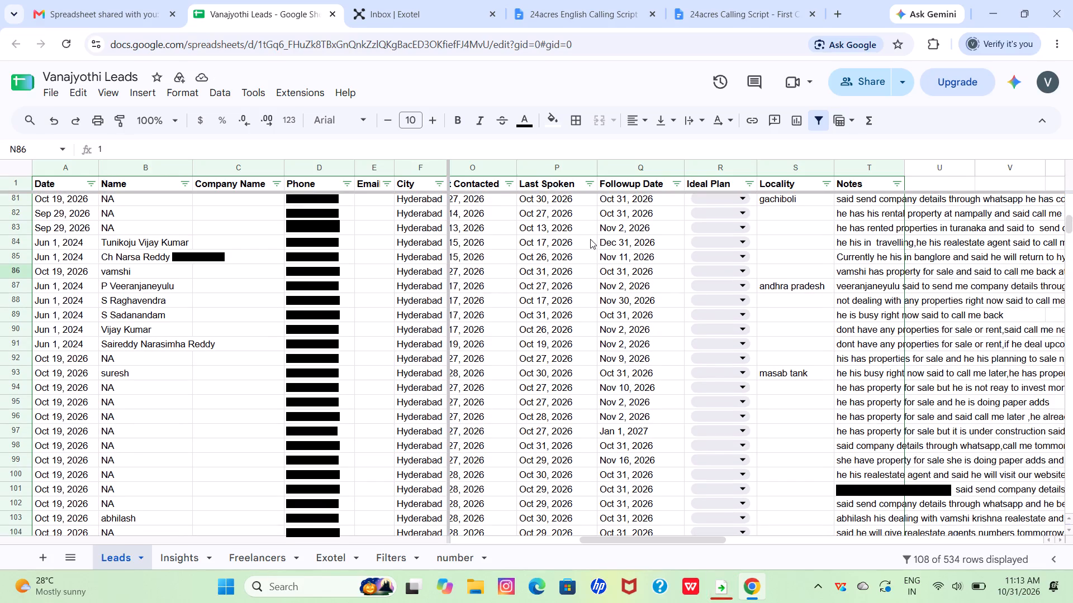
pyautogui.hscroll(-1, 590, 239)
pyautogui.hscroll(1, 590, 239)
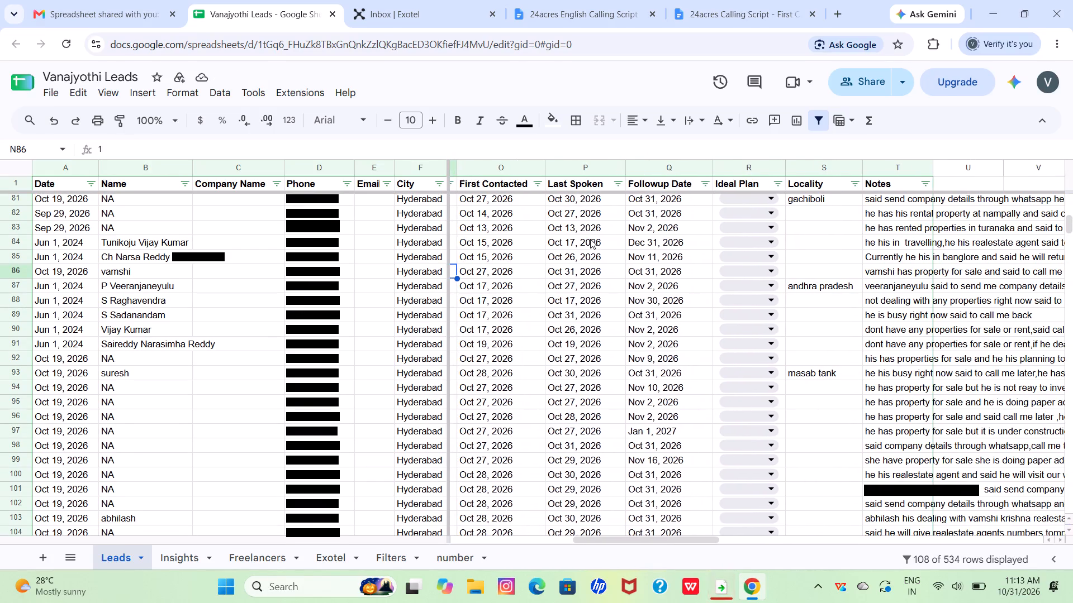
pyautogui.click(327, 216)
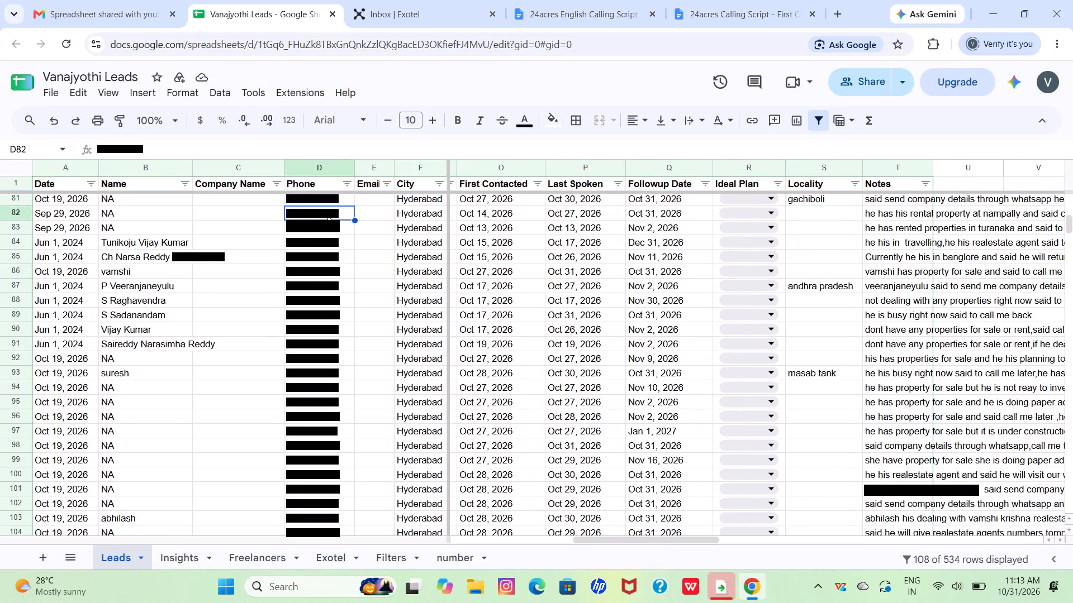
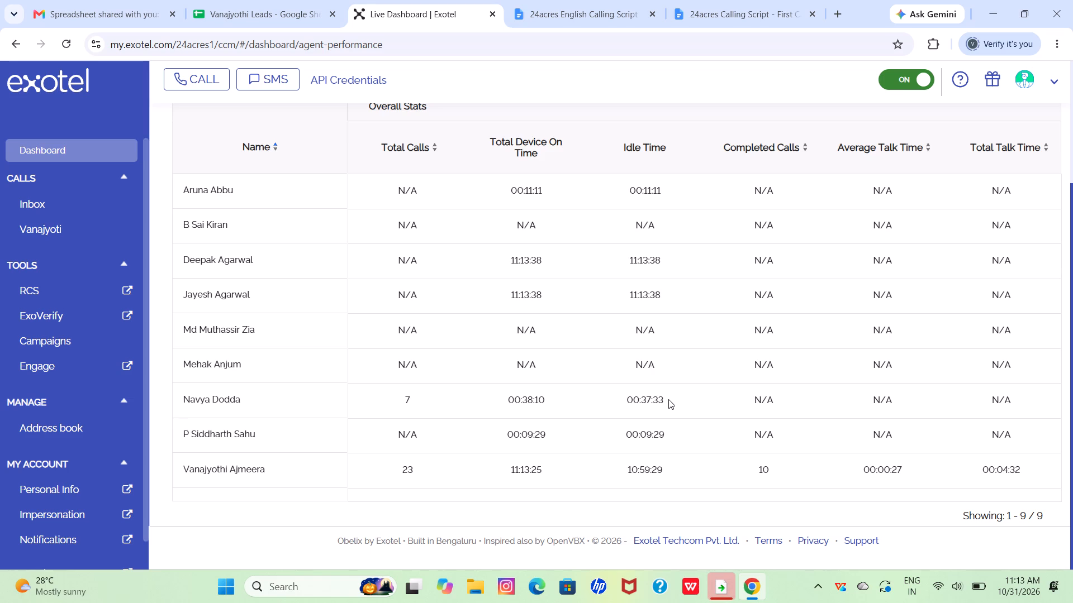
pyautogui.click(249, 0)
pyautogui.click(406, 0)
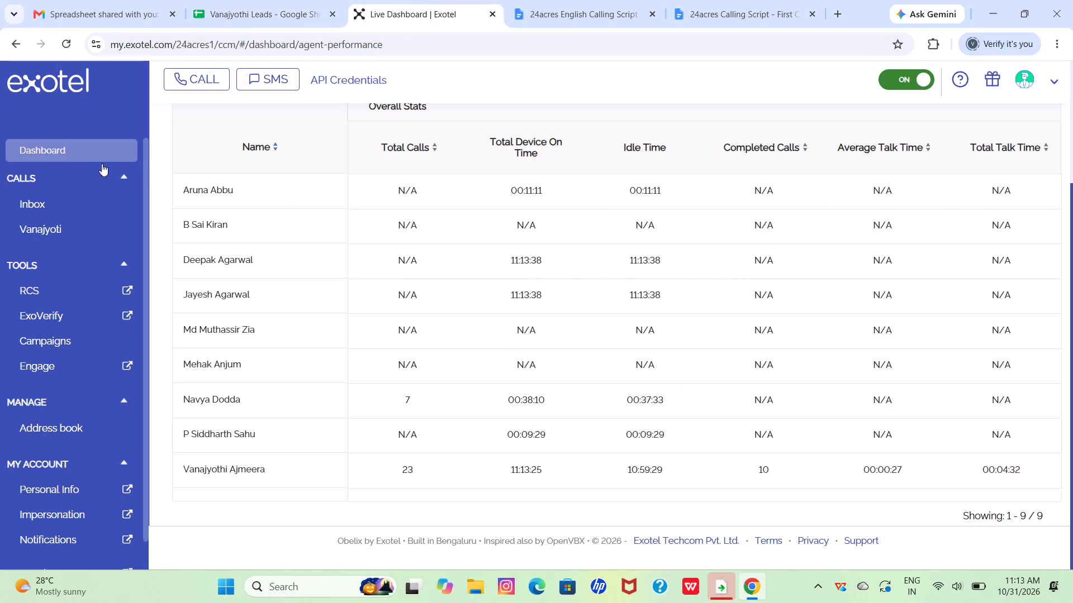
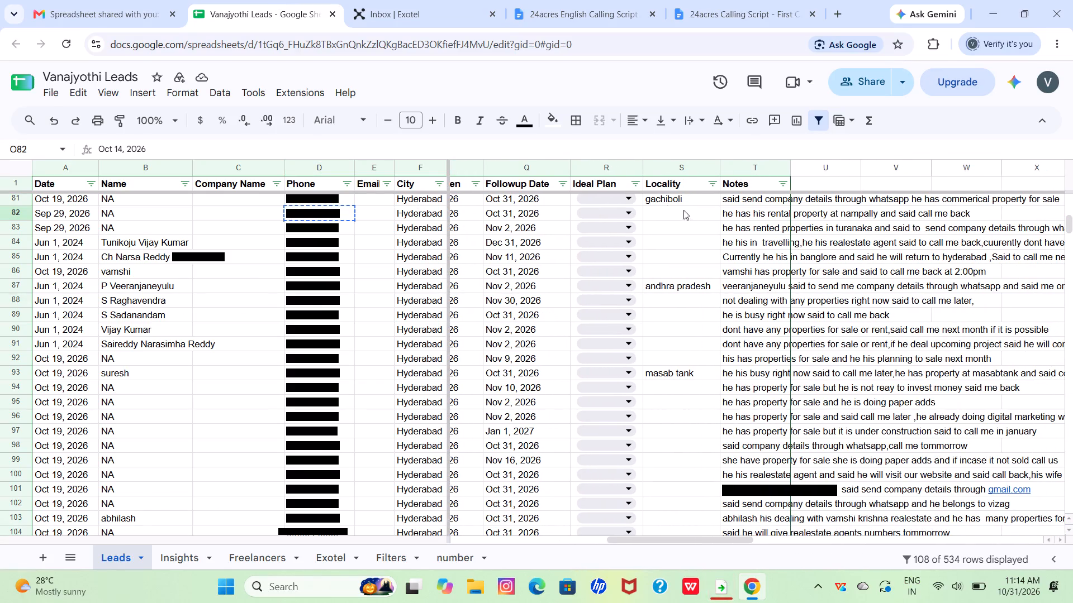
# Check the locality, last-spoken date, follow-up date, notes and phone entries of the Hyderabad leads in rows 81 and 82.
pyautogui.click(691, 212)
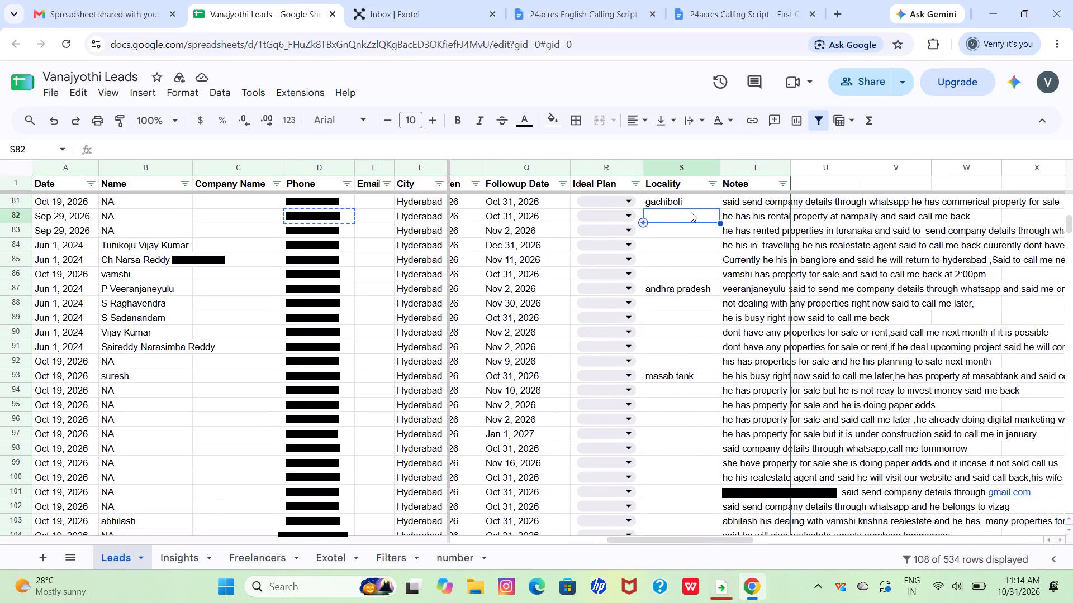
pyautogui.click(675, 200)
pyautogui.hscroll(1, 675, 200)
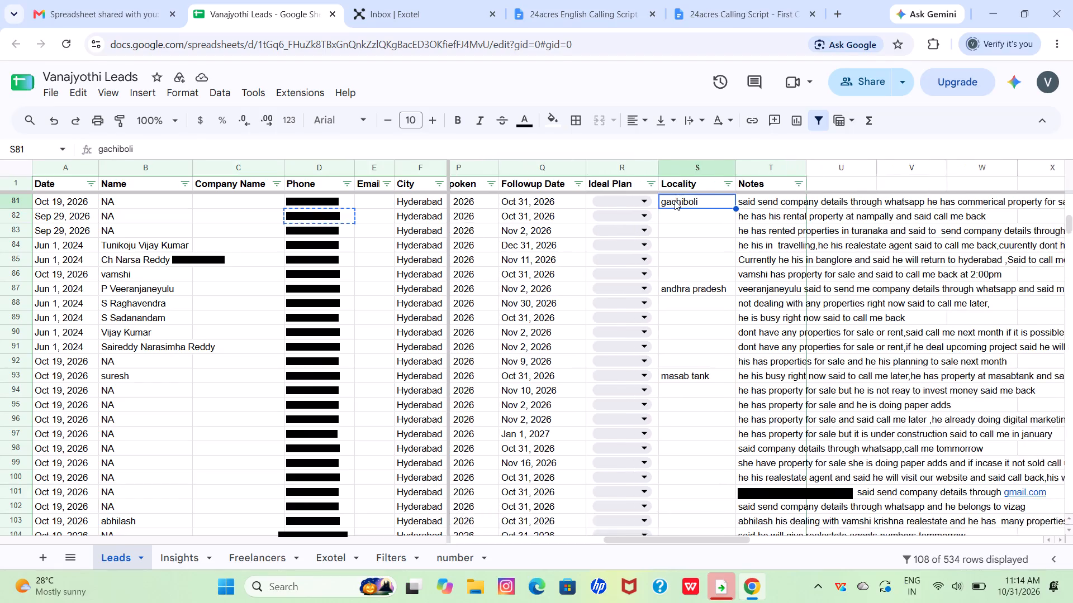
pyautogui.hscroll(2, 675, 200)
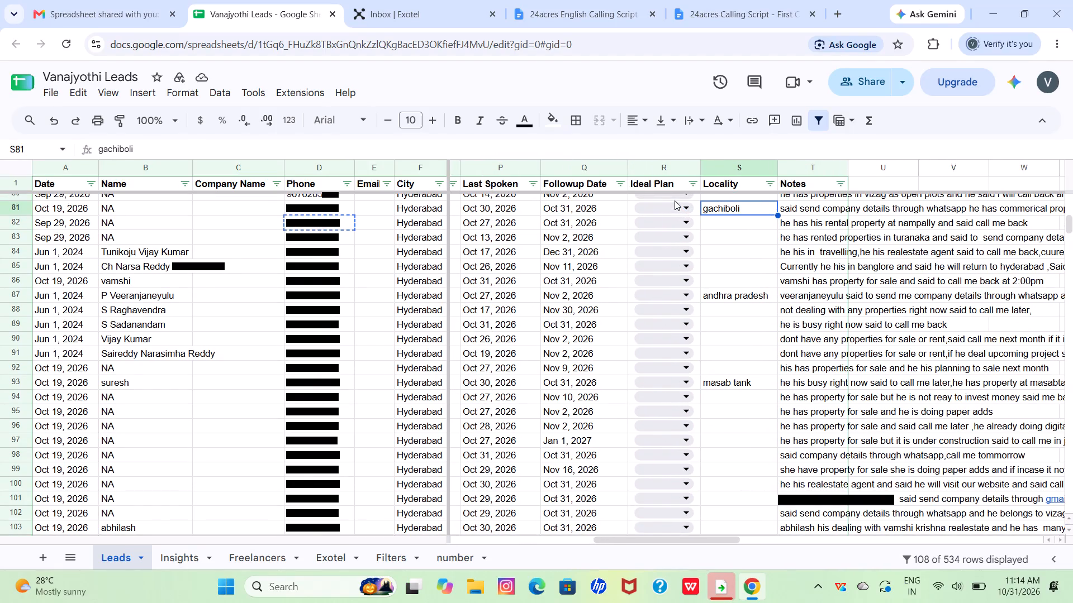
pyautogui.click(599, 220)
pyautogui.click(586, 210)
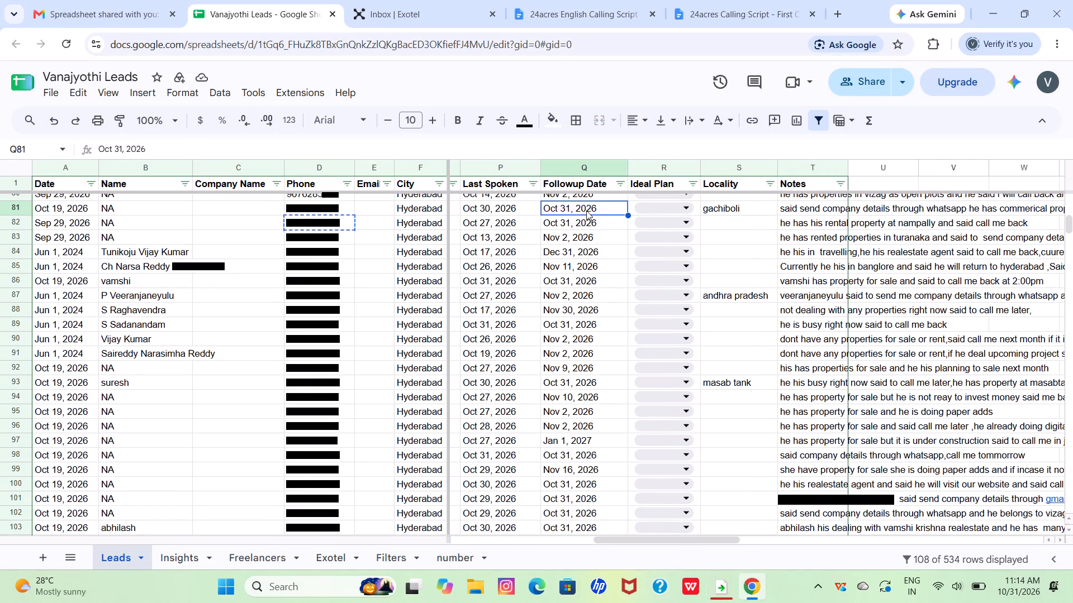
pyautogui.hscroll(-2, 586, 210)
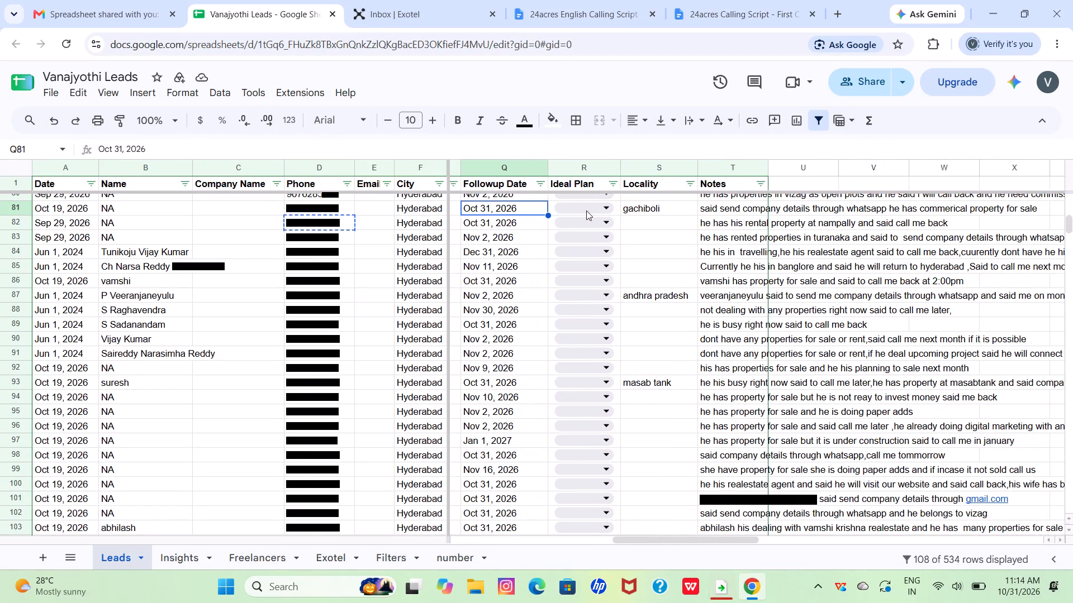
pyautogui.click(522, 231)
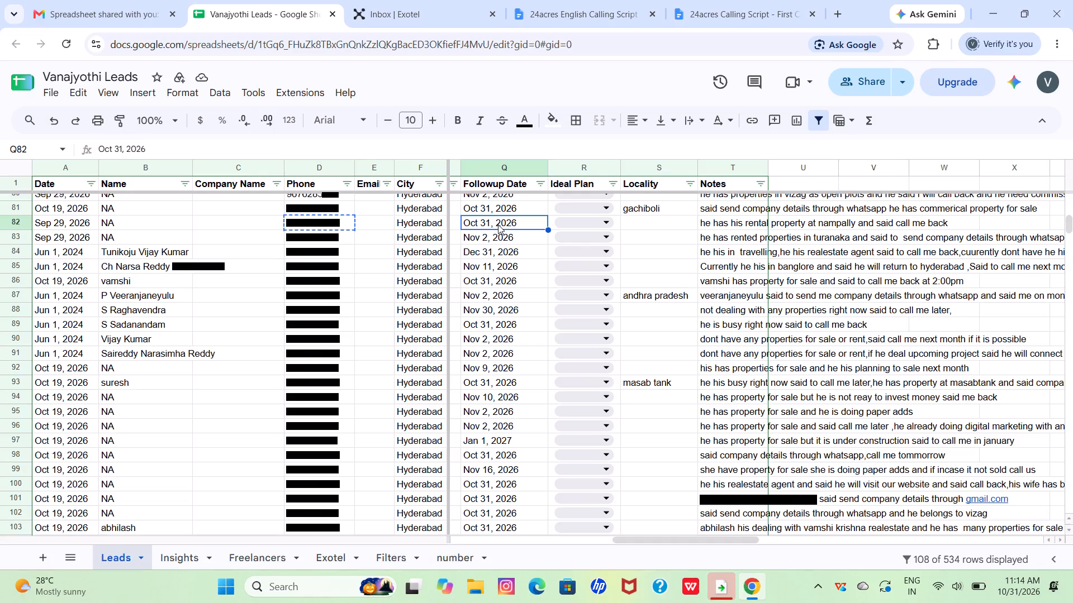
pyautogui.click(330, 208)
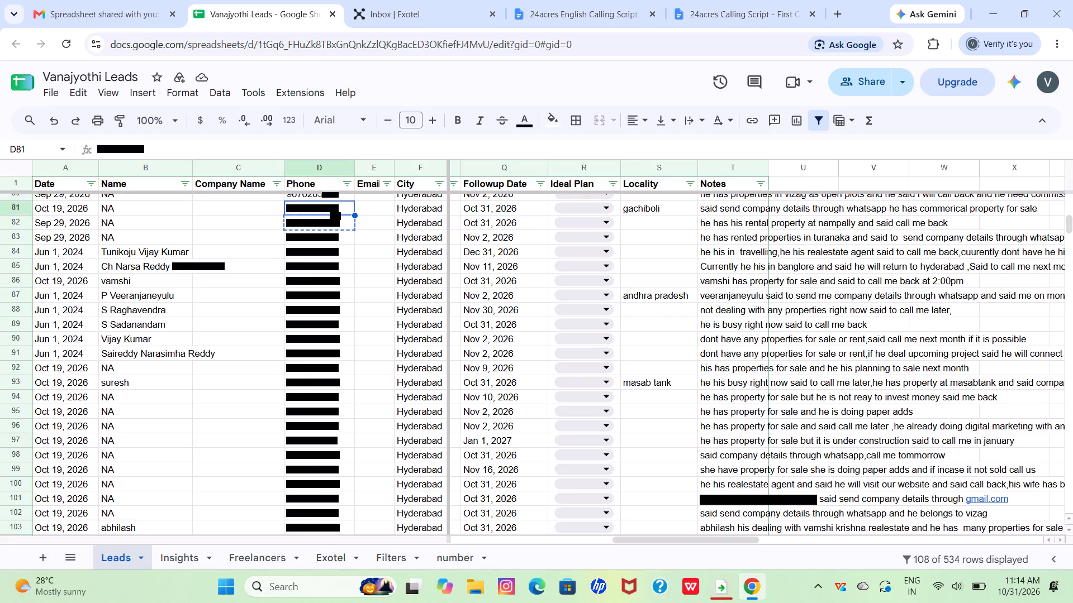
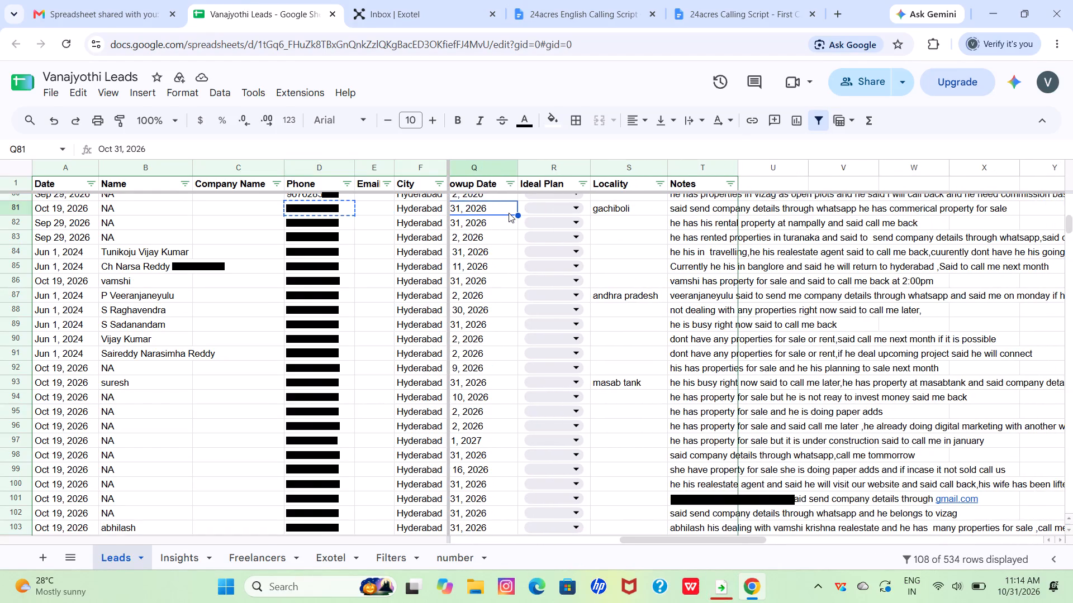
# Check the locality entry of the Hyderabad lead in row 81.
pyautogui.click(632, 210)
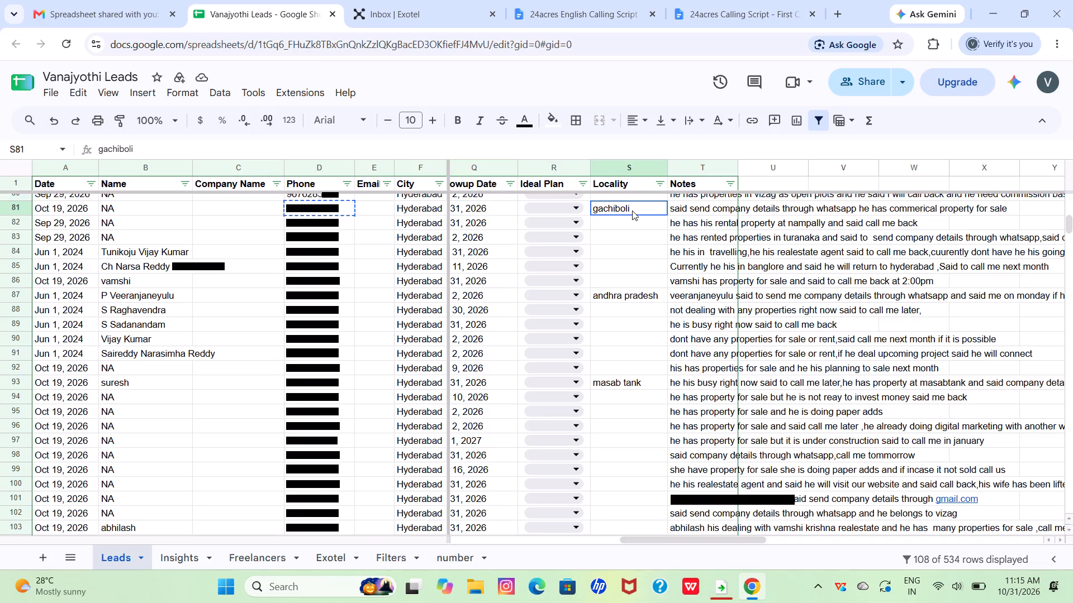
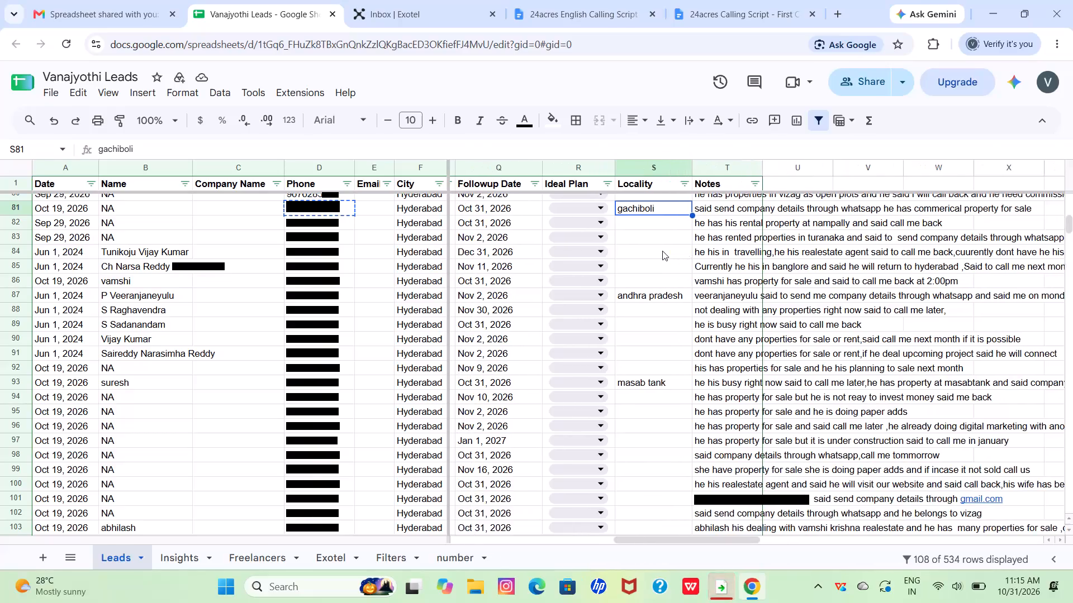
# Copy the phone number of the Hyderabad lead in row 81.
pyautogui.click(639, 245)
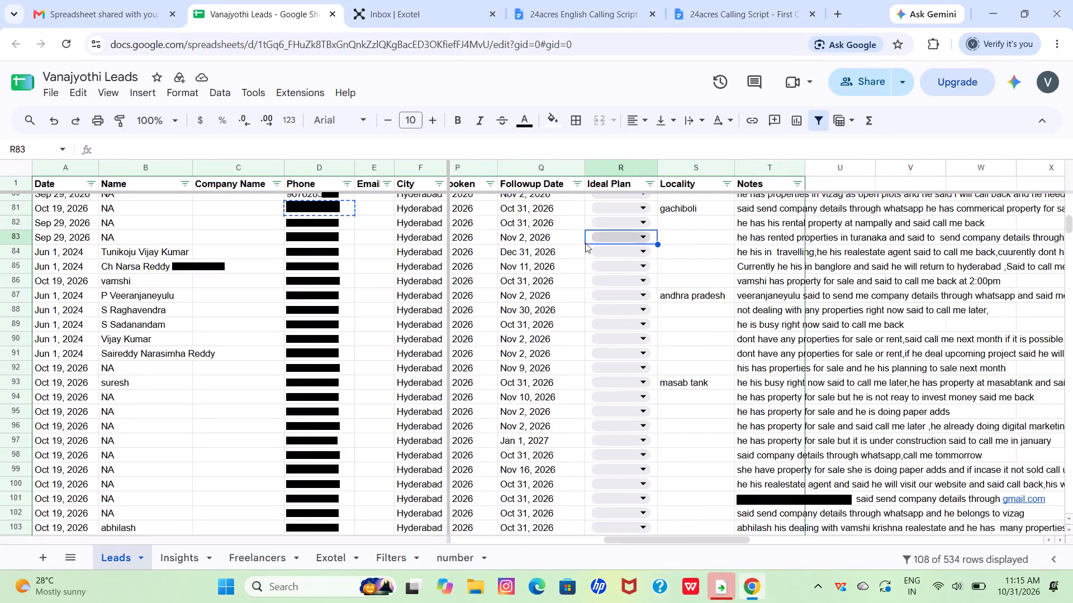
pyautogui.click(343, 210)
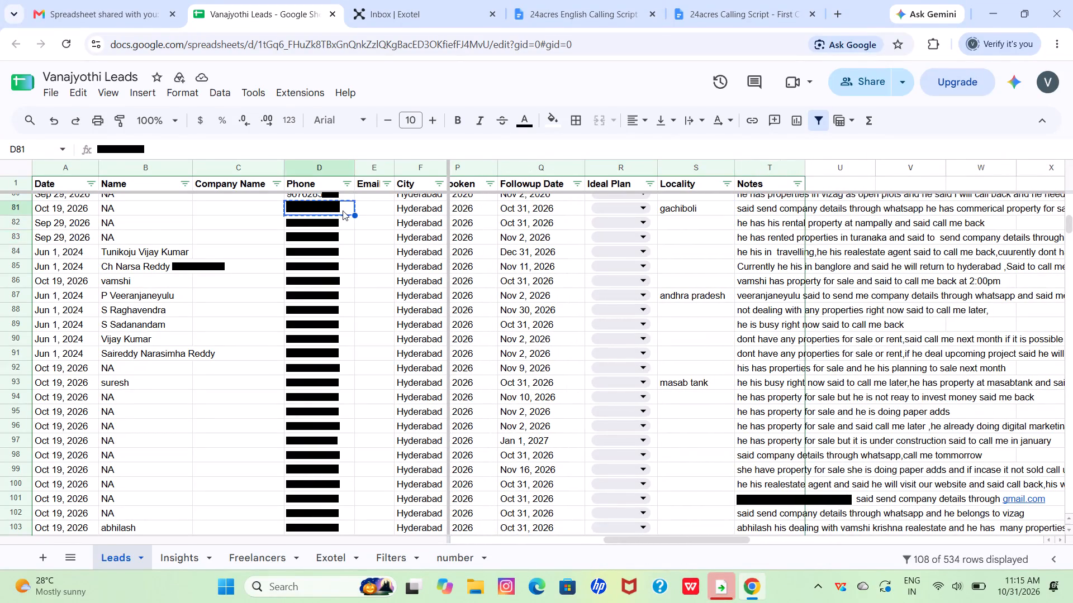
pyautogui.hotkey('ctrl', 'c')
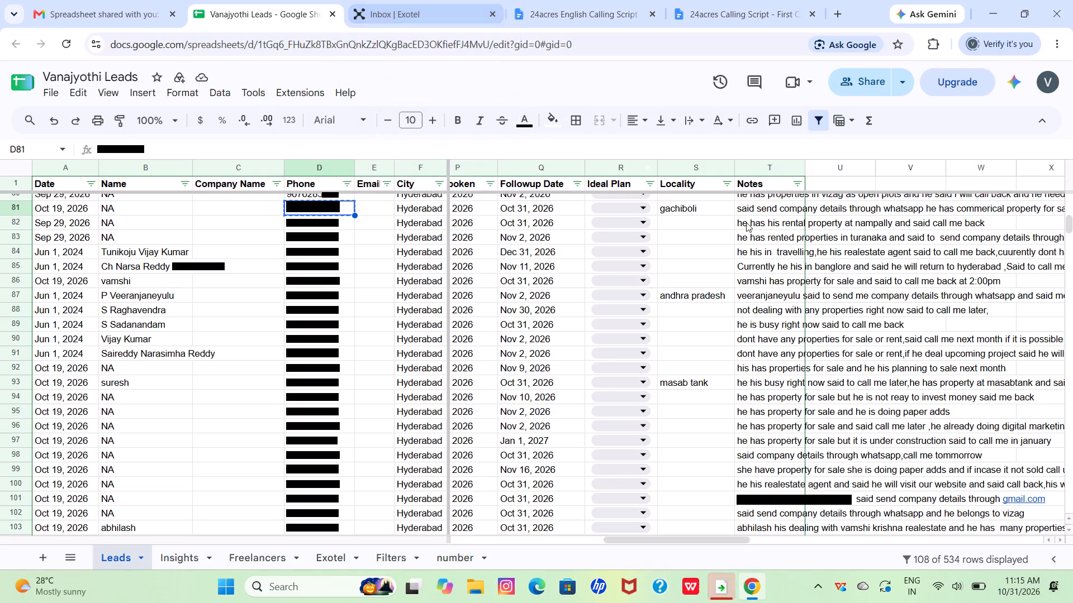
# Review the notes and locality entries of the Hyderabad lead in row 81.
pyautogui.click(700, 207)
pyautogui.hscroll(-1, 700, 207)
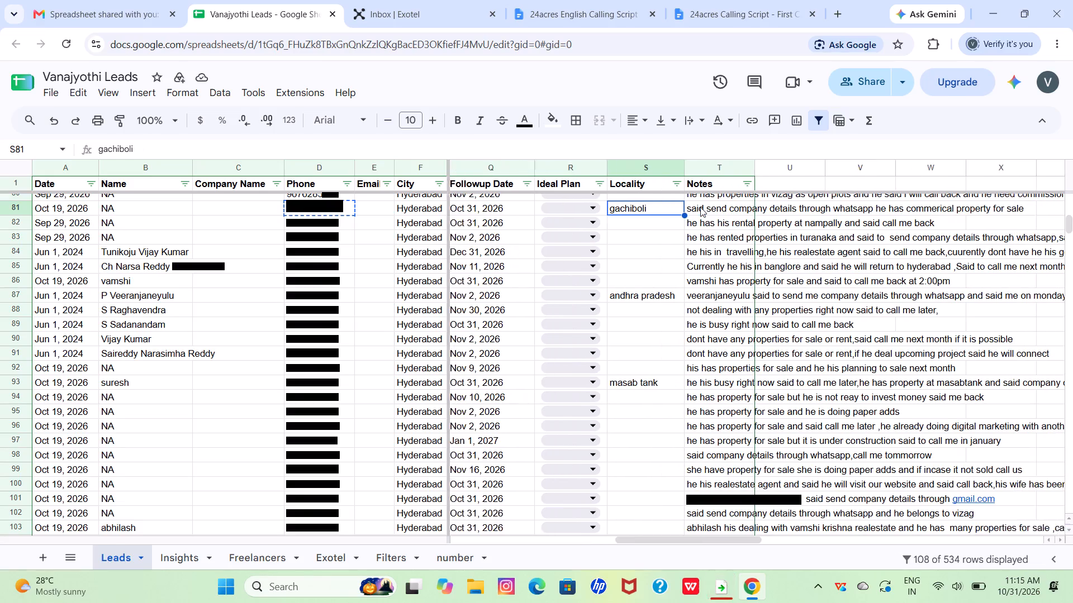
pyautogui.hscroll(-1, 700, 207)
pyautogui.click(700, 207)
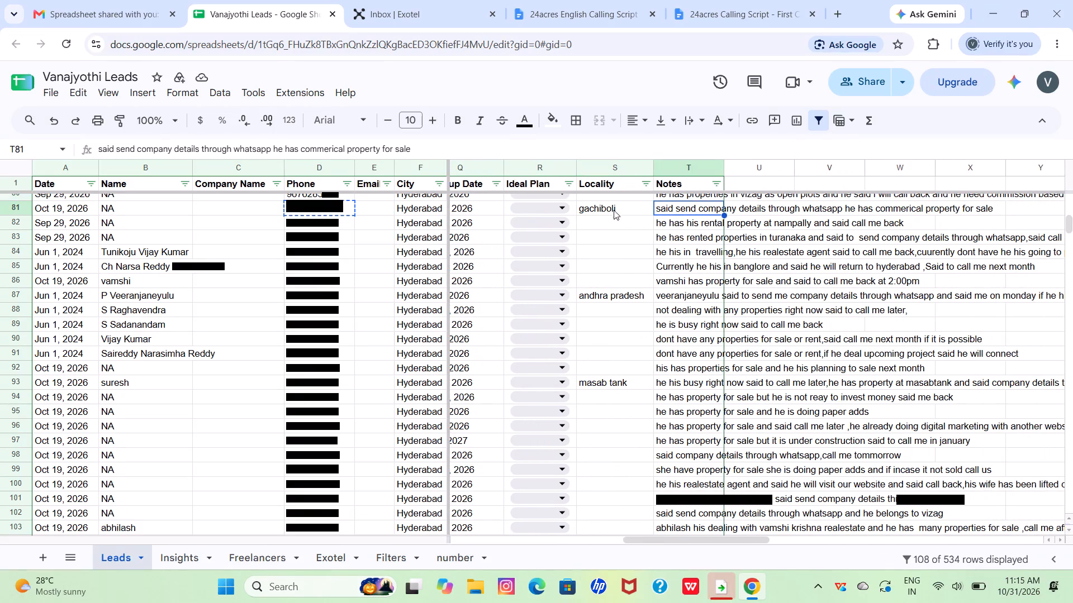
pyautogui.click(614, 208)
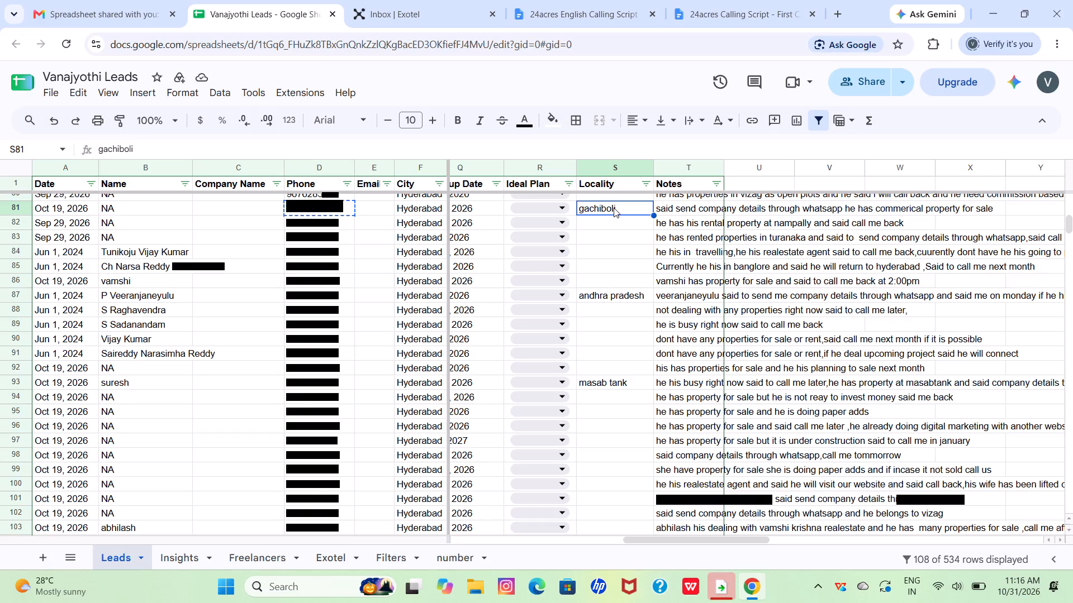
# Copy the phone number of the Hyderabad lead in row 81 again for the follow-up.
pyautogui.click(336, 201)
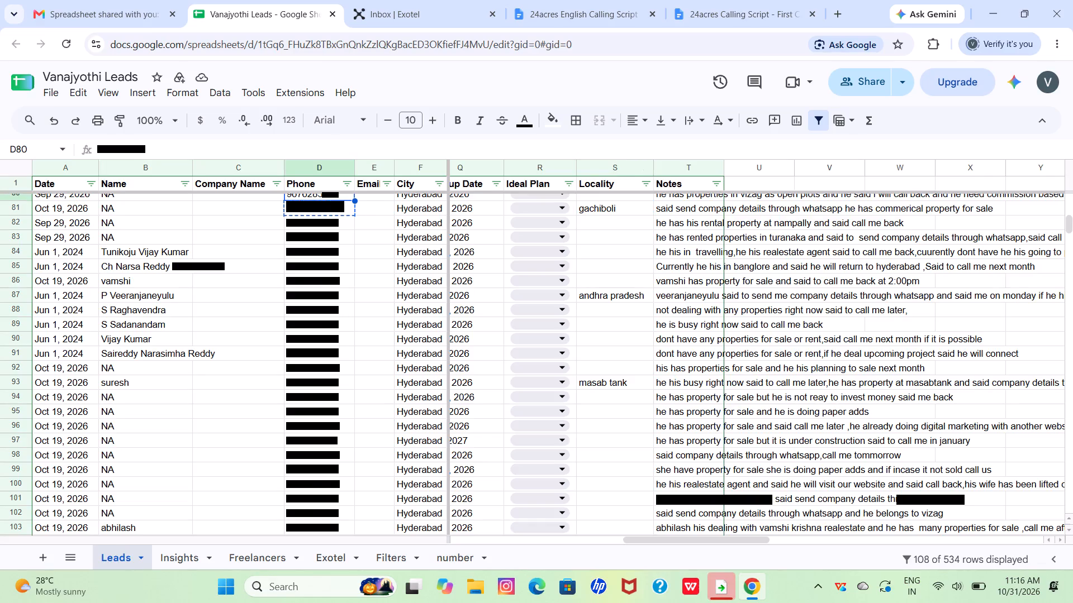
pyautogui.click(335, 214)
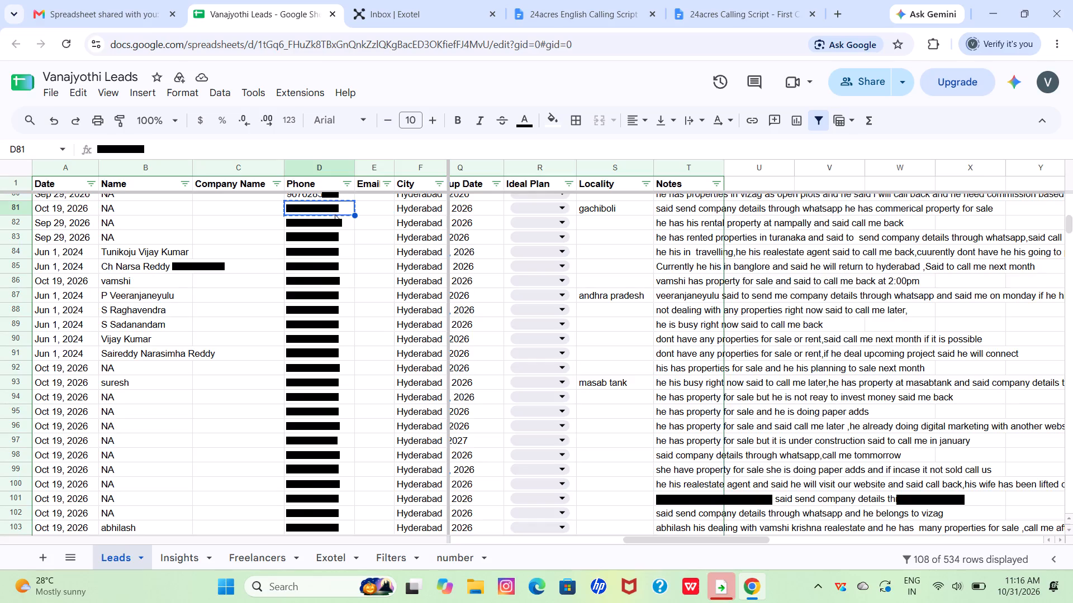
pyautogui.hotkey('ctrl', 'c')
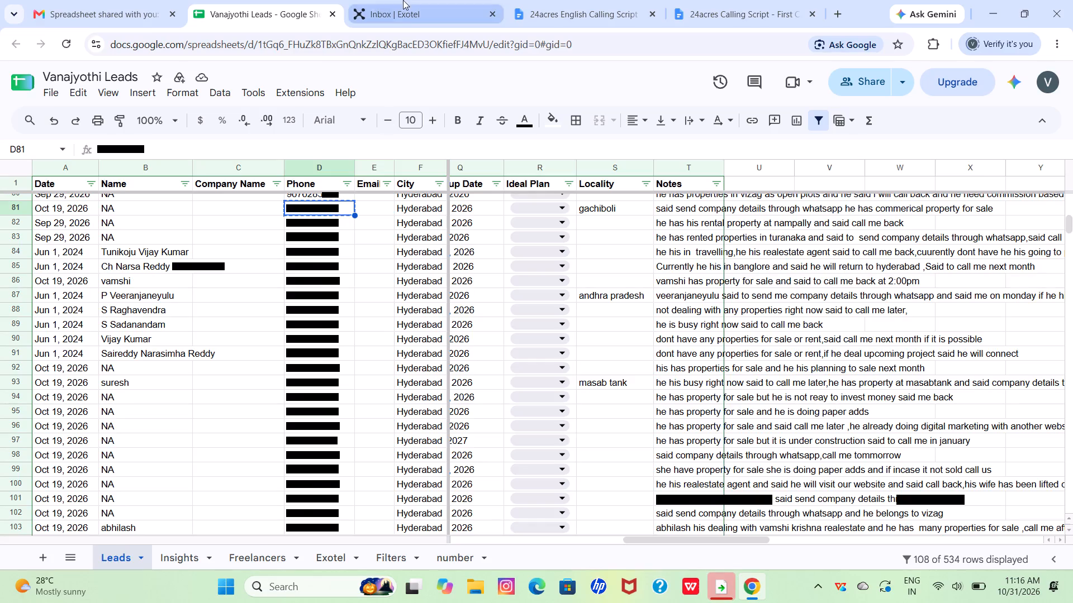
# Begin switching from the leads sheet to another Windows app.
pyautogui.click(219, 588)
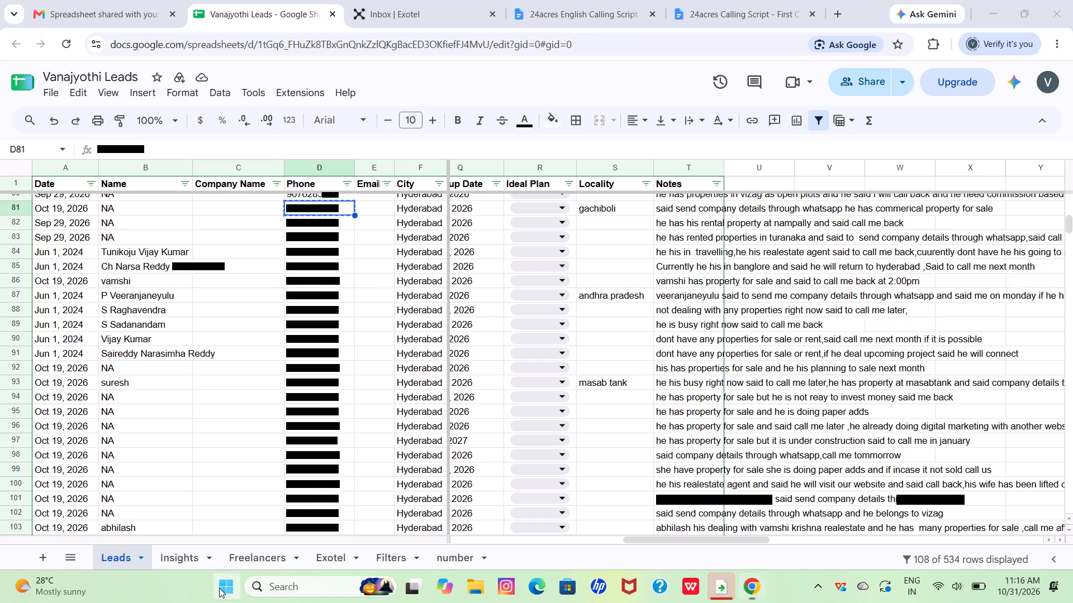
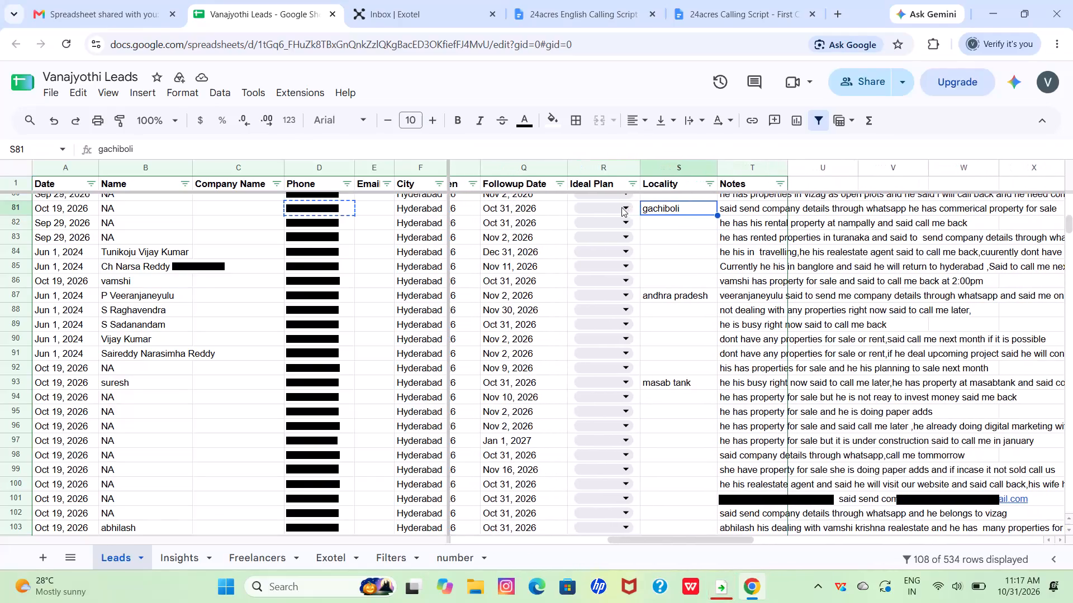
# Set the follow-up date of the Hyderabad lead in row 81 to Nov 2, 2026.
pyautogui.doubleClick(543, 205)
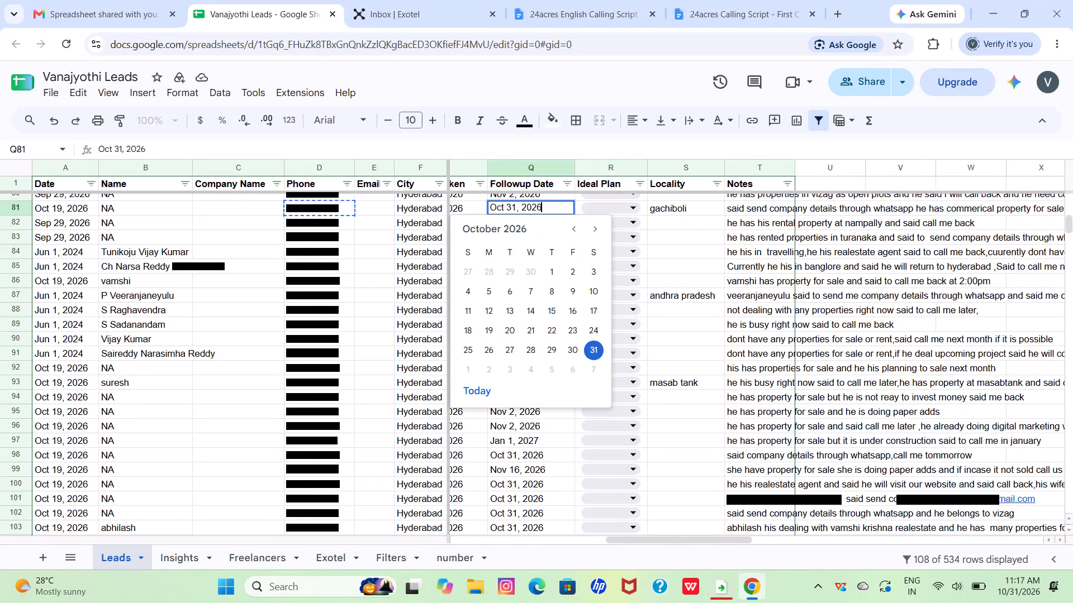
pyautogui.click(488, 370)
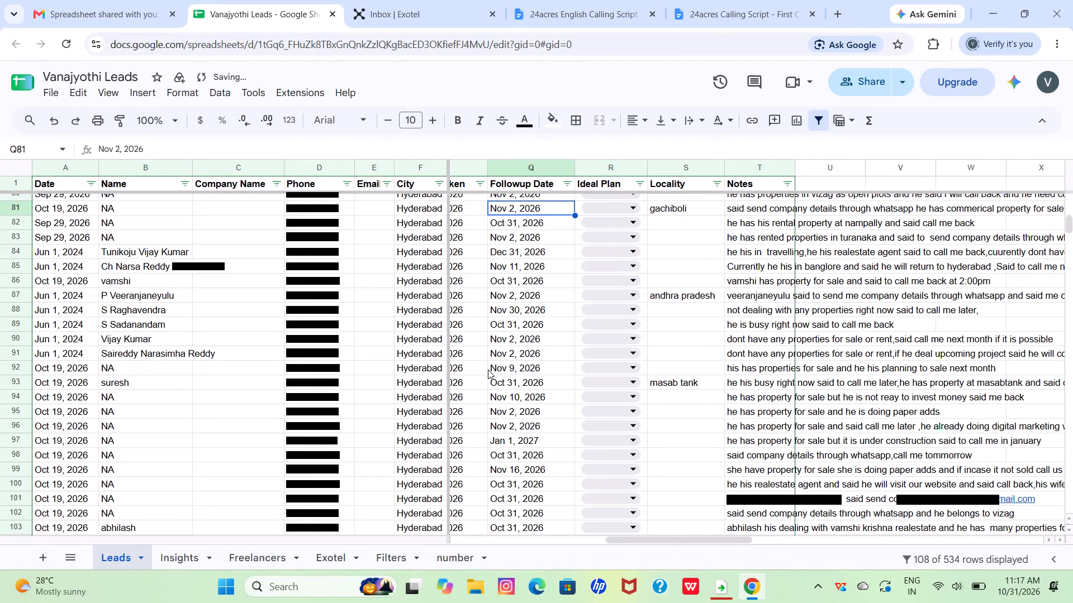
pyautogui.click(738, 205)
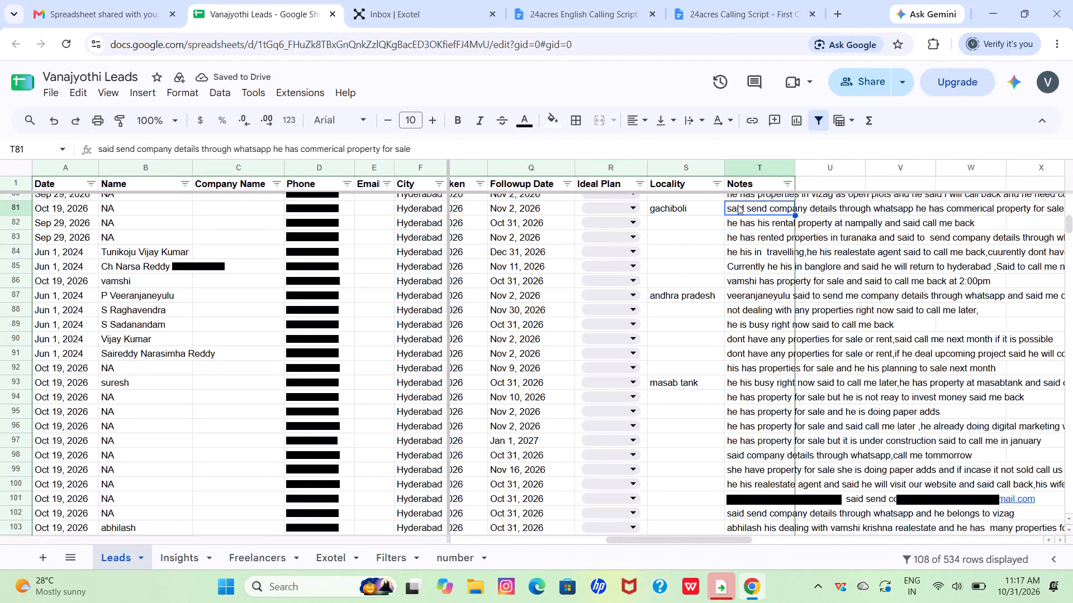
# Update the row 81 lead's contact counts to 5 in the Attempts column and 2 in the adjacent Conv column.
pyautogui.click(515, 209)
pyautogui.hscroll(3, 515, 209)
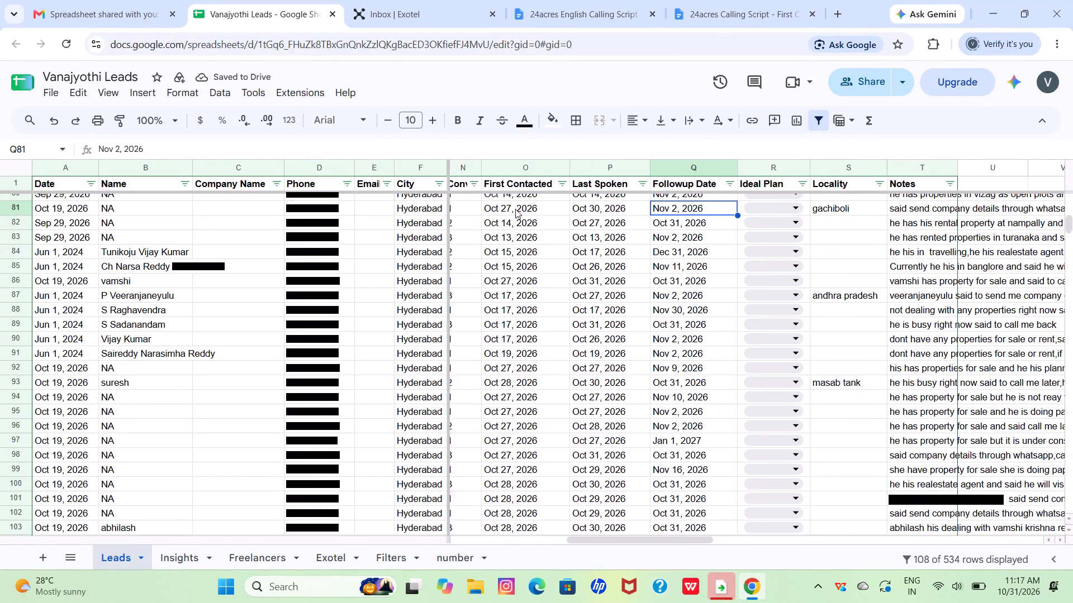
pyautogui.hscroll(3, 515, 209)
pyautogui.click(534, 209)
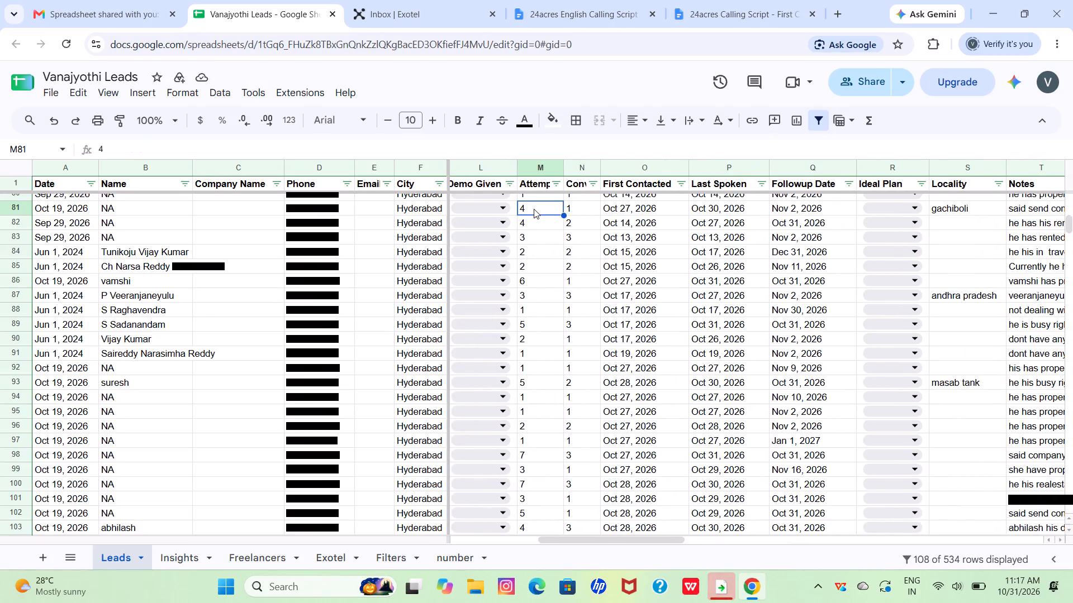
pyautogui.press('5')
pyautogui.click(584, 214)
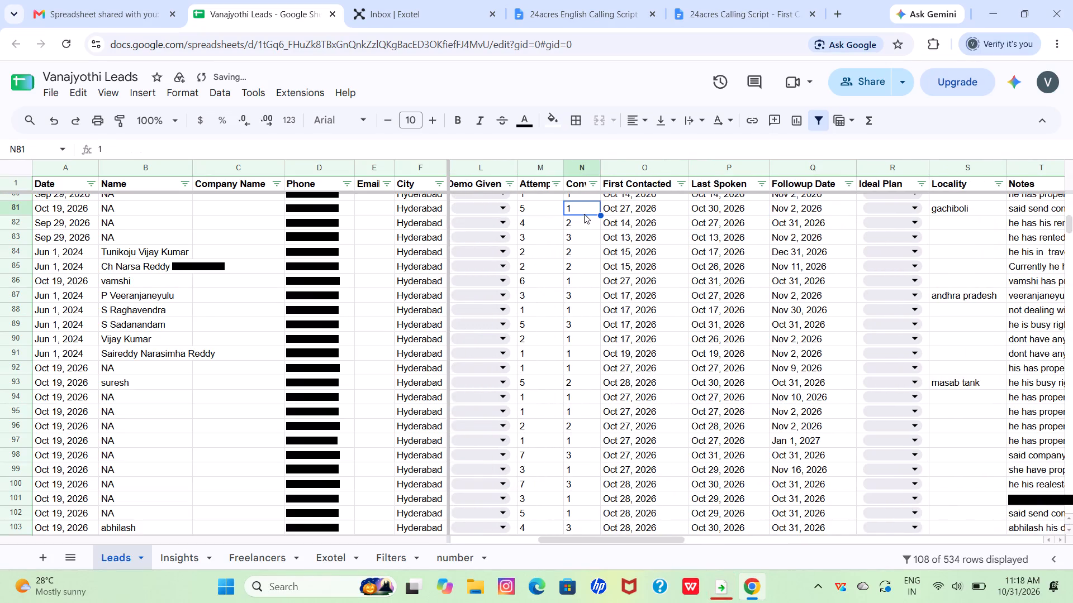
pyautogui.press('2')
# Set the Last Spoken date of the row 81 lead to Oct 31, 2026.
pyautogui.click(623, 209)
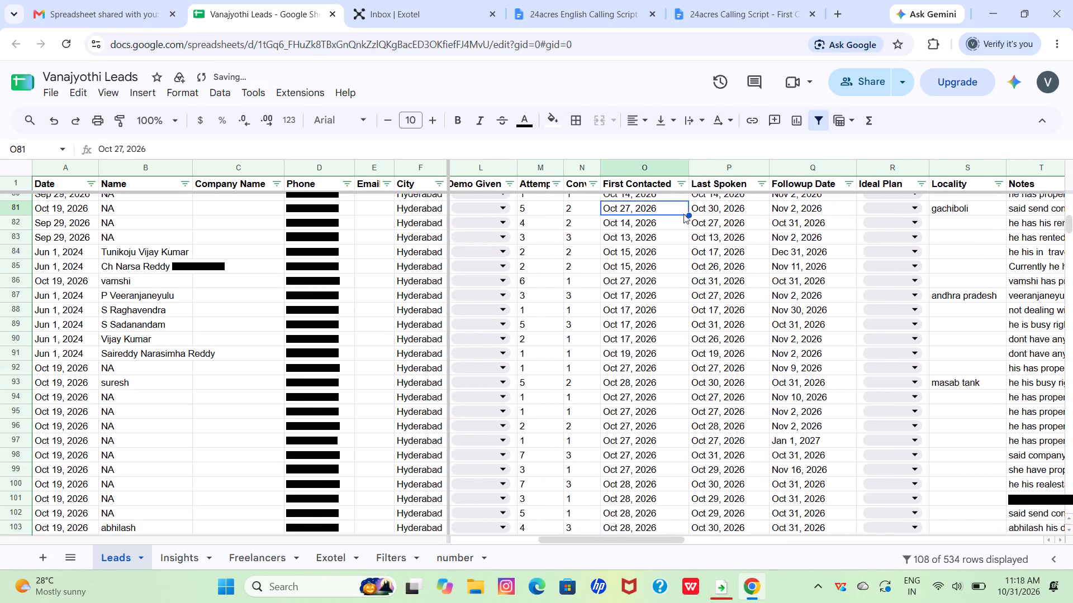
pyautogui.doubleClick(709, 214)
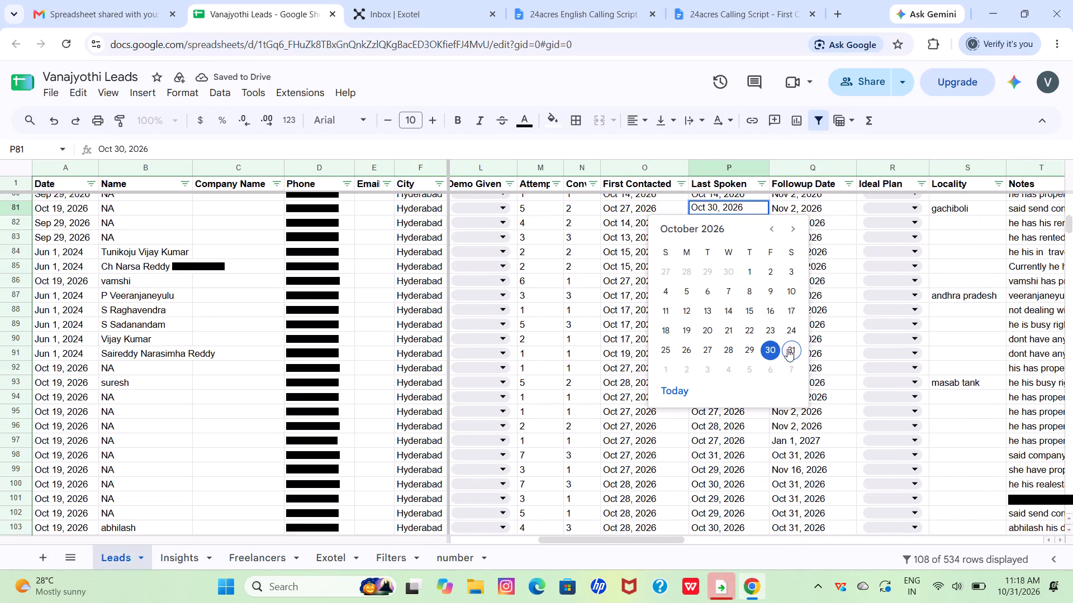
pyautogui.click(789, 348)
# Find the lead in row 76 that is due for follow-up on Oct 31, 2026 and select its phone number.
pyautogui.hscroll(-1, 789, 348)
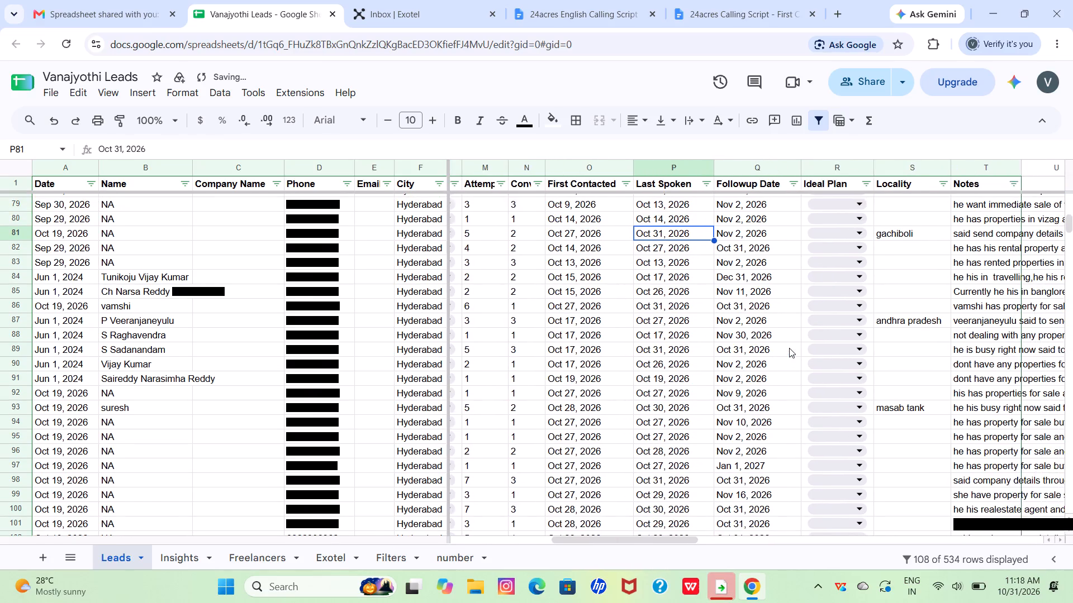
pyautogui.hscroll(-2, 789, 348)
pyautogui.scroll(1, 789, 348)
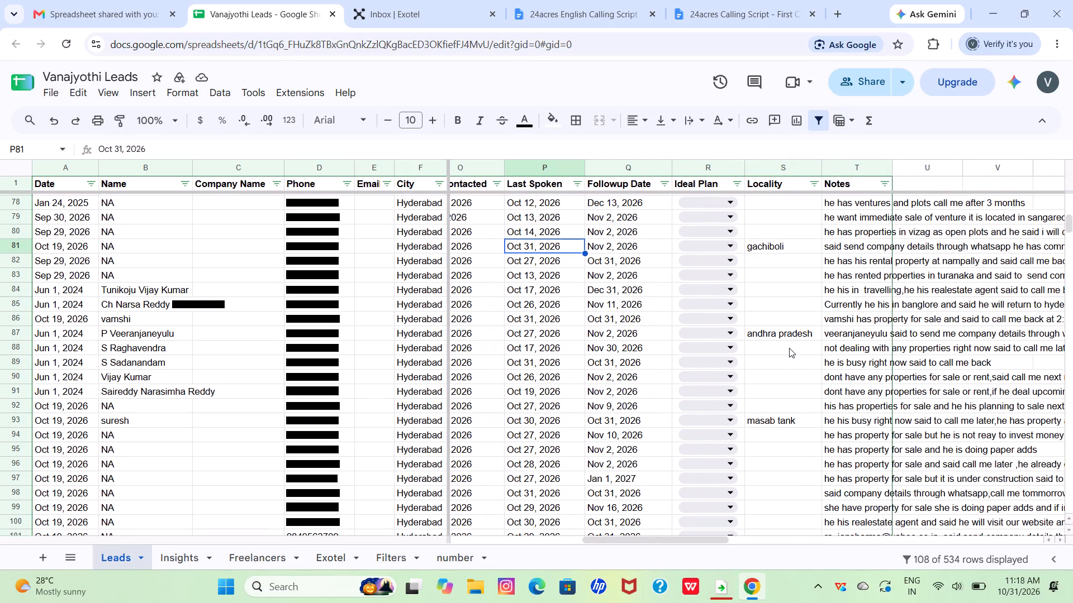
pyautogui.scroll(2, 789, 348)
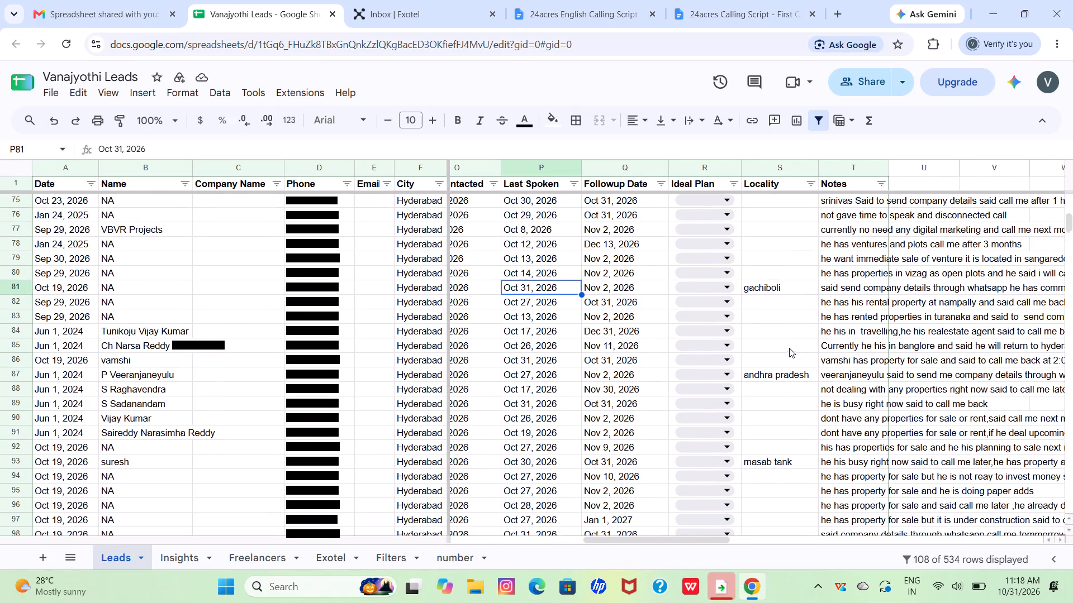
pyautogui.scroll(1, 789, 348)
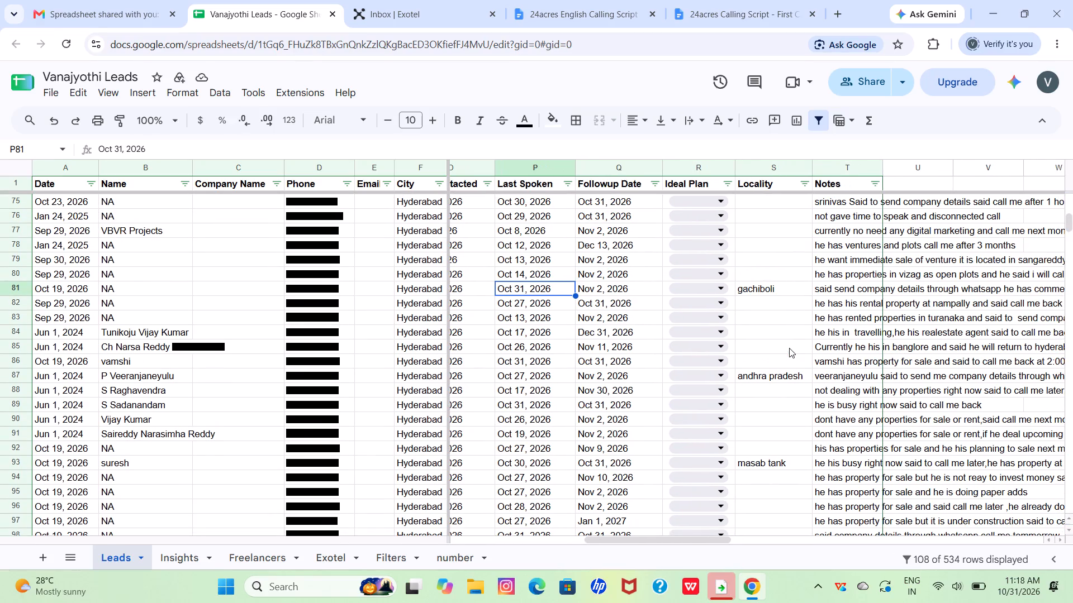
pyautogui.hscroll(3, 789, 348)
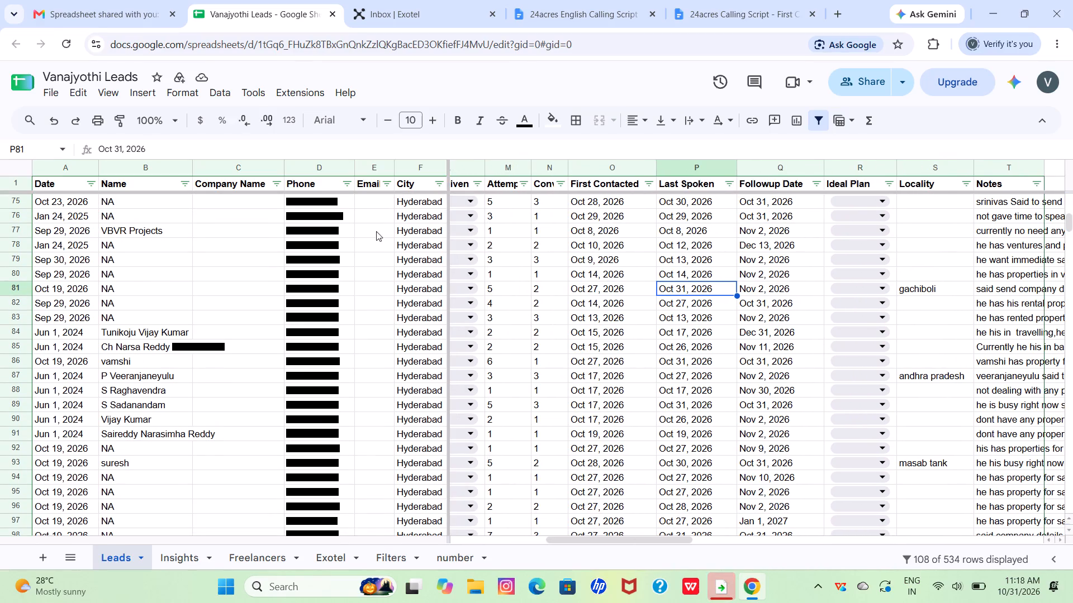
pyautogui.click(336, 218)
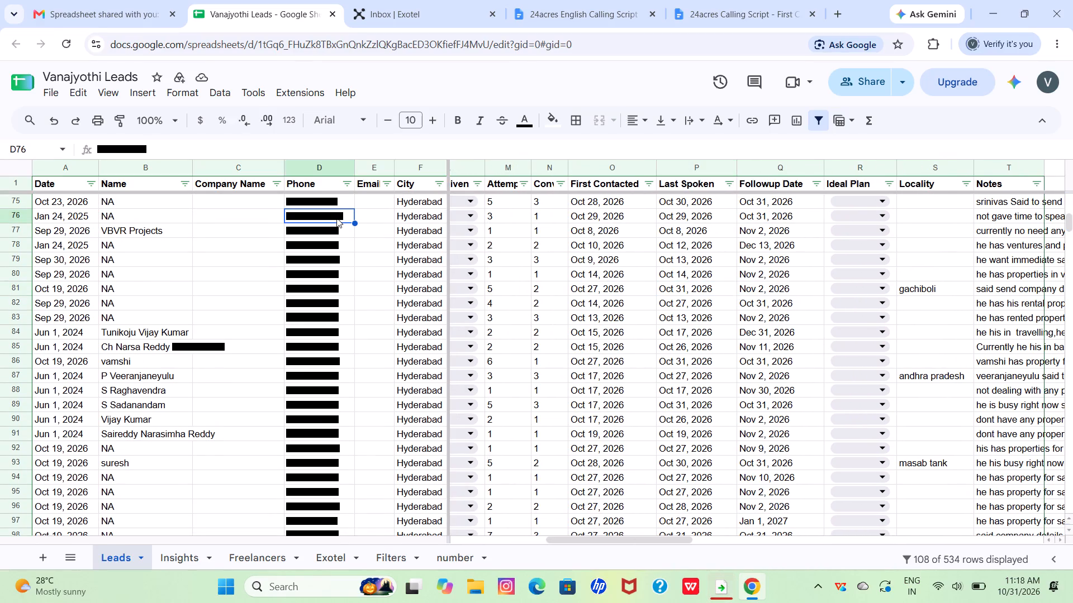
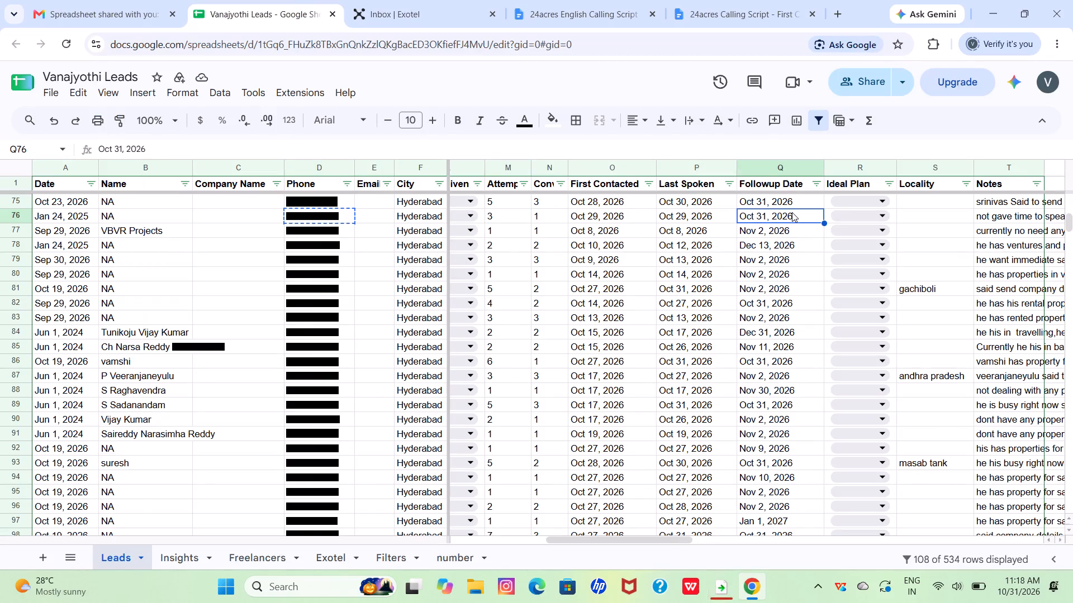
# Review the call notes of the row 76 lead and the neighbouring Hyderabad leads.
pyautogui.hscroll(-2, 792, 212)
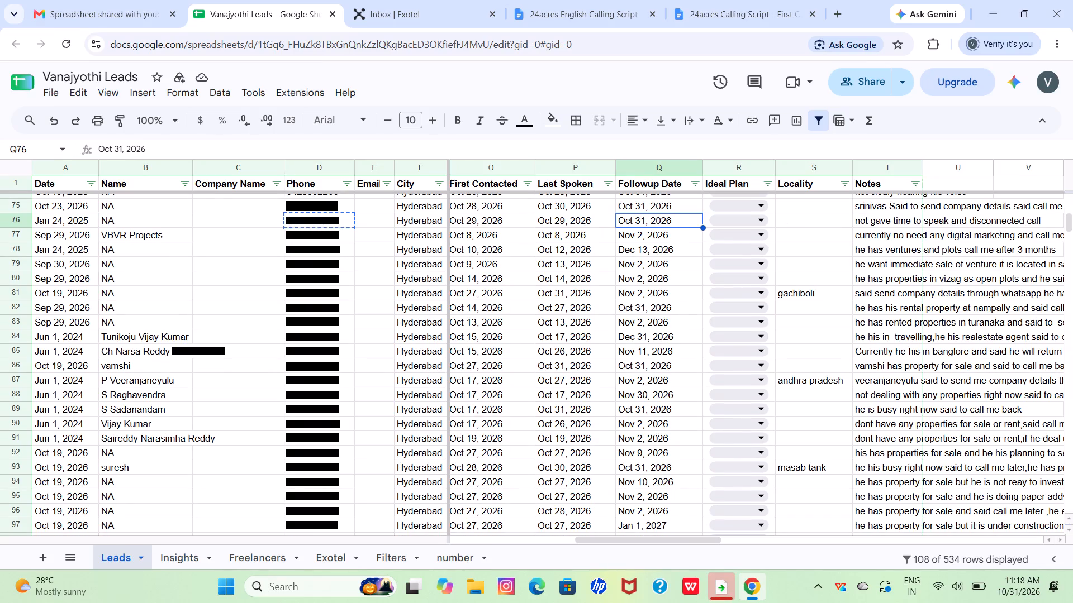
pyautogui.click(666, 214)
pyautogui.hscroll(-2, 666, 214)
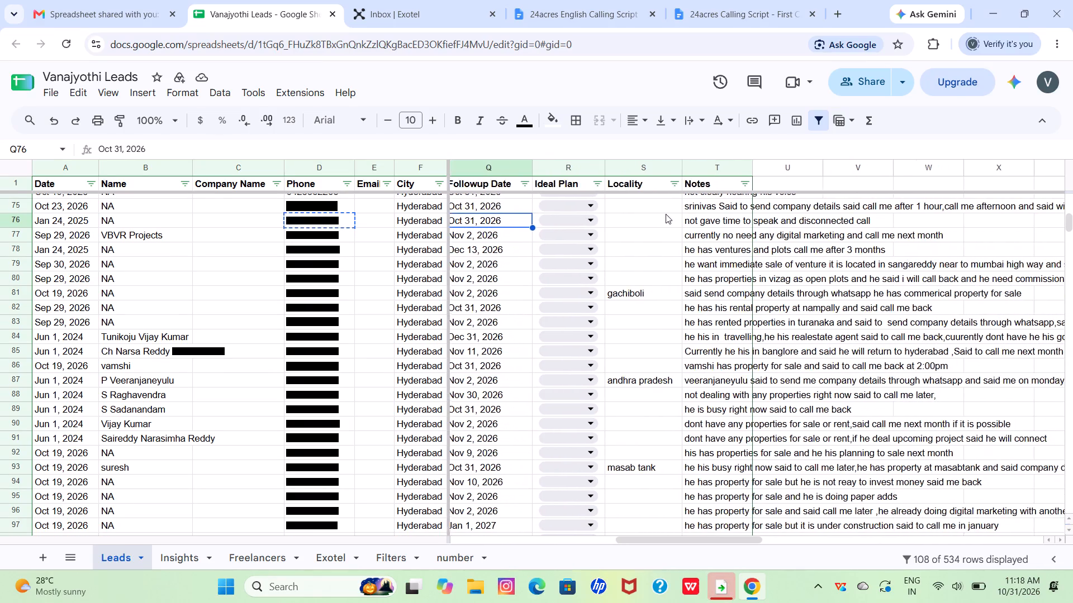
pyautogui.hscroll(-2, 666, 214)
pyautogui.hscroll(1, 666, 214)
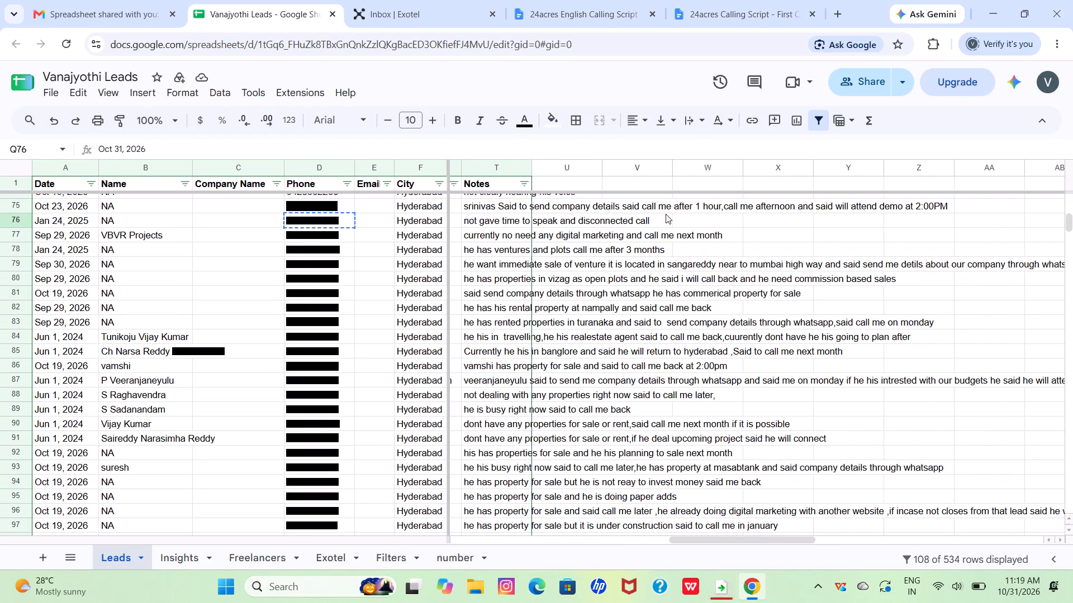
pyautogui.hscroll(4, 666, 214)
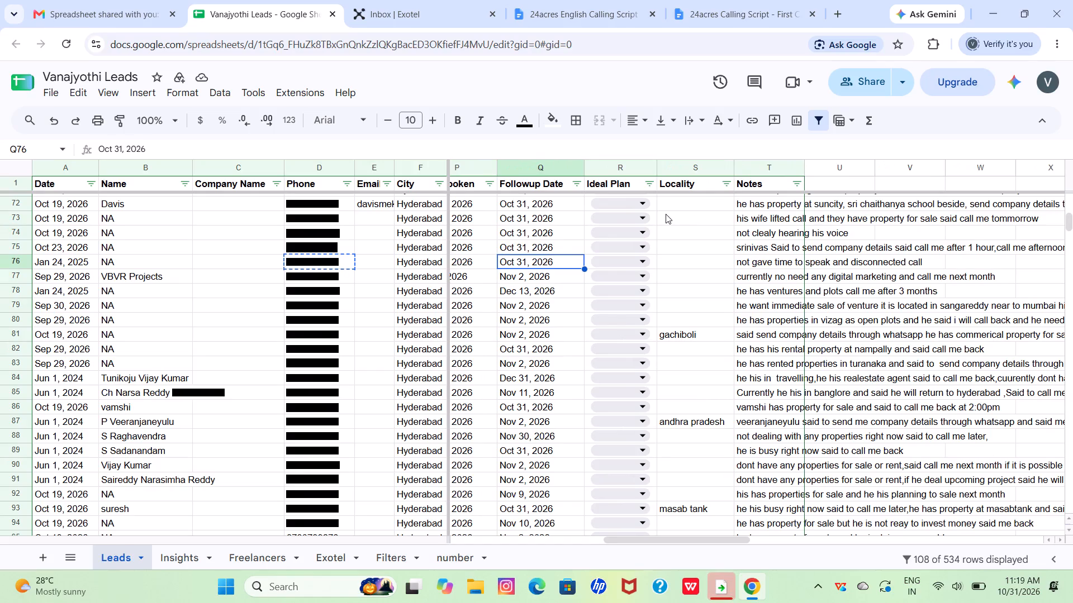
# Go through the leads in rows 74 to 76 due on Oct 31, 2026 and select the row 74 lead's phone number.
pyautogui.click(559, 233)
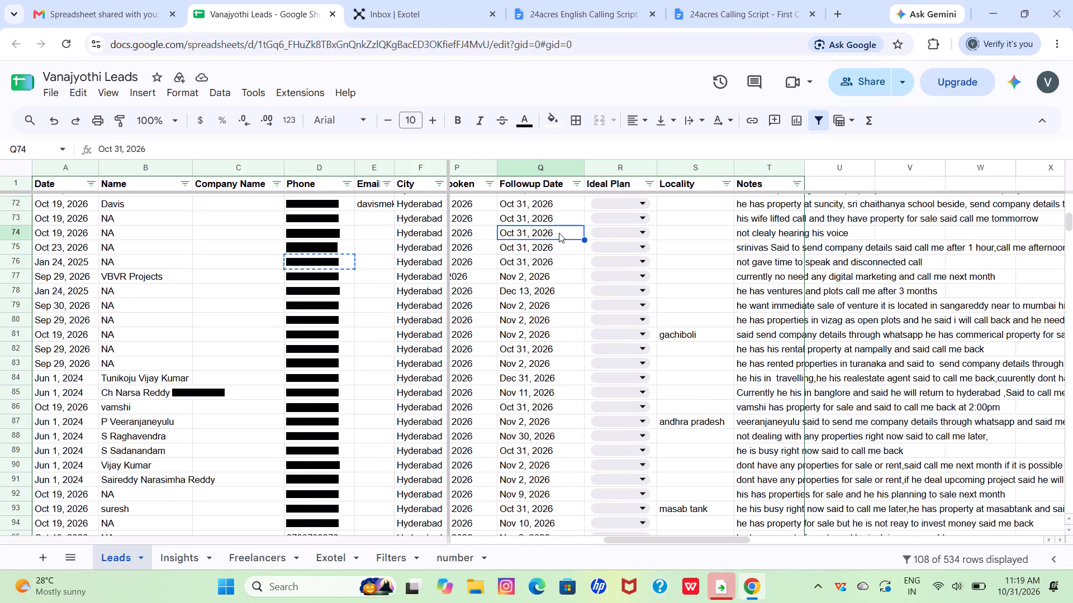
pyautogui.click(550, 266)
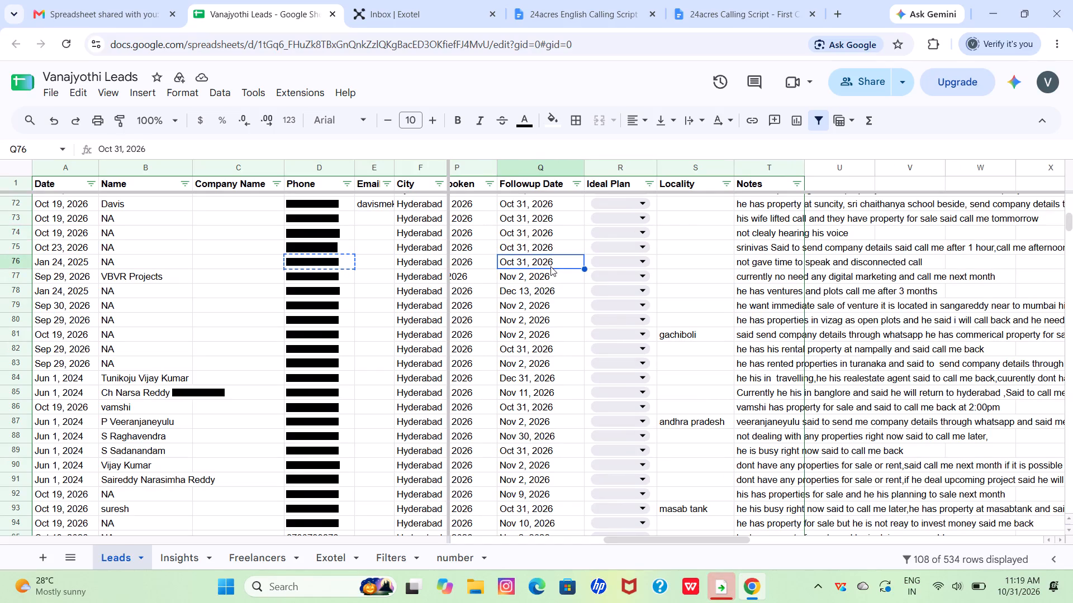
pyautogui.click(555, 251)
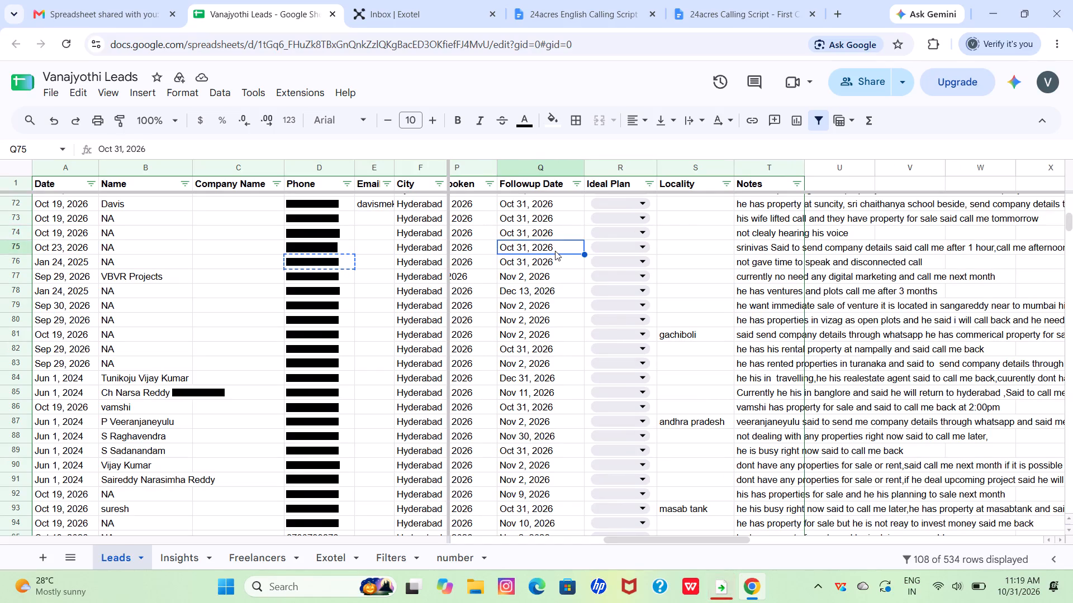
pyautogui.click(554, 233)
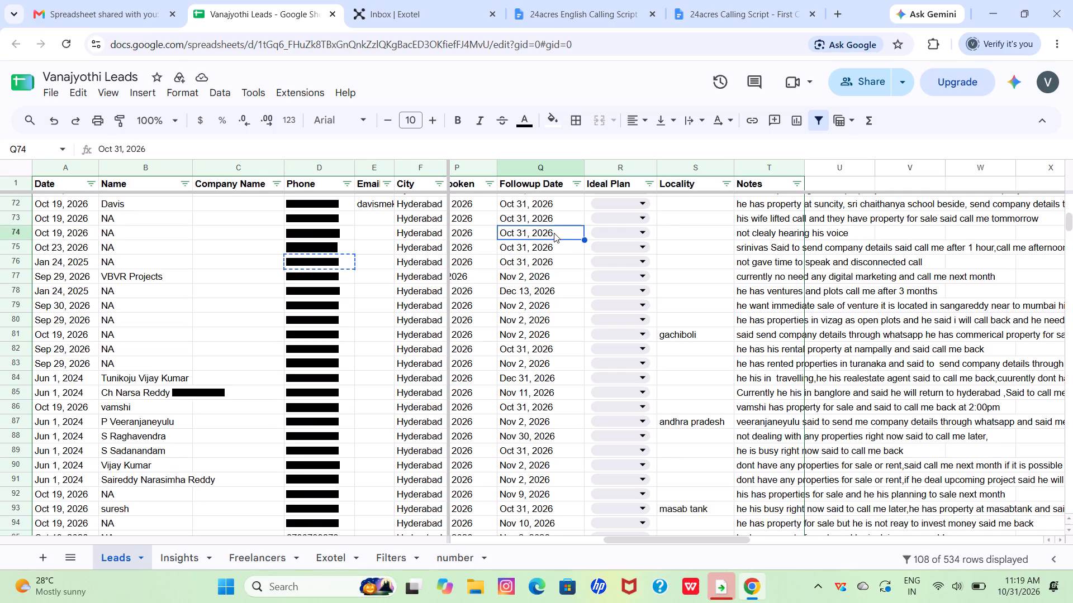
pyautogui.click(332, 234)
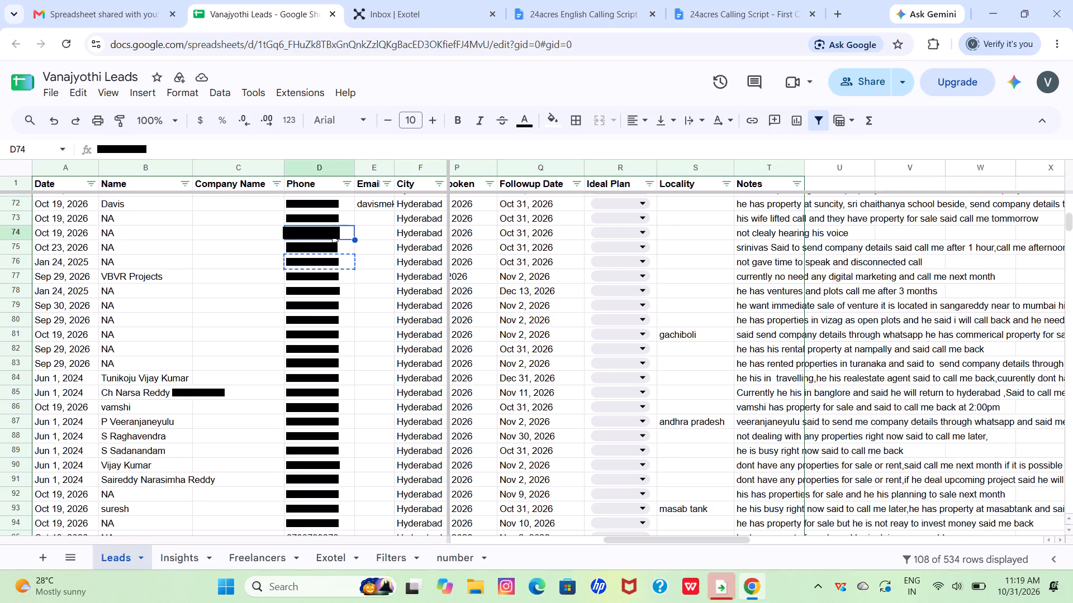
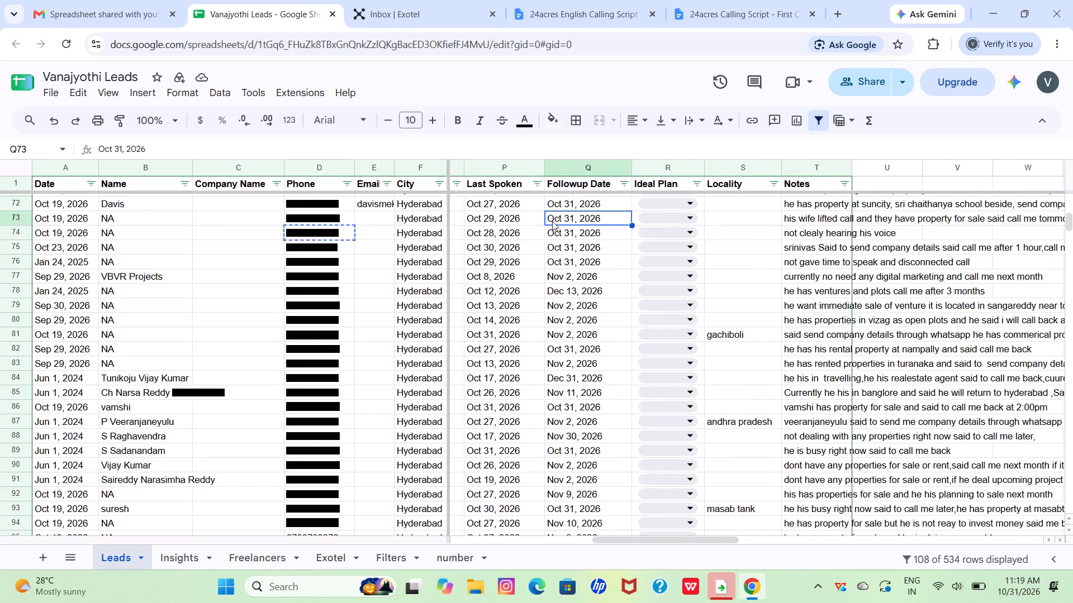
# Set the attempts count of the row 76 Hyderabad lead to 4.
pyautogui.hscroll(3, 552, 221)
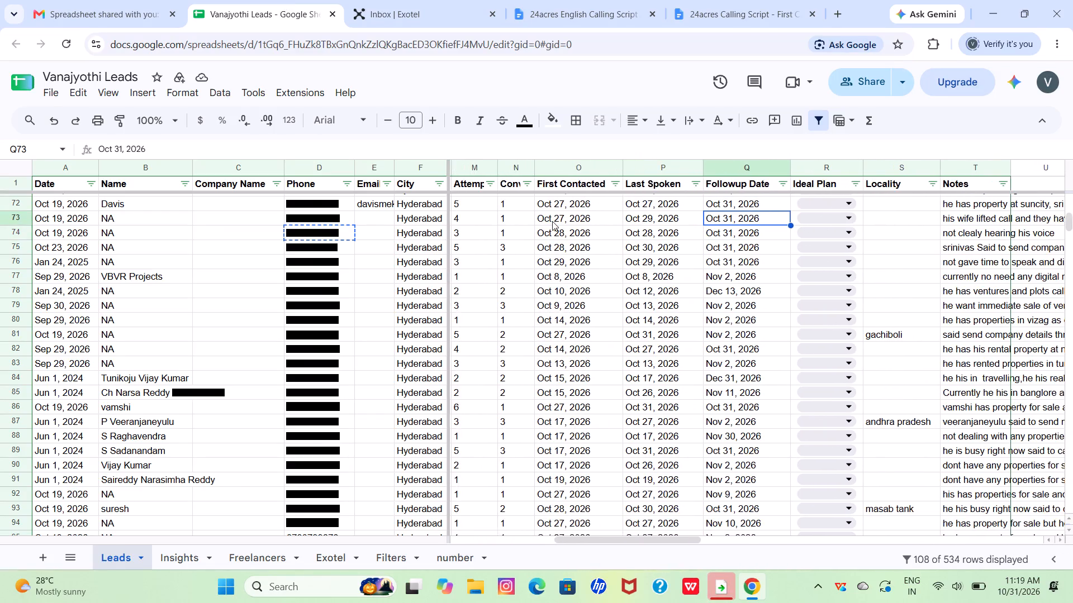
pyautogui.hscroll(1, 552, 221)
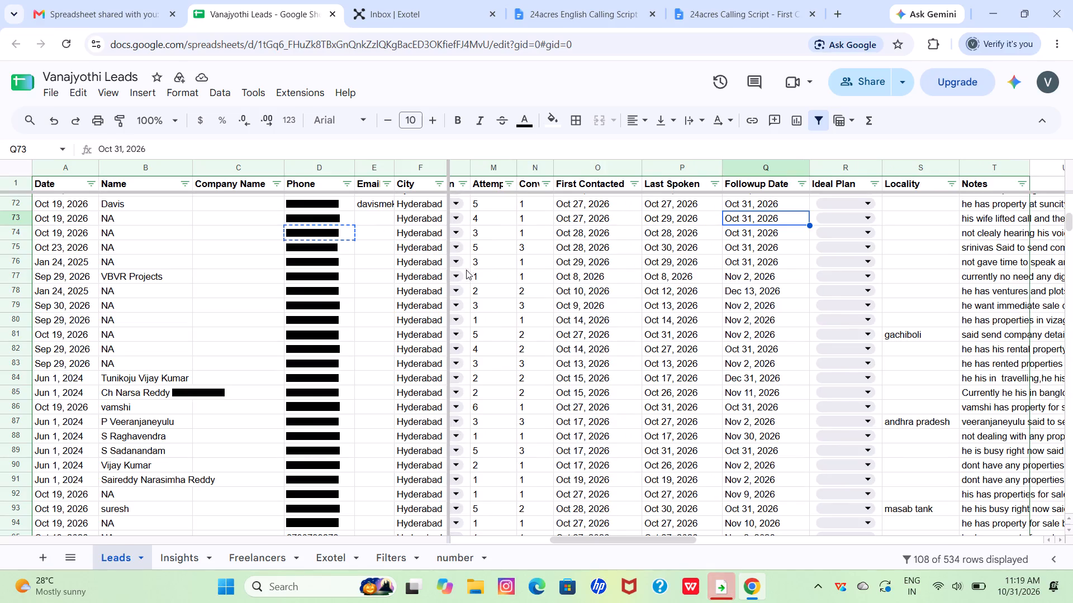
pyautogui.click(490, 257)
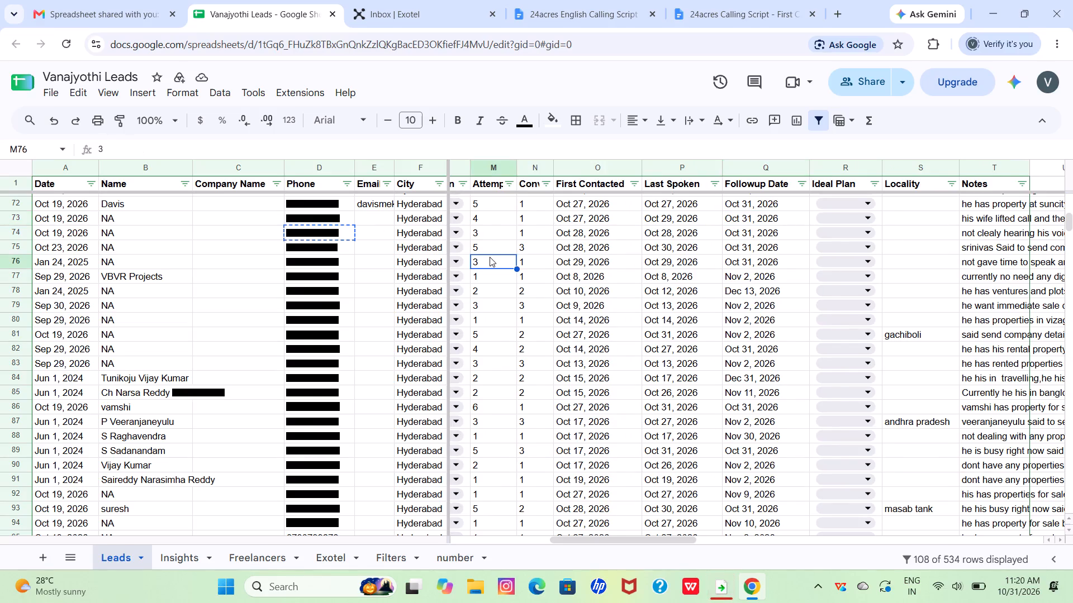
pyautogui.hscroll(-1, 490, 257)
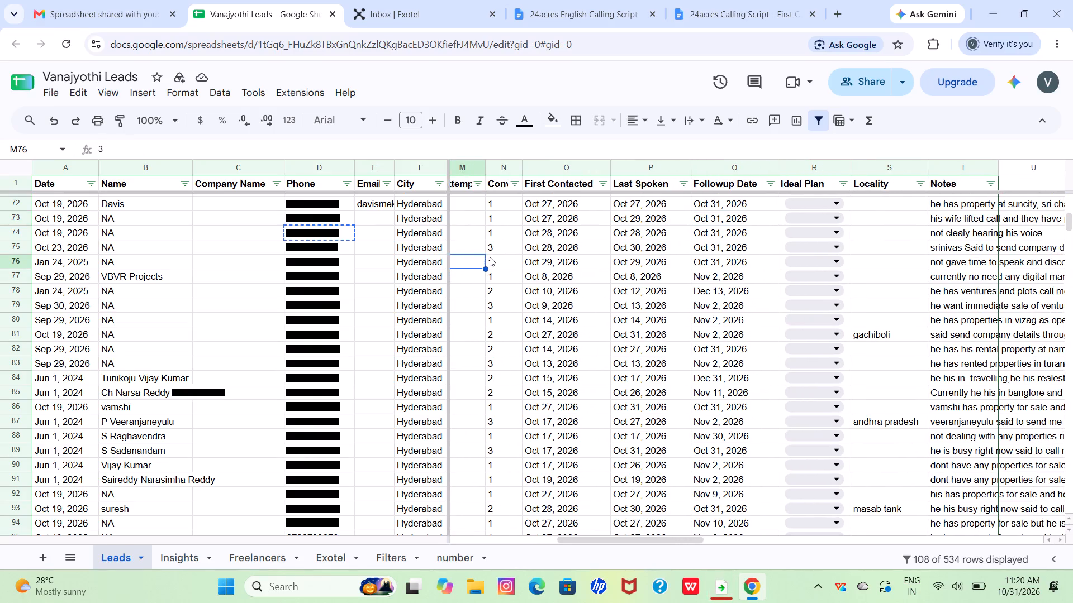
pyautogui.hscroll(-2, 862, 260)
pyautogui.hscroll(1, 862, 260)
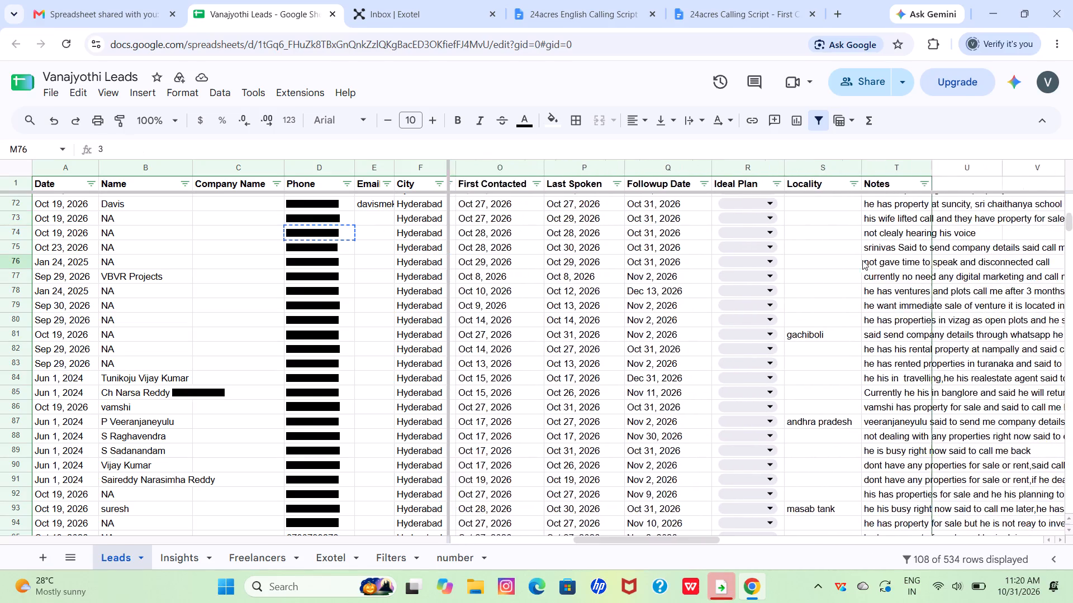
pyautogui.hscroll(3, 862, 260)
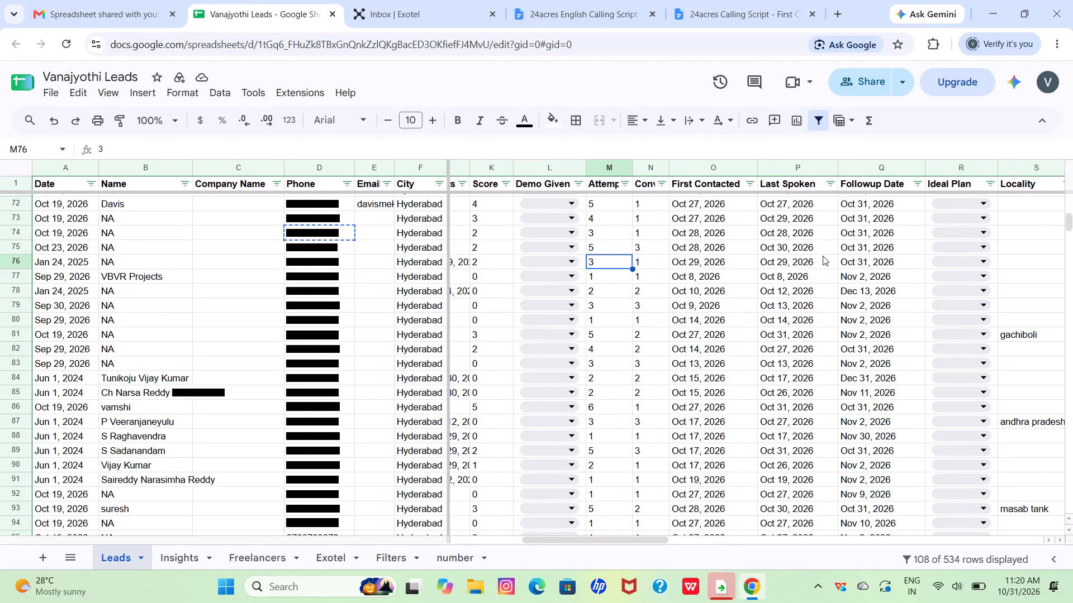
pyautogui.press('4')
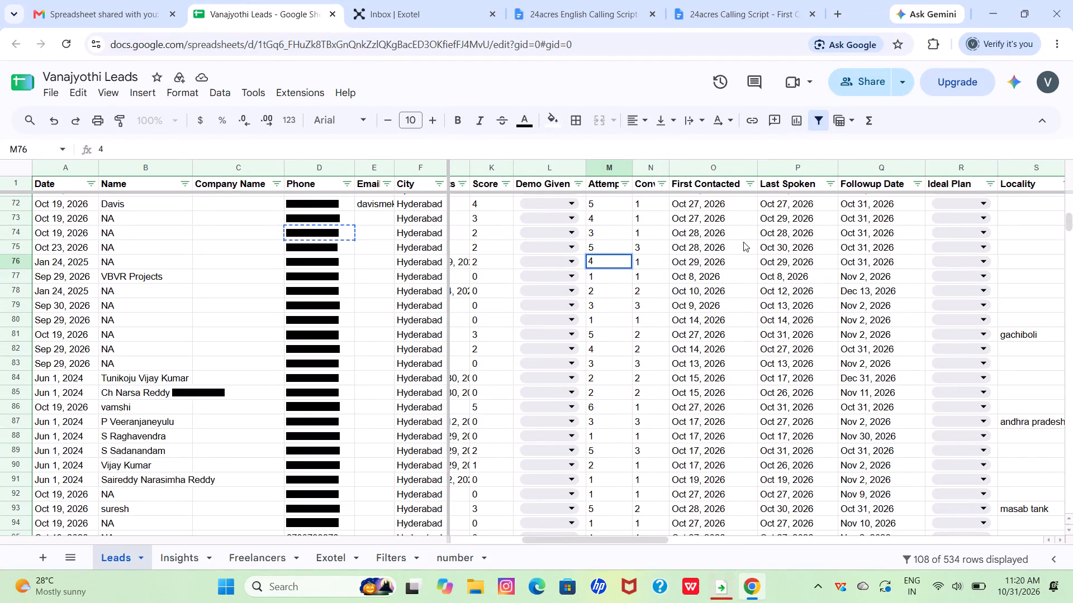
# Update the attempts counts of the neighbouring leads to 6 in row 75, 4 in row 74 and 5 in row 73.
pyautogui.click(602, 242)
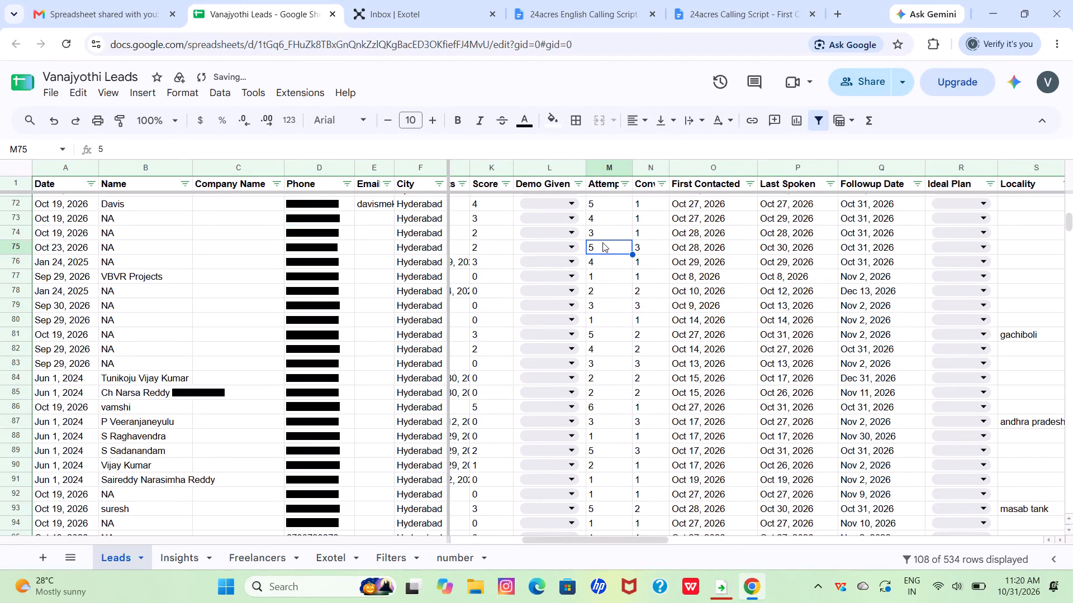
pyautogui.press('6')
pyautogui.click(595, 234)
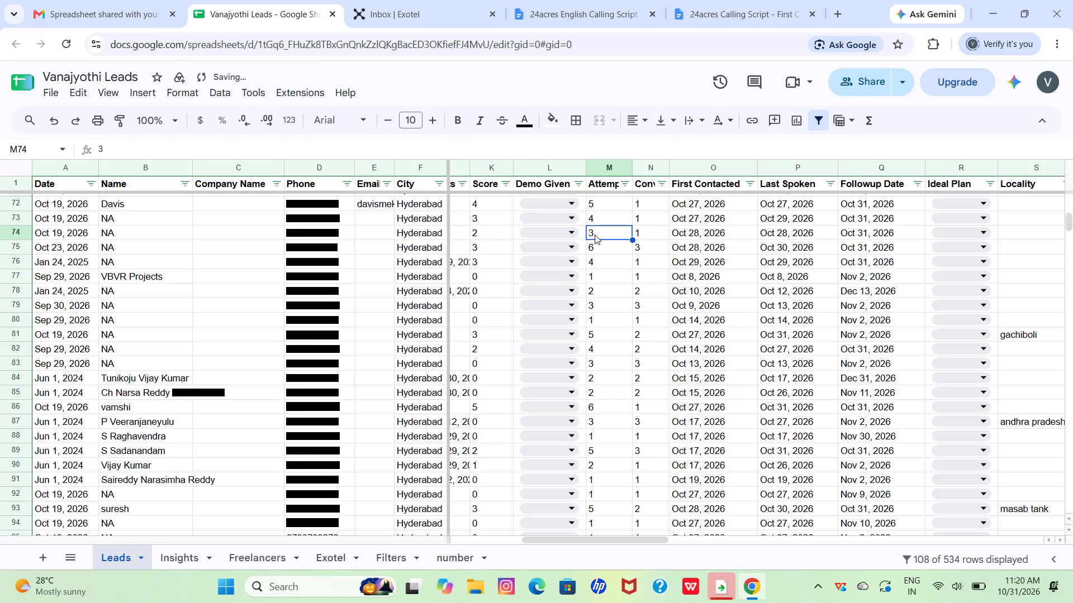
pyautogui.press('4')
pyautogui.click(602, 221)
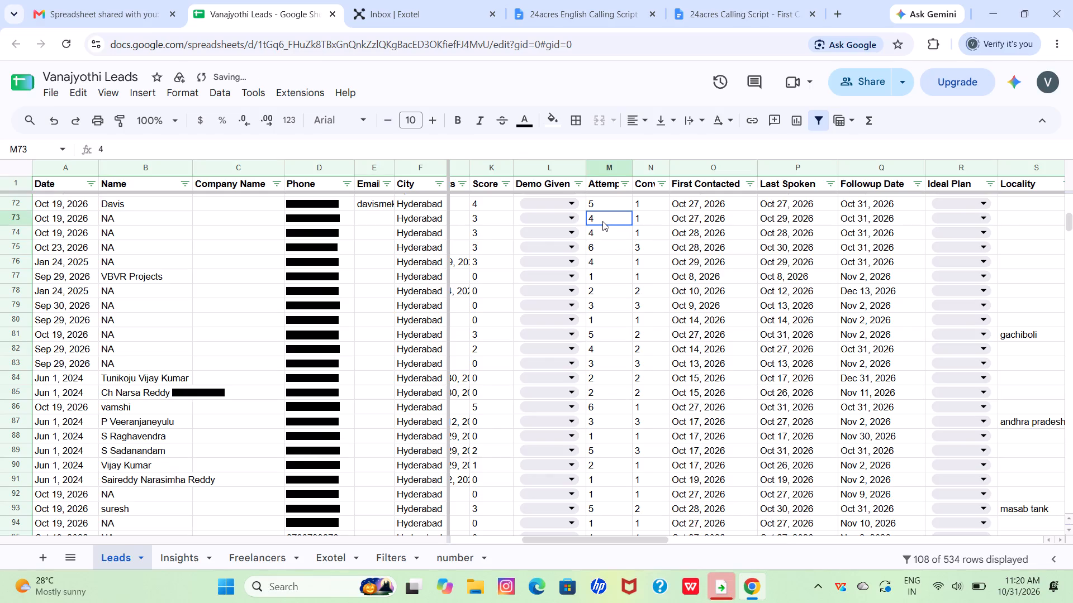
pyautogui.press('5')
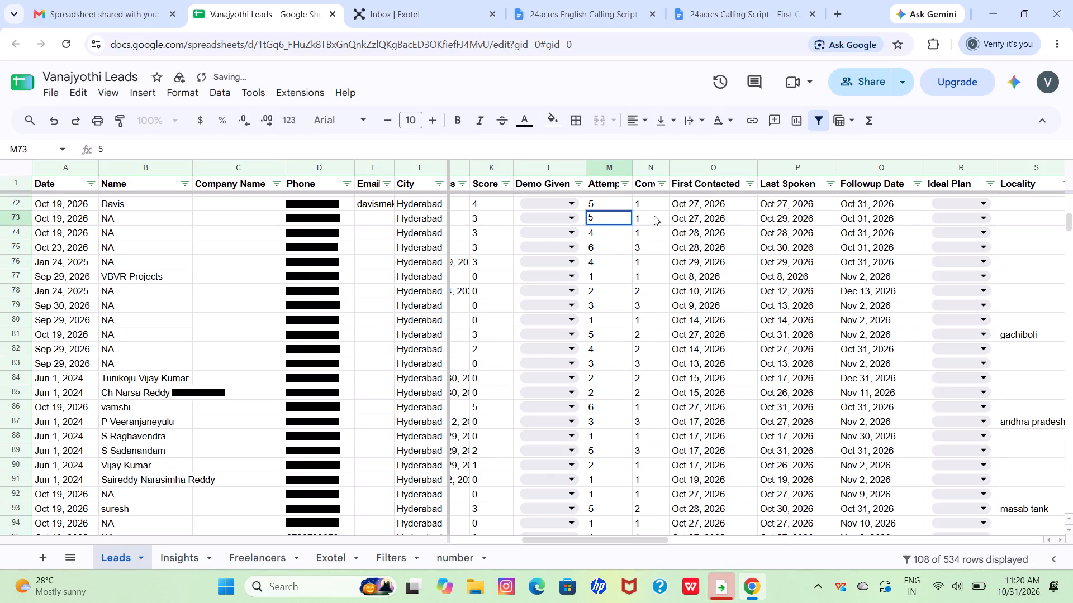
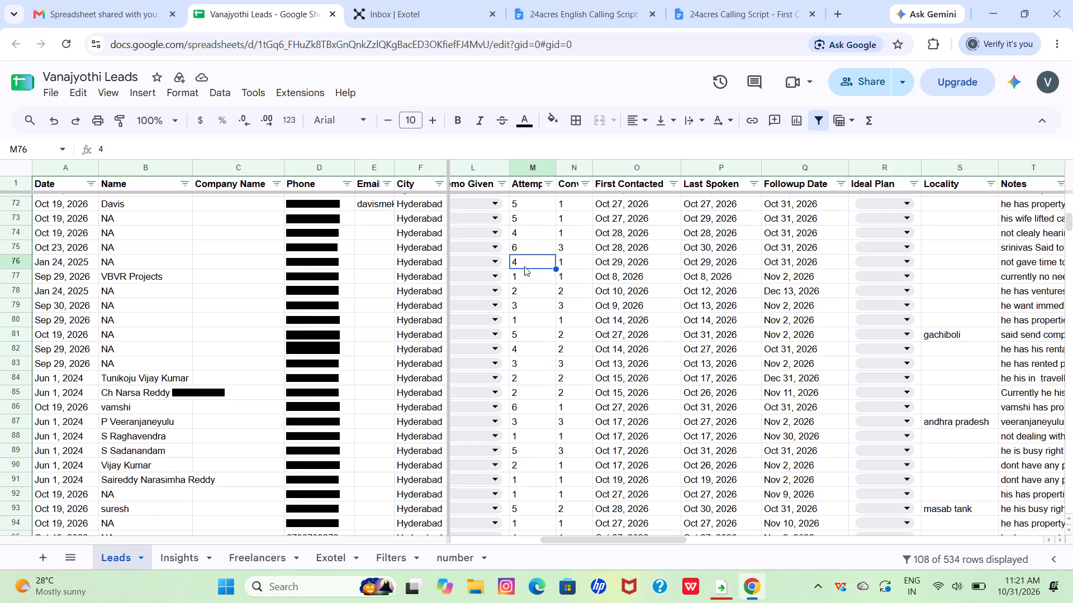
# Select the phone number of the row 75 Hyderabad lead.
pyautogui.click(528, 242)
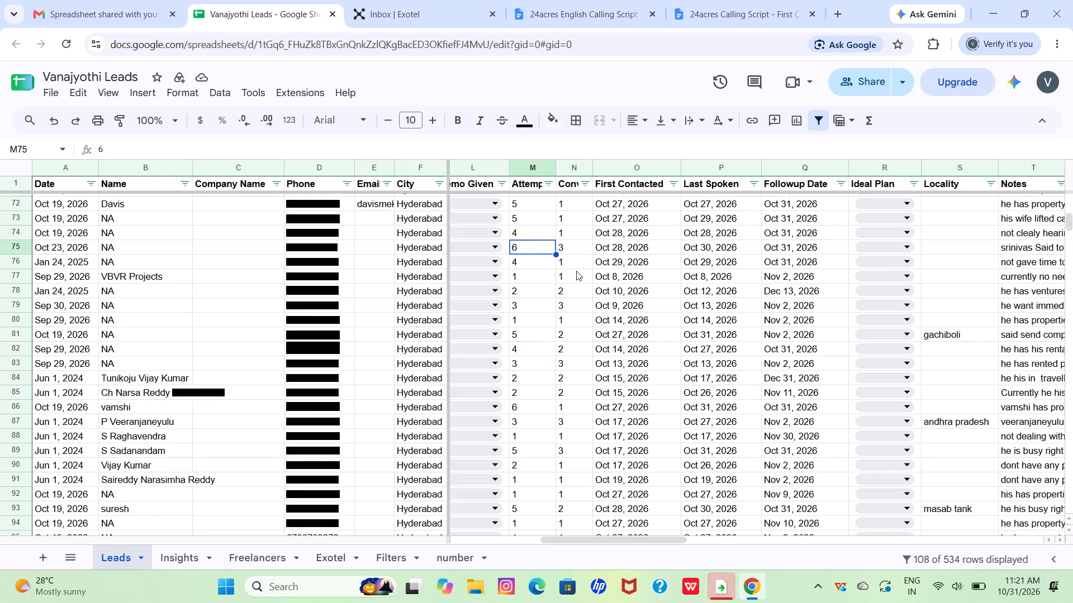
pyautogui.click(335, 252)
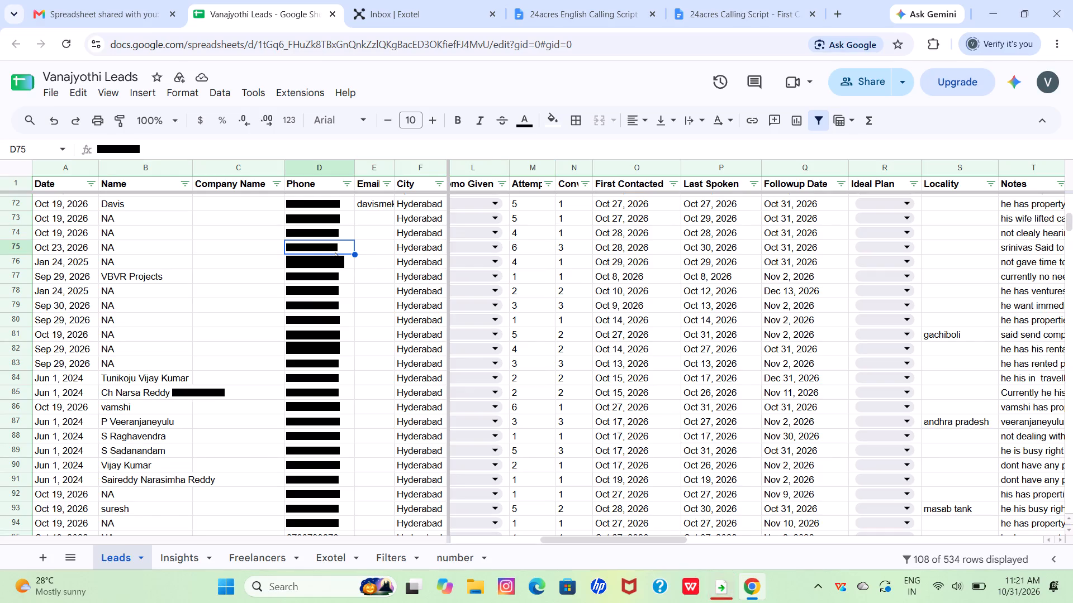
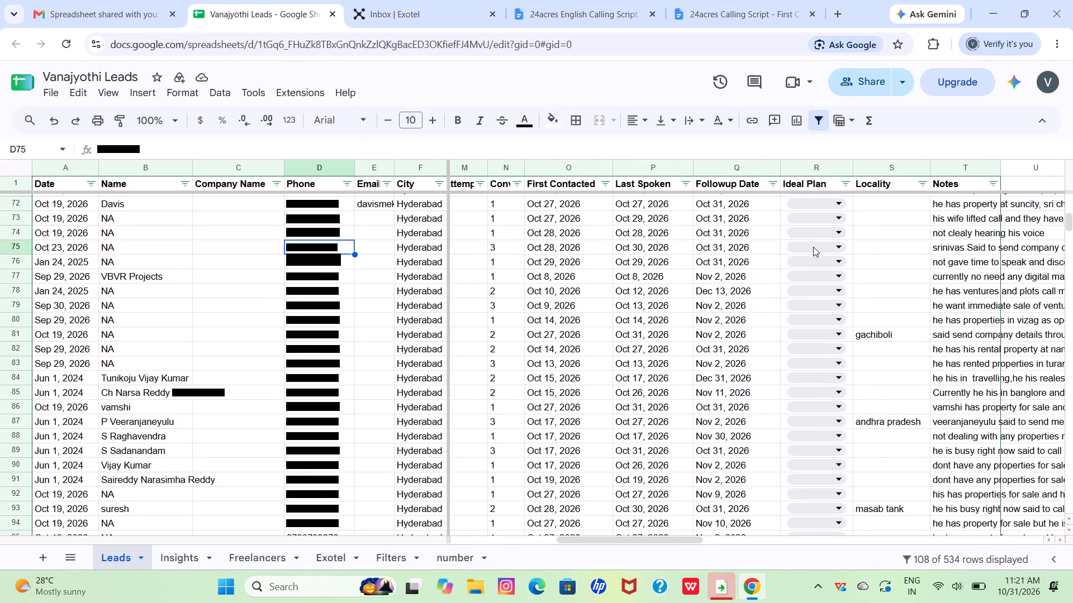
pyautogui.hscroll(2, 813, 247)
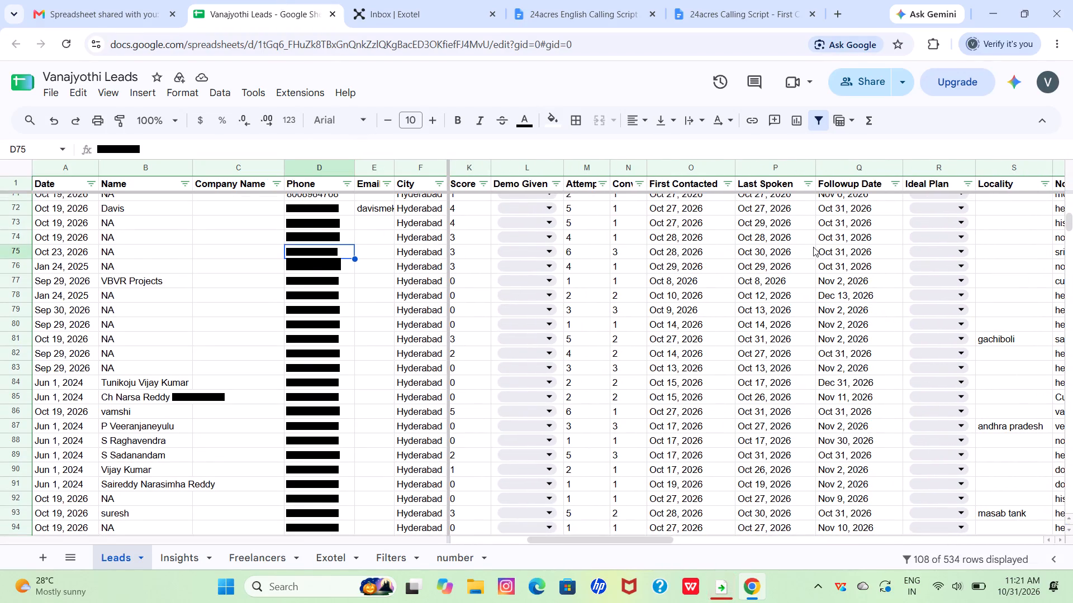
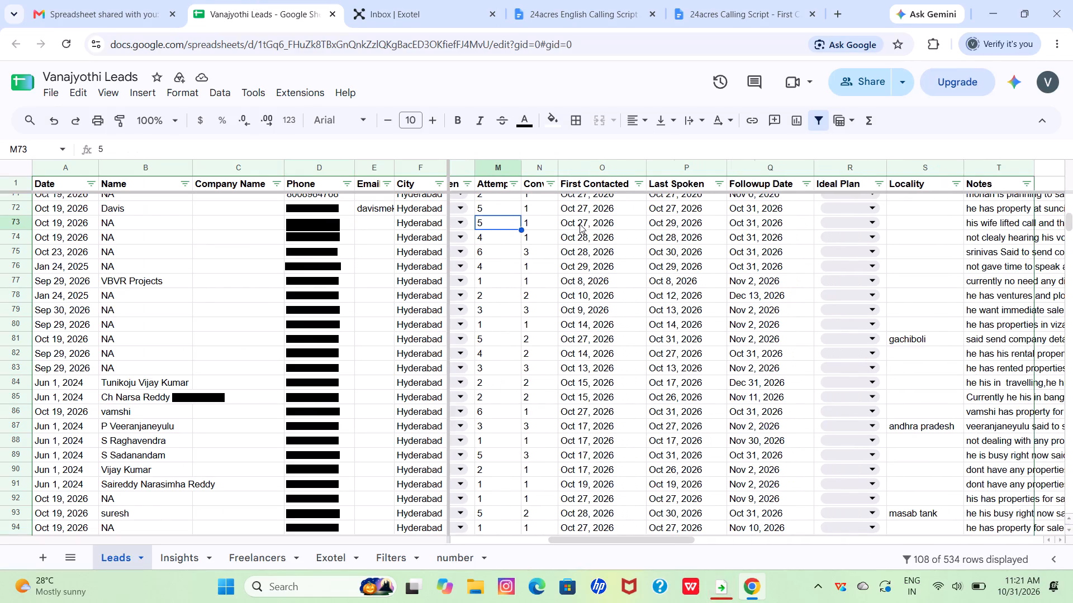
# Select the phone number cell of the Hyderabad lead in row 73 of the Leads sheet.
pyautogui.hscroll(1, 580, 224)
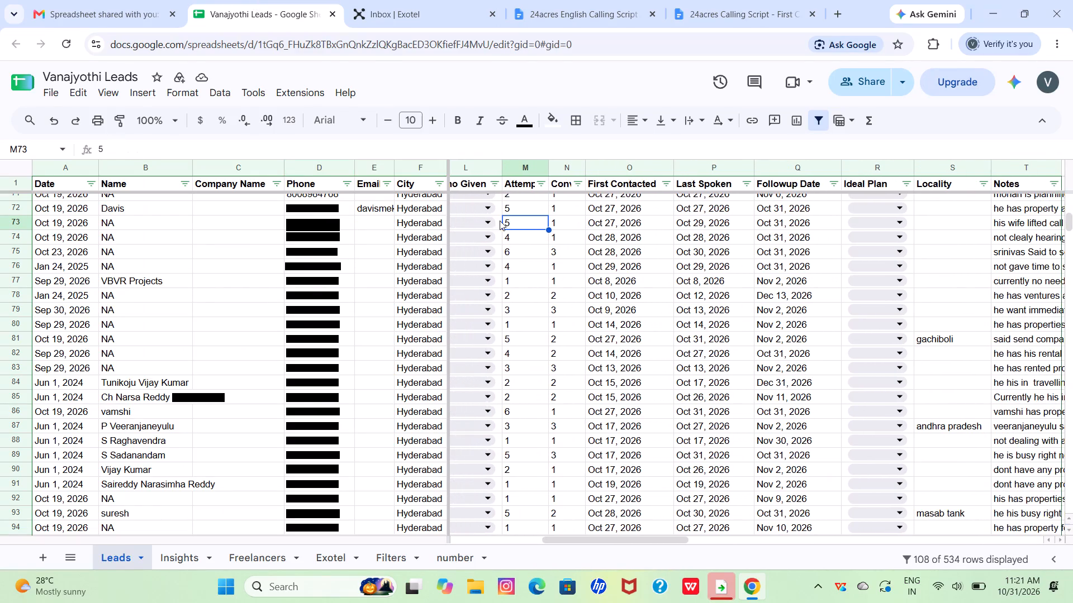
pyautogui.click(340, 221)
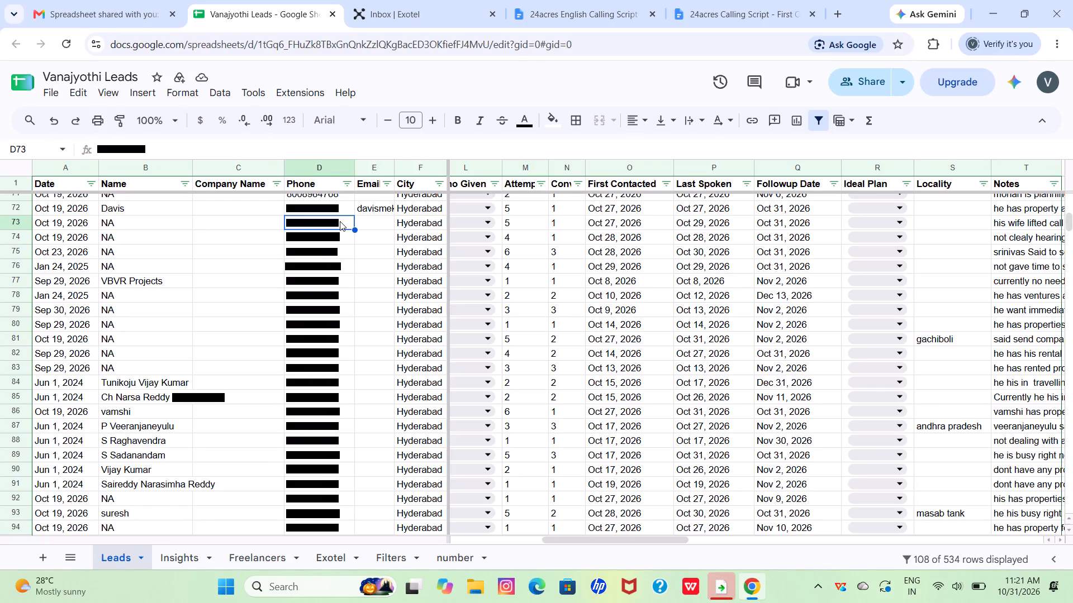
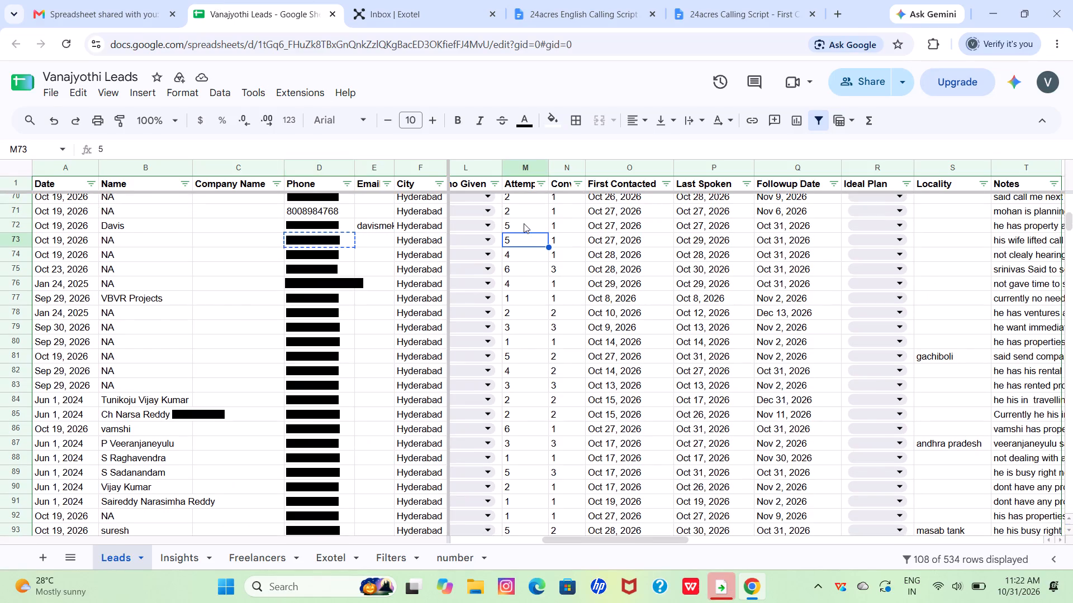
# Correct the final callback time in the row 68 lead's note to 10:00am.
pyautogui.scroll(1, 524, 223)
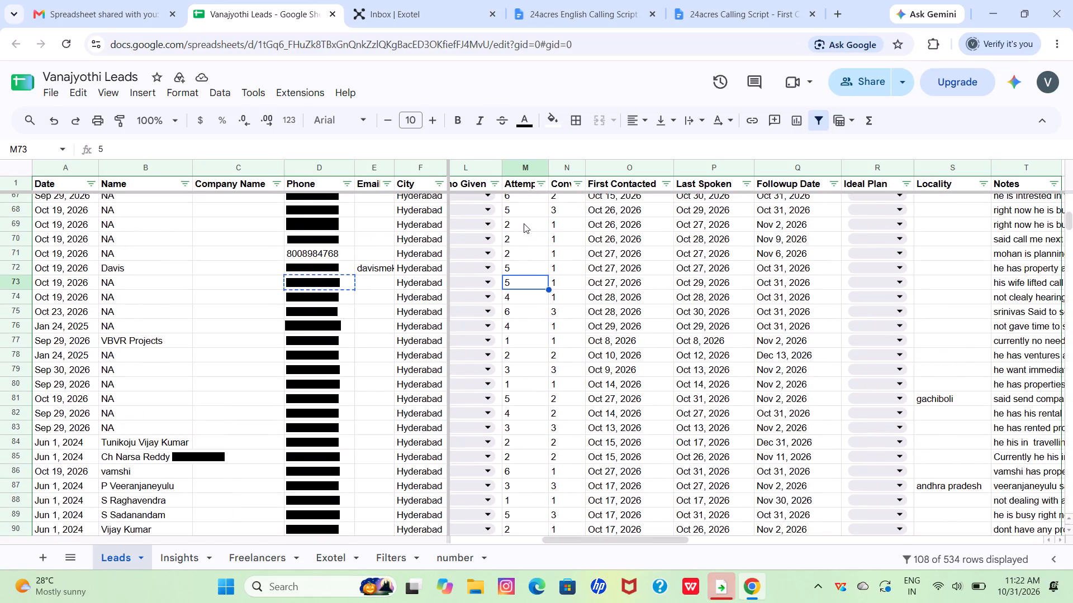
pyautogui.hscroll(-4, 524, 223)
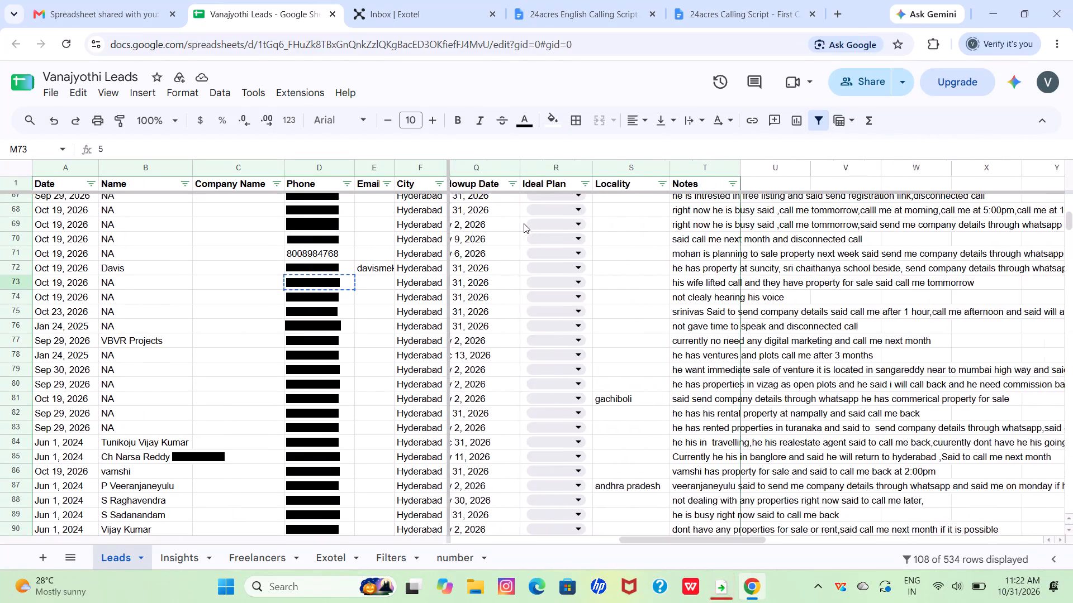
pyautogui.hscroll(-2, 524, 223)
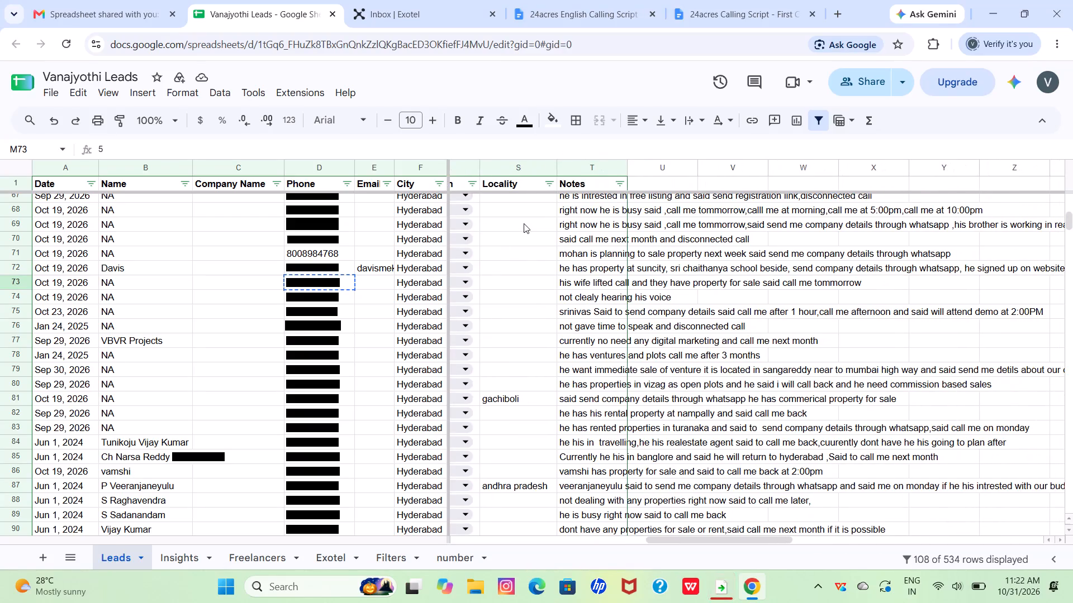
pyautogui.hscroll(1, 524, 223)
pyautogui.doubleClick(606, 213)
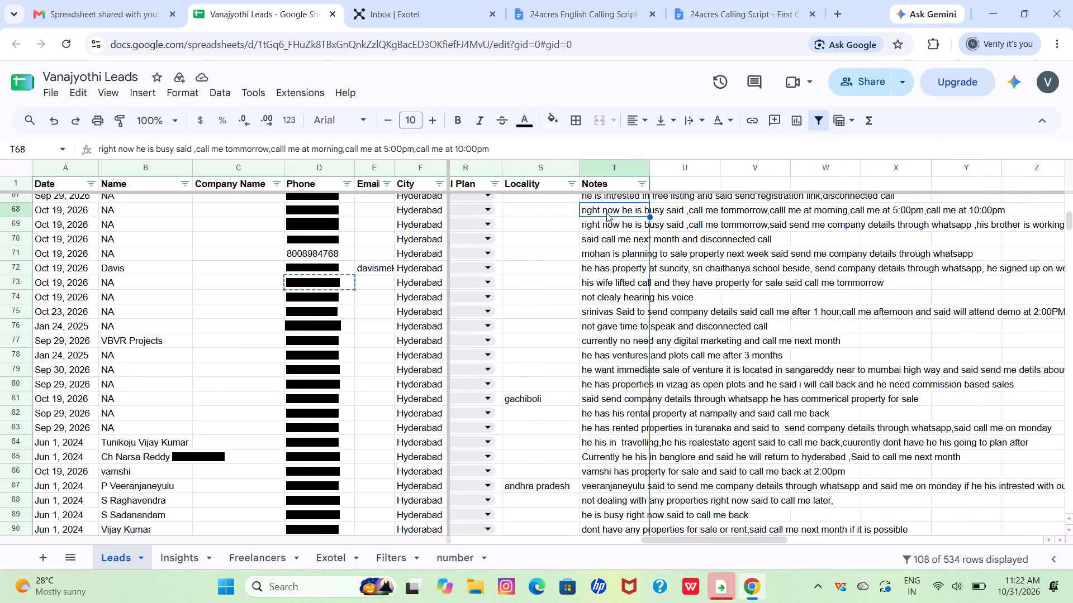
pyautogui.press('BackSpace')
pyautogui.press('BackSpace')
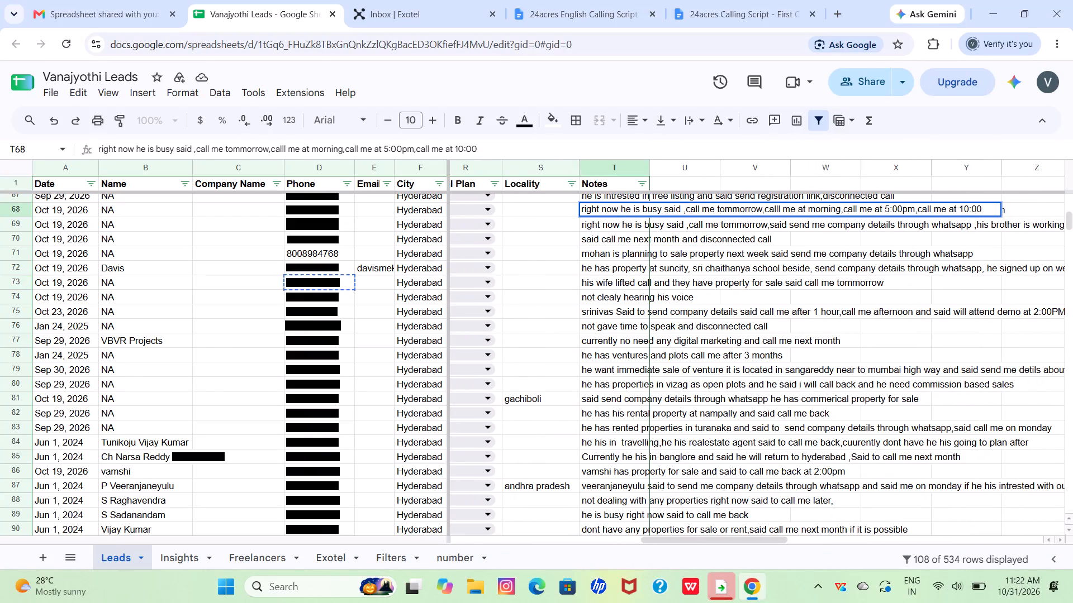
pyautogui.press('a')
pyautogui.press('m')
pyautogui.click(554, 227)
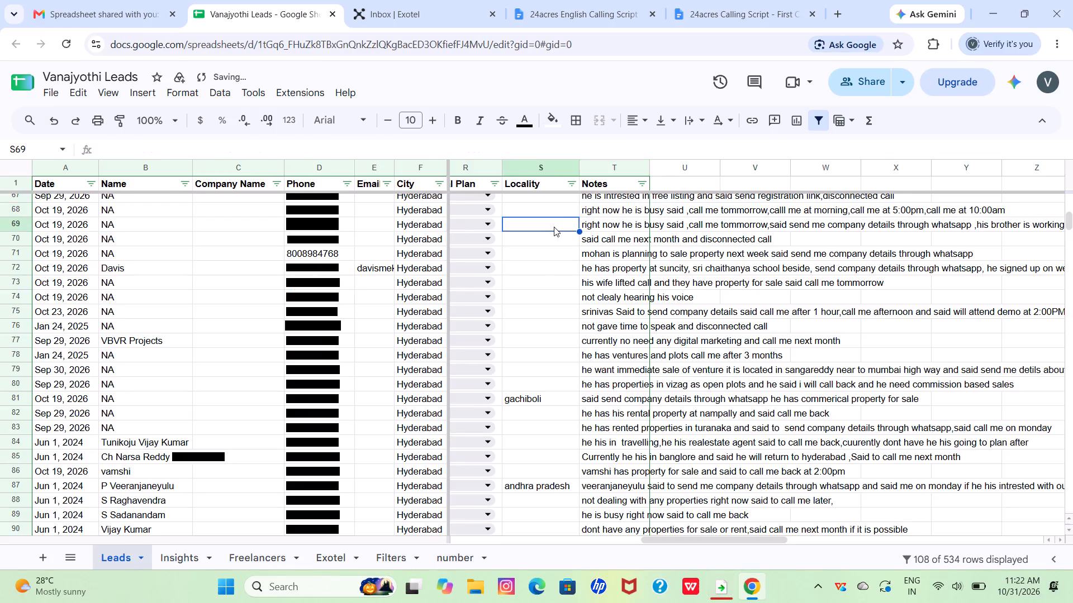
# Review the follow-up dates, contact dates and notes of the Hyderabad leads in rows 68 and 69.
pyautogui.click(566, 214)
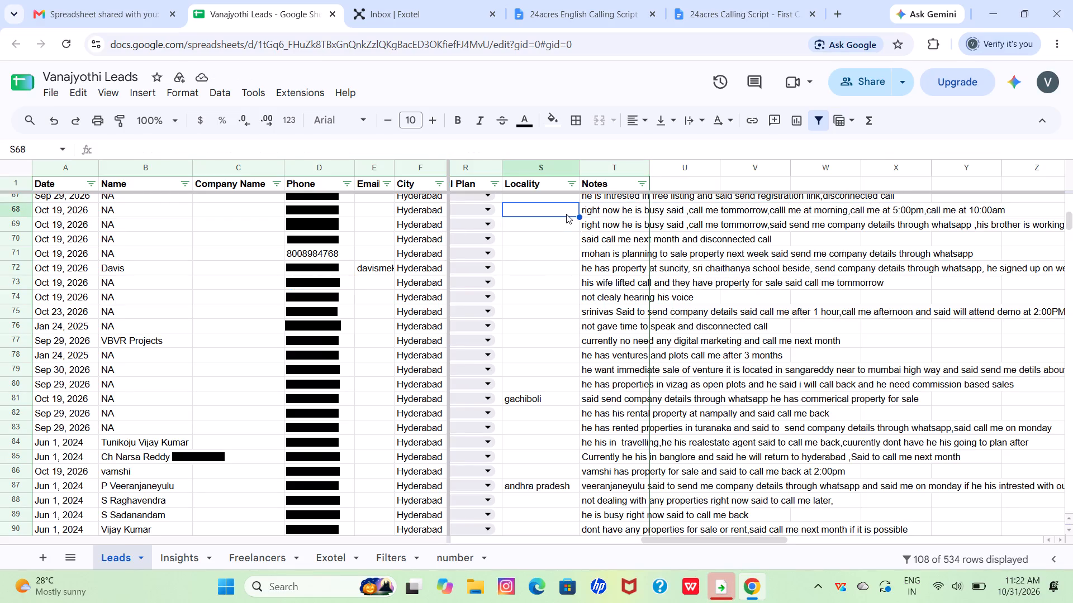
pyautogui.click(567, 223)
pyautogui.hscroll(-1, 567, 223)
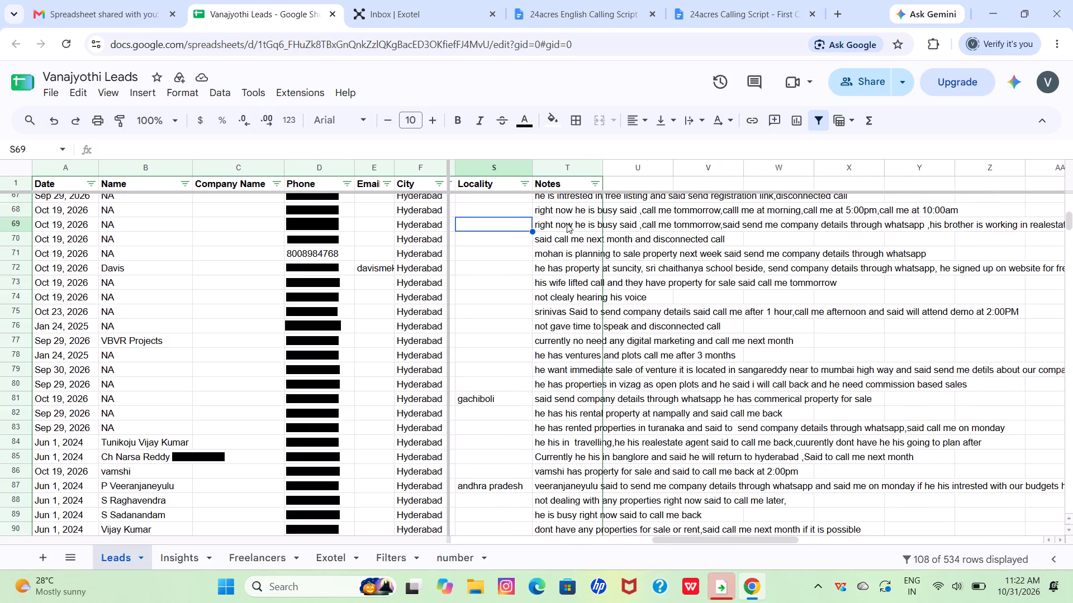
pyautogui.hscroll(-2, 567, 223)
pyautogui.hscroll(3, 567, 223)
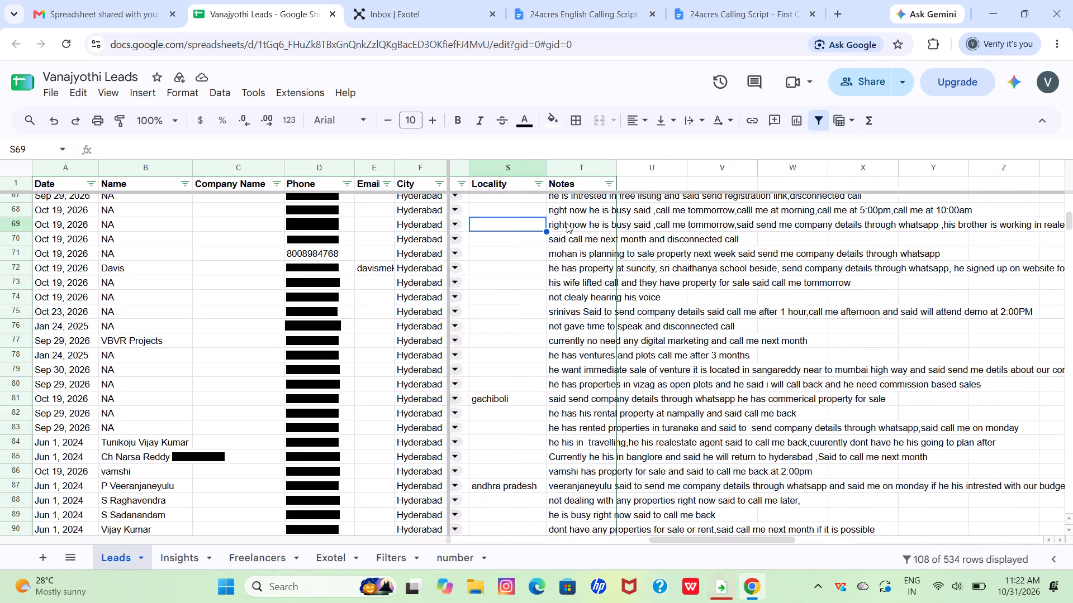
pyautogui.hscroll(4, 567, 223)
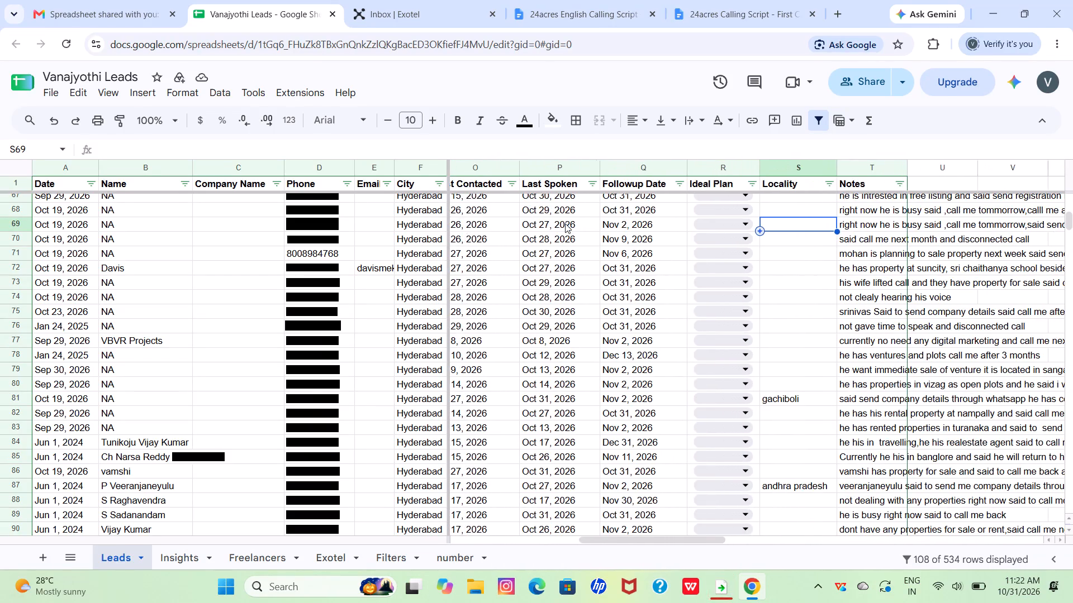
pyautogui.hscroll(1, 565, 223)
pyautogui.click(634, 203)
pyautogui.click(637, 213)
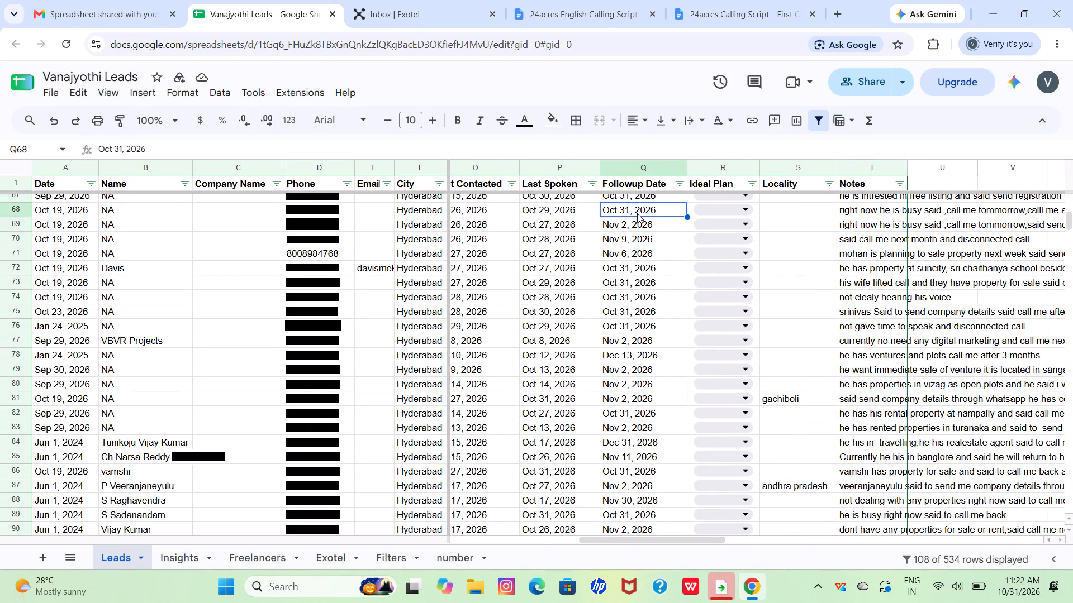
pyautogui.hscroll(-2, 637, 213)
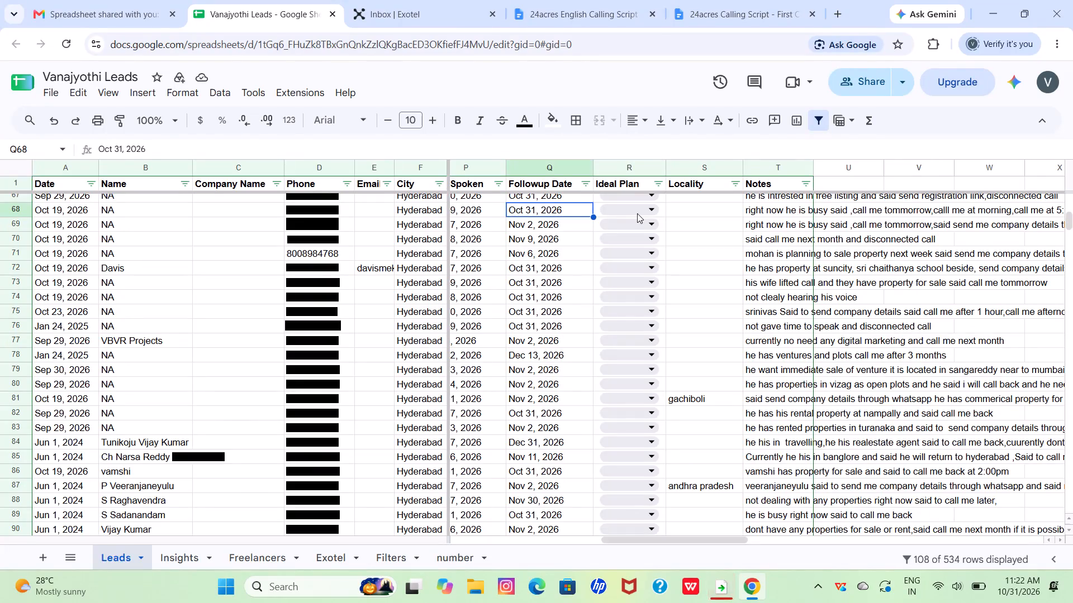
pyautogui.click(772, 218)
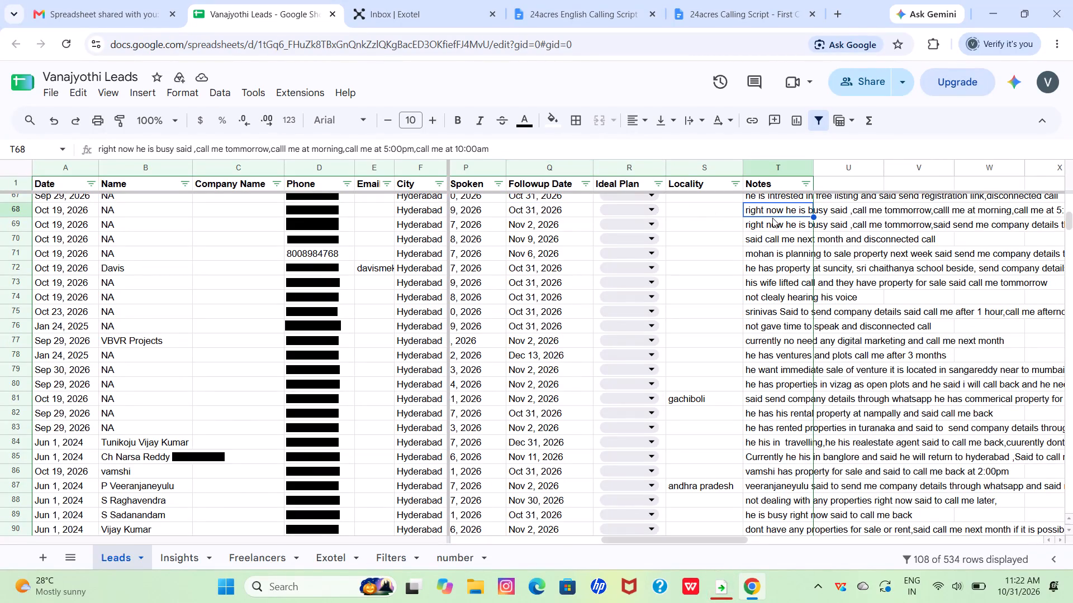
pyautogui.hscroll(-2, 772, 218)
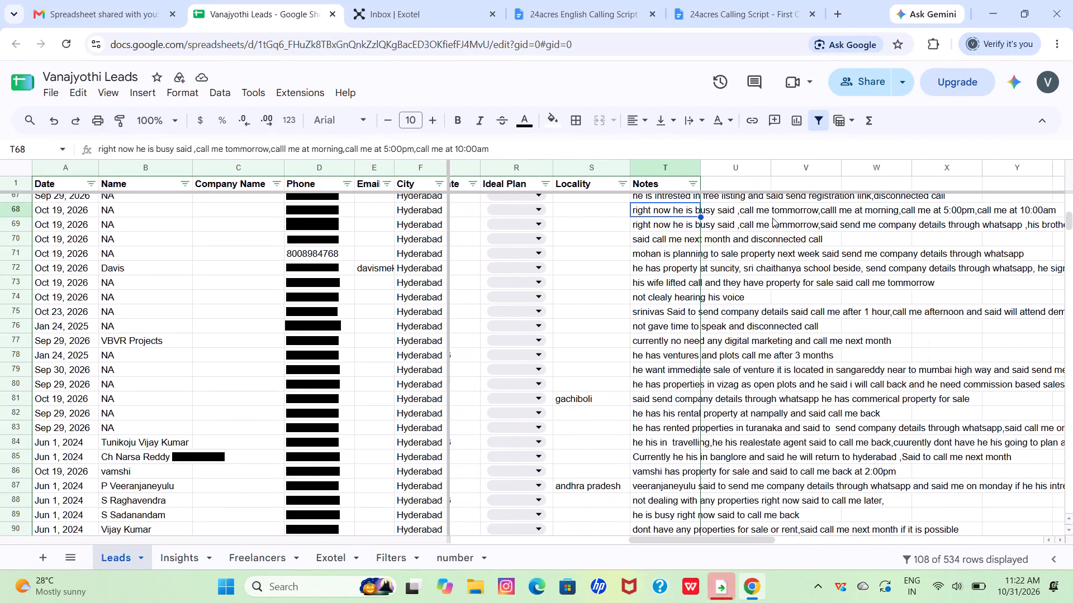
pyautogui.hscroll(-1, 772, 218)
pyautogui.hscroll(2, 772, 218)
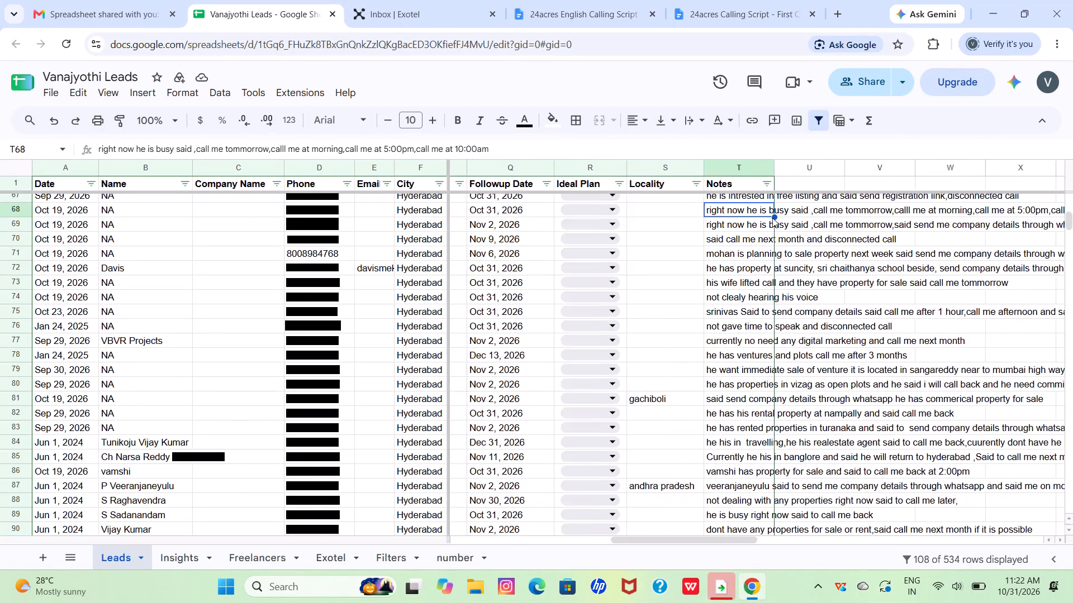
pyautogui.hscroll(7, 772, 218)
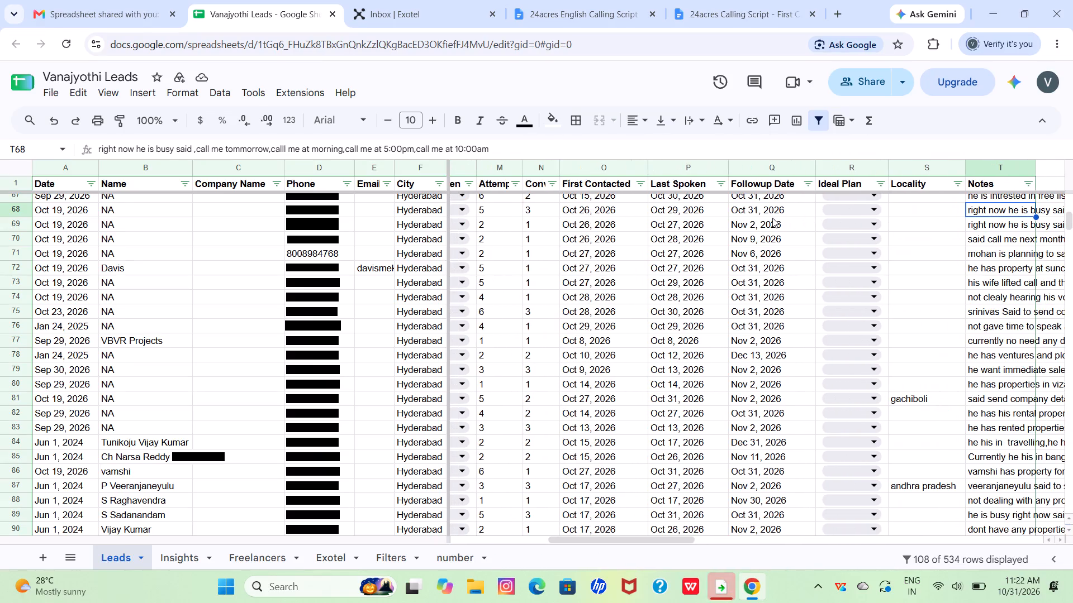
# Set the attempts count of the row 68 lead to 6 and select its phone number cell.
pyautogui.click(342, 217)
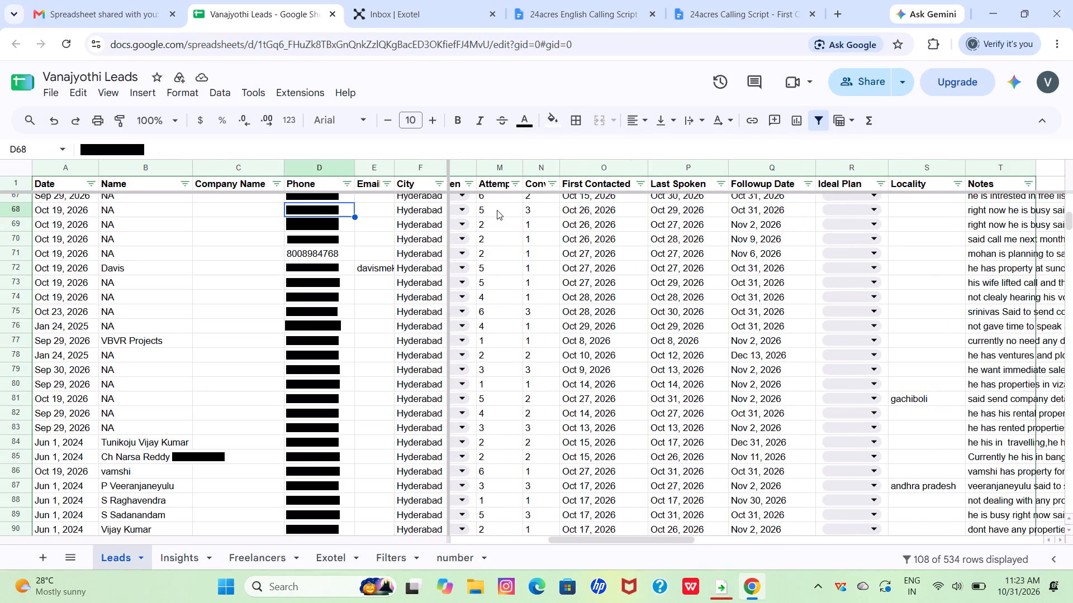
pyautogui.click(497, 210)
pyautogui.press('6')
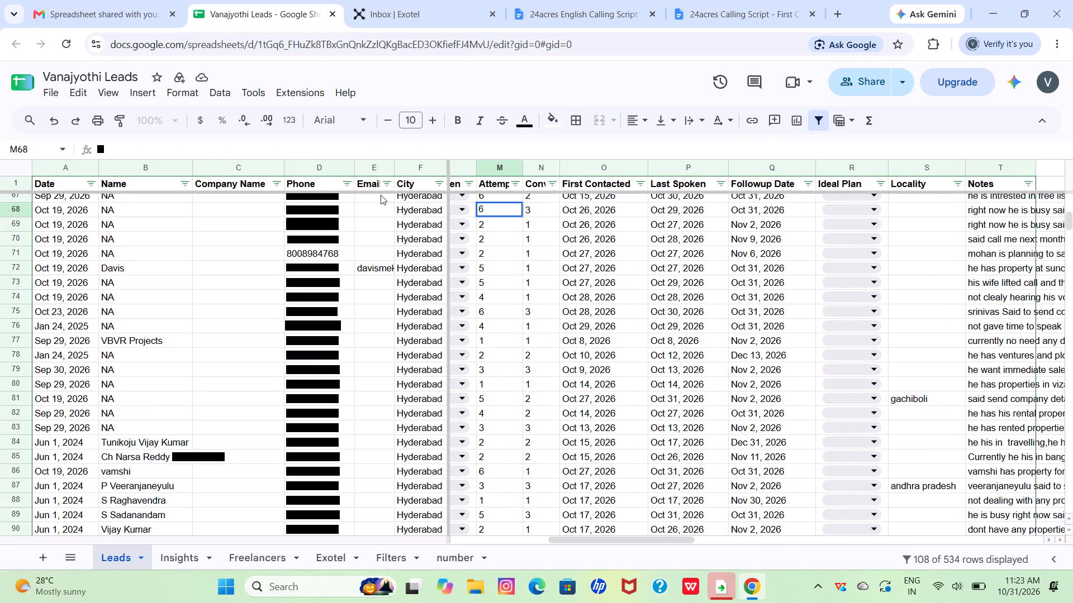
pyautogui.click(332, 212)
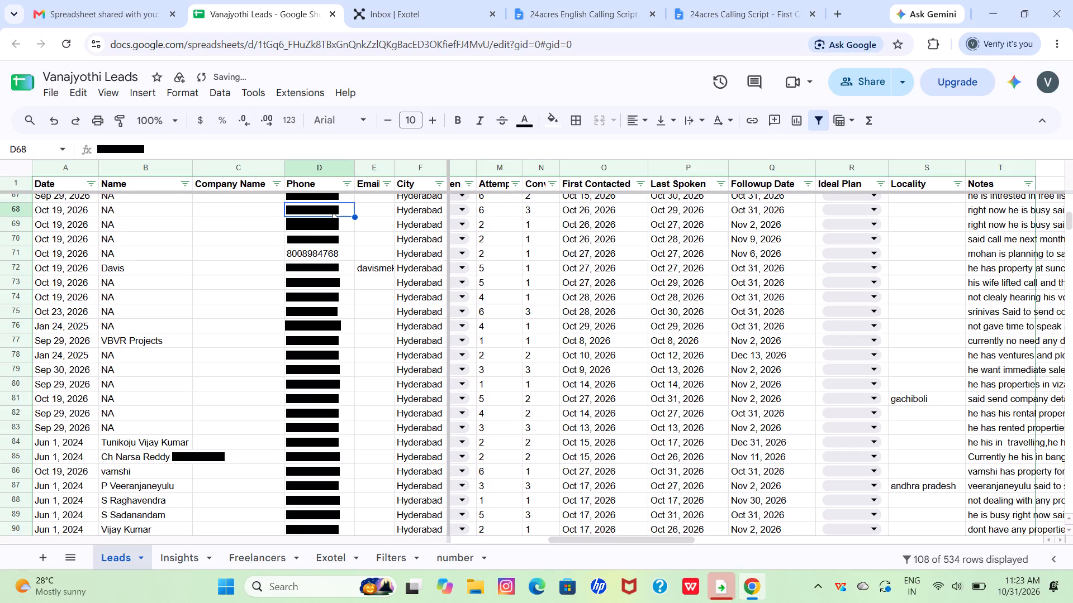
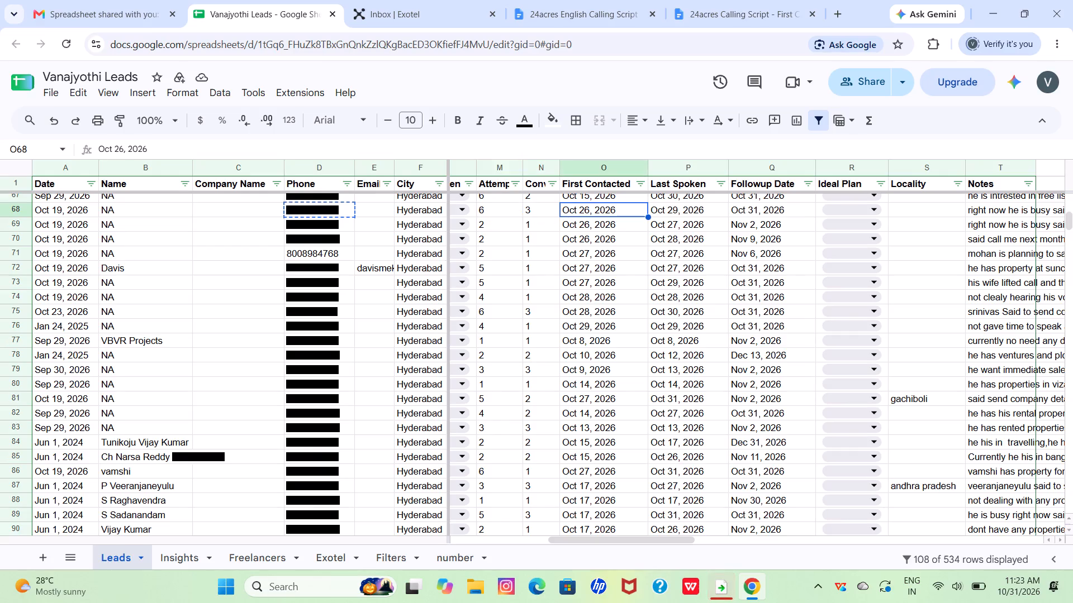
# Check the notes of the Hyderabad leads around rows 66 to 68 and set the row 66 lead's follow-up date to Nov 2, 2026.
pyautogui.scroll(1, 604, 204)
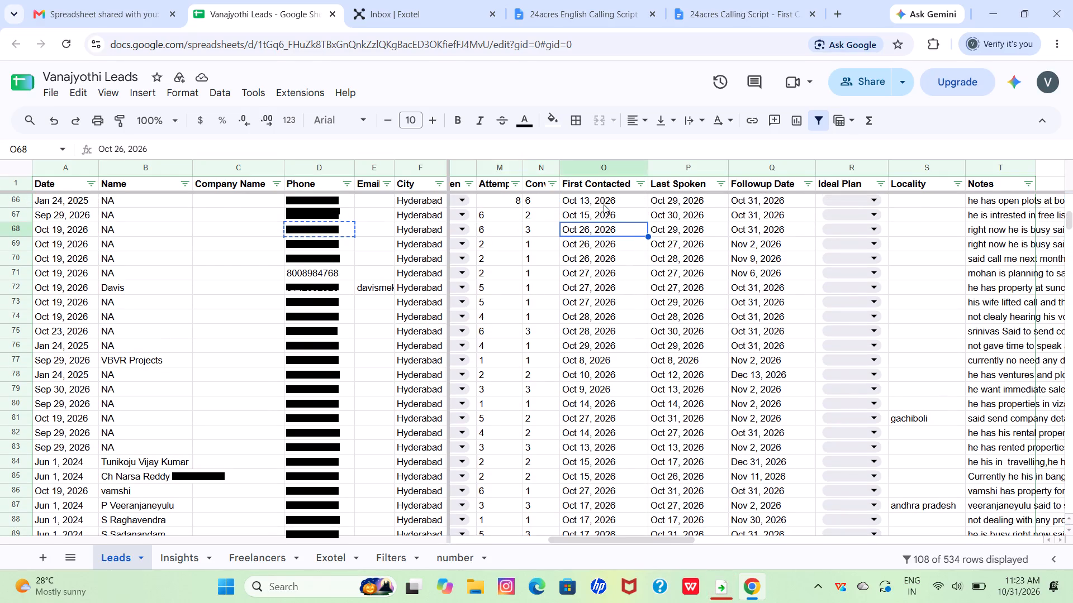
pyautogui.scroll(1, 604, 204)
pyautogui.hscroll(-2, 604, 204)
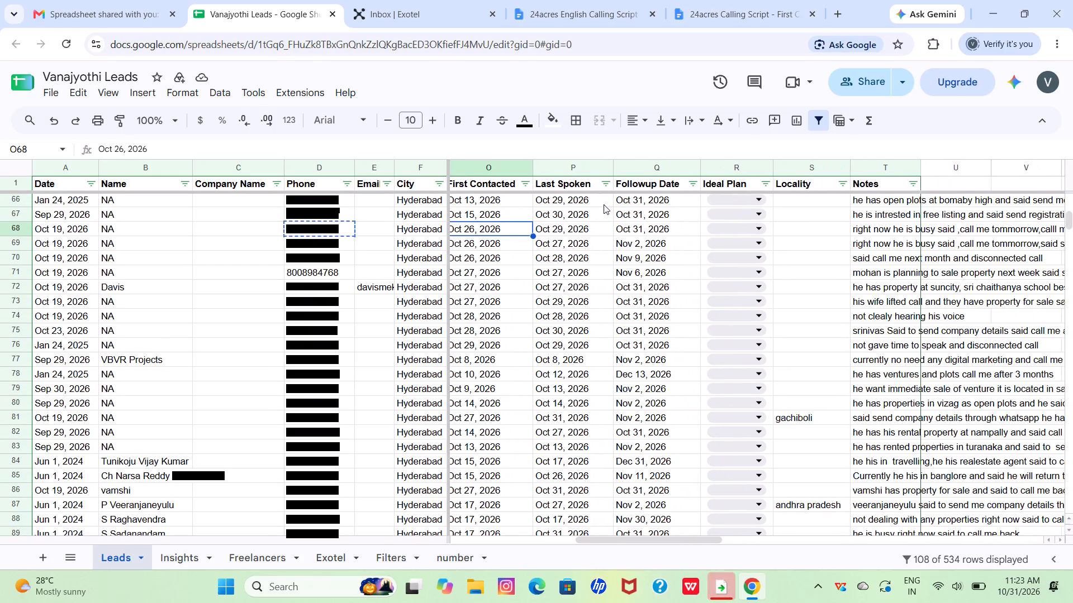
pyautogui.click(642, 211)
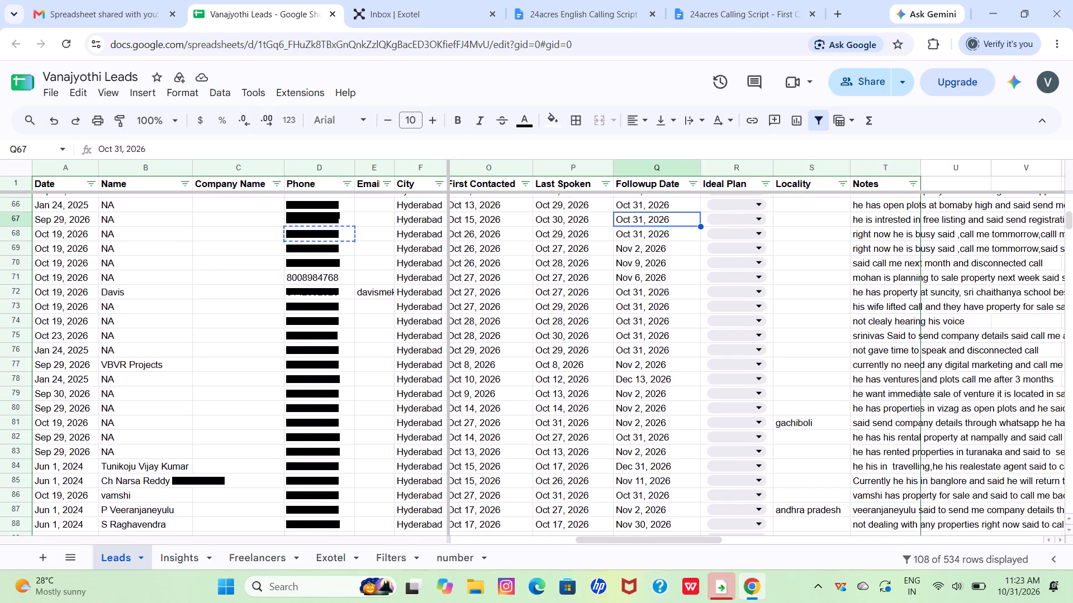
pyautogui.hscroll(-2, 642, 226)
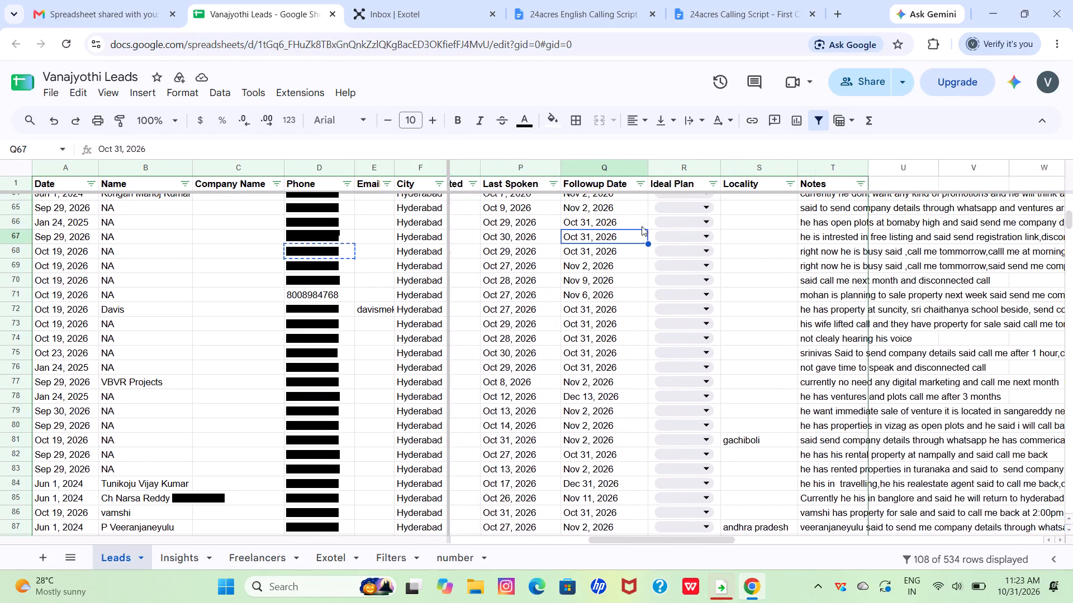
pyautogui.hscroll(-2, 642, 226)
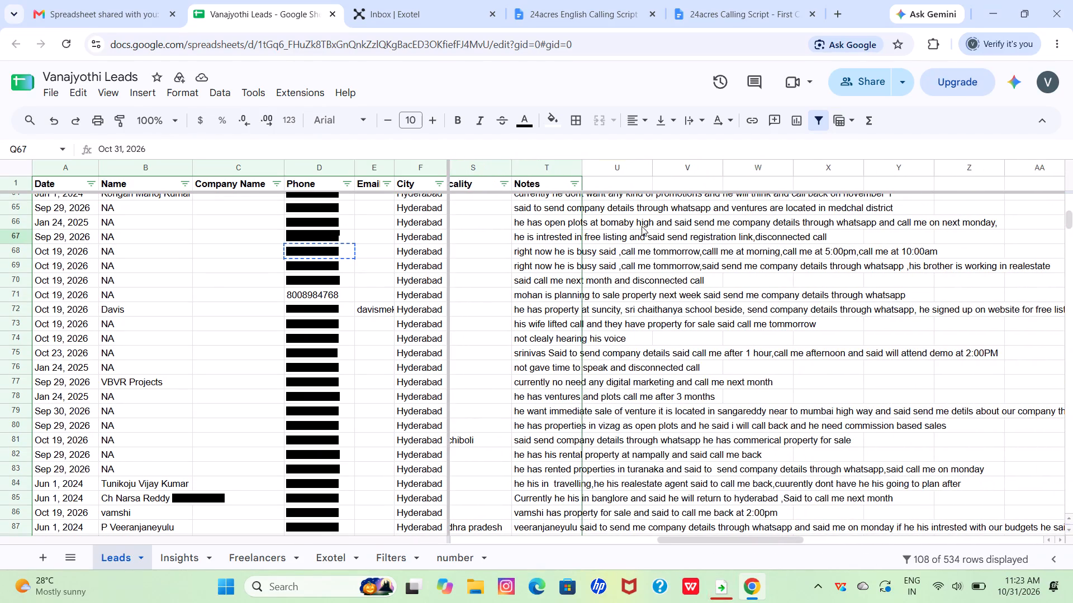
pyautogui.hscroll(3, 642, 226)
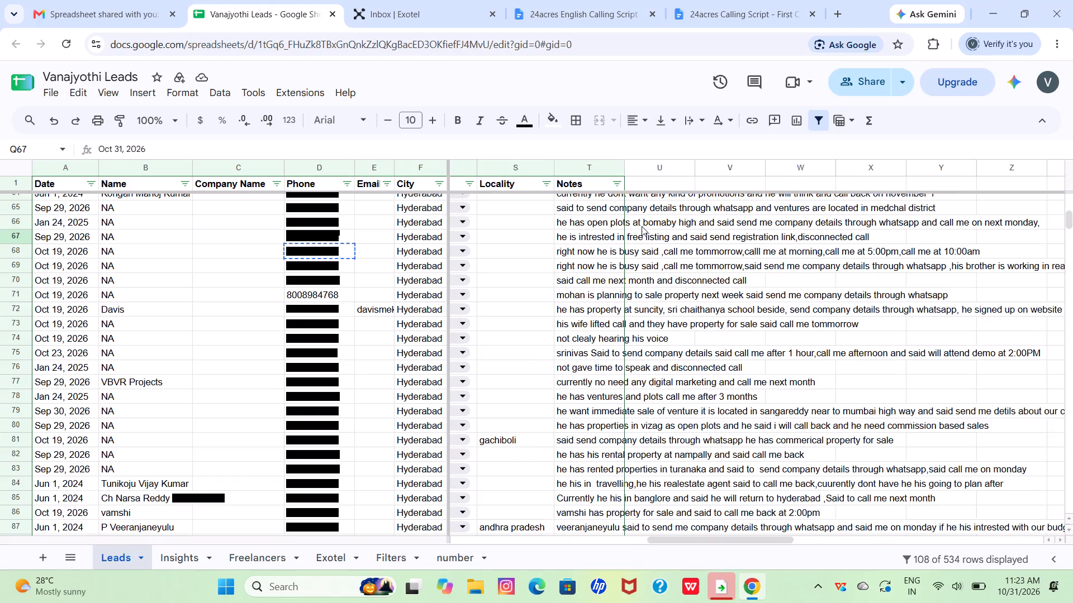
pyautogui.hscroll(4, 642, 226)
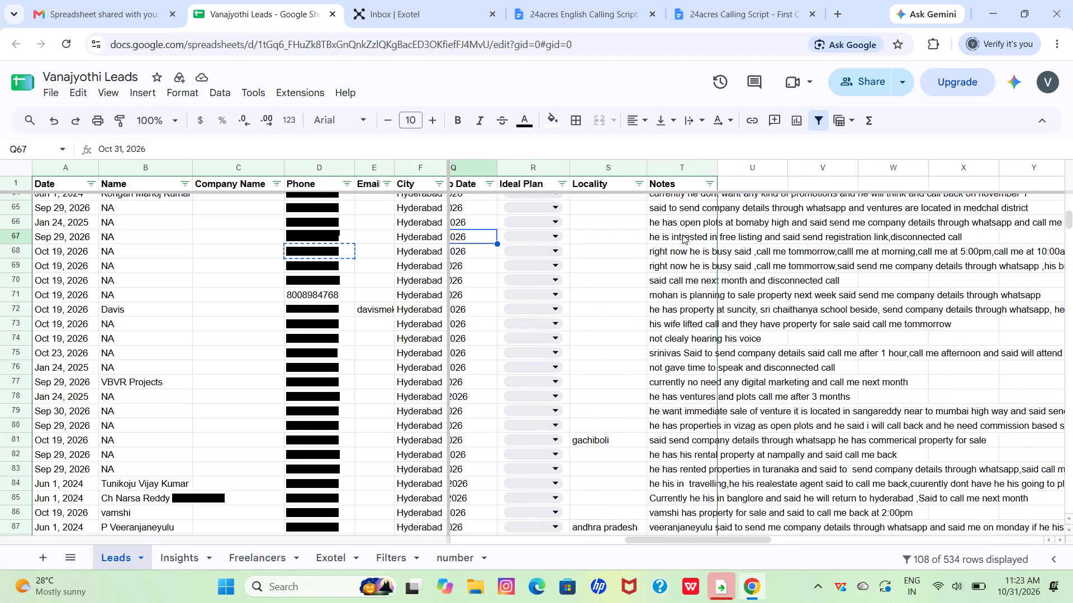
pyautogui.hscroll(2, 682, 234)
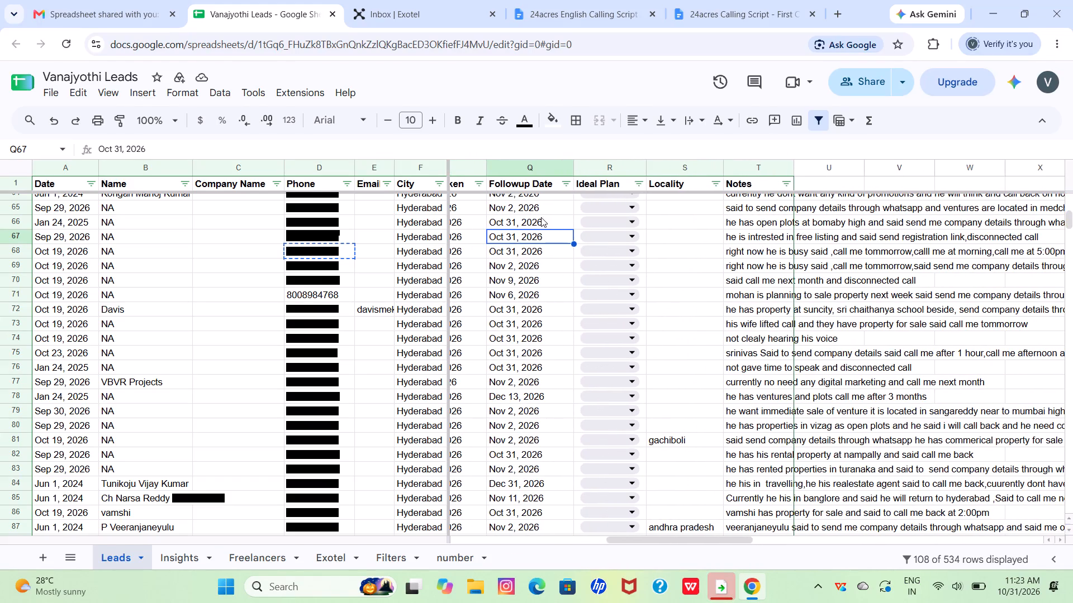
pyautogui.doubleClick(541, 218)
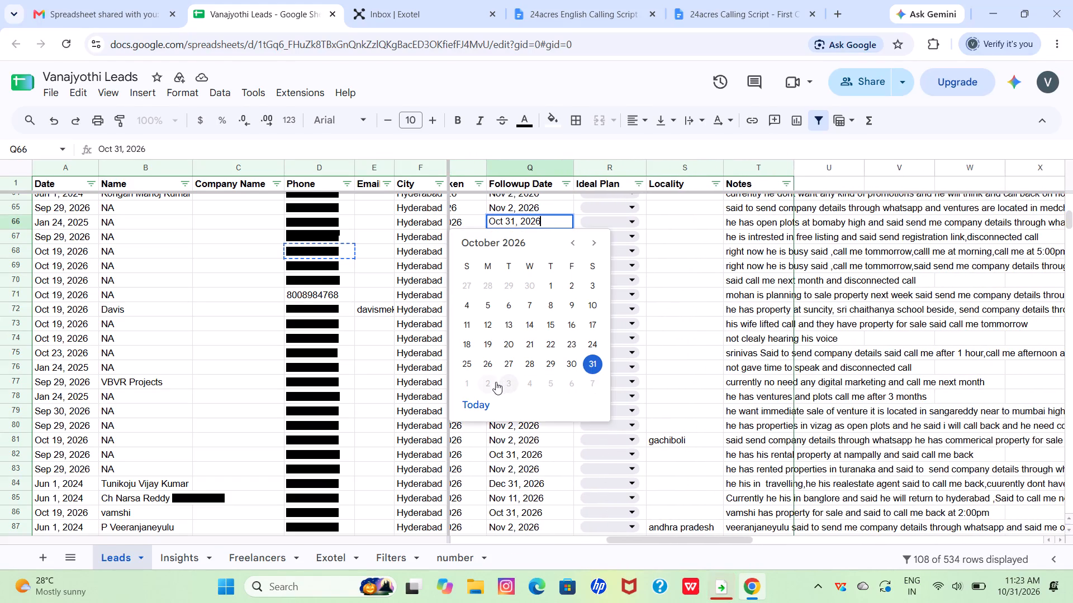
pyautogui.click(489, 382)
# Review the follow-up dates, attempts and notes of the leads in rows 61 to 68 and select the row 63 lead's phone number cell.
pyautogui.click(511, 234)
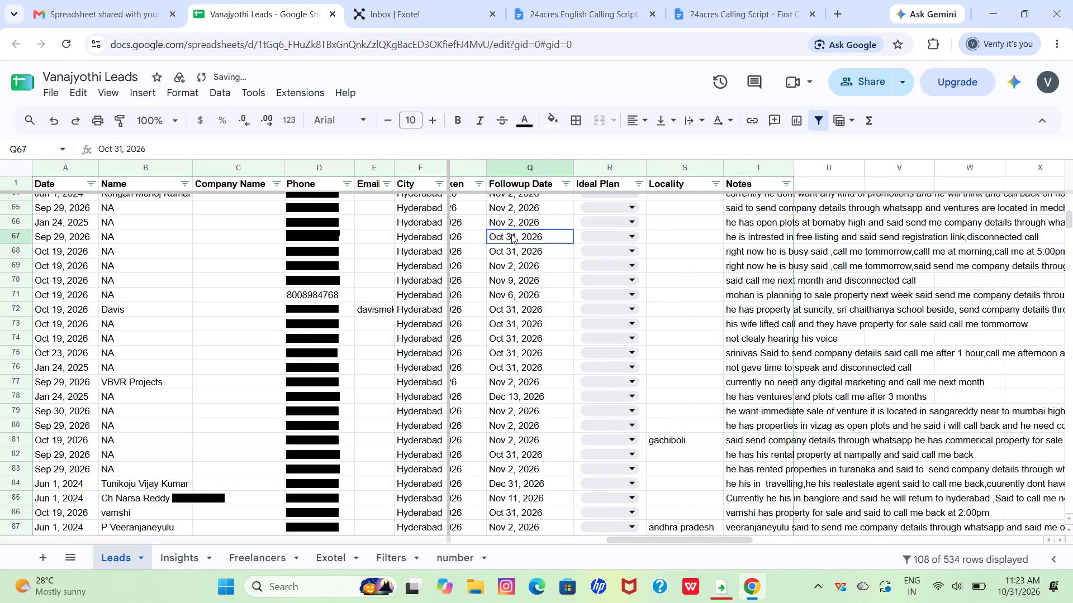
pyautogui.click(515, 246)
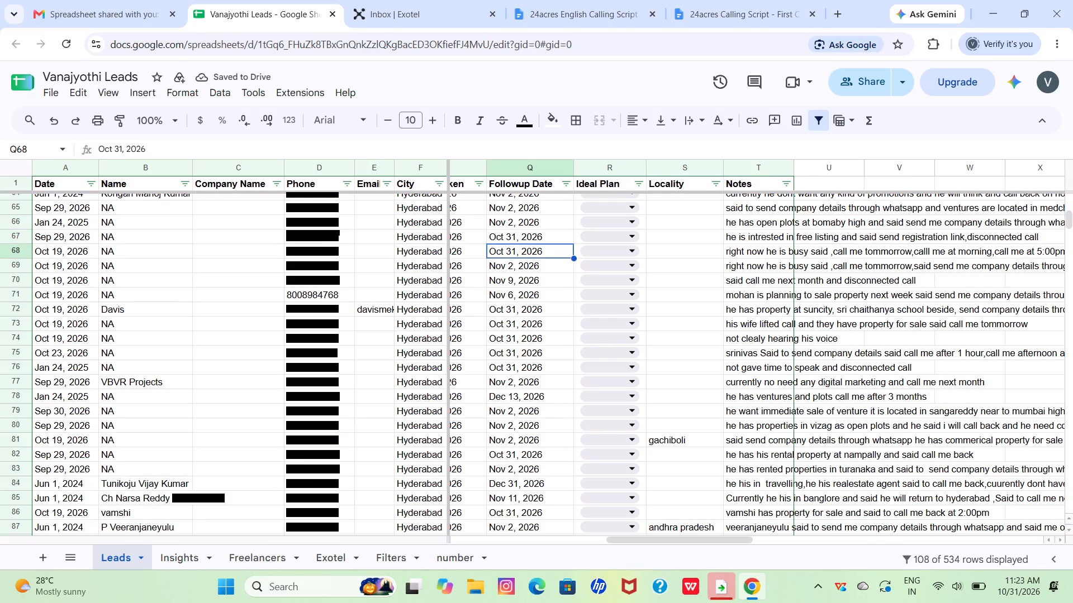
pyautogui.scroll(2, 515, 246)
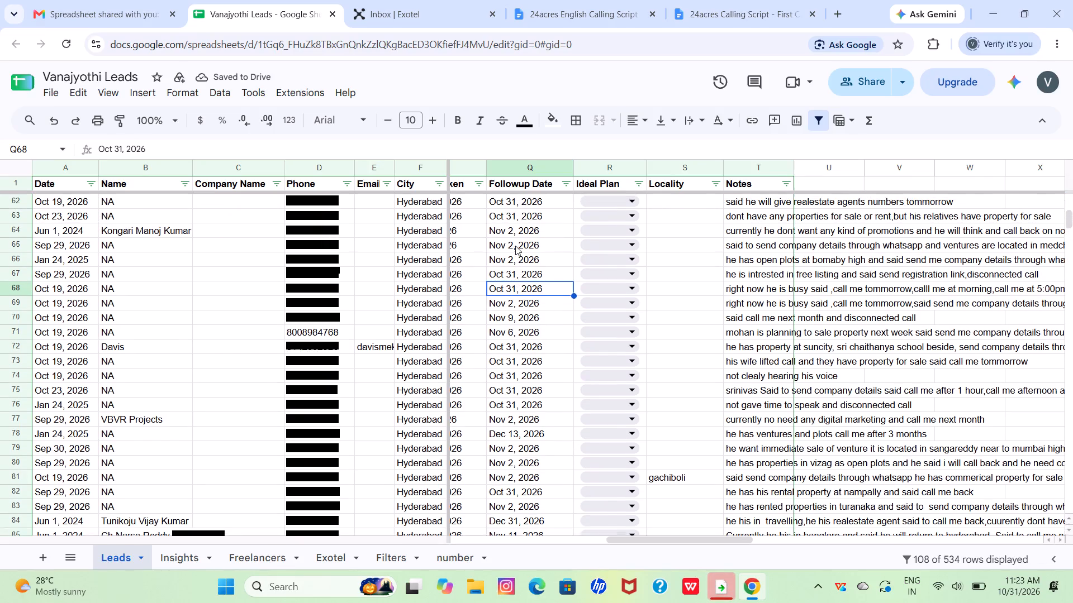
pyautogui.scroll(1, 515, 246)
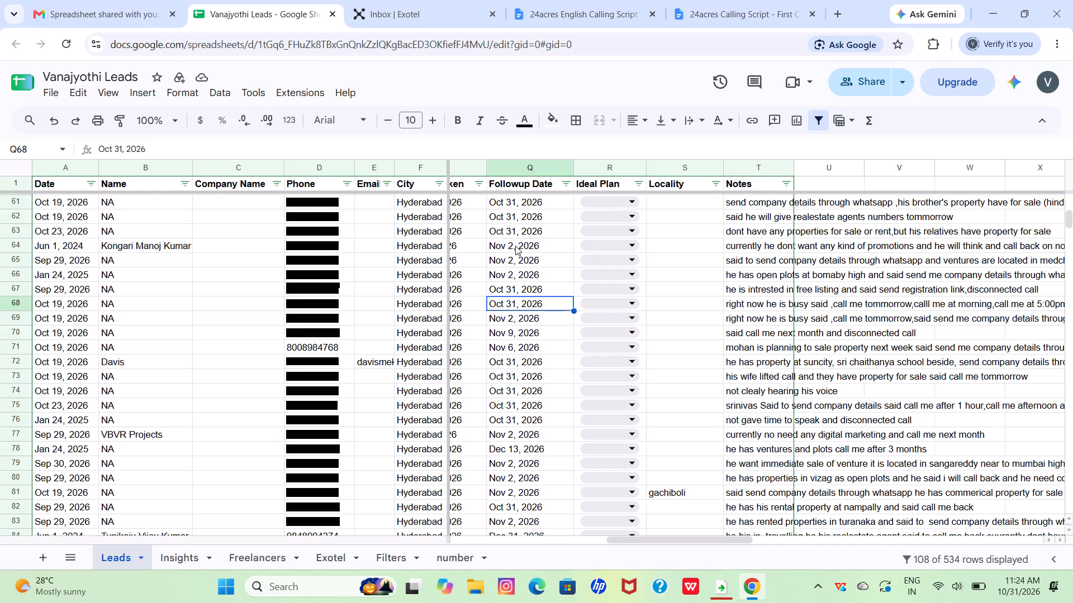
pyautogui.click(524, 232)
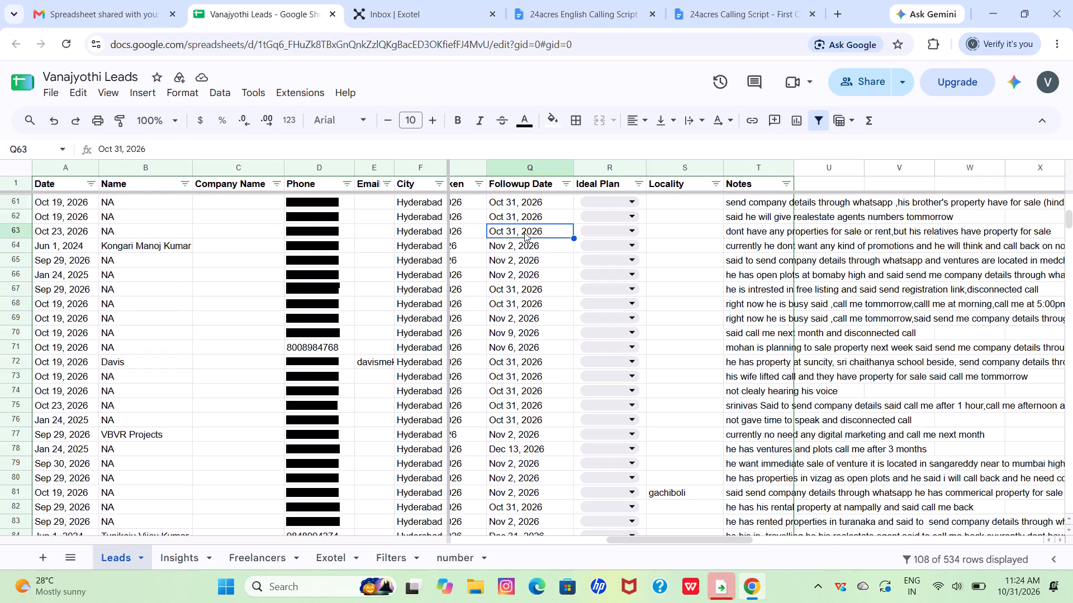
pyautogui.click(678, 234)
pyautogui.scroll(-1, 678, 234)
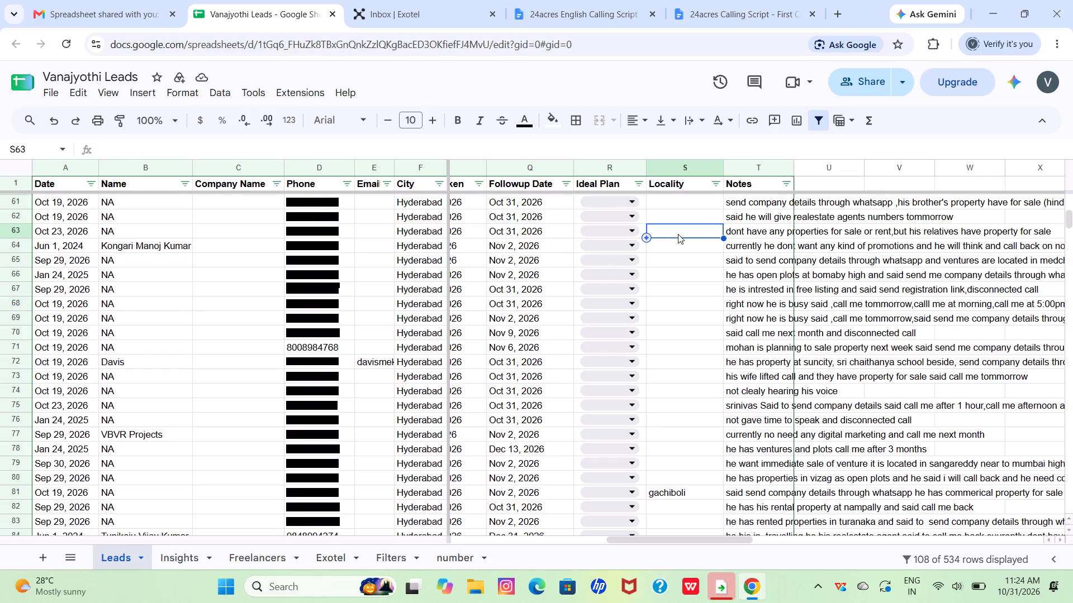
pyautogui.scroll(-1, 678, 234)
pyautogui.hscroll(4, 678, 234)
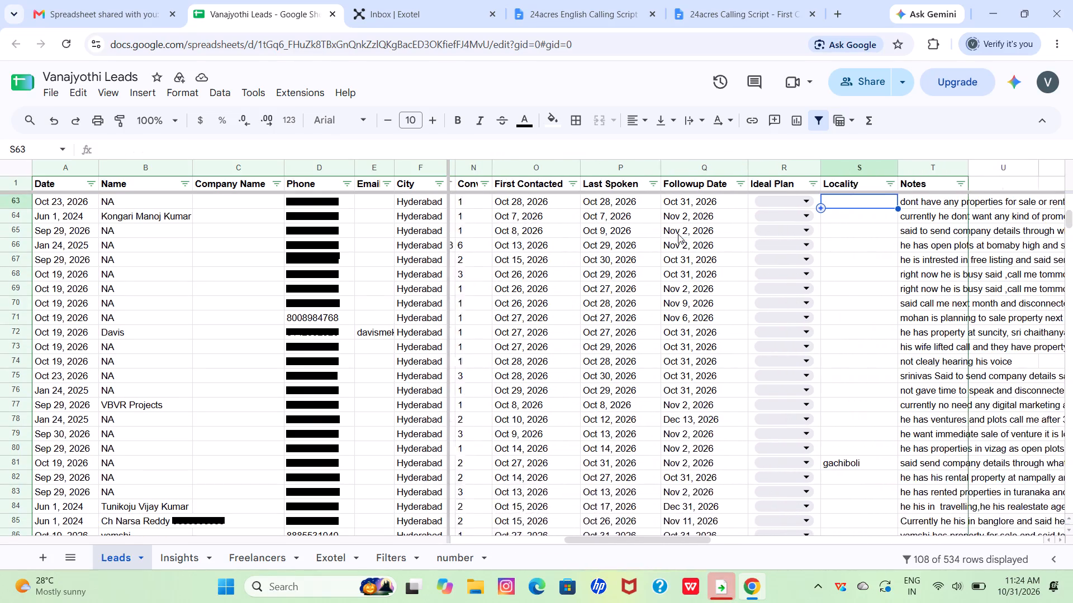
pyautogui.hscroll(1, 678, 234)
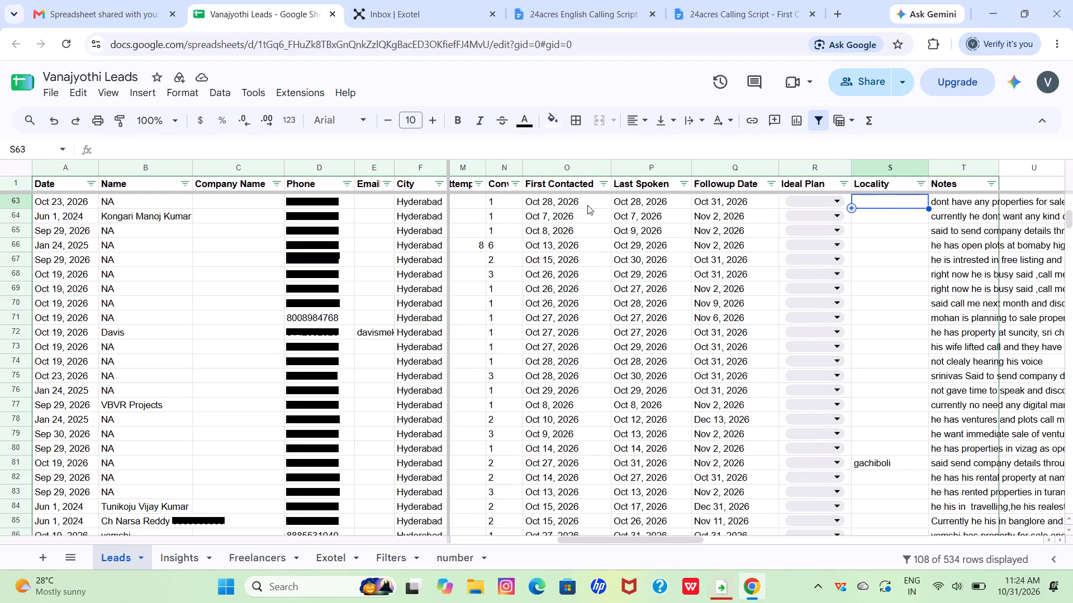
pyautogui.hscroll(1, 587, 205)
pyautogui.click(323, 203)
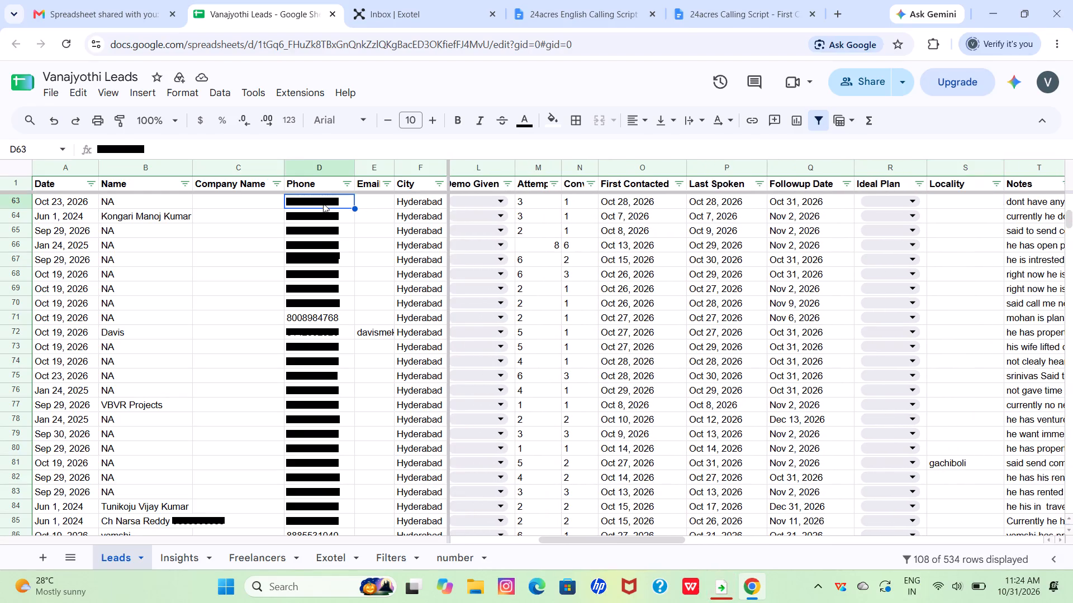
pyautogui.scroll(1, 323, 203)
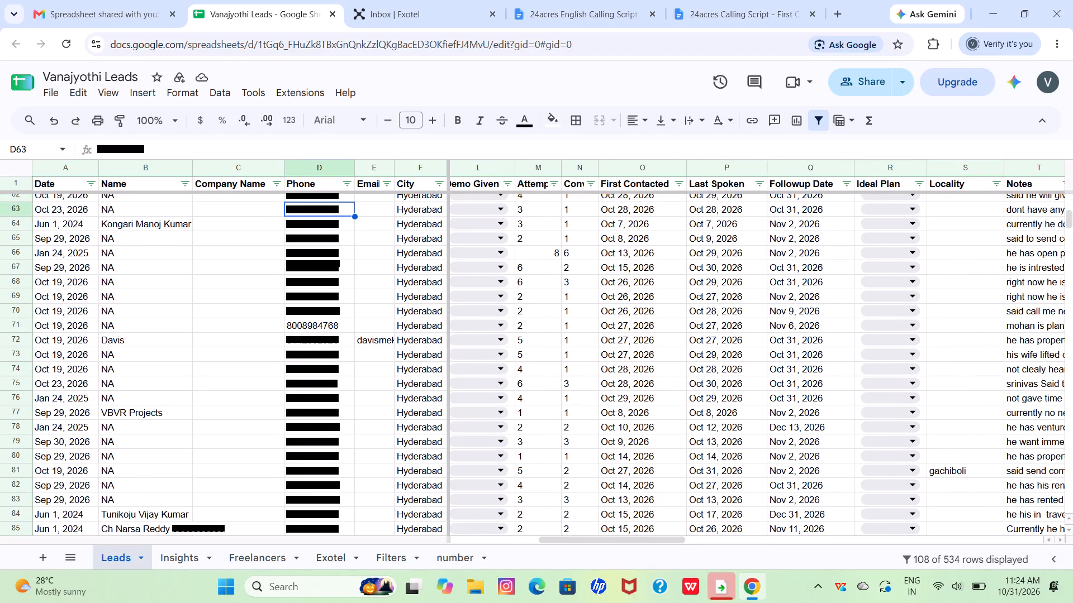
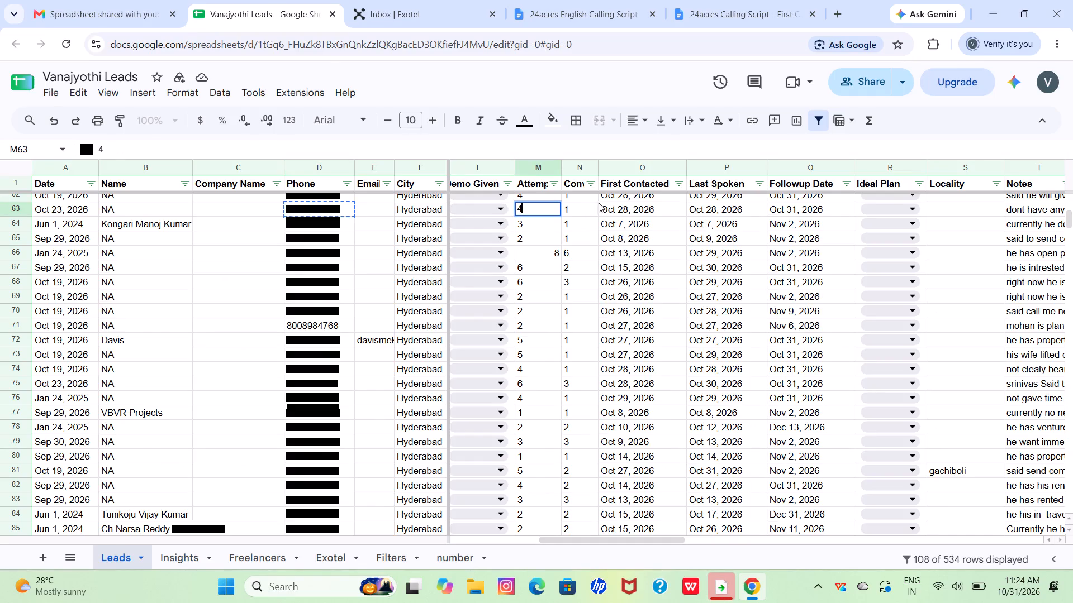
# Review the row 63 lead's contact dates, follow-up date, notes and phone number.
pyautogui.click(596, 212)
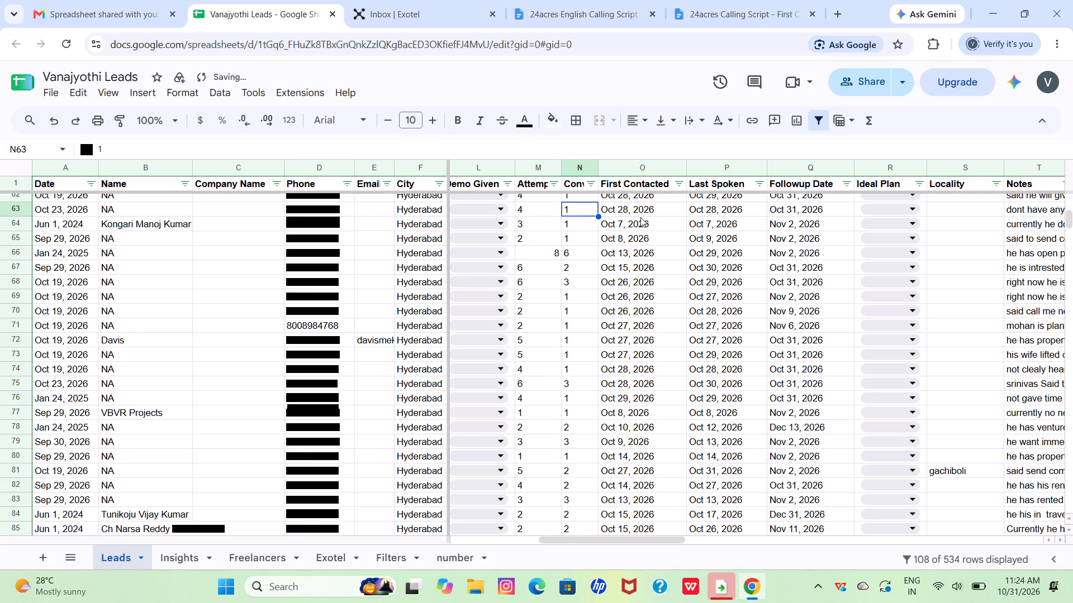
pyautogui.click(640, 217)
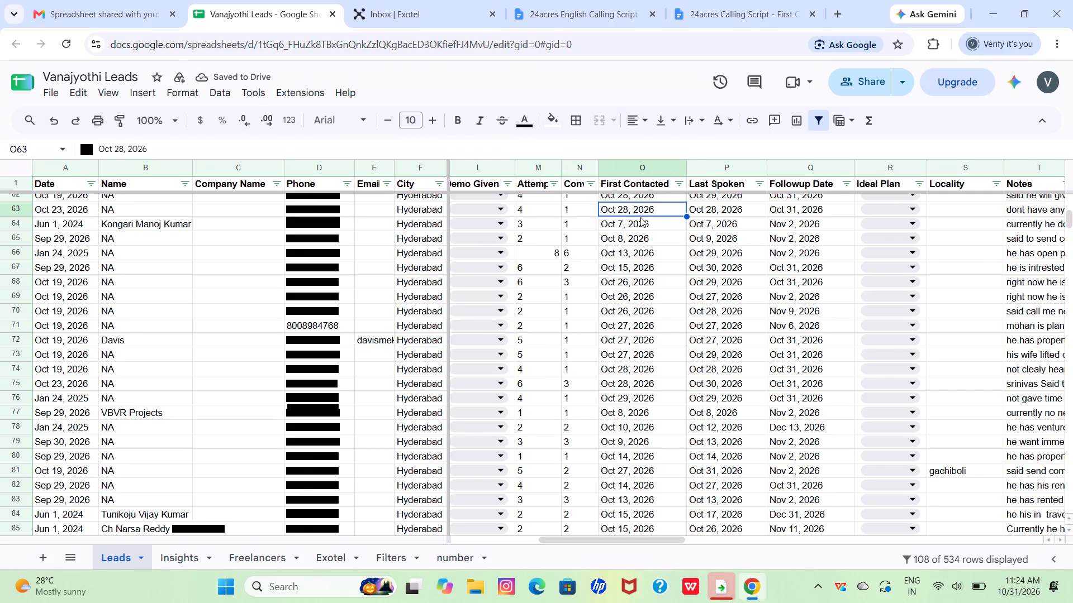
pyautogui.hscroll(-3, 640, 217)
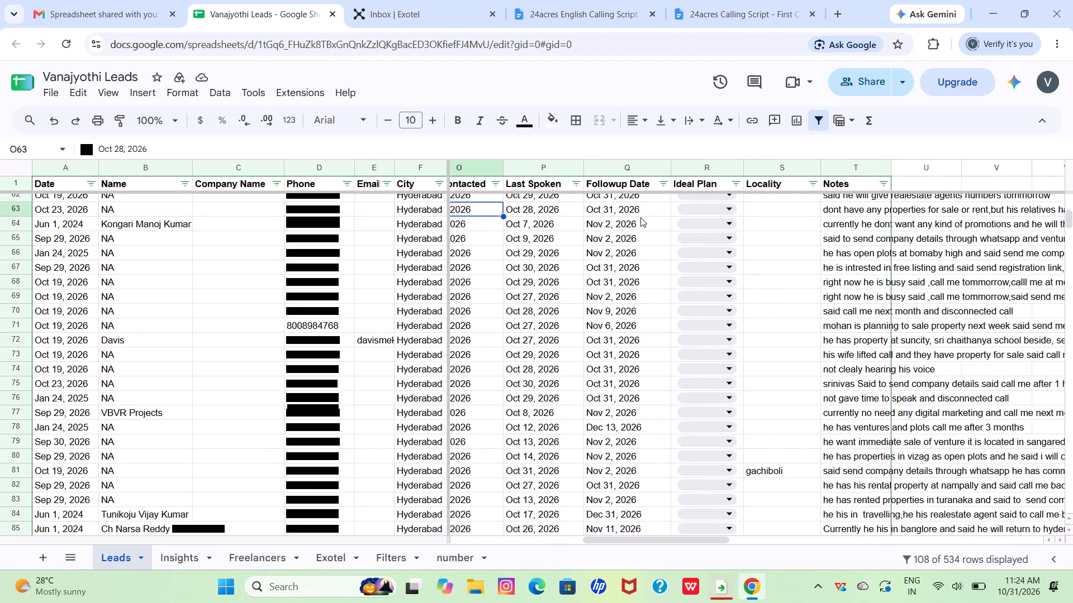
pyautogui.hscroll(-2, 640, 217)
pyautogui.hscroll(2, 640, 217)
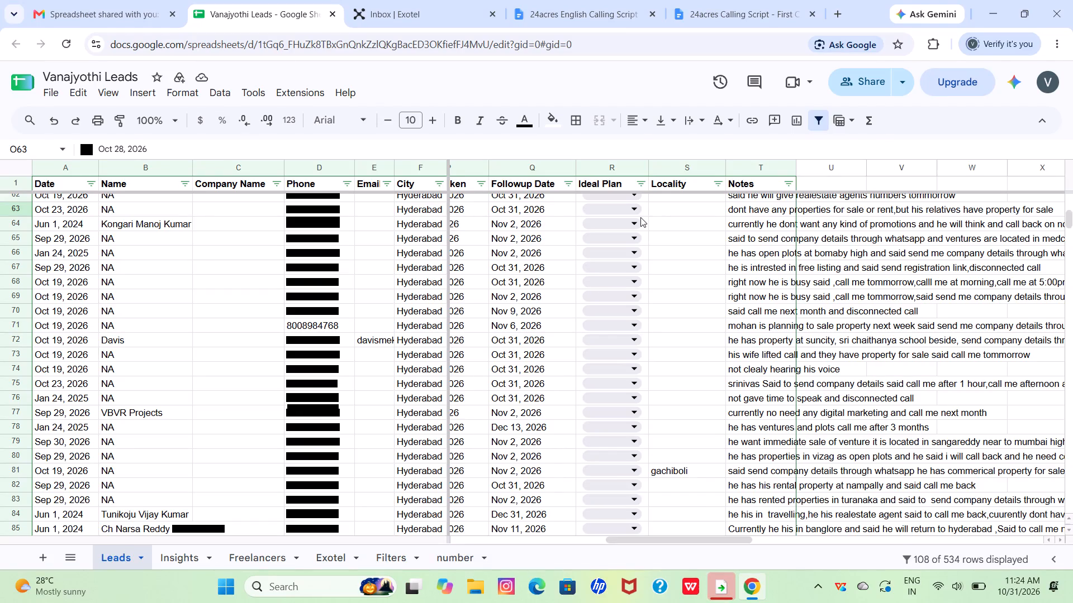
pyautogui.click(535, 215)
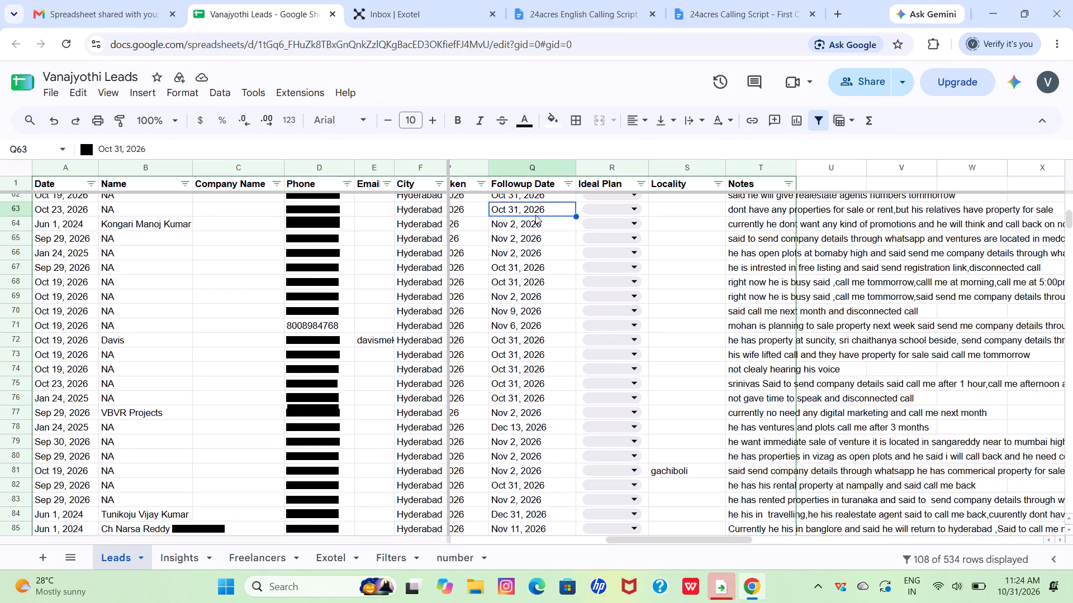
pyautogui.scroll(1, 535, 215)
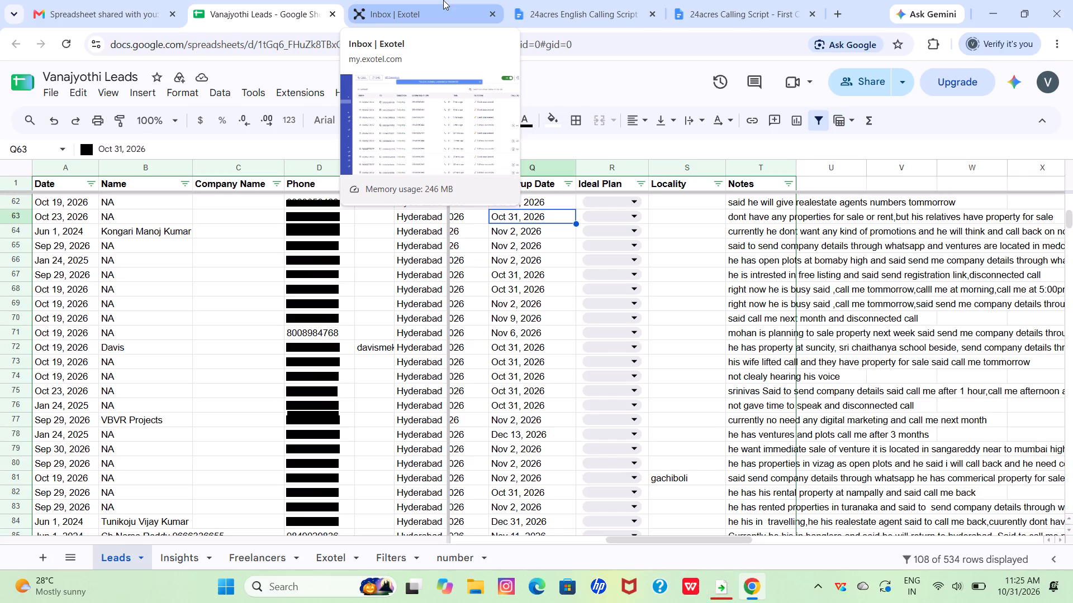
pyautogui.click(319, 218)
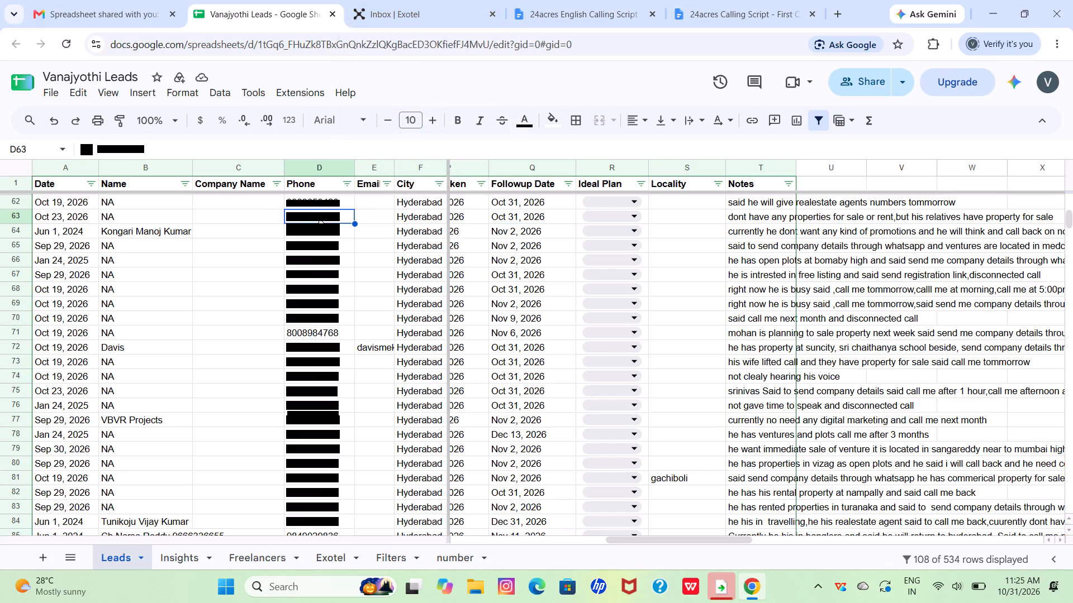
pyautogui.click(465, 225)
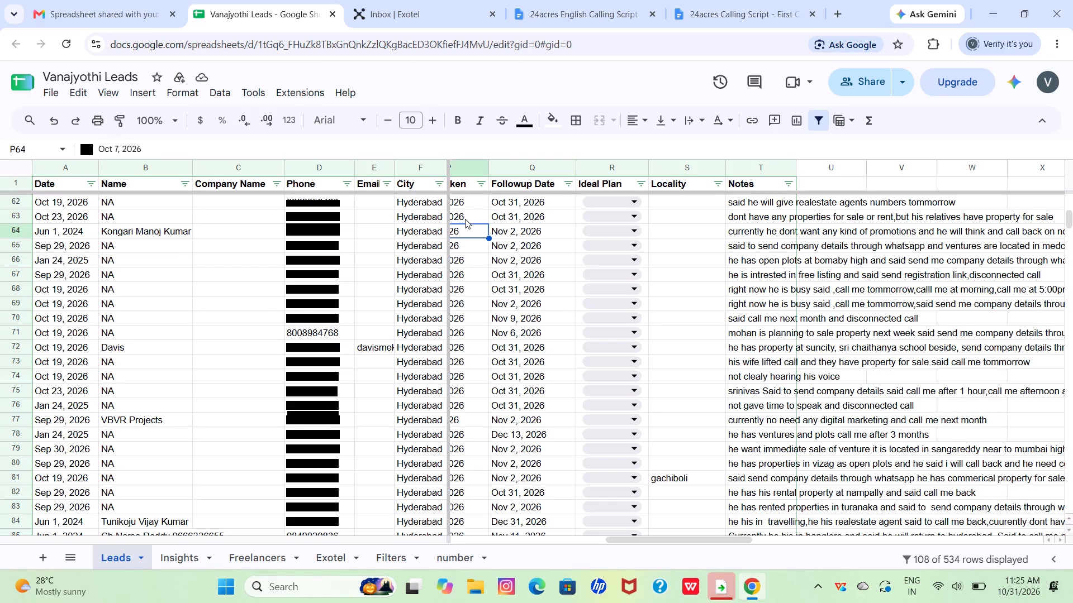
pyautogui.click(461, 216)
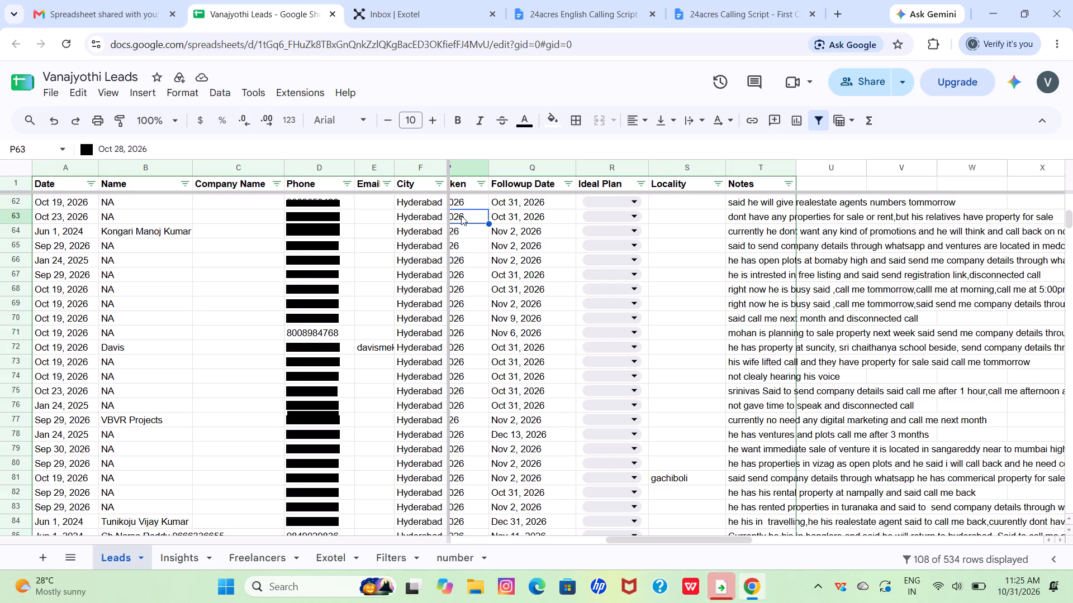
# Set the row 63 lead's attempts to 5 and its Conv value to 2.
pyautogui.hscroll(5, 461, 216)
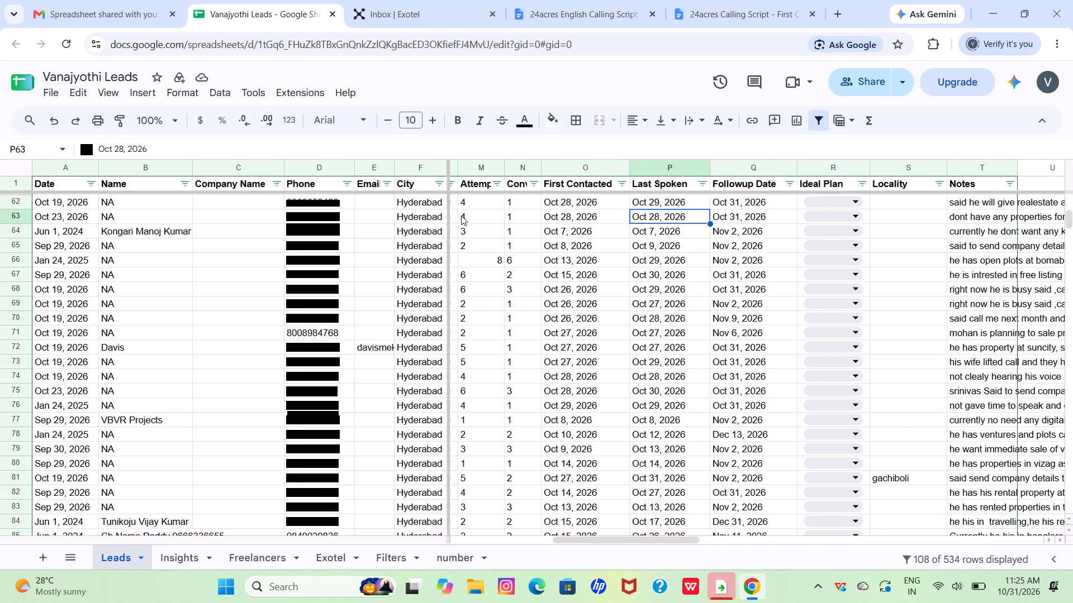
pyautogui.click(478, 217)
pyautogui.press('5')
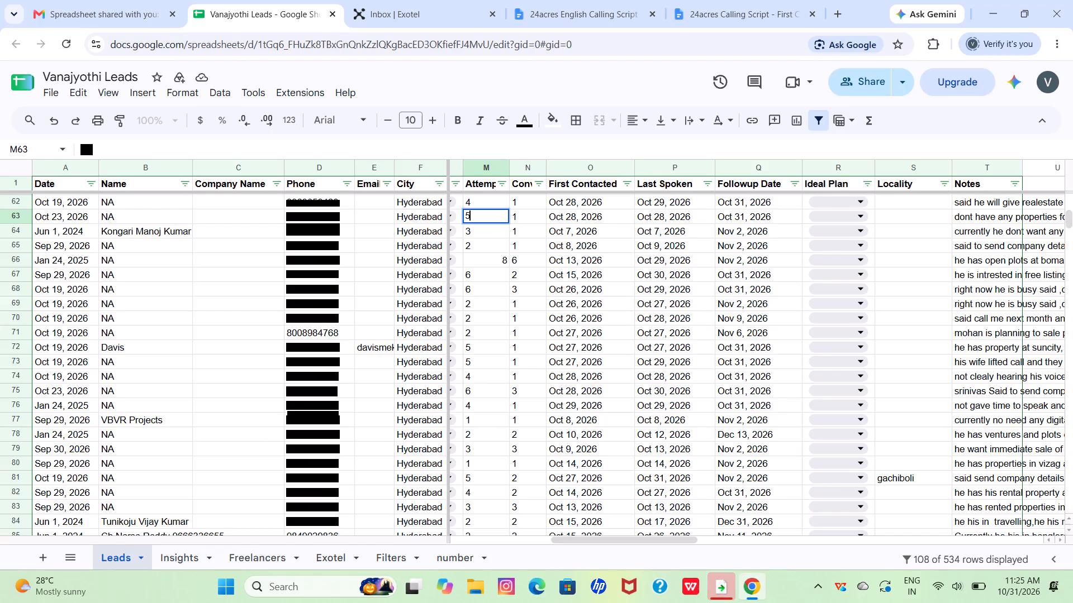
pyautogui.click(524, 219)
pyautogui.press('2')
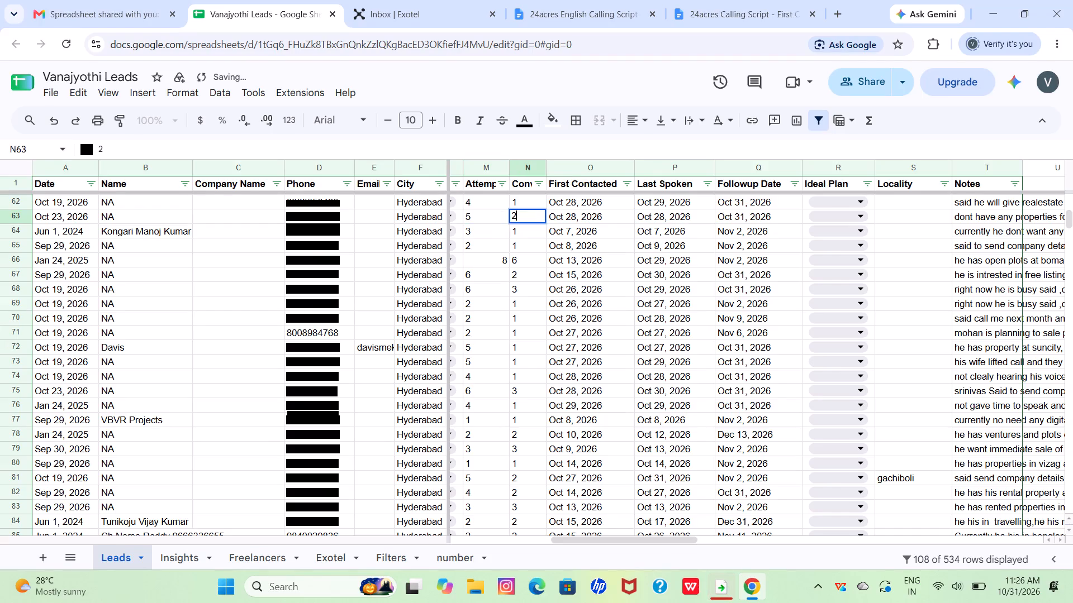
pyautogui.click(568, 218)
pyautogui.hscroll(-1, 568, 218)
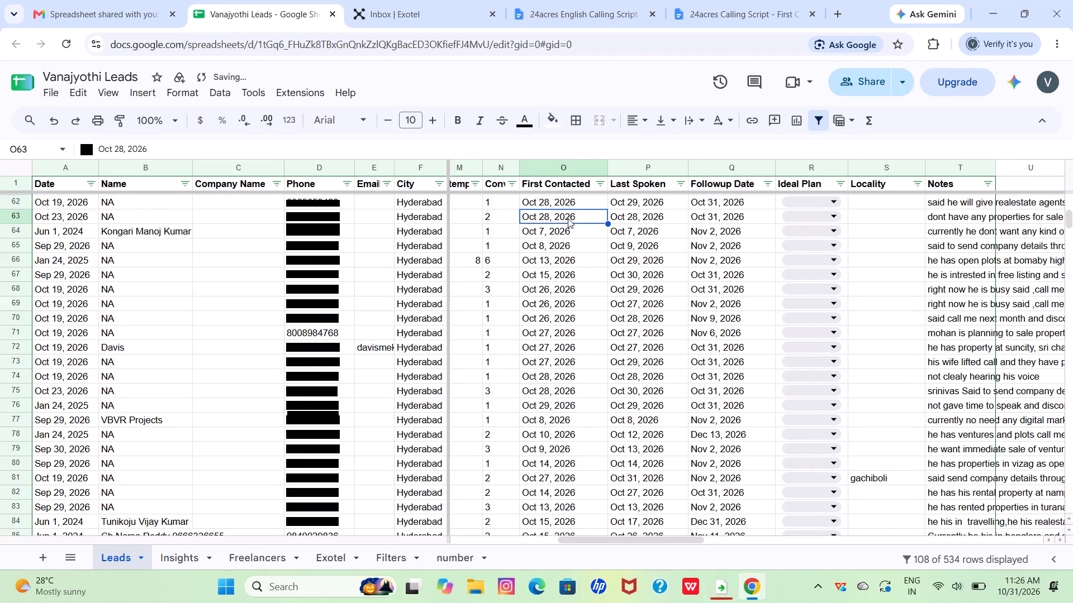
pyautogui.hscroll(-1, 568, 218)
pyautogui.click(706, 217)
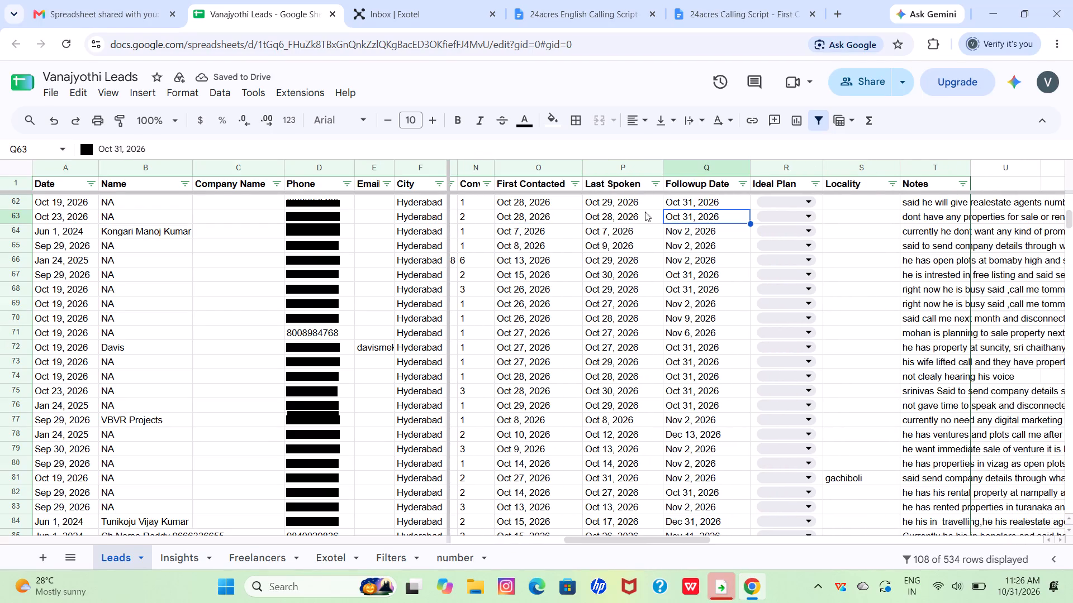
pyautogui.click(467, 217)
pyautogui.hscroll(1, 467, 217)
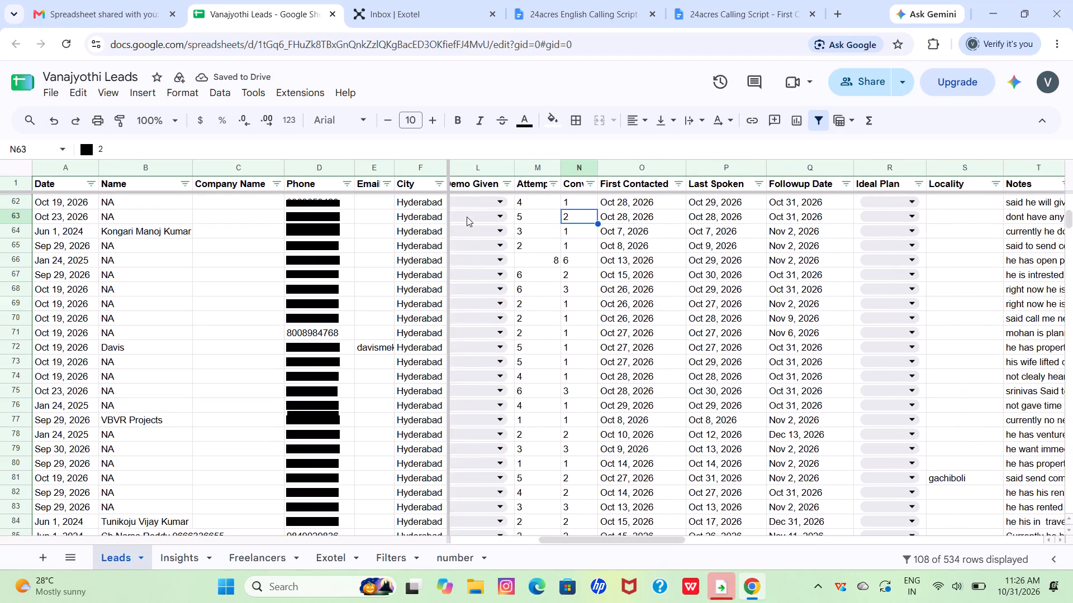
pyautogui.hscroll(1, 467, 217)
# Copy the row 63 lead's phone number and switch to WhatsApp.
pyautogui.click(331, 219)
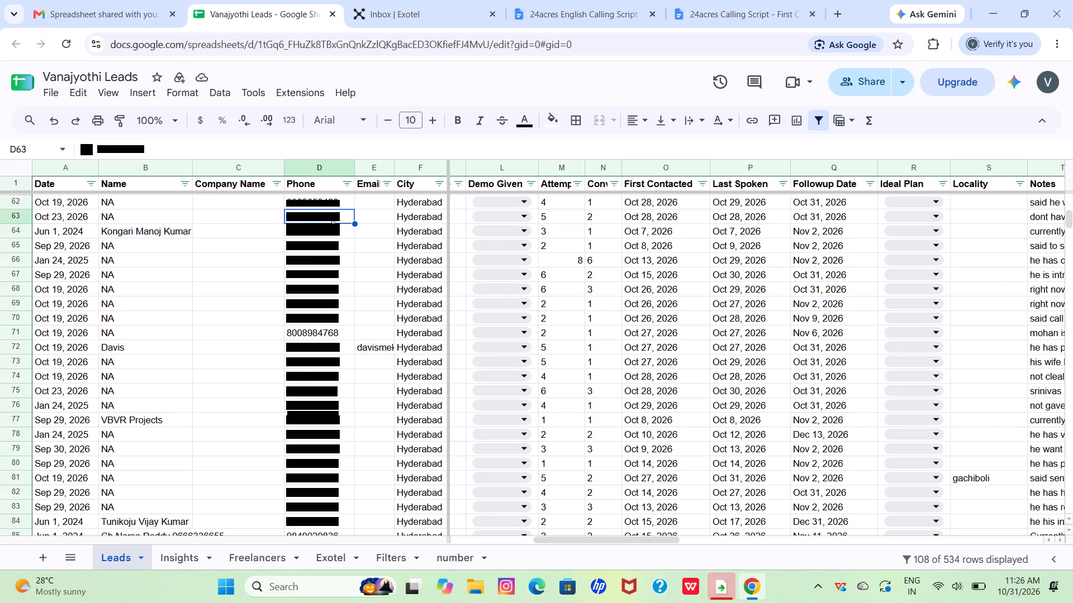
pyautogui.hotkey('ctrl', 'c')
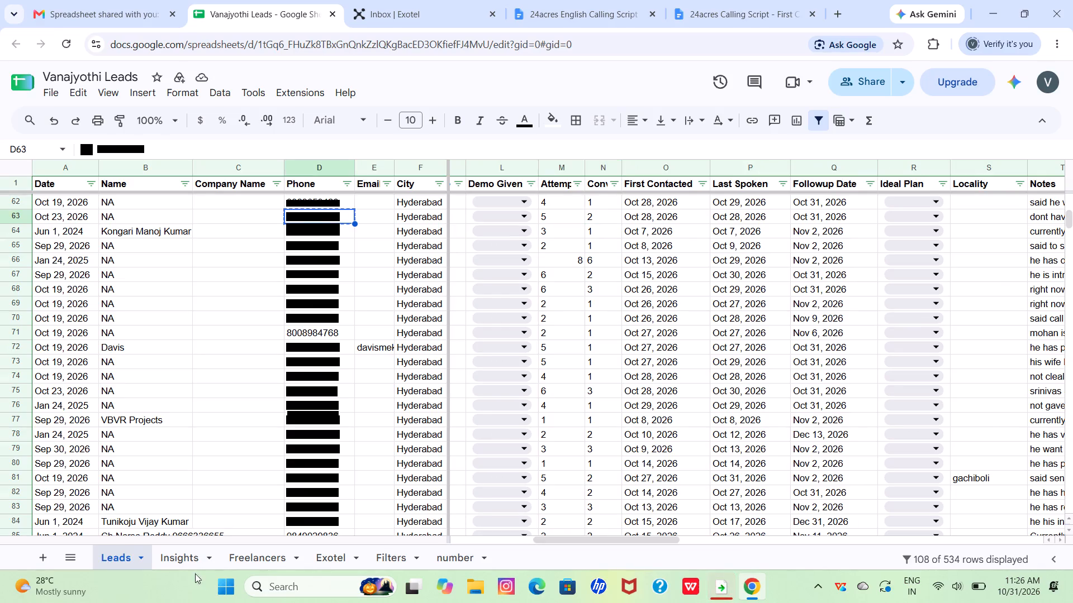
pyautogui.click(219, 582)
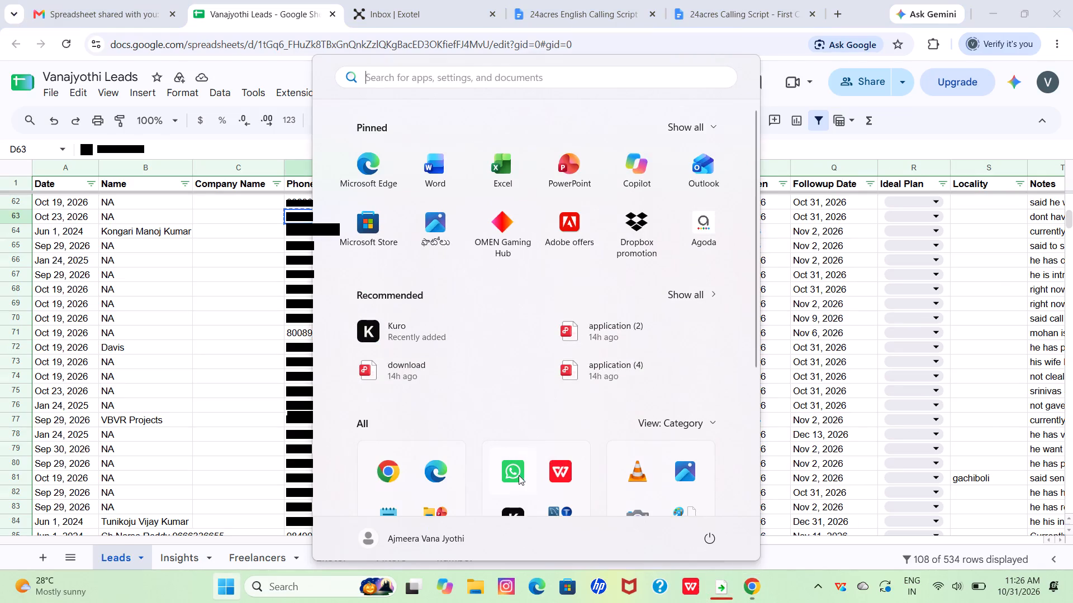
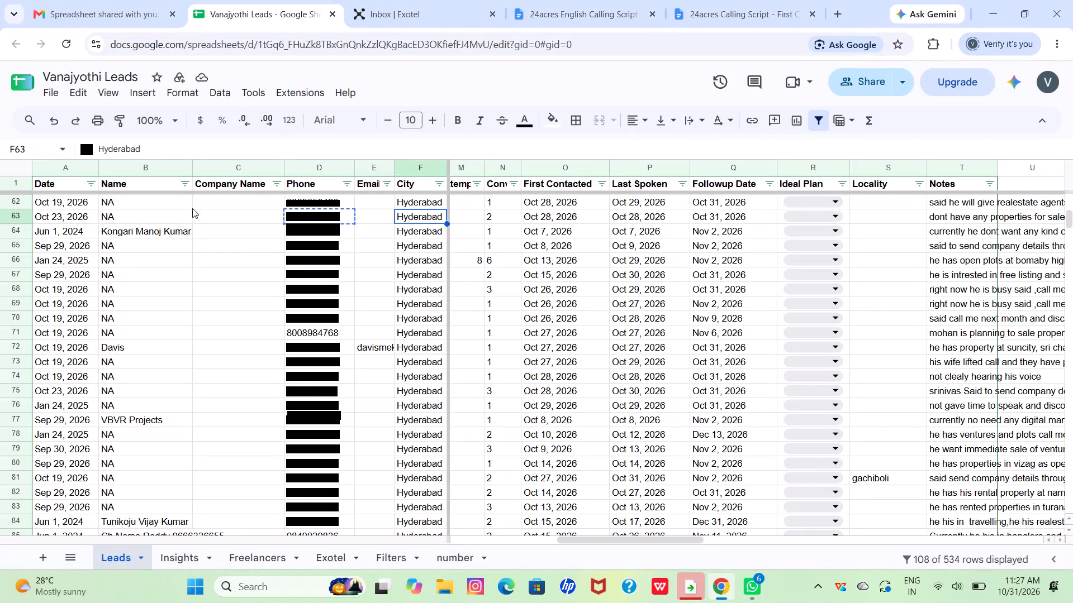
# Replace the NA placeholder in the row 63 Name cell with the lead's name.
pyautogui.click(152, 210)
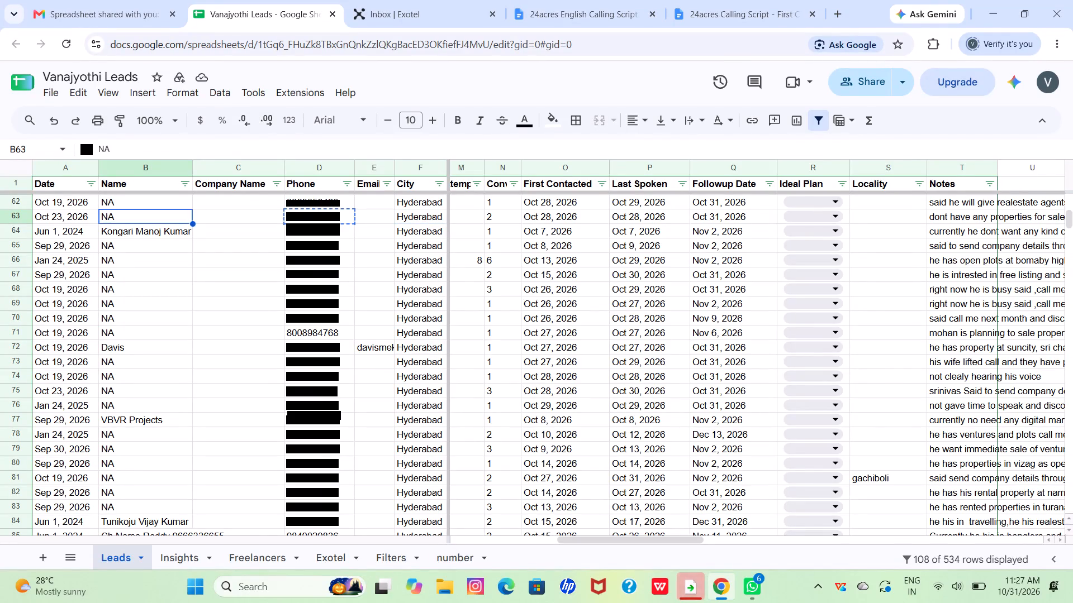
pyautogui.click(139, 217)
pyautogui.press('BackSpace')
pyautogui.press('BackSpace')
pyautogui.press('BackSpace')
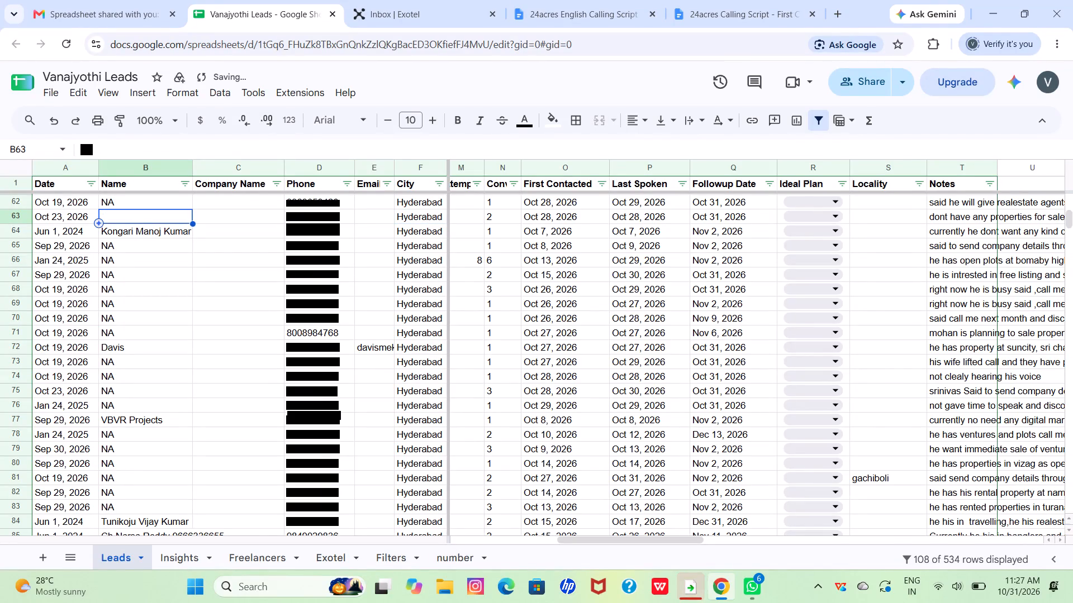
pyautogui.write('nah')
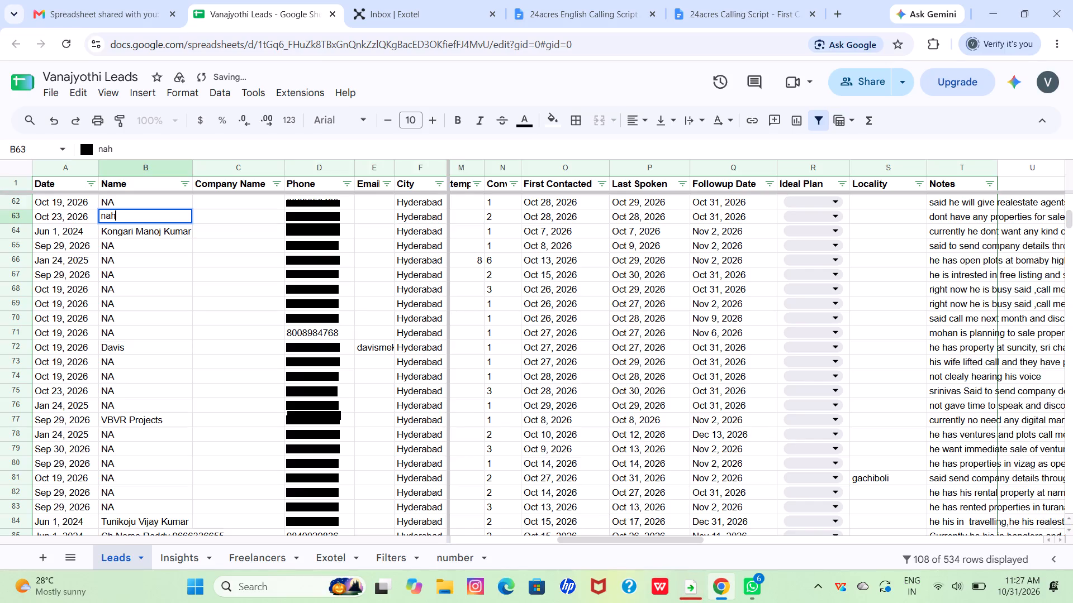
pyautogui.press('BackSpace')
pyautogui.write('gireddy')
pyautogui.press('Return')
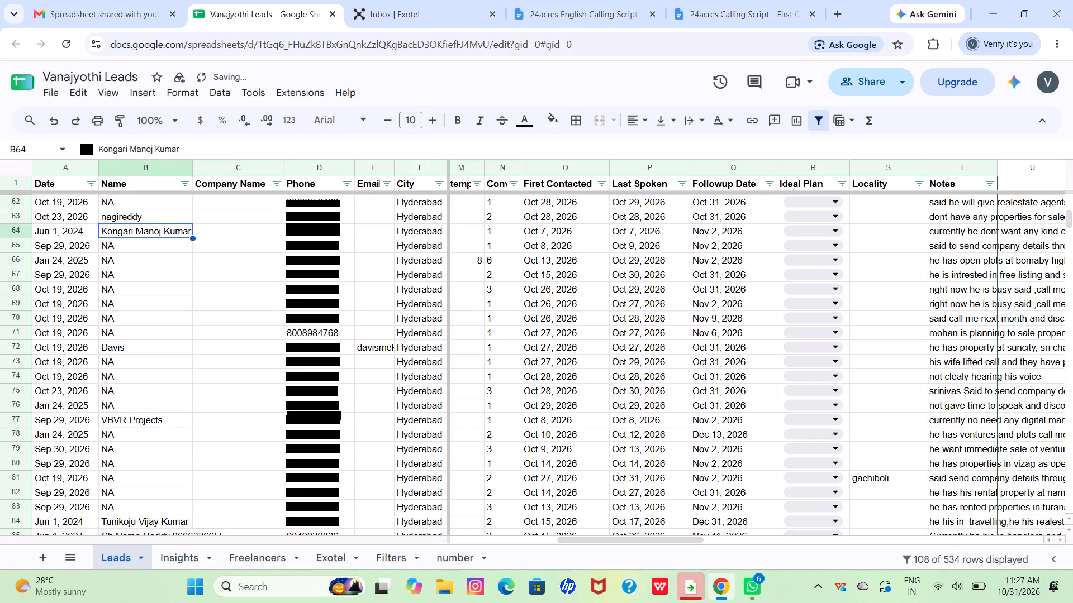
# Set the row 63 lead's Last Spoken date to Oct 31, 2026.
pyautogui.click(240, 216)
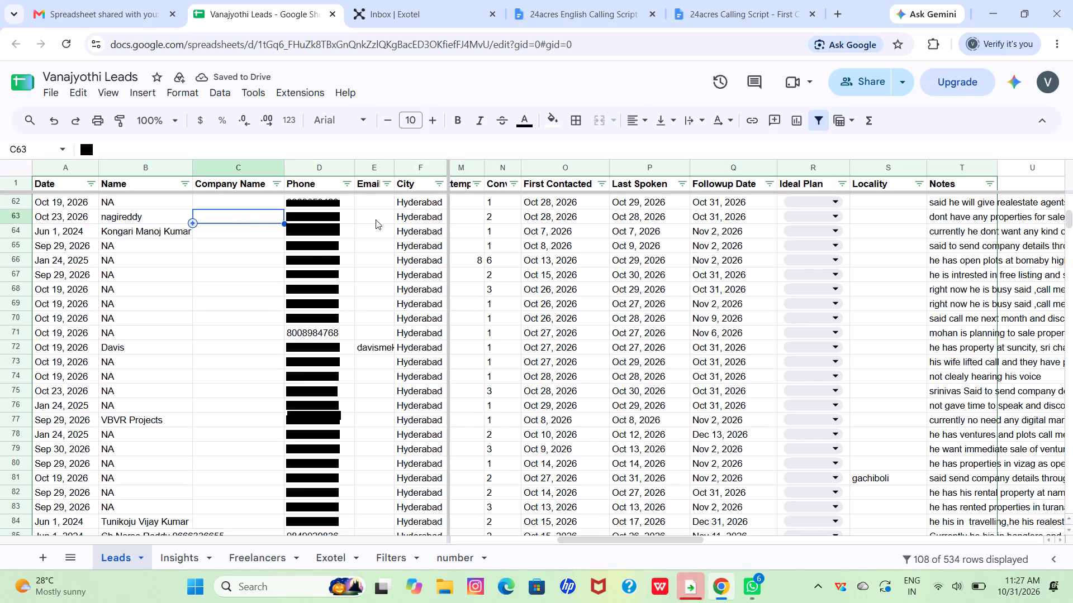
pyautogui.click(357, 220)
pyautogui.click(327, 221)
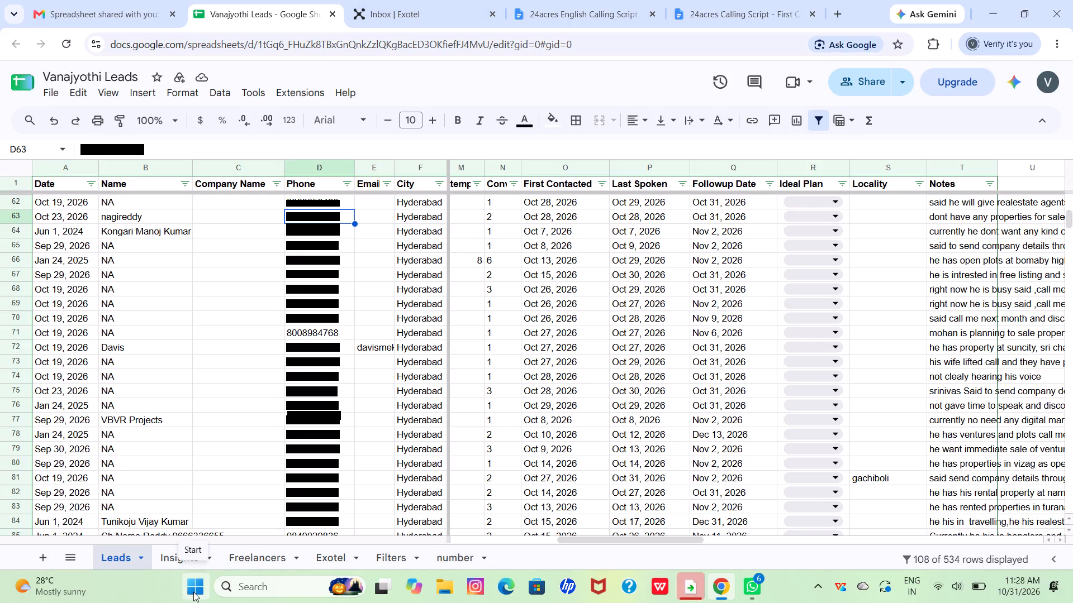
pyautogui.click(647, 220)
pyautogui.doubleClick(647, 220)
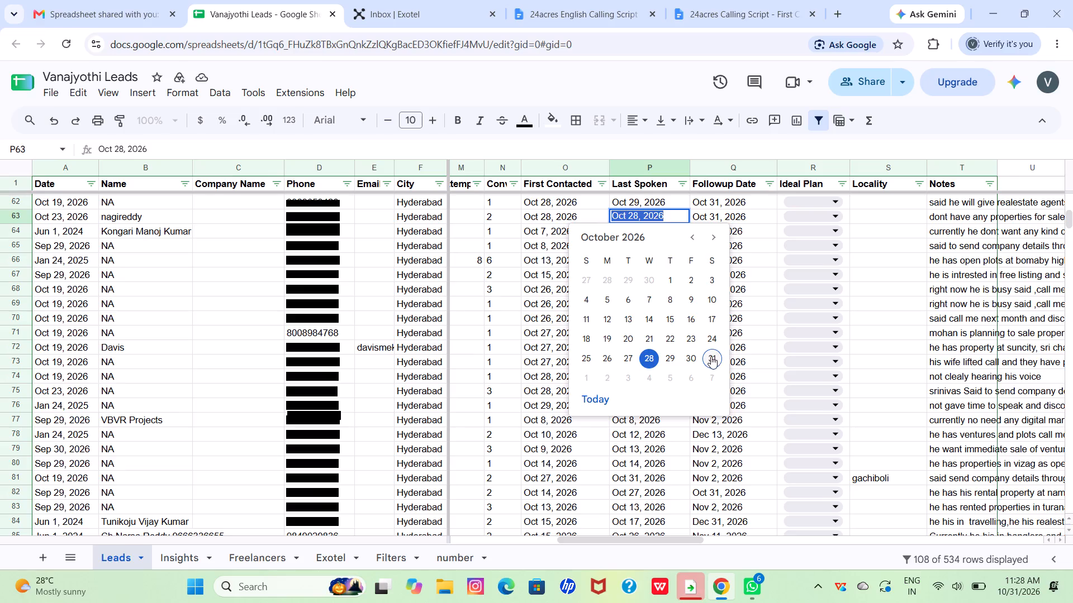
pyautogui.click(709, 359)
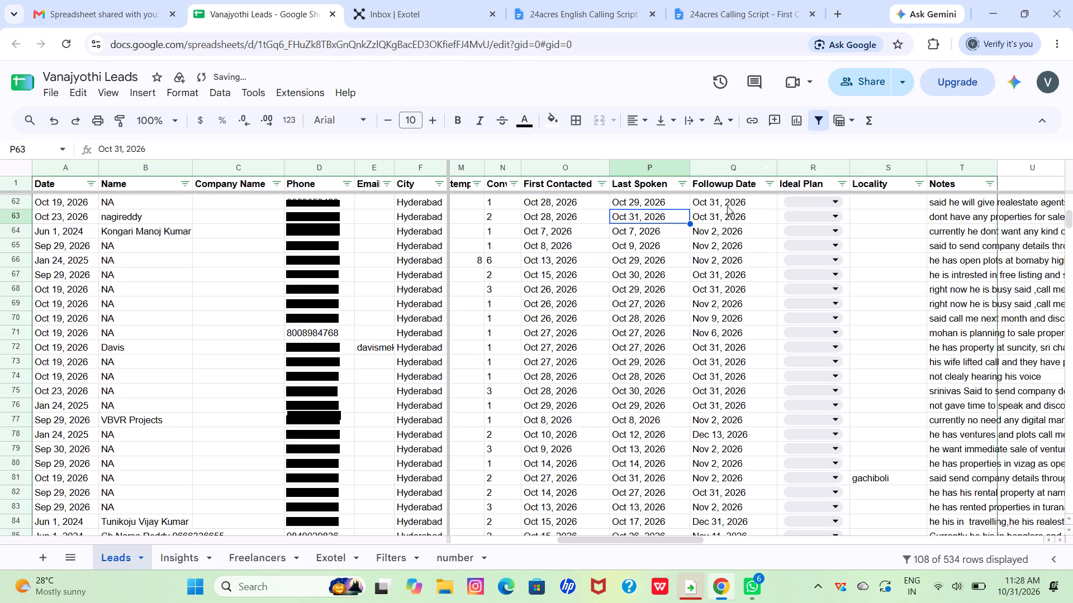
pyautogui.click(719, 216)
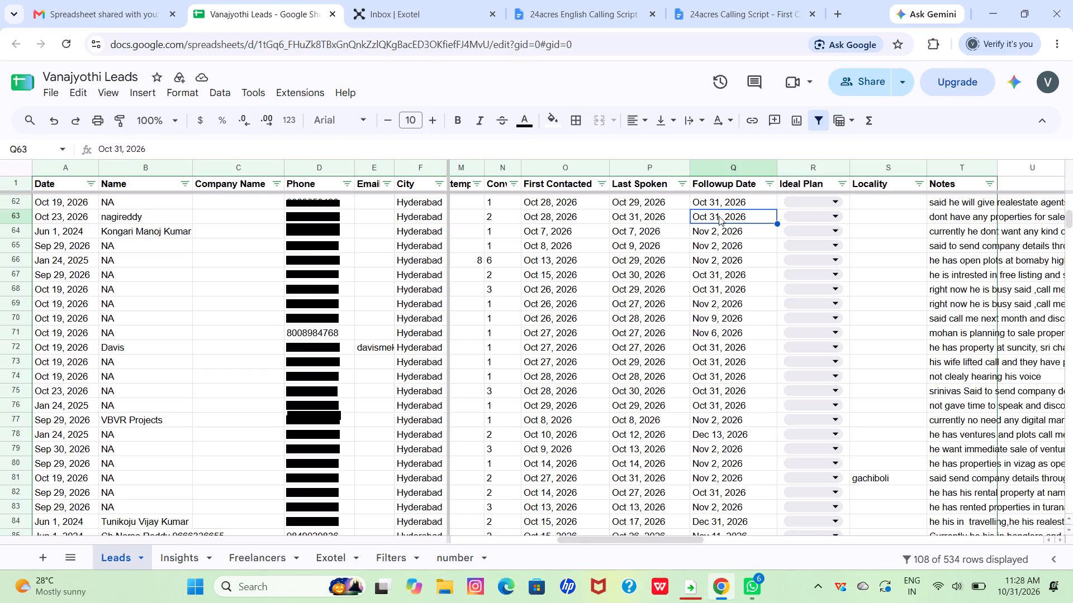
pyautogui.click(648, 216)
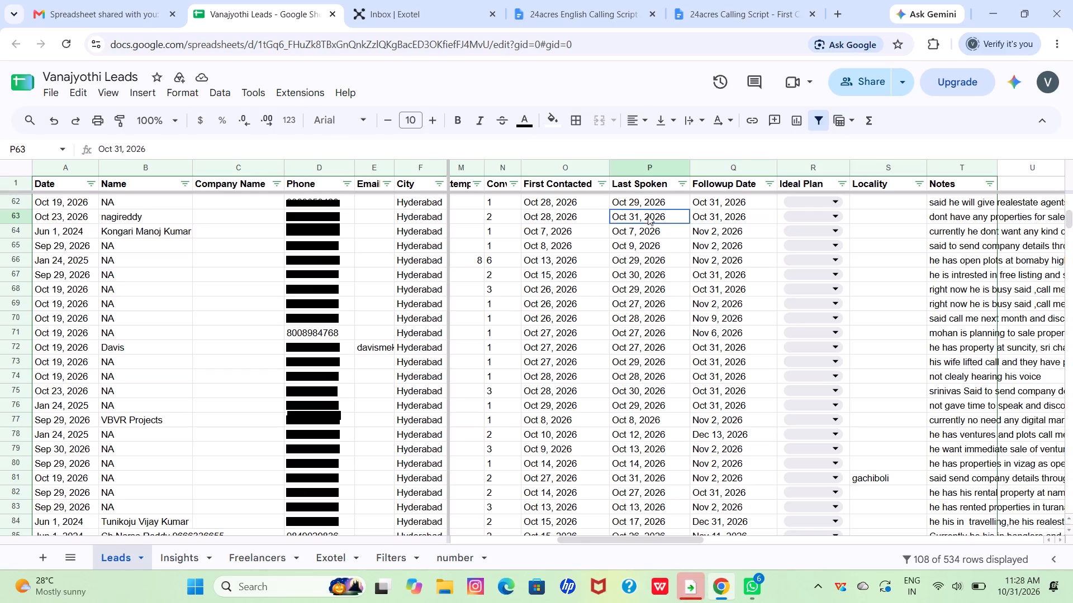
pyautogui.click(540, 217)
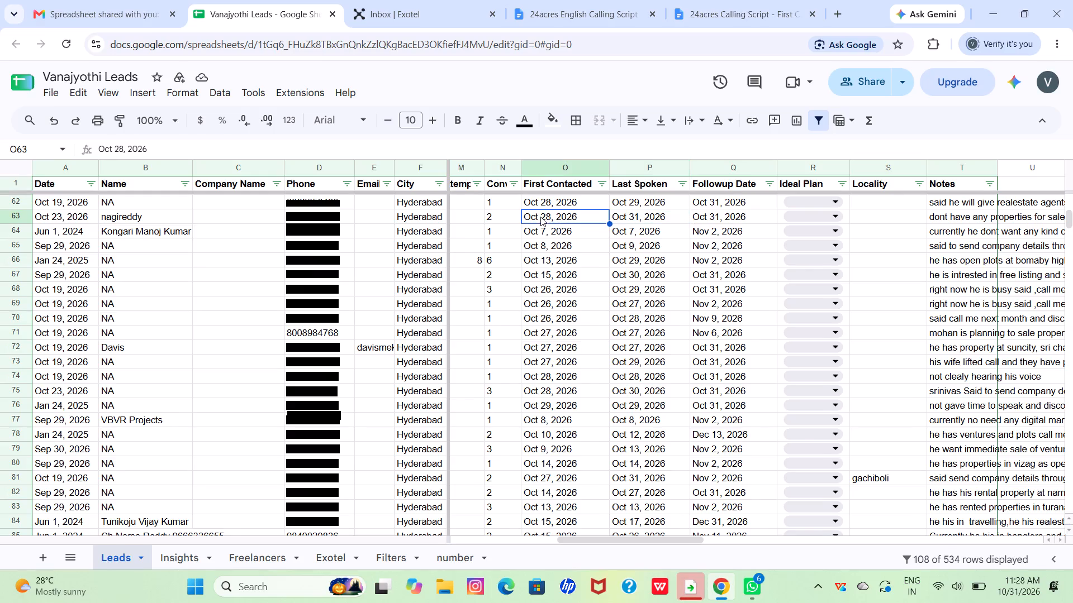
pyautogui.hscroll(1, 540, 217)
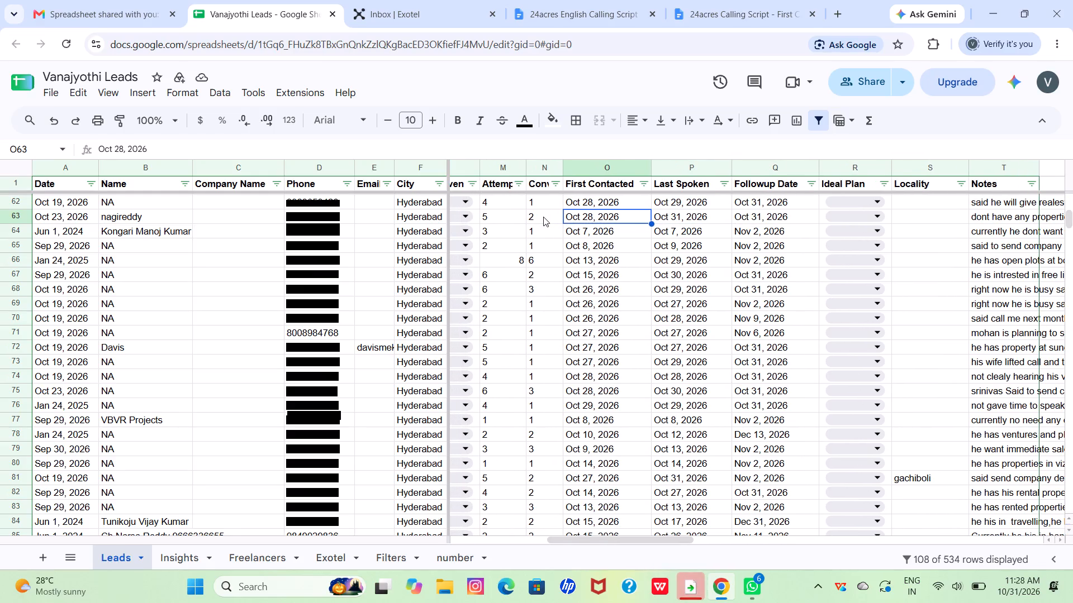
pyautogui.click(541, 217)
# Review the row 62 lead's phone number, attempts, conversation count, contact dates, follow-up date, status and notes.
pyautogui.click(531, 201)
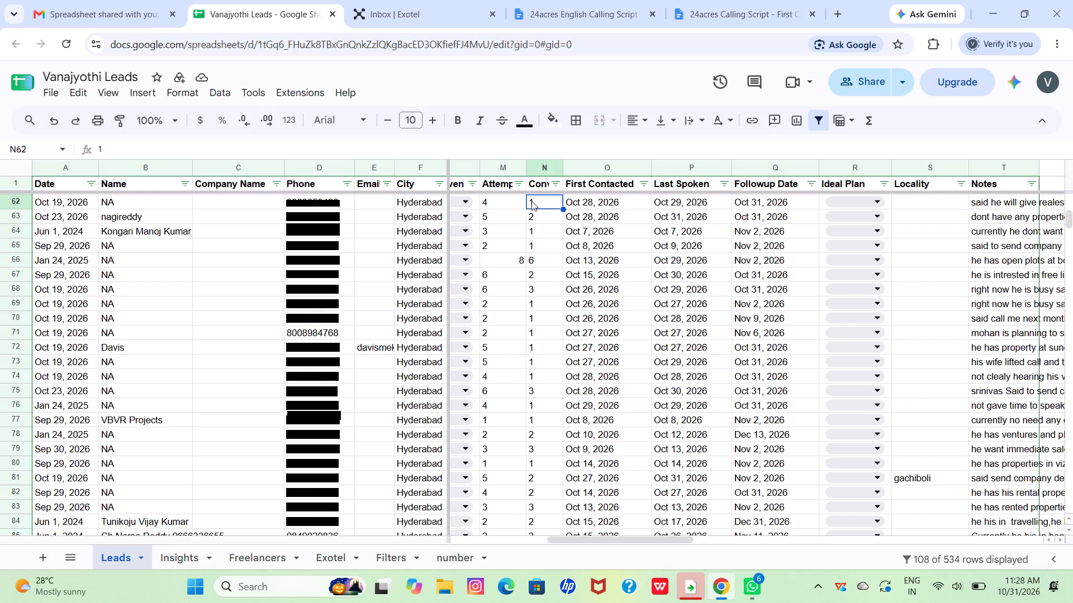
pyautogui.click(592, 200)
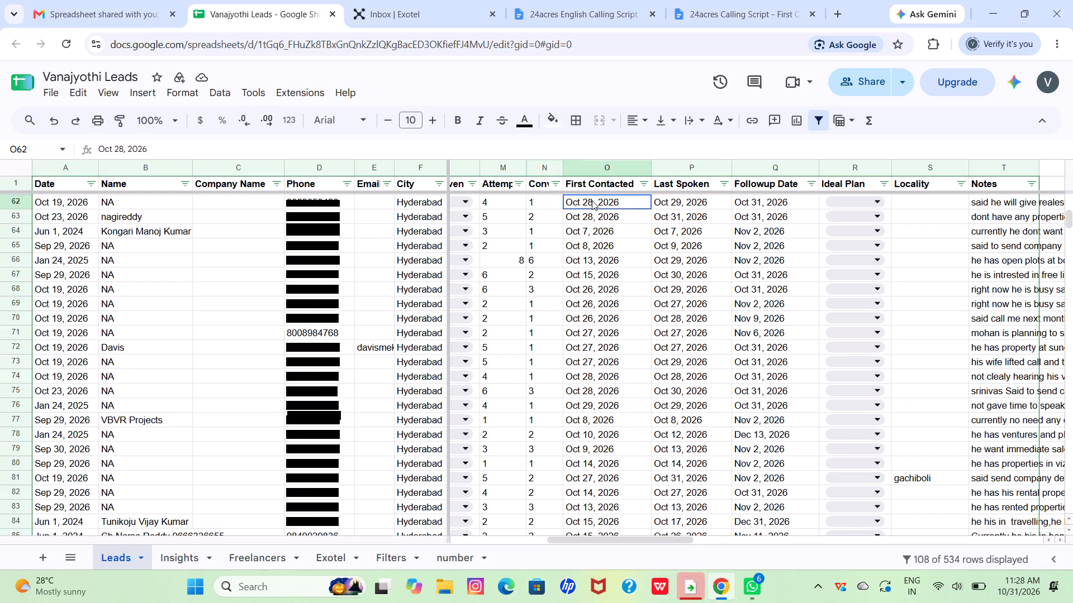
pyautogui.hscroll(-2, 592, 200)
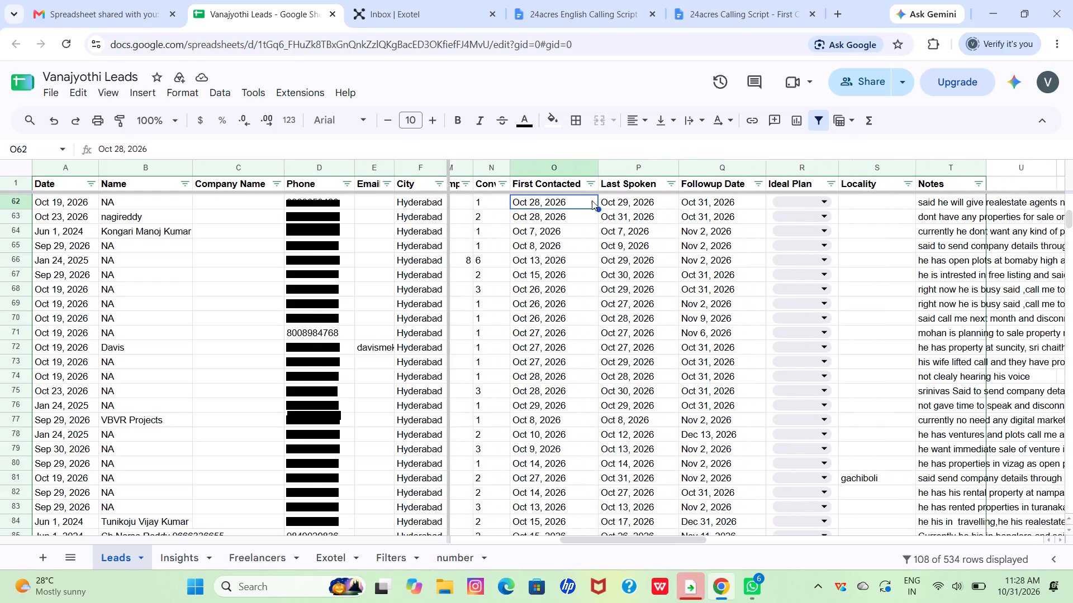
pyautogui.hscroll(-4, 592, 200)
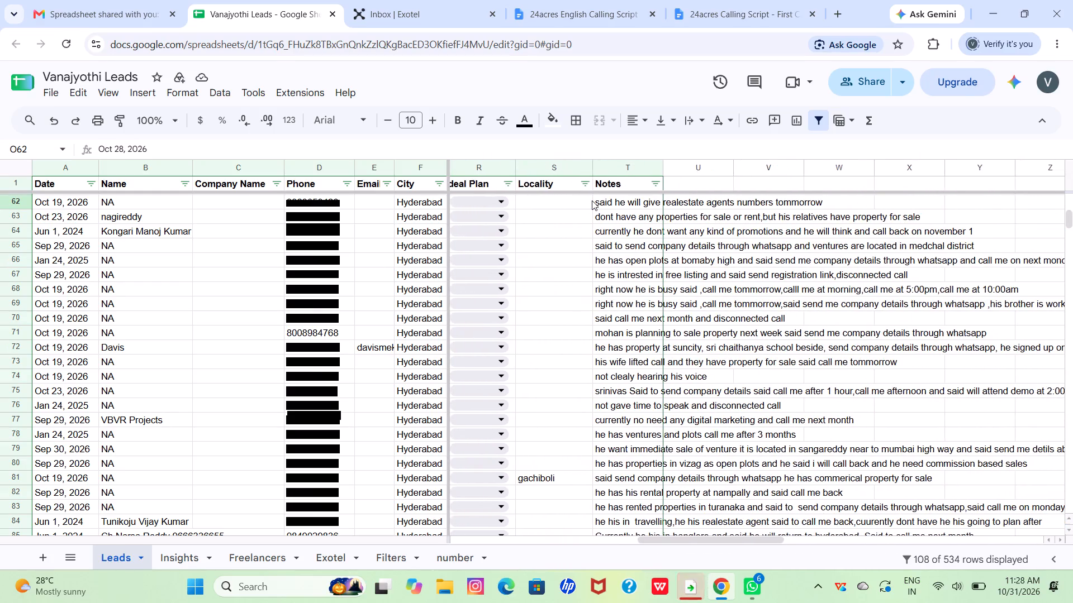
pyautogui.hscroll(5, 592, 200)
pyautogui.click(566, 199)
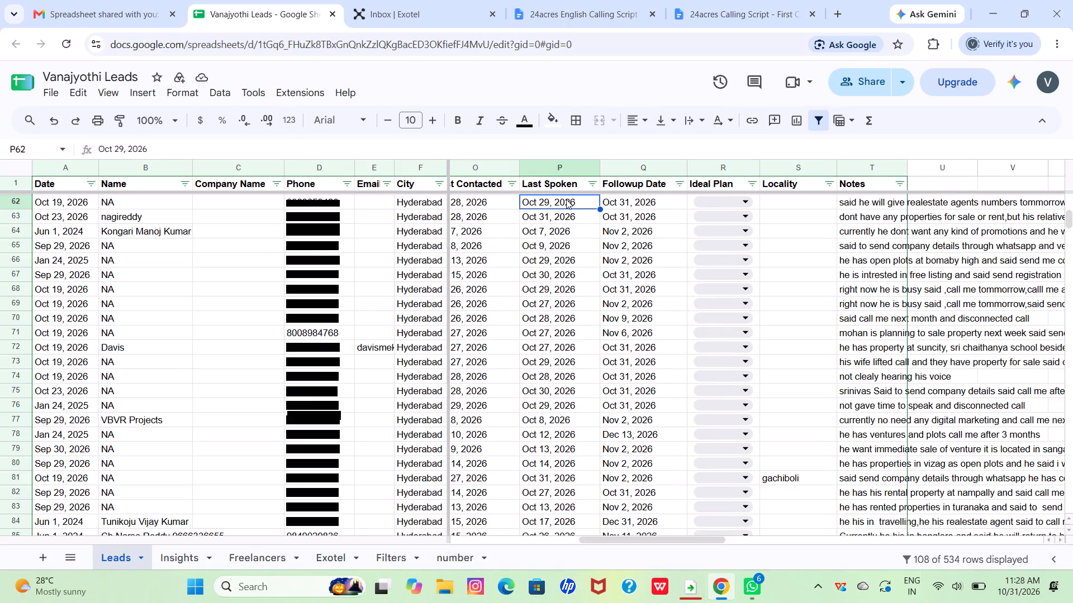
pyautogui.hscroll(4, 566, 199)
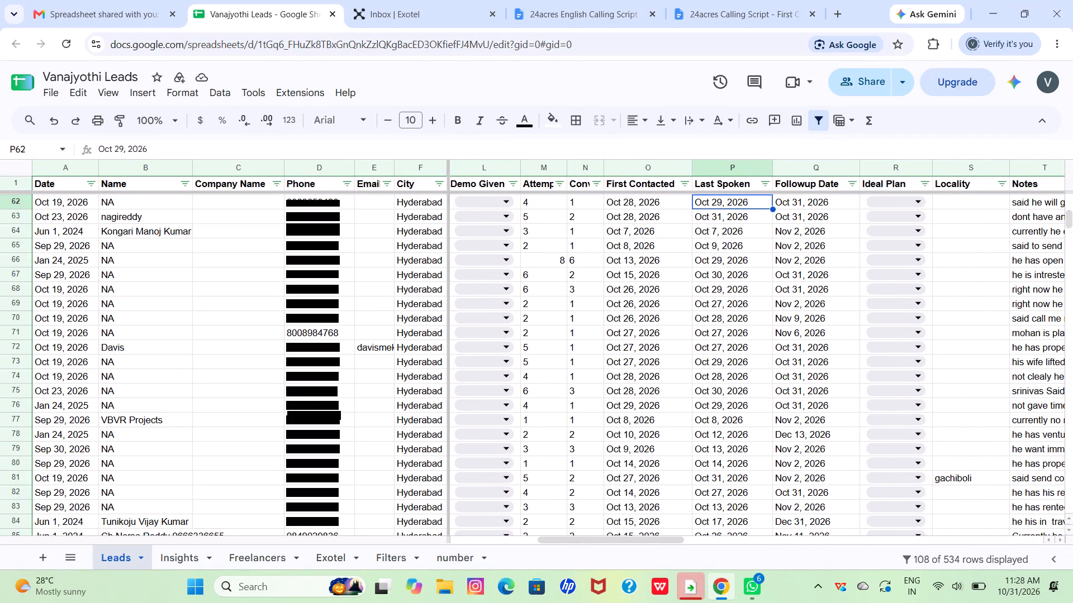
pyautogui.click(331, 210)
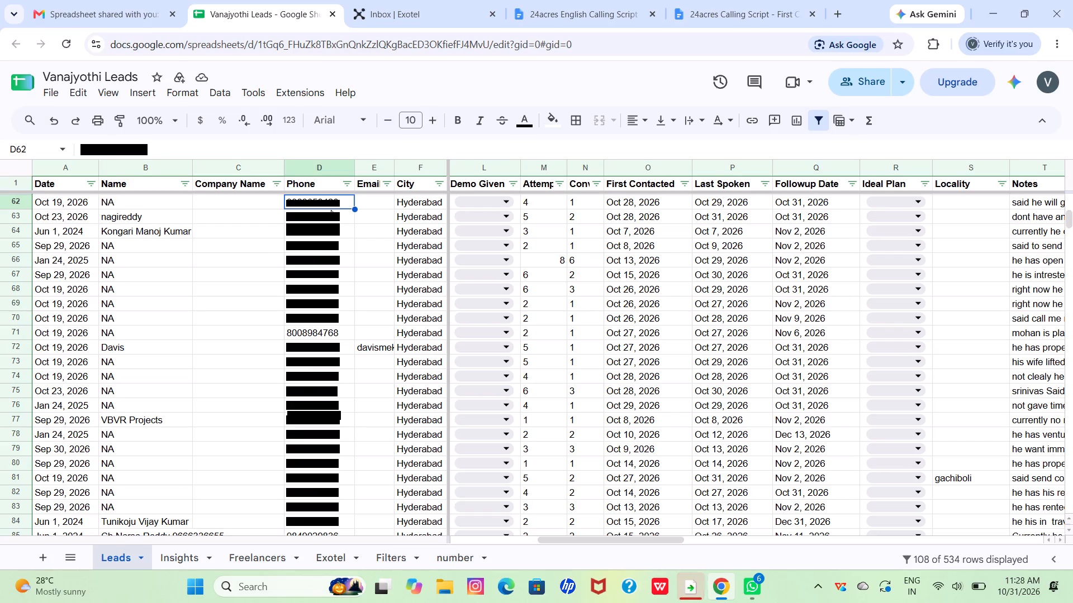
pyautogui.scroll(1, 331, 210)
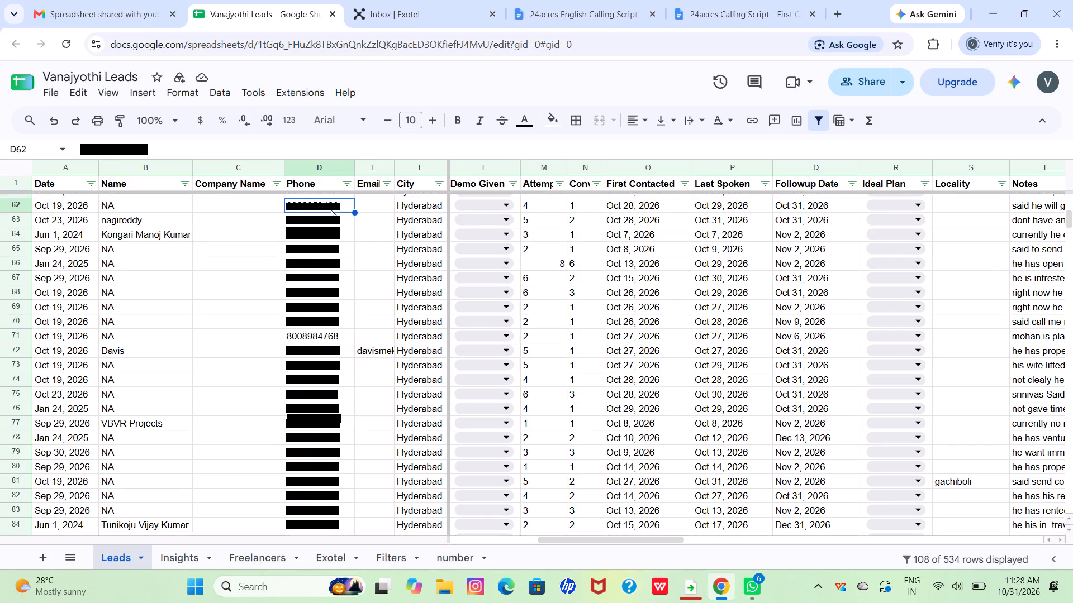
pyautogui.scroll(1, 331, 210)
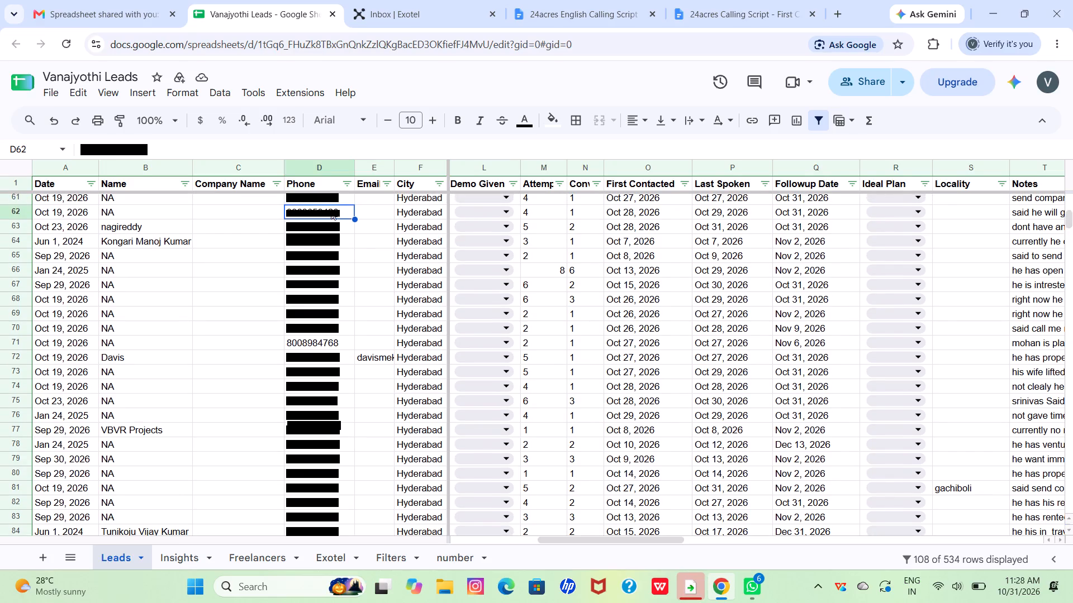
pyautogui.hscroll(-5, 331, 210)
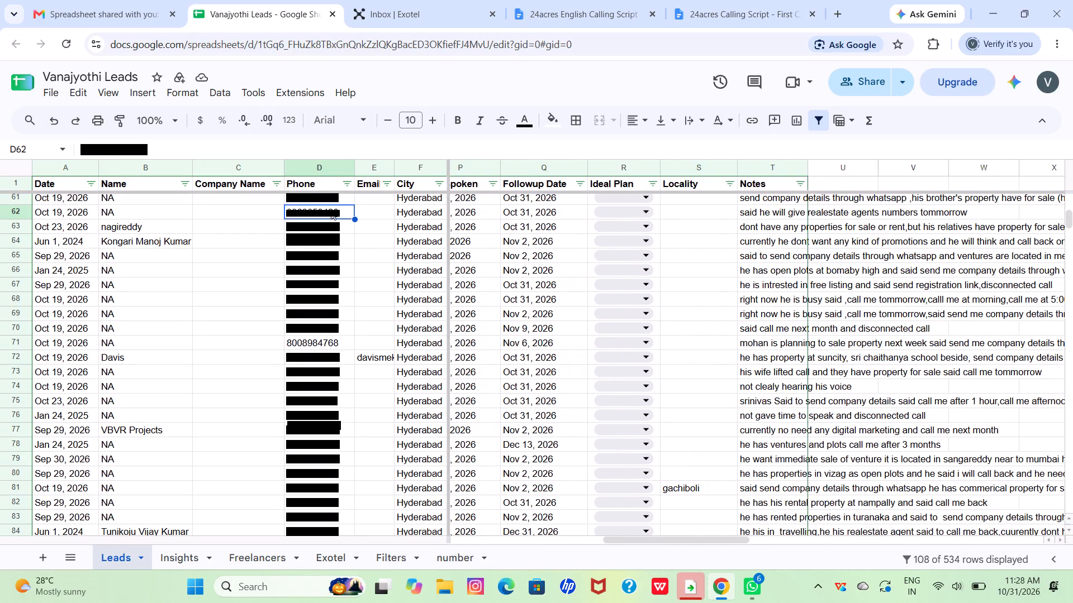
pyautogui.hscroll(-2, 331, 210)
pyautogui.hscroll(4, 331, 210)
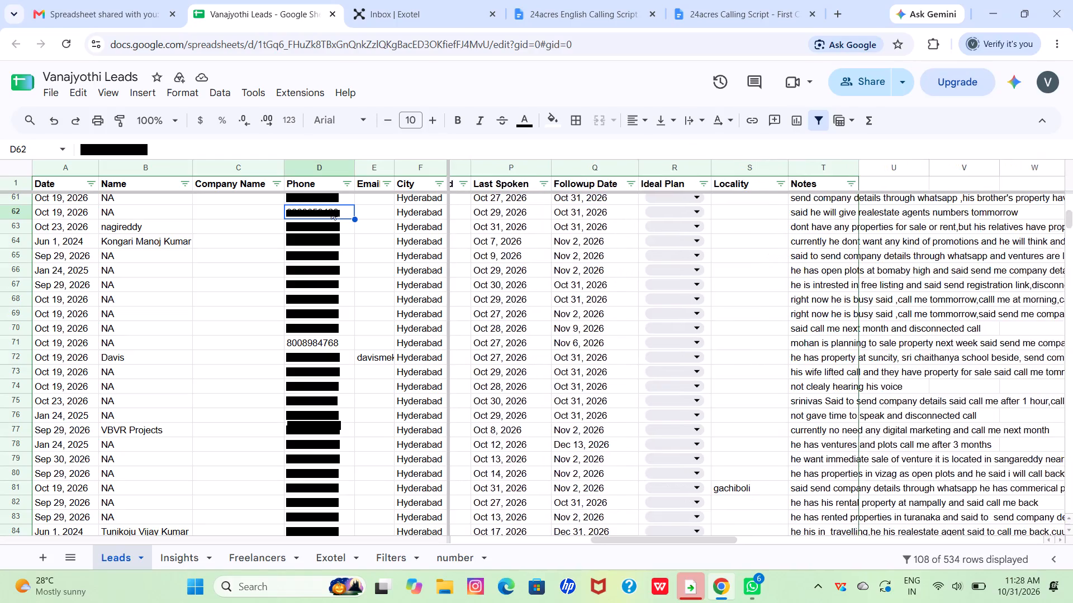
pyautogui.hscroll(5, 331, 210)
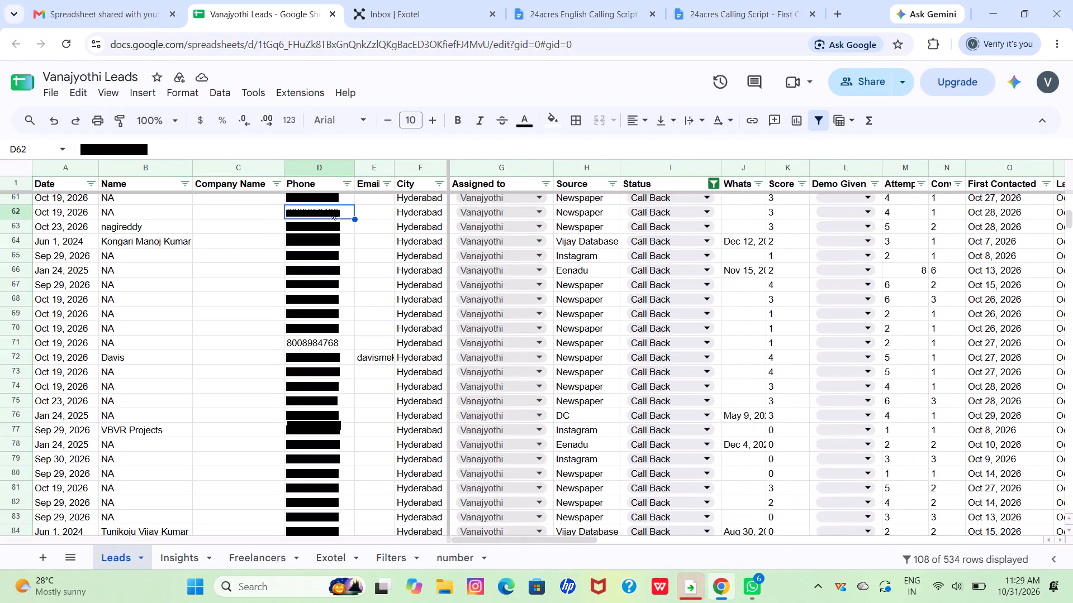
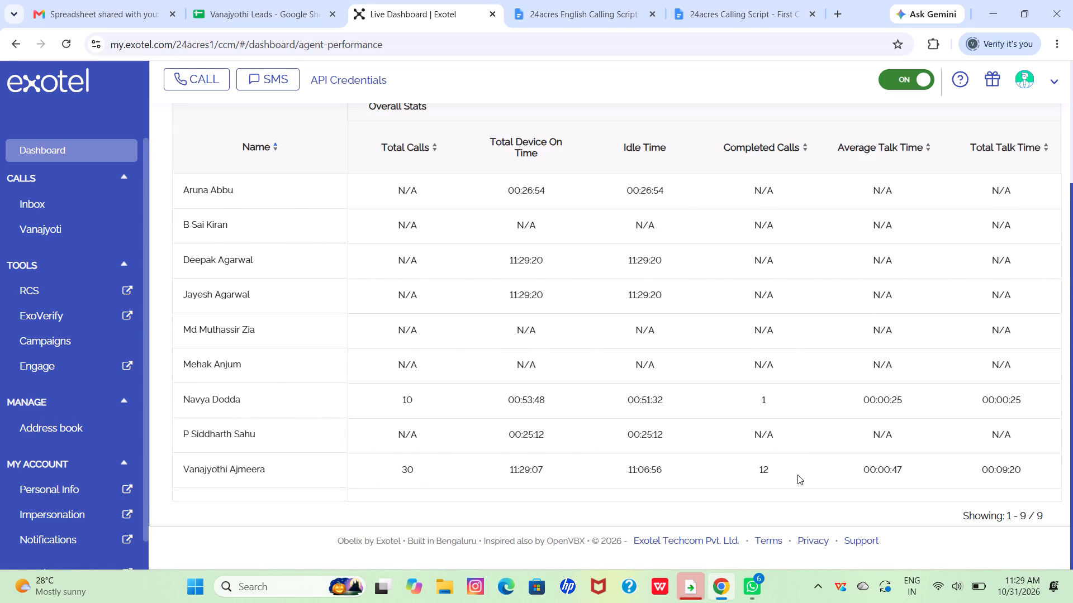
# In the Vanajyothi Leads sheet, append ",said send company details through whatsapp" to the row 63 lead's note.
pyautogui.click(266, 1)
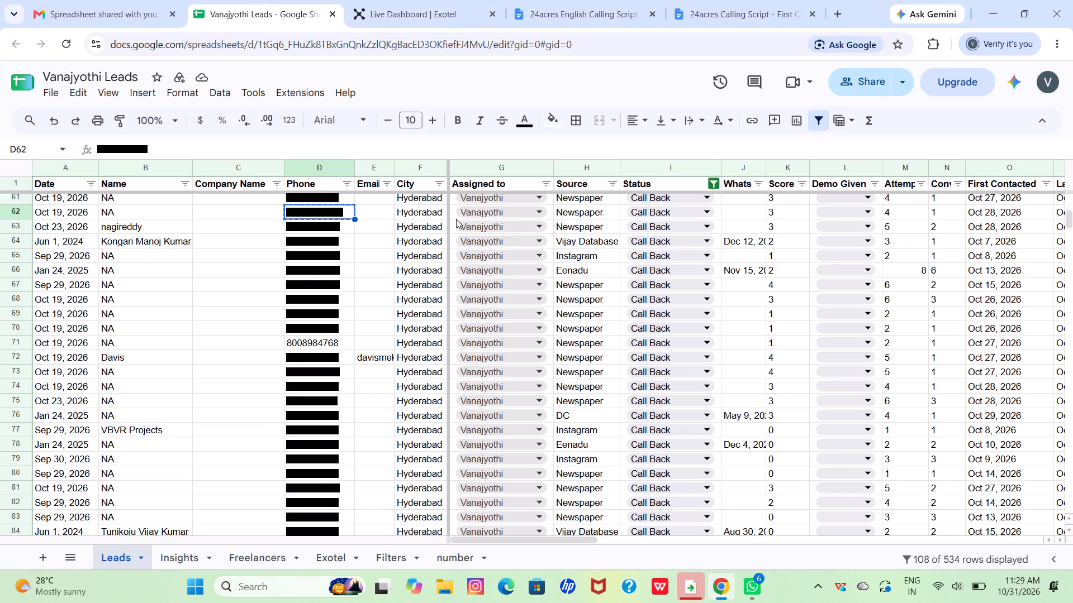
pyautogui.click(673, 210)
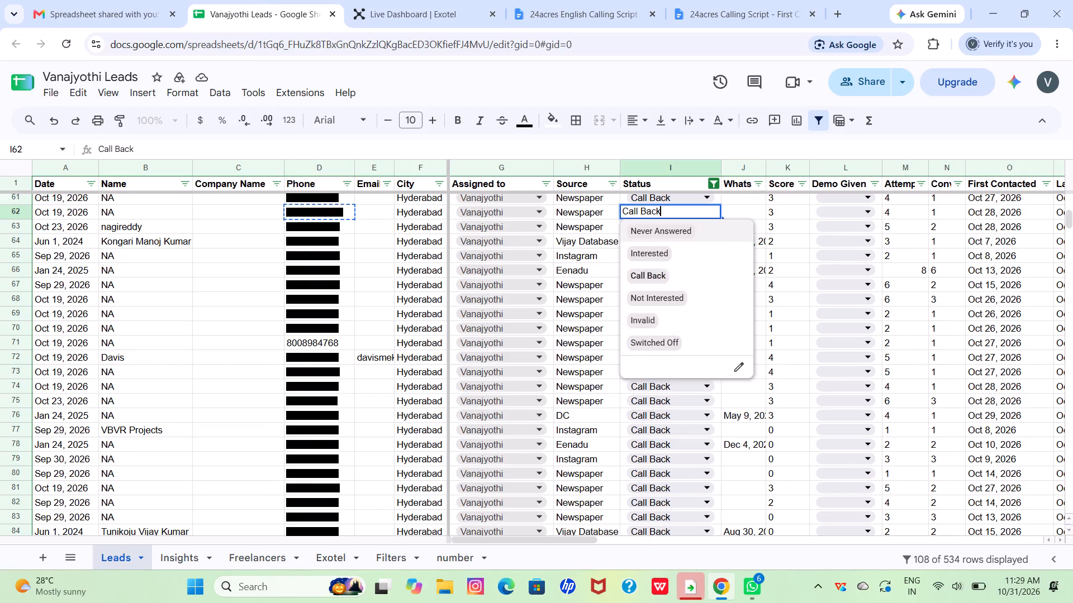
pyautogui.click(776, 210)
pyautogui.hscroll(-4, 776, 210)
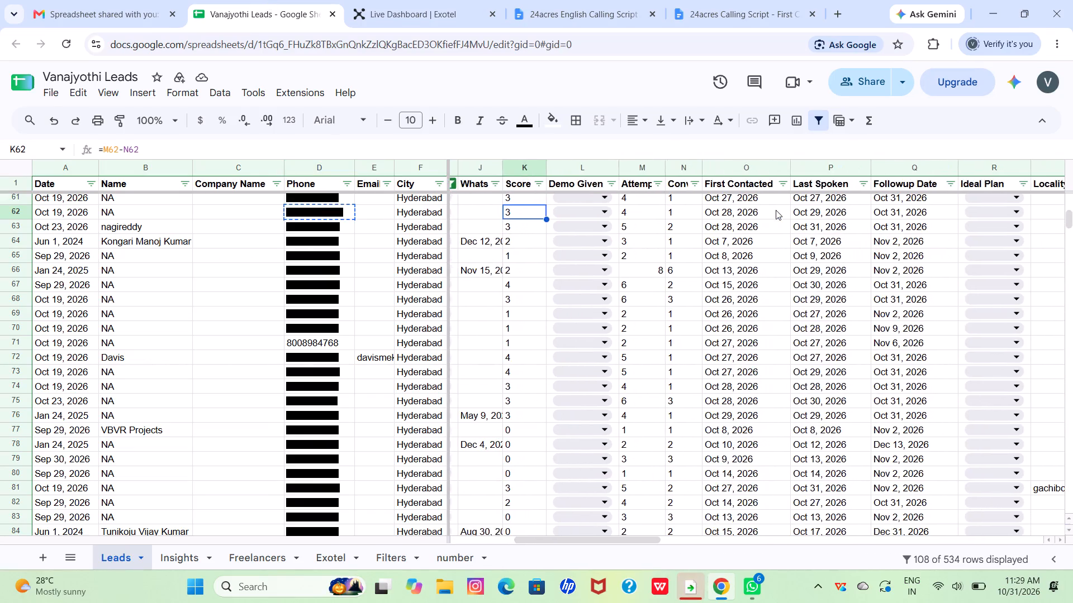
pyautogui.hscroll(-3, 776, 210)
pyautogui.doubleClick(776, 210)
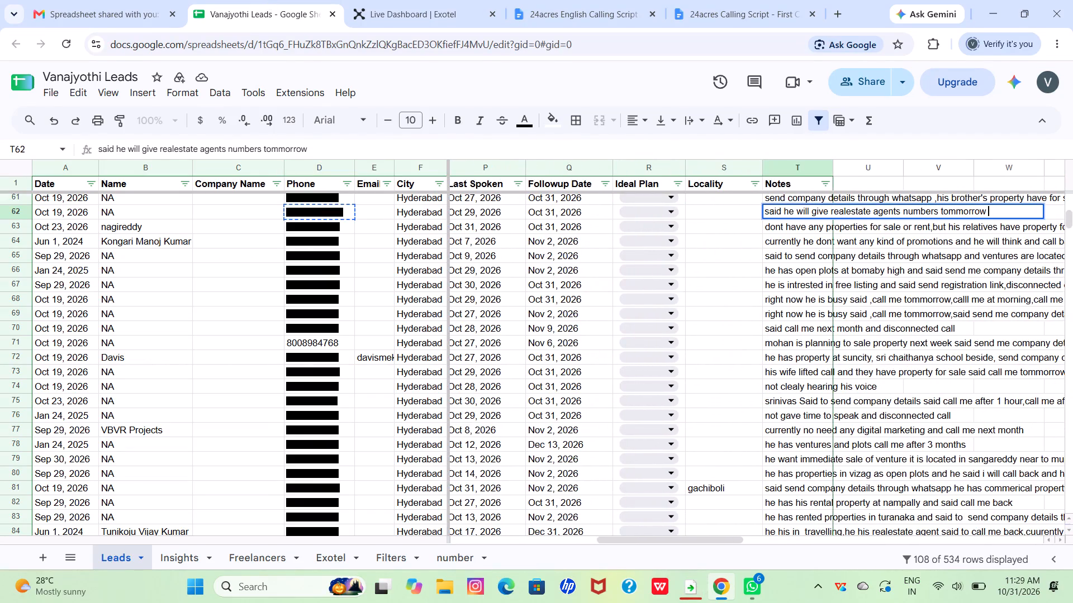
pyautogui.doubleClick(770, 229)
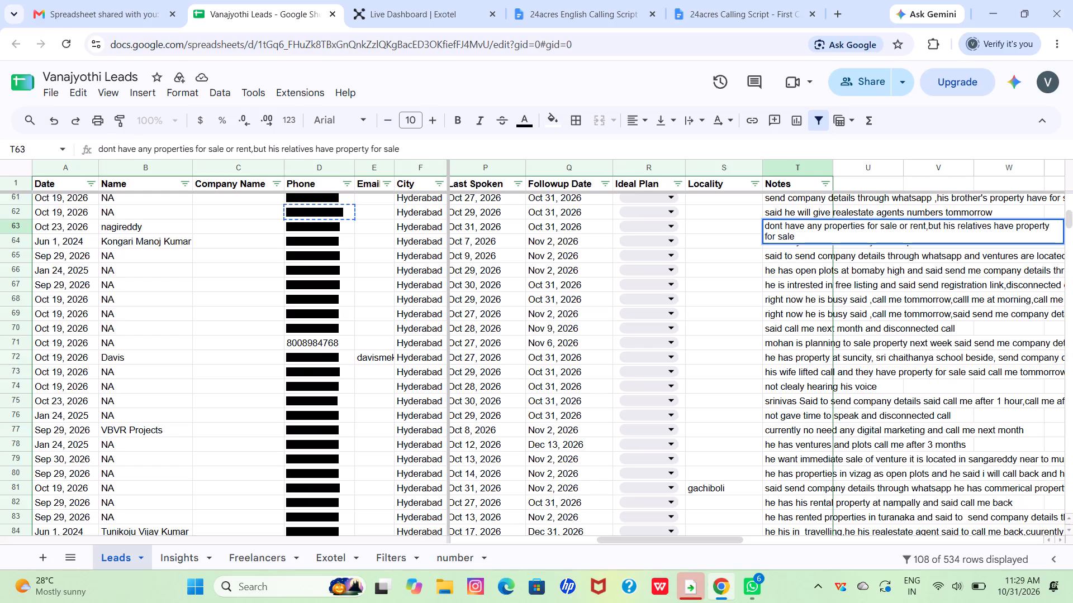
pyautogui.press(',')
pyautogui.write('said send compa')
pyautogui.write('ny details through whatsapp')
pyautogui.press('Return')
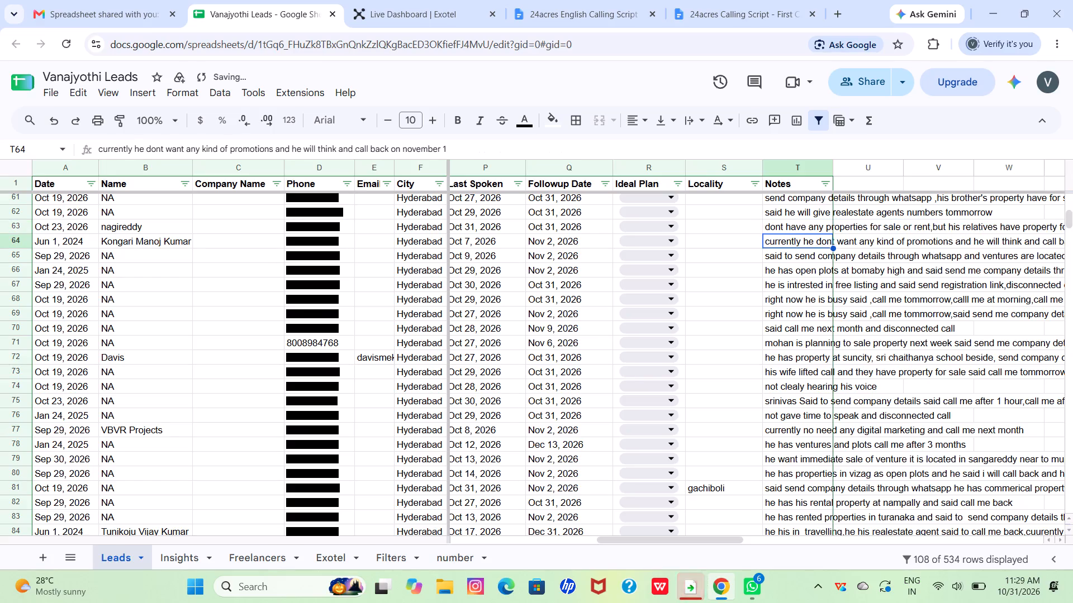
# Check the row 63 follow-up date, and review the row 62 lead's contact dates, follow-up date, locality and notes.
pyautogui.click(596, 228)
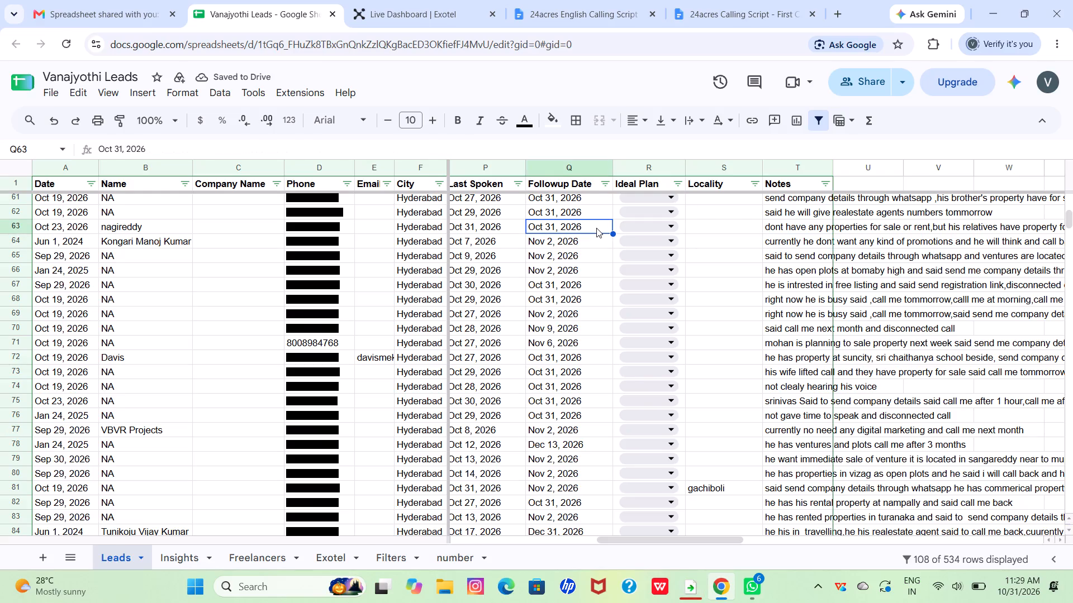
pyautogui.click(574, 213)
pyautogui.hscroll(-2, 574, 213)
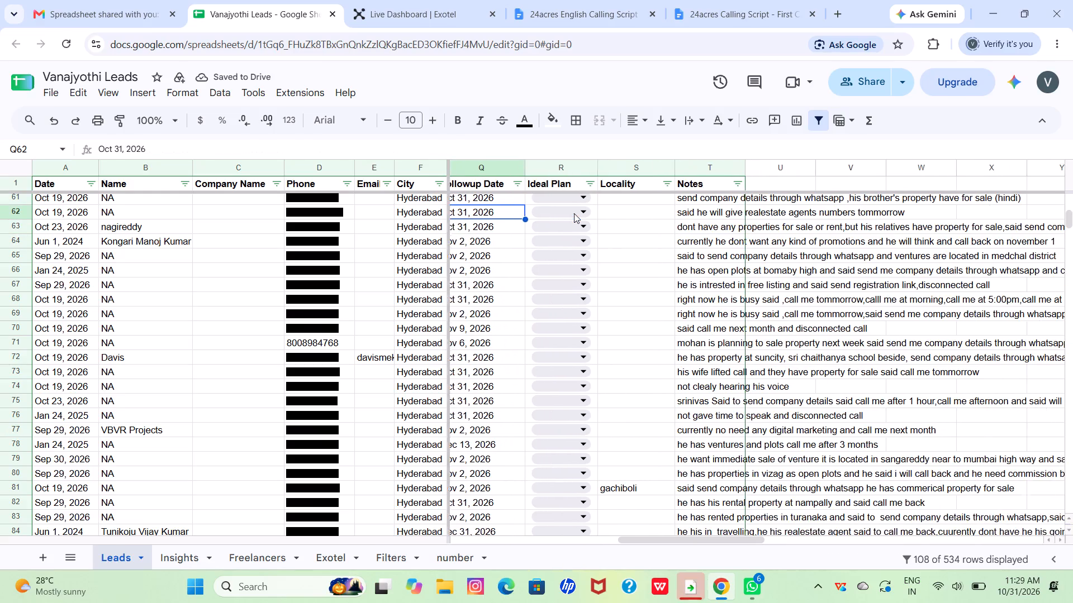
pyautogui.click(642, 214)
pyautogui.hscroll(-1, 642, 214)
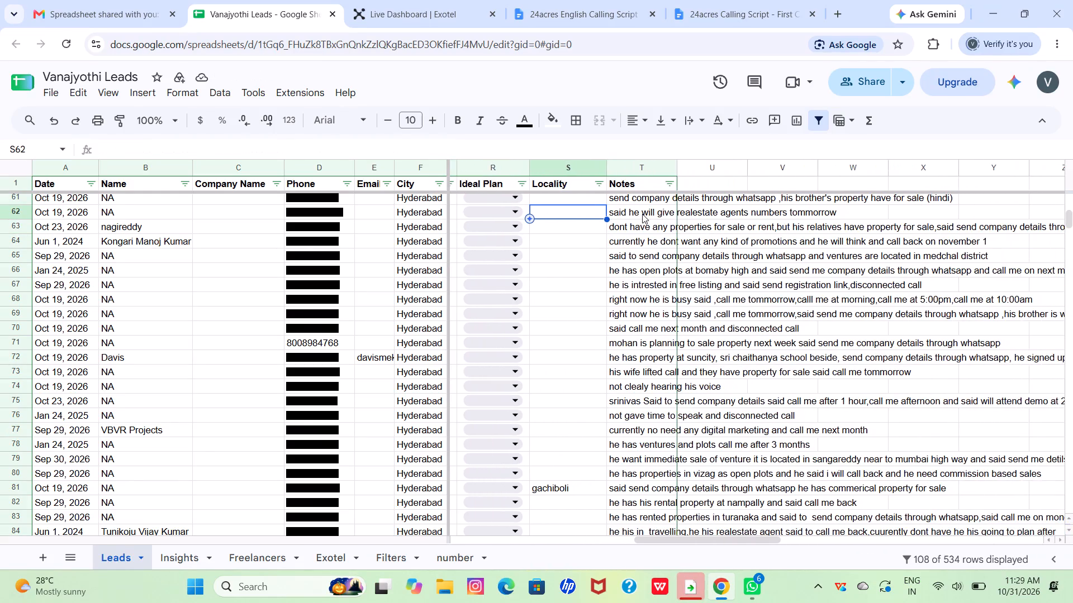
pyautogui.hscroll(4, 642, 214)
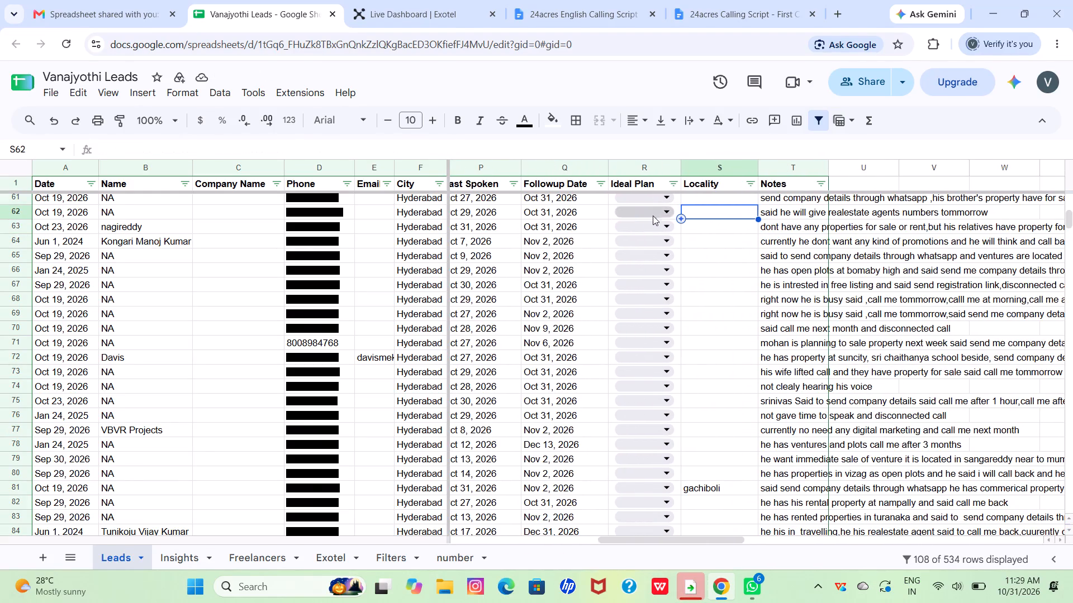
pyautogui.click(593, 212)
pyautogui.hscroll(1, 593, 212)
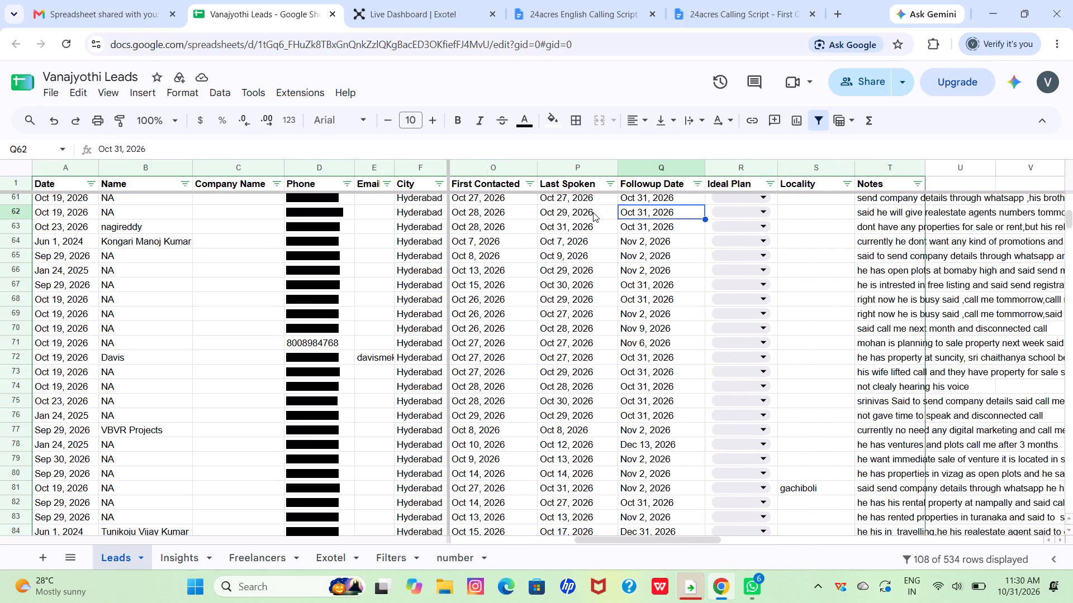
pyautogui.hscroll(1, 593, 212)
# Copy the row 62 lead's phone number and switch to the Exotel dashboard.
pyautogui.click(337, 212)
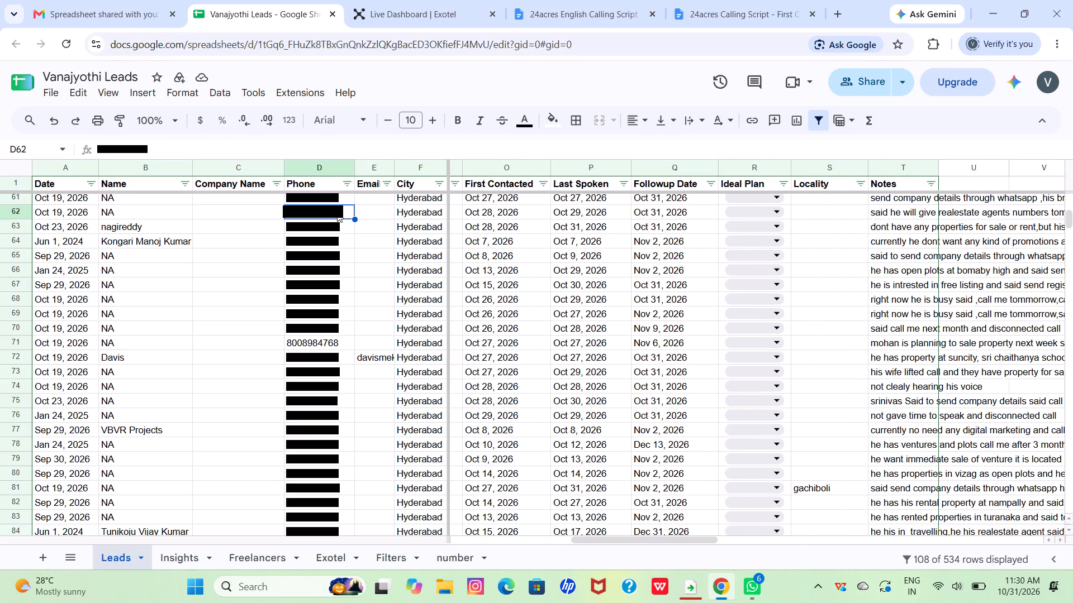
pyautogui.hotkey('ctrl', 'c')
pyautogui.click(375, 0)
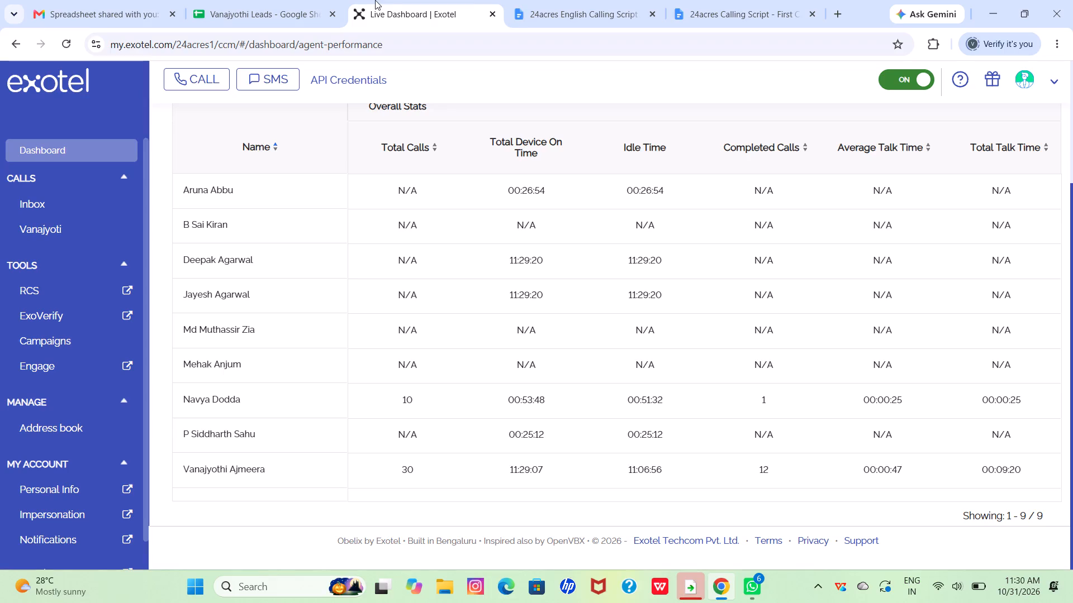
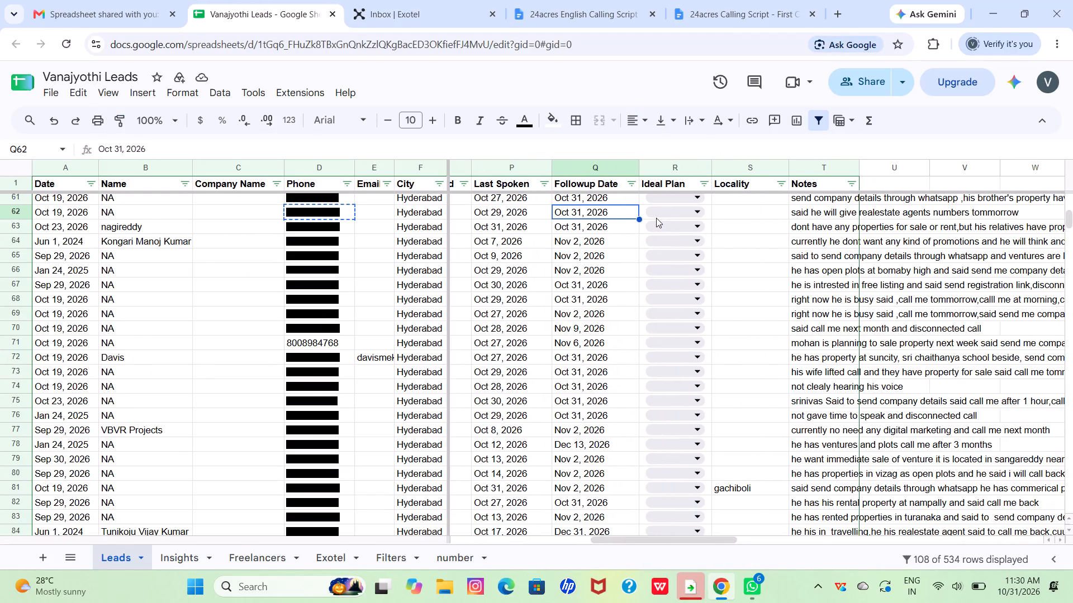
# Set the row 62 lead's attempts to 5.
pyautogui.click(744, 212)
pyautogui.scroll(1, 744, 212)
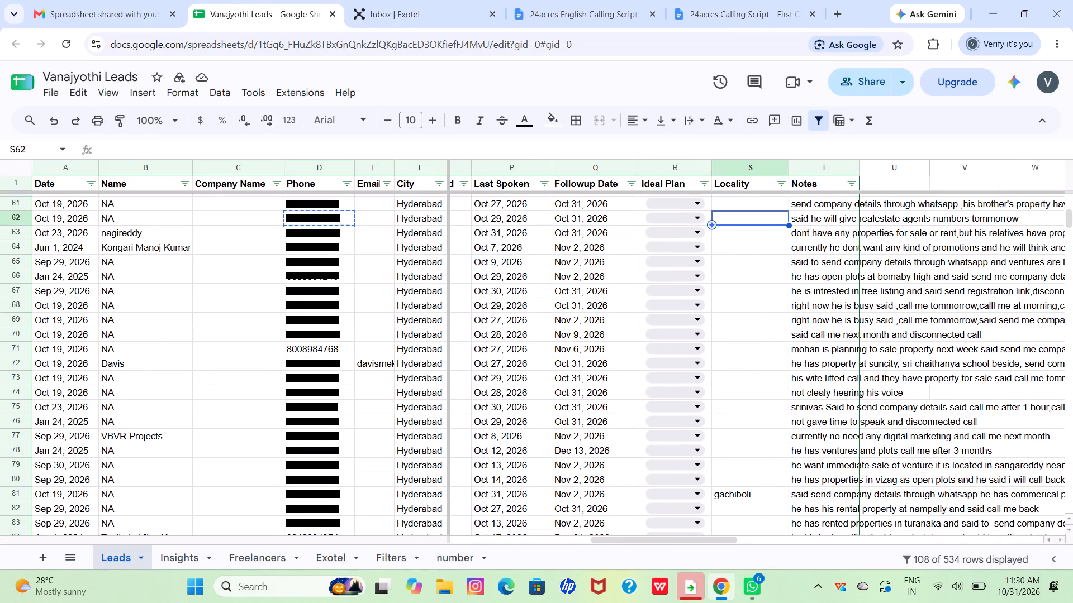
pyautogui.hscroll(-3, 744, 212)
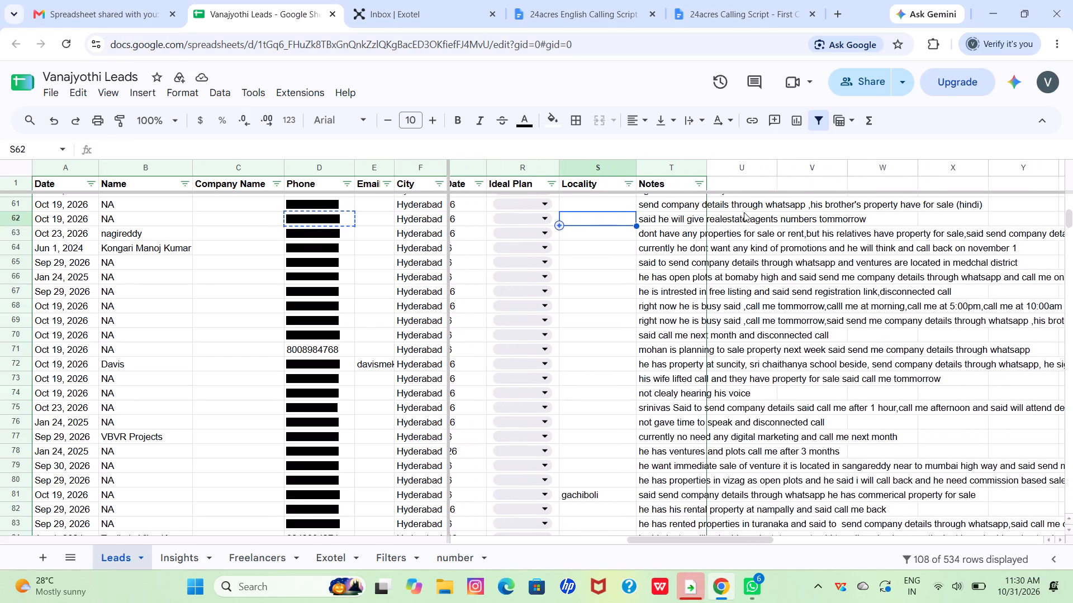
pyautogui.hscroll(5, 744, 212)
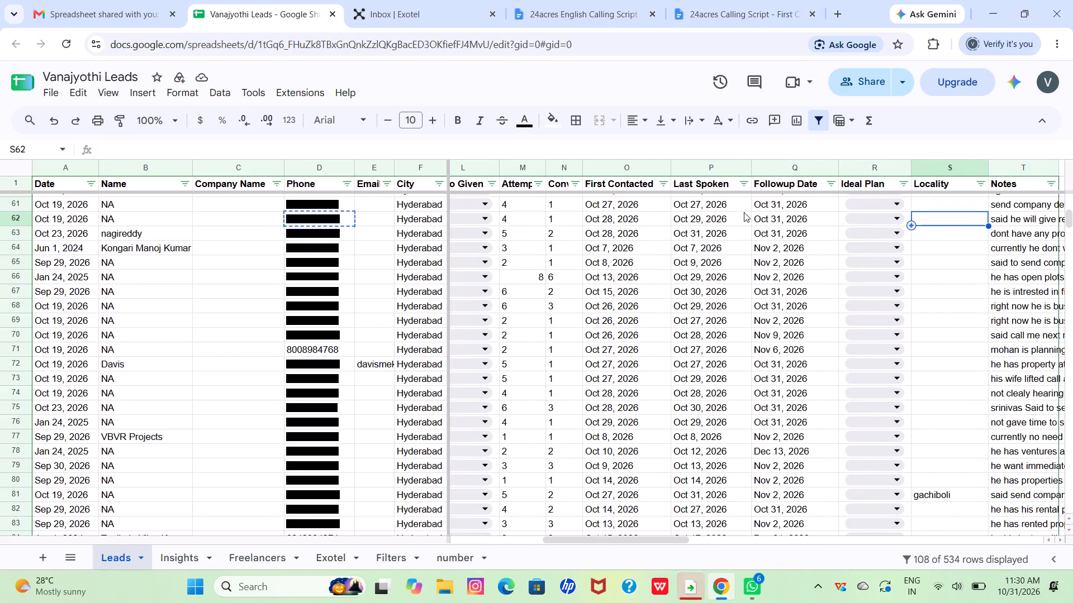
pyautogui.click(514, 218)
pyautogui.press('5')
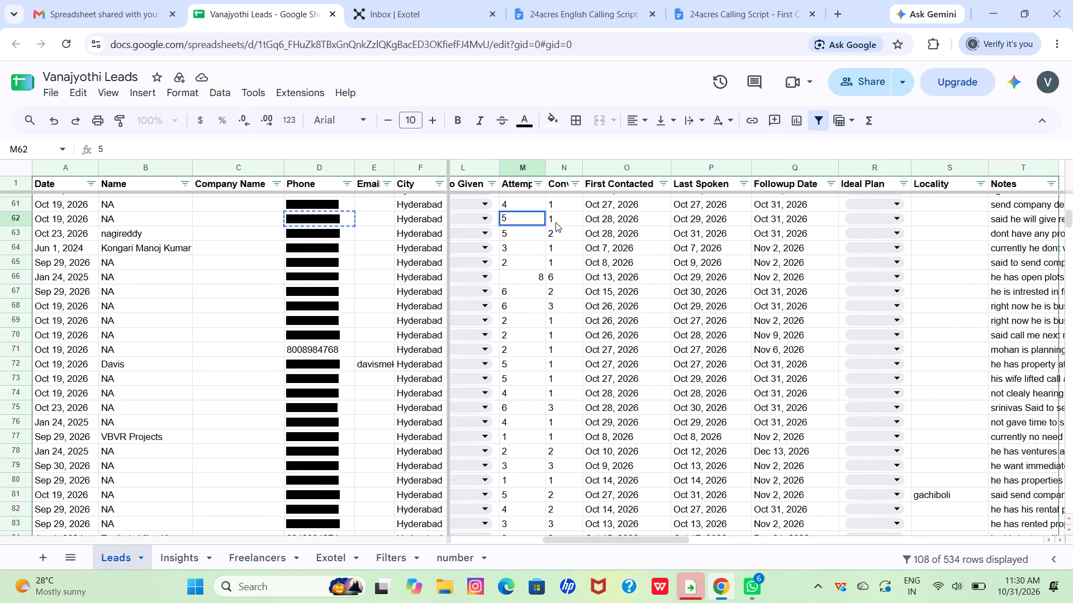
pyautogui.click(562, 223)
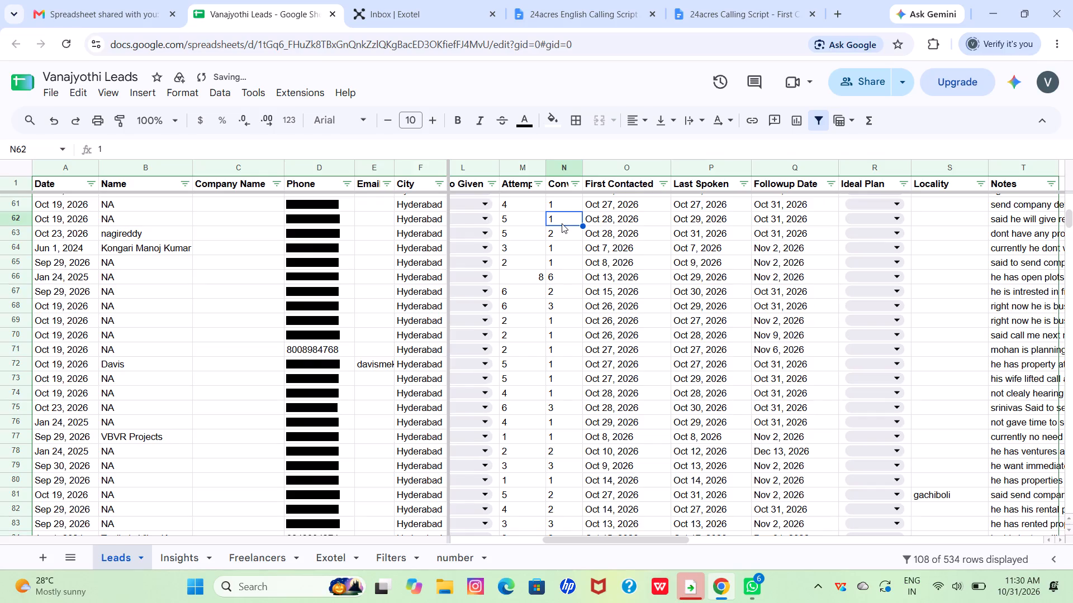
# Review the row 62 lead's last-spoken date, locality and notes.
pyautogui.click(695, 223)
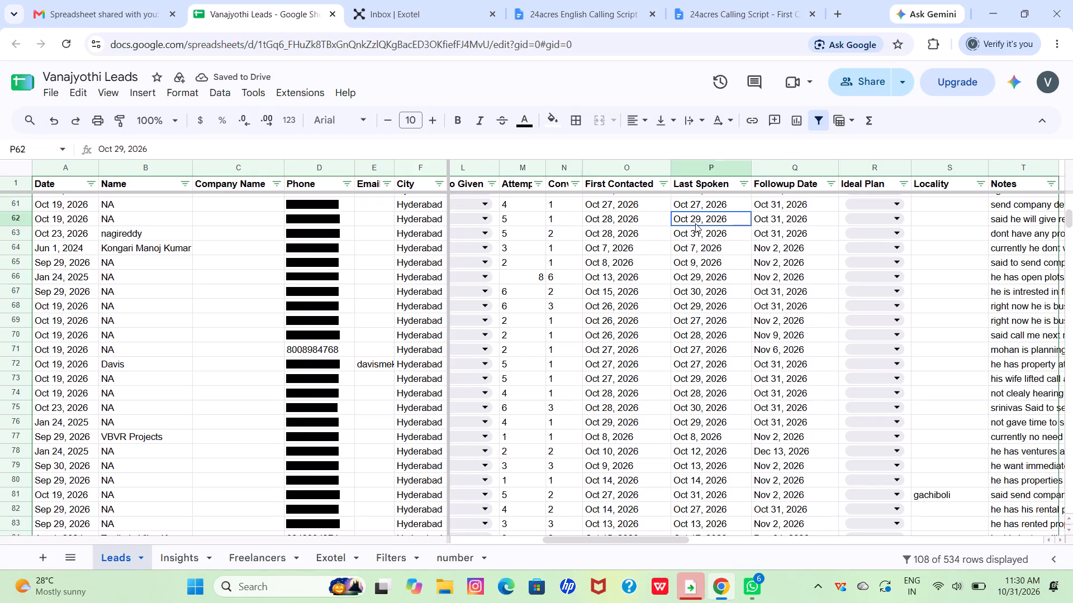
pyautogui.hscroll(-4, 695, 223)
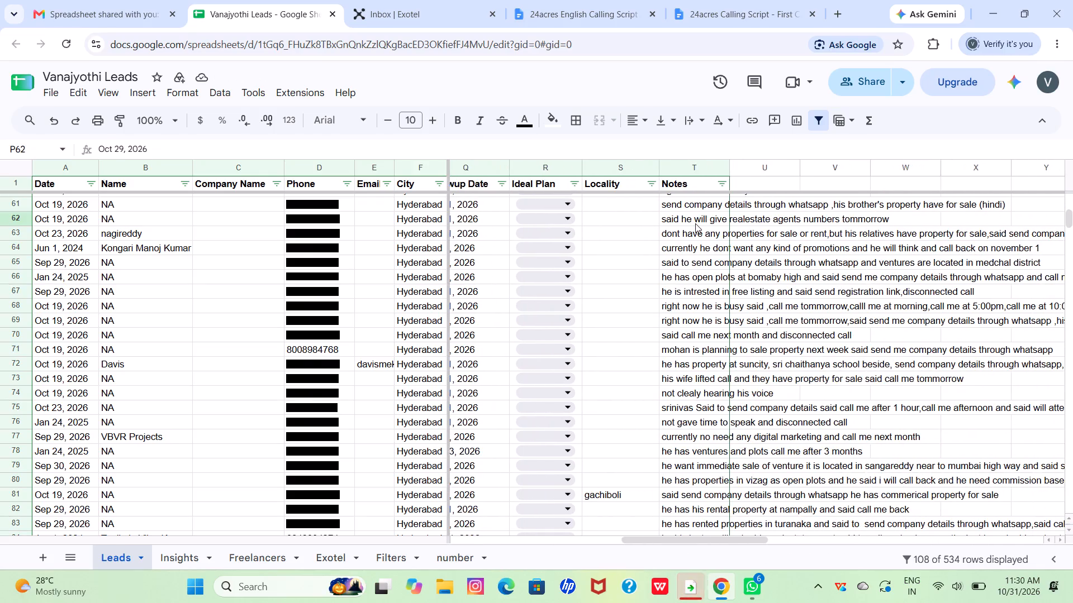
pyautogui.click(676, 223)
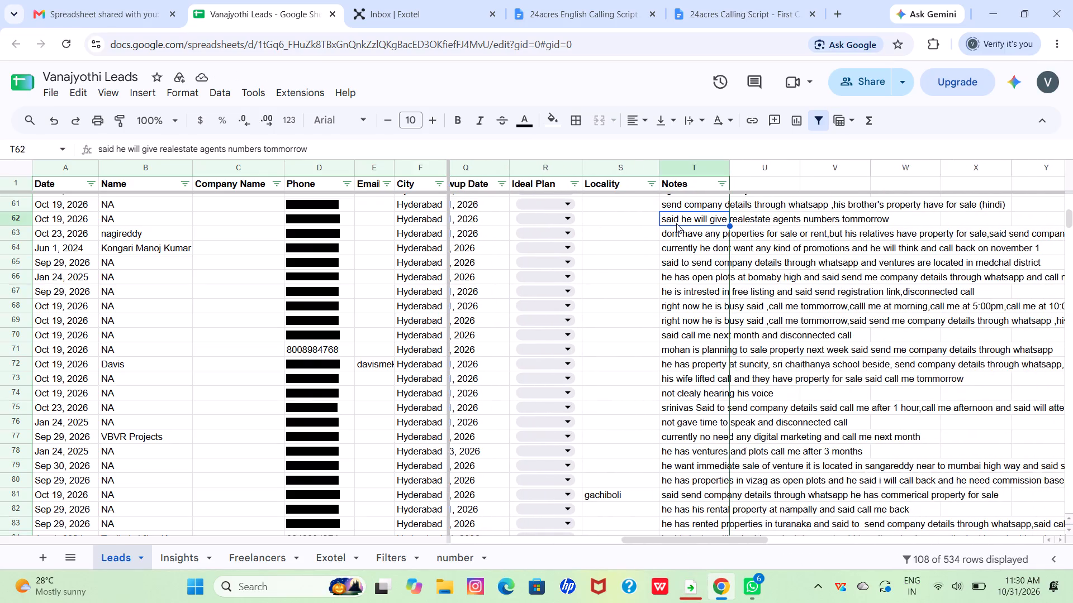
pyautogui.press('Return')
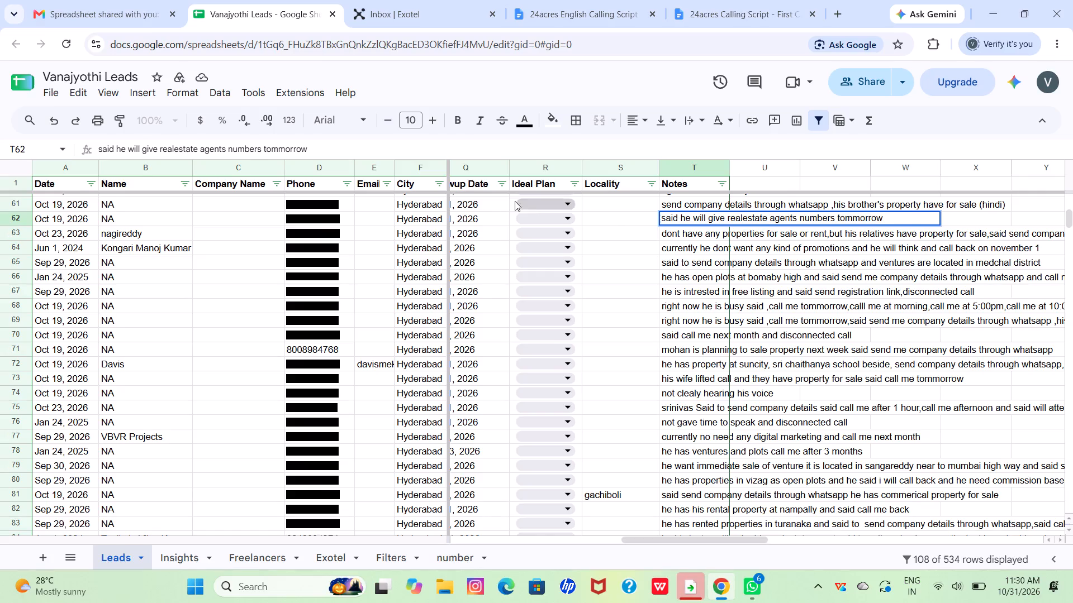
pyautogui.click(615, 224)
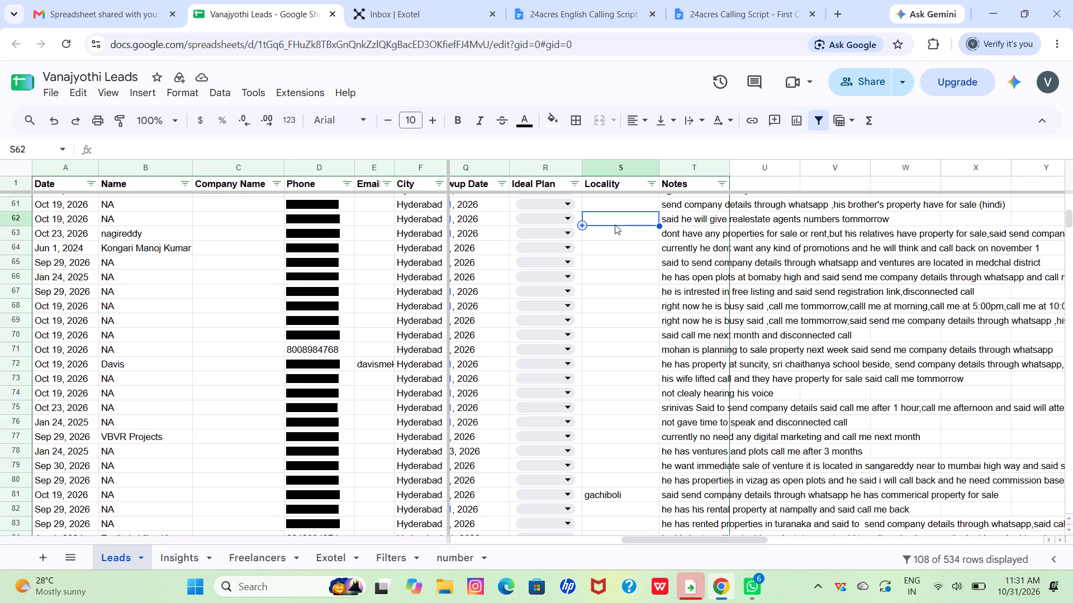
pyautogui.click(696, 224)
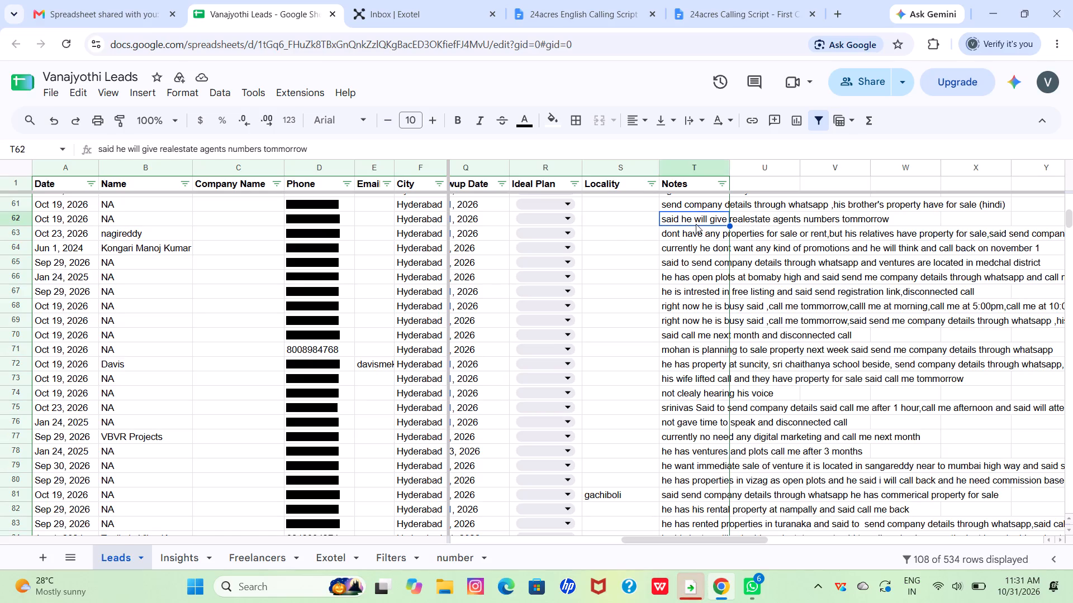
pyautogui.click(637, 223)
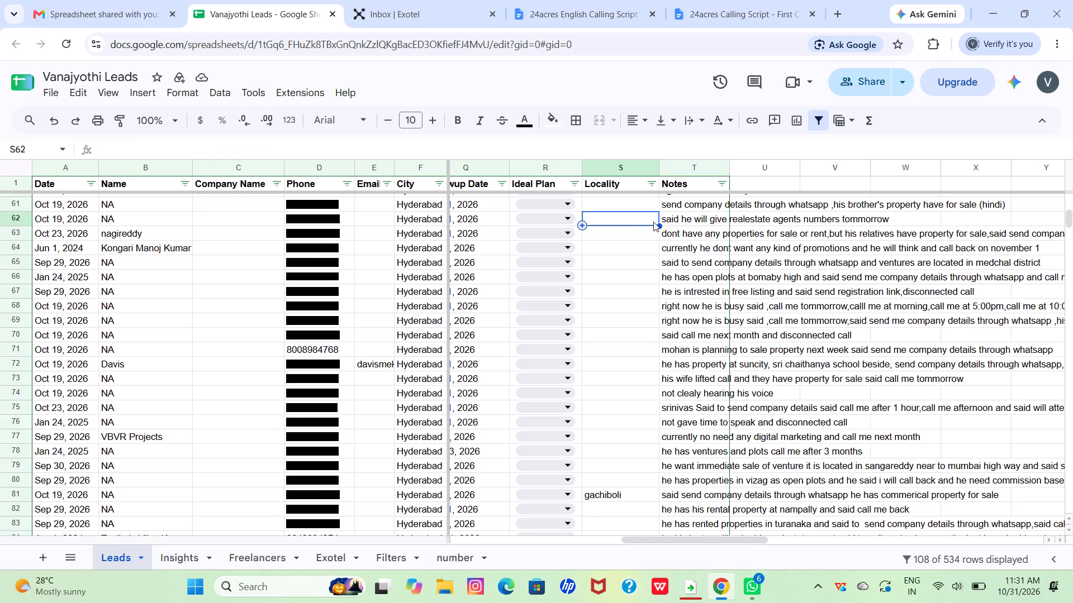
pyautogui.click(675, 219)
pyautogui.click(642, 224)
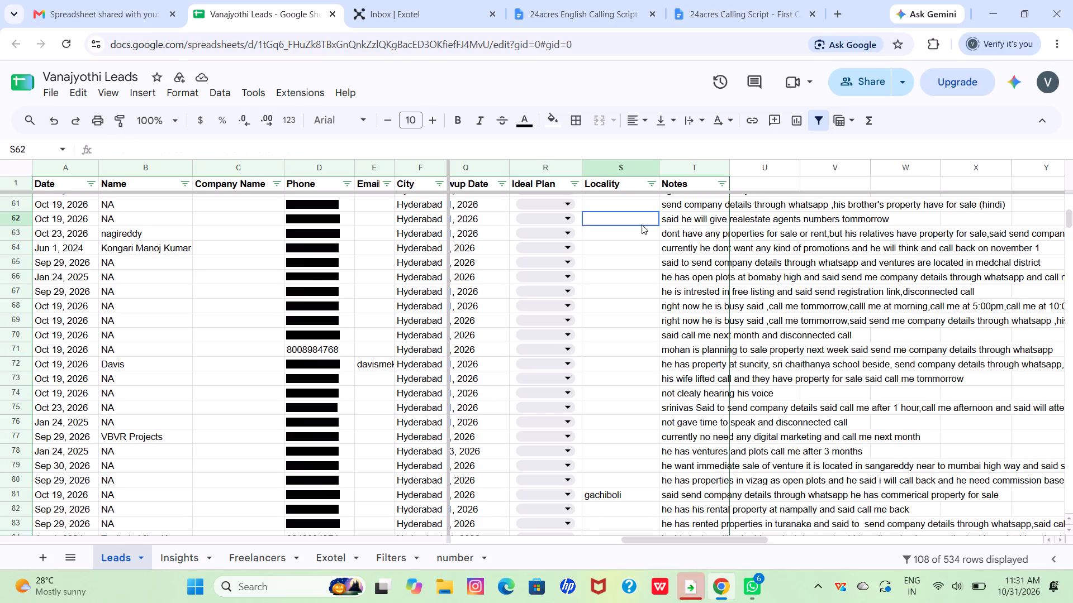
# Clear the row 62 lead's follow-up date and set the last-spoken date to Oct 31, 2026.
pyautogui.hscroll(4, 642, 224)
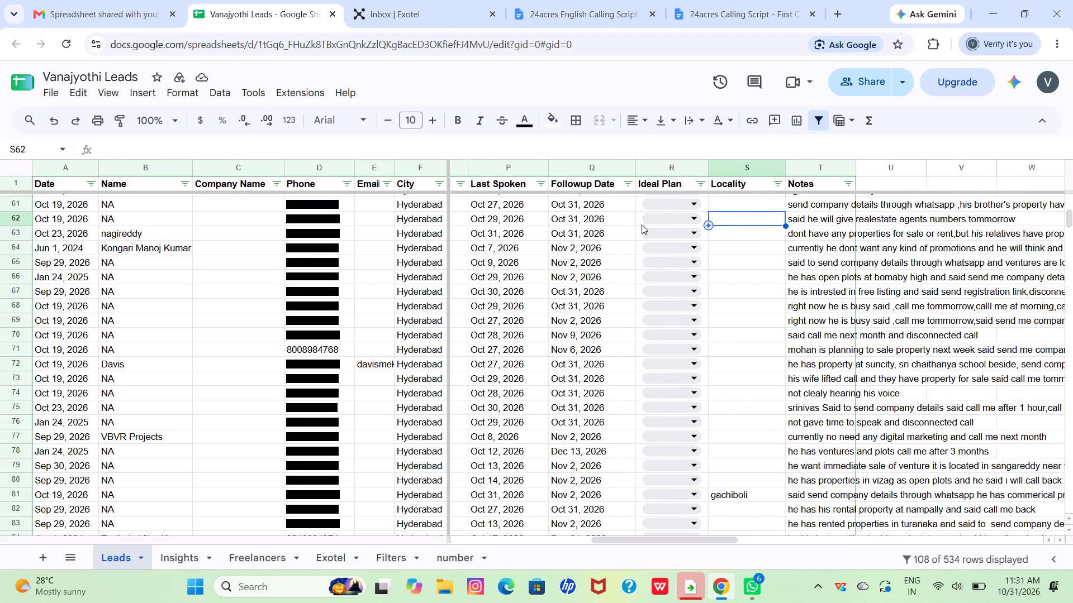
pyautogui.click(615, 221)
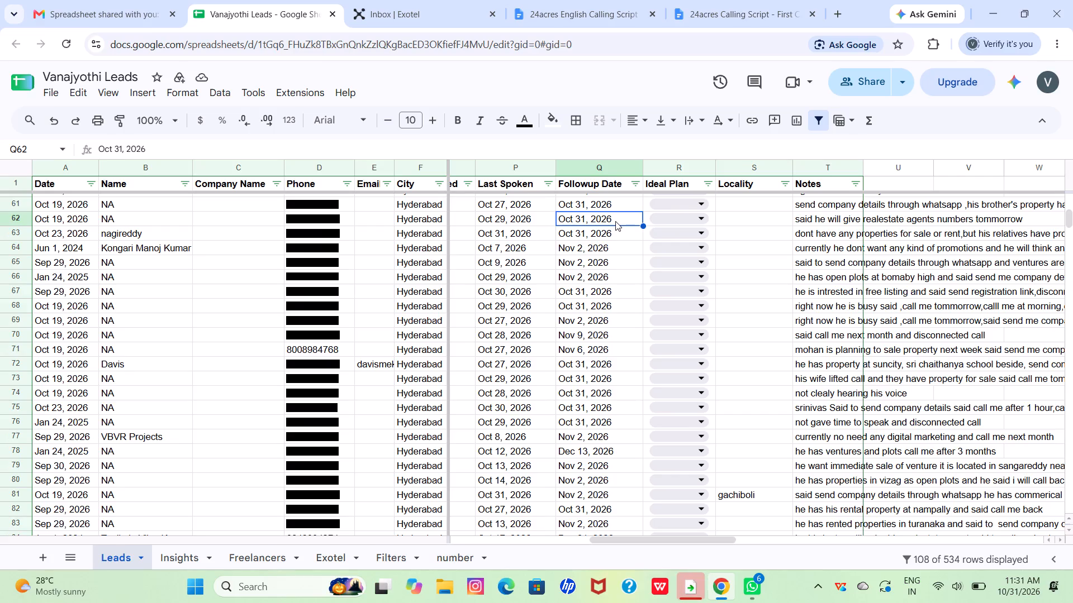
pyautogui.press('BackSpace')
pyautogui.click(505, 217)
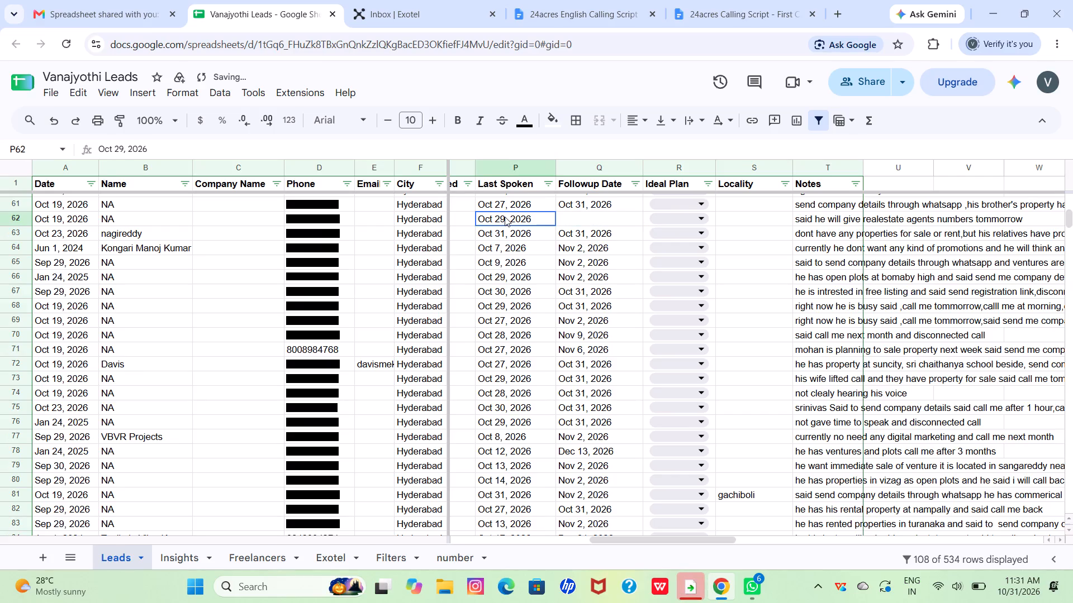
pyautogui.doubleClick(505, 217)
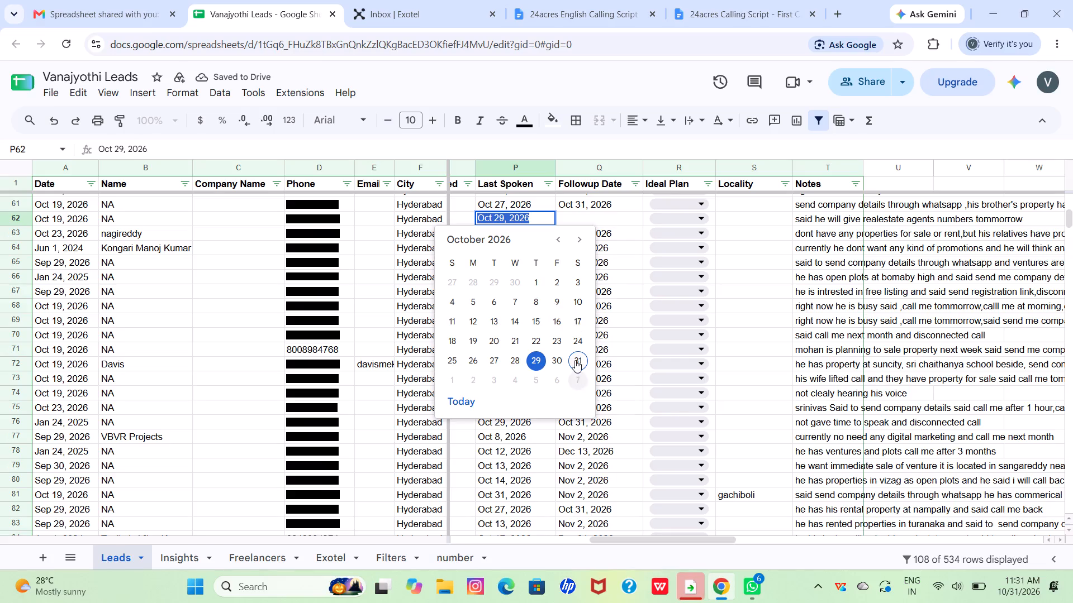
pyautogui.click(575, 358)
# Set the row 62 lead's attempts to 6 and conversations to 2.
pyautogui.hscroll(4, 575, 358)
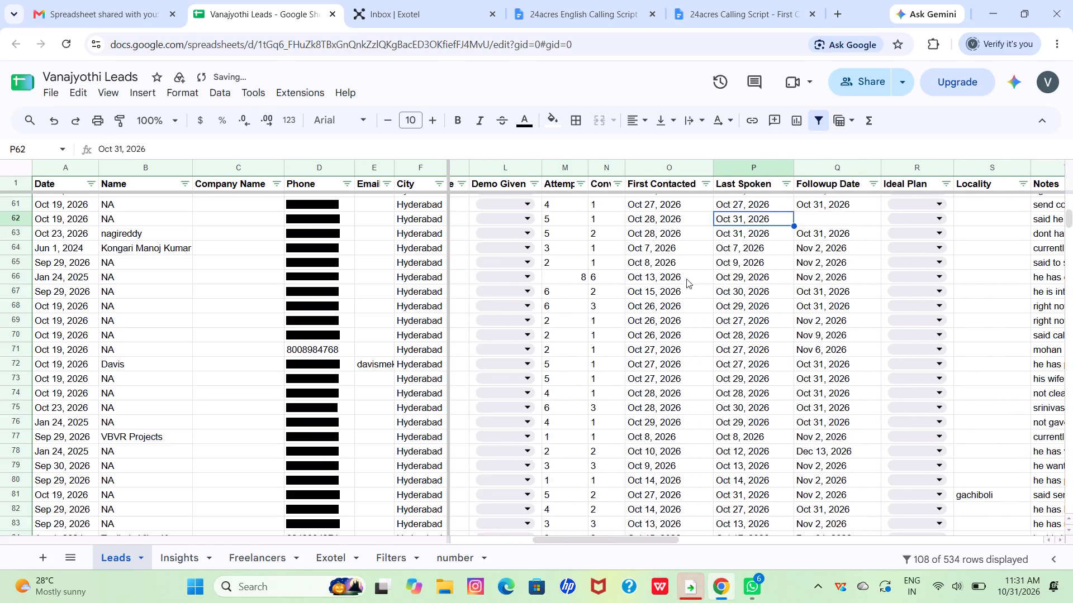
pyautogui.click(569, 218)
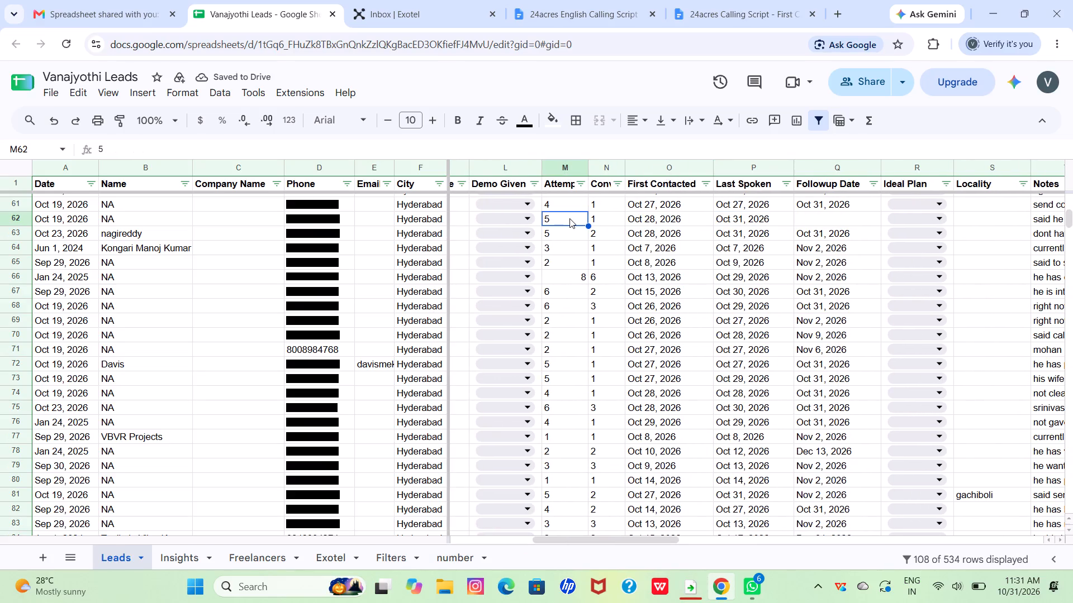
pyautogui.press('6')
pyautogui.click(615, 227)
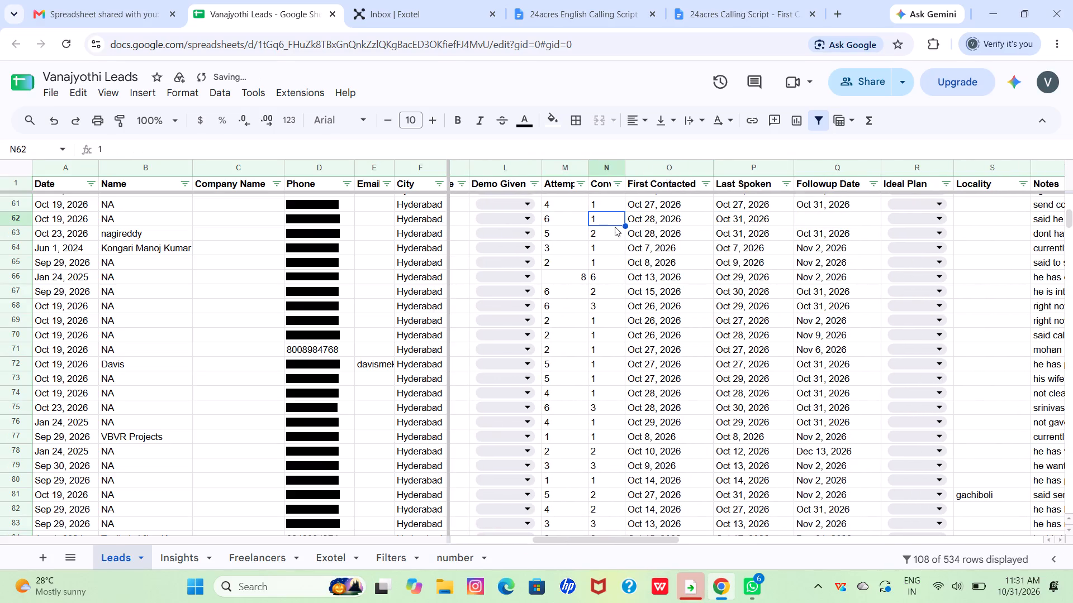
pyautogui.press('2')
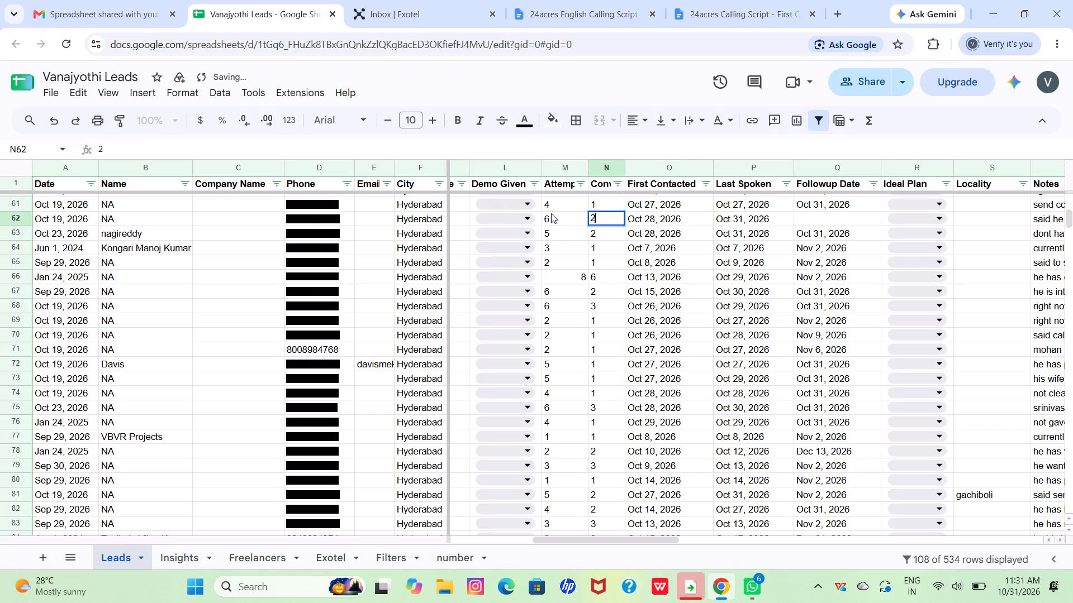
pyautogui.click(558, 216)
# Change the row 62 lead's status to Not Interested.
pyautogui.hscroll(5, 558, 216)
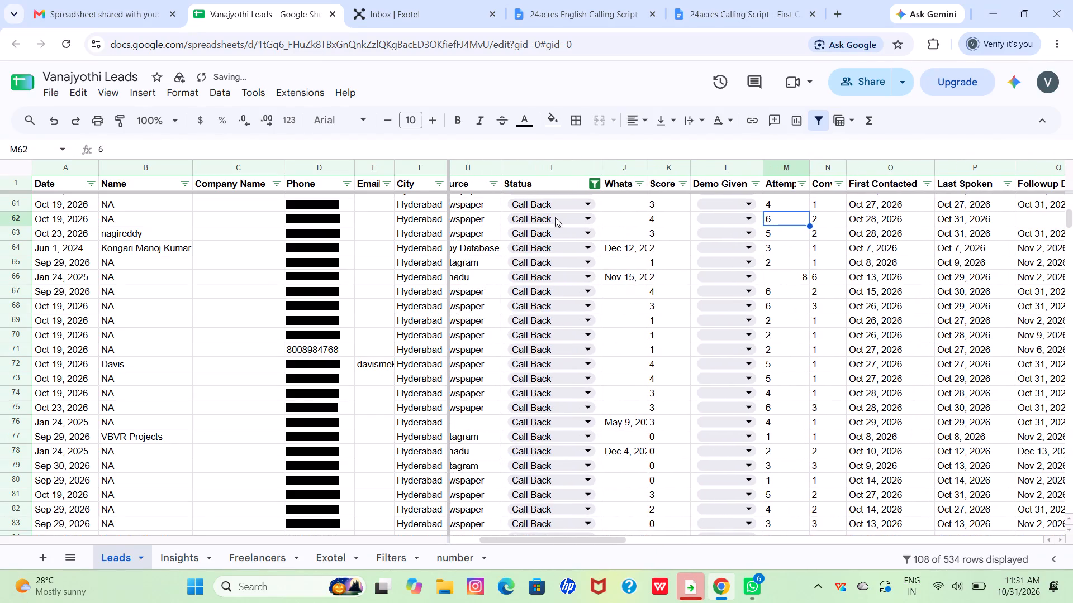
pyautogui.doubleClick(546, 220)
pyautogui.click(556, 308)
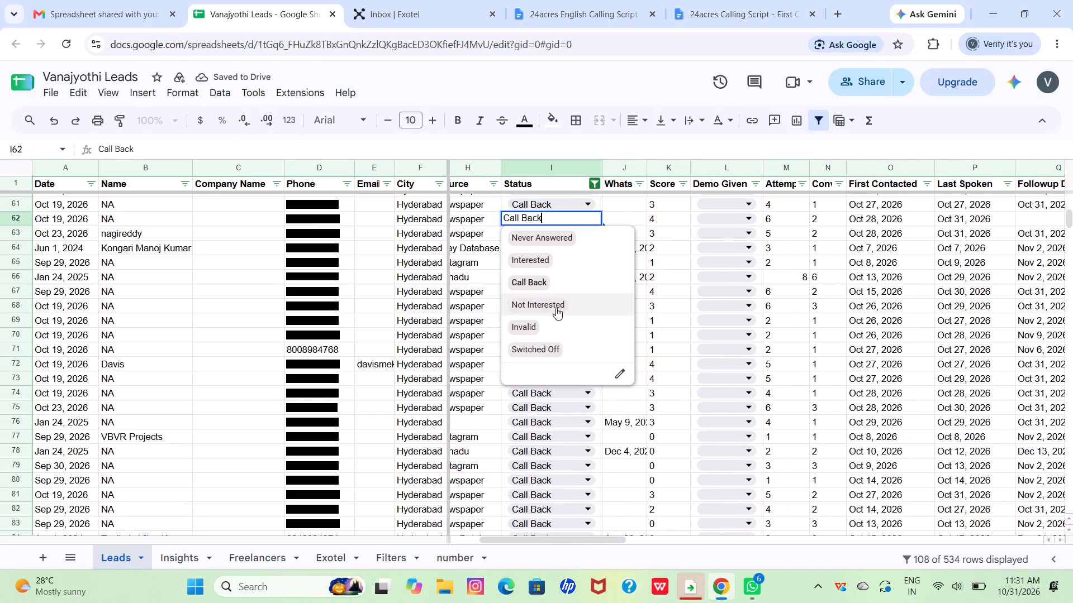
# Review the last-spoken dates, follow-up dates and notes of the leads around rows 62 and 63.
pyautogui.hscroll(-4, 556, 308)
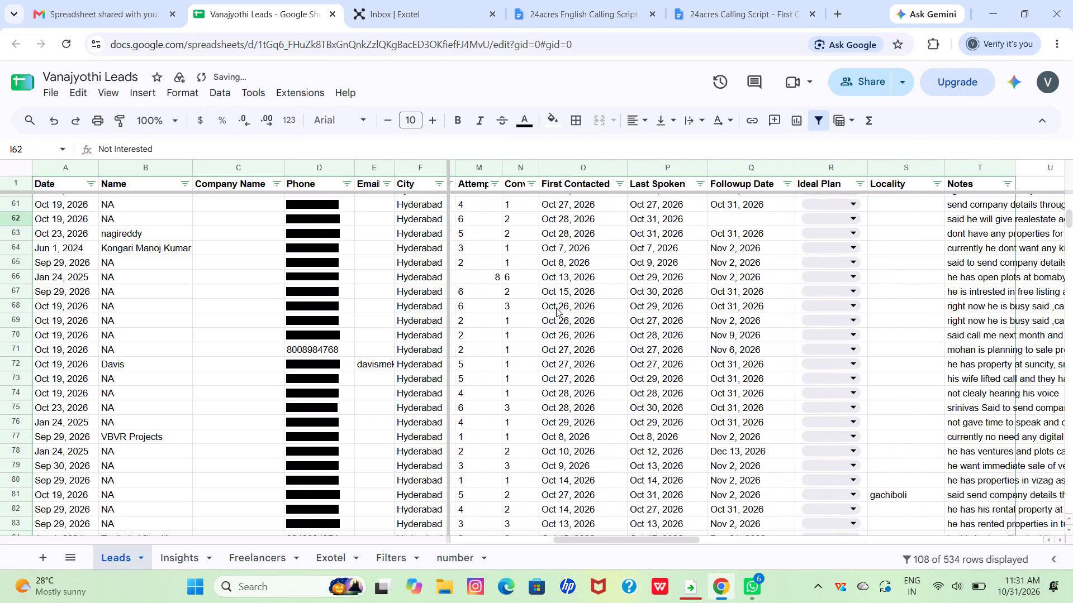
pyautogui.hscroll(-4, 556, 308)
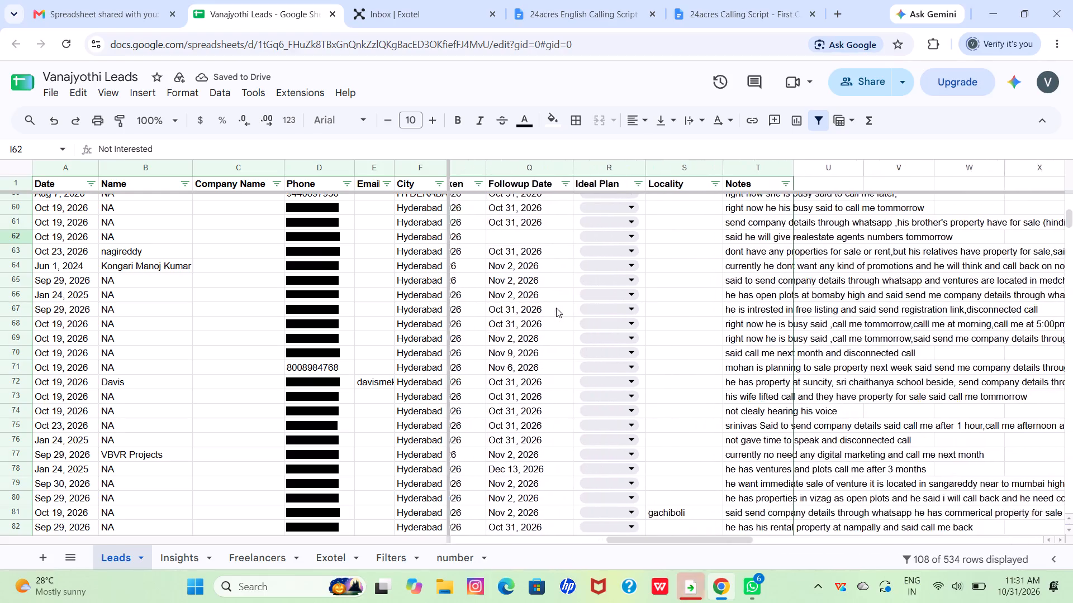
pyautogui.hscroll(-1, 556, 308)
pyautogui.hscroll(2, 556, 308)
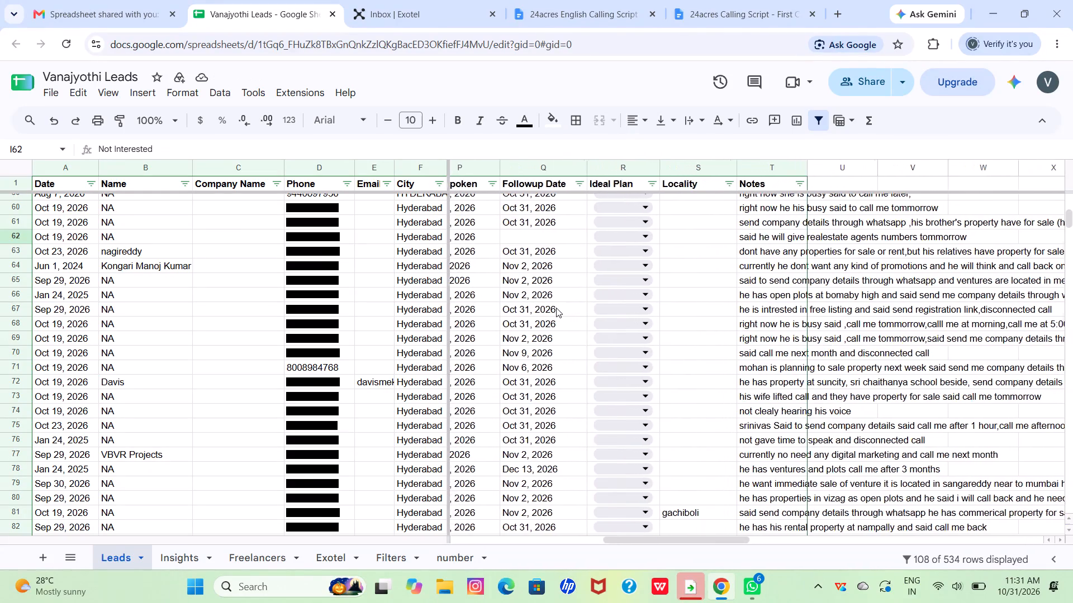
pyautogui.hscroll(1, 556, 308)
pyautogui.scroll(1, 556, 308)
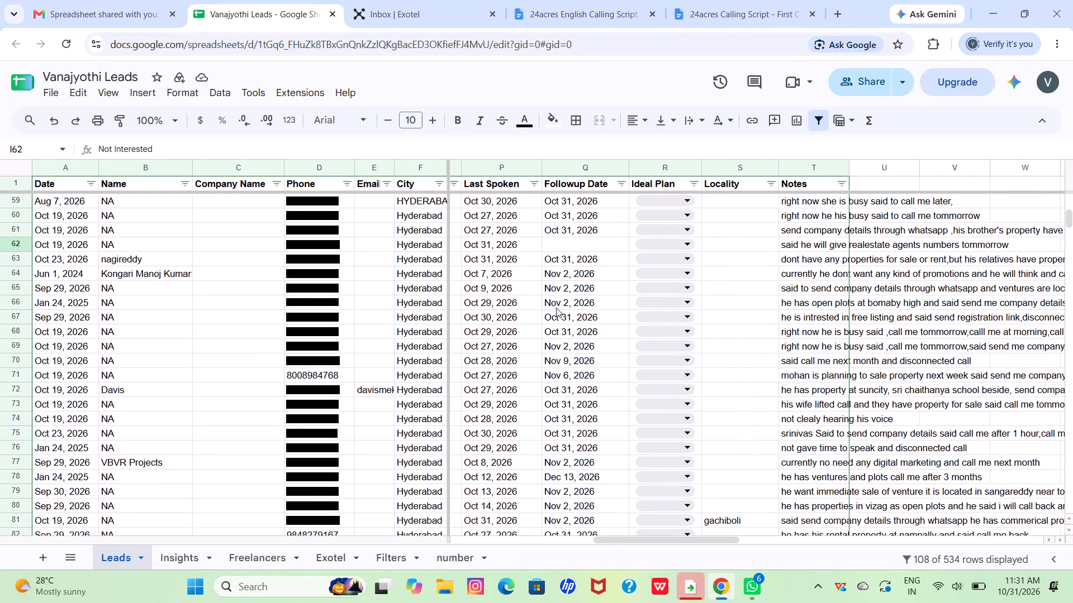
pyautogui.scroll(1, 556, 308)
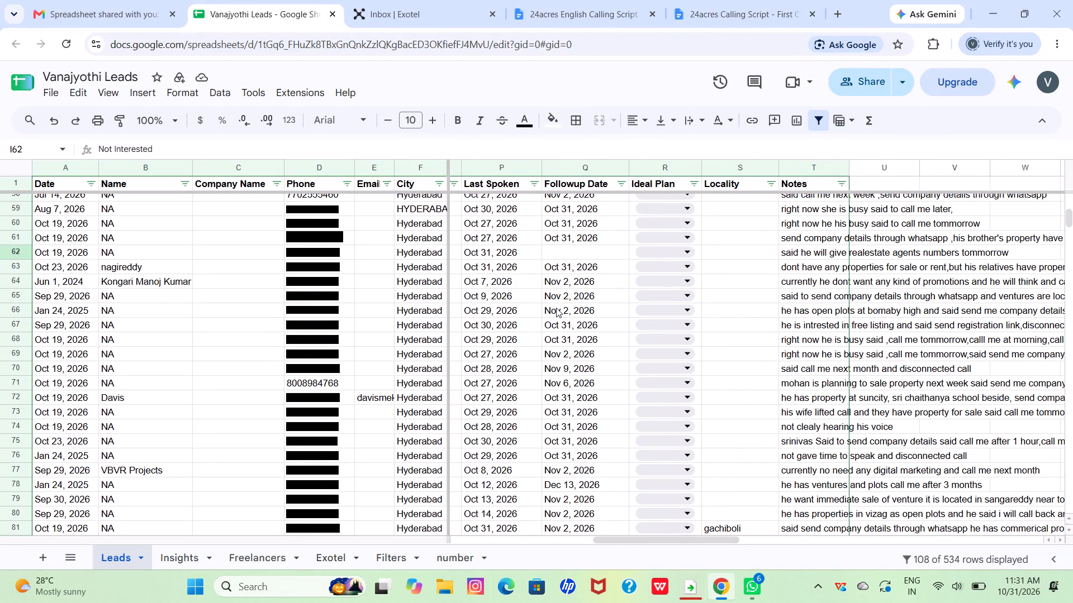
pyautogui.hscroll(-4, 556, 308)
pyautogui.hscroll(2, 556, 308)
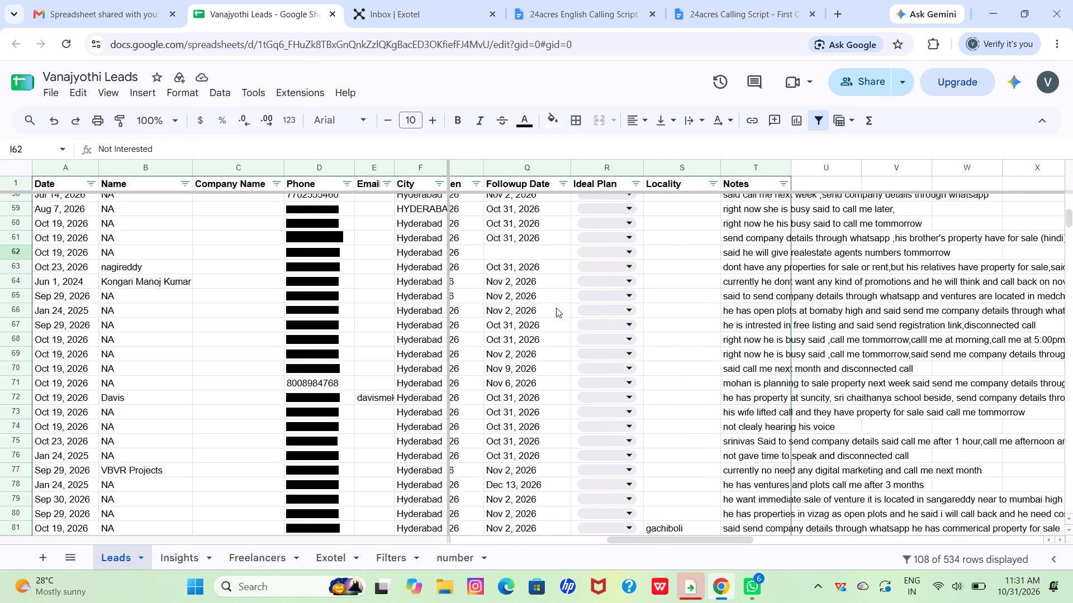
pyautogui.hscroll(2, 556, 308)
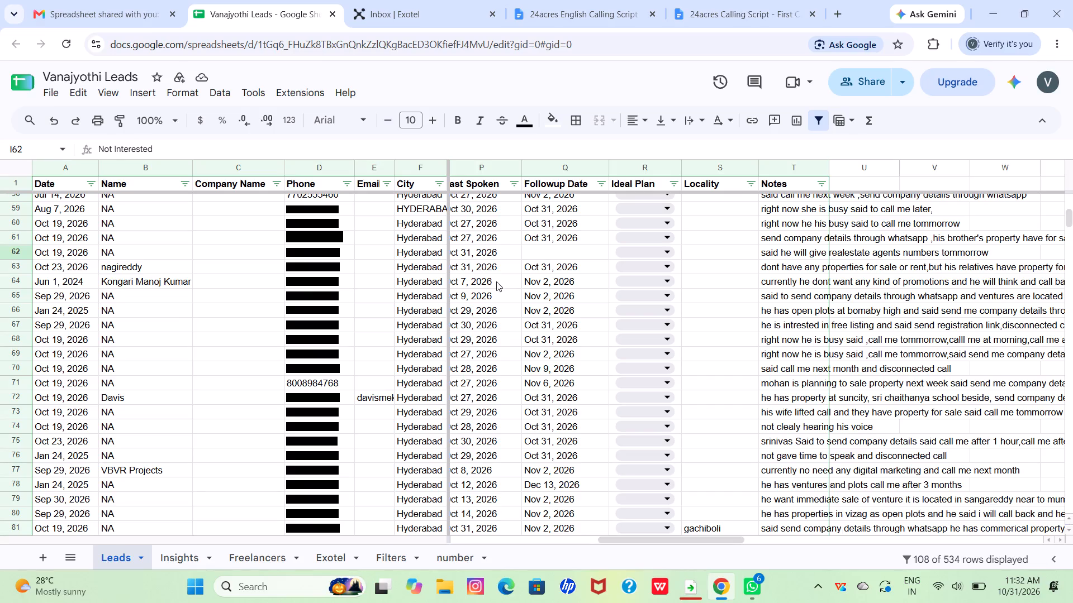
# Add the lead's name, as listed in the Name column, at the start of the row 63 note.
pyautogui.doubleClick(766, 275)
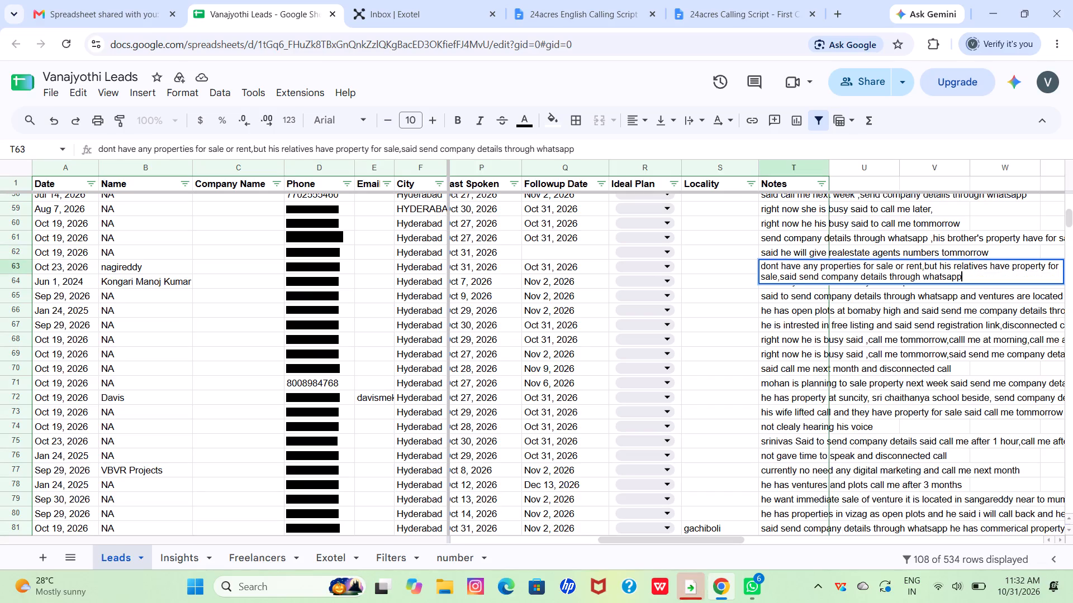
pyautogui.click(759, 268)
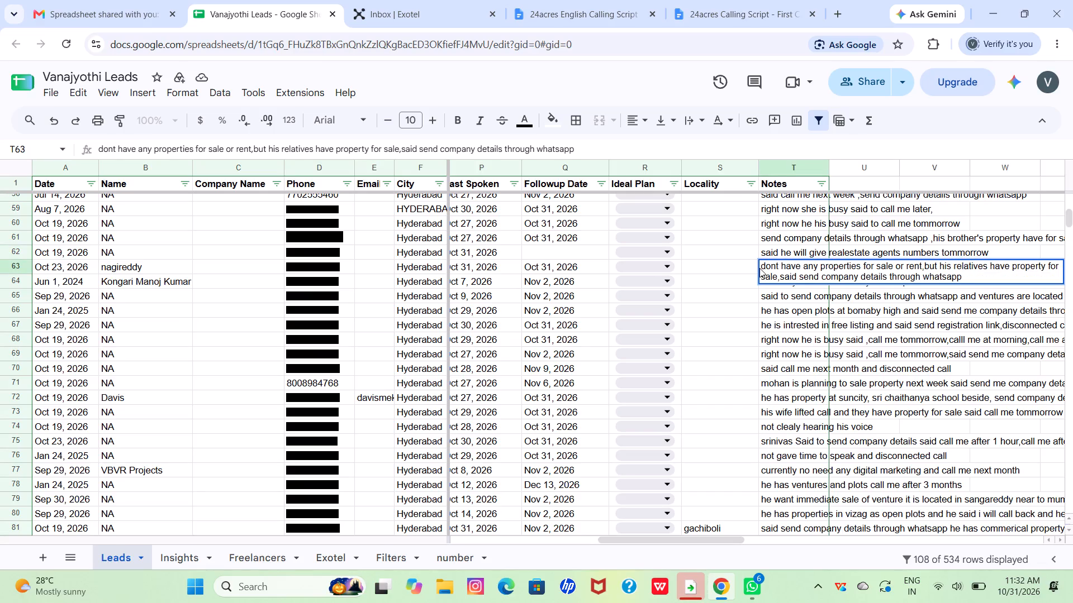
pyautogui.click(762, 266)
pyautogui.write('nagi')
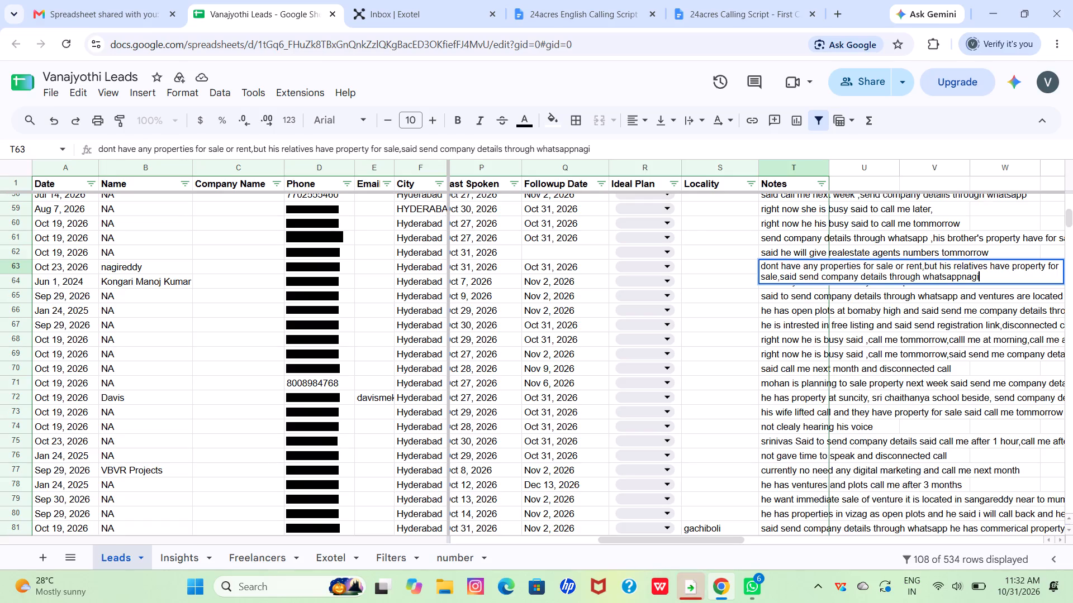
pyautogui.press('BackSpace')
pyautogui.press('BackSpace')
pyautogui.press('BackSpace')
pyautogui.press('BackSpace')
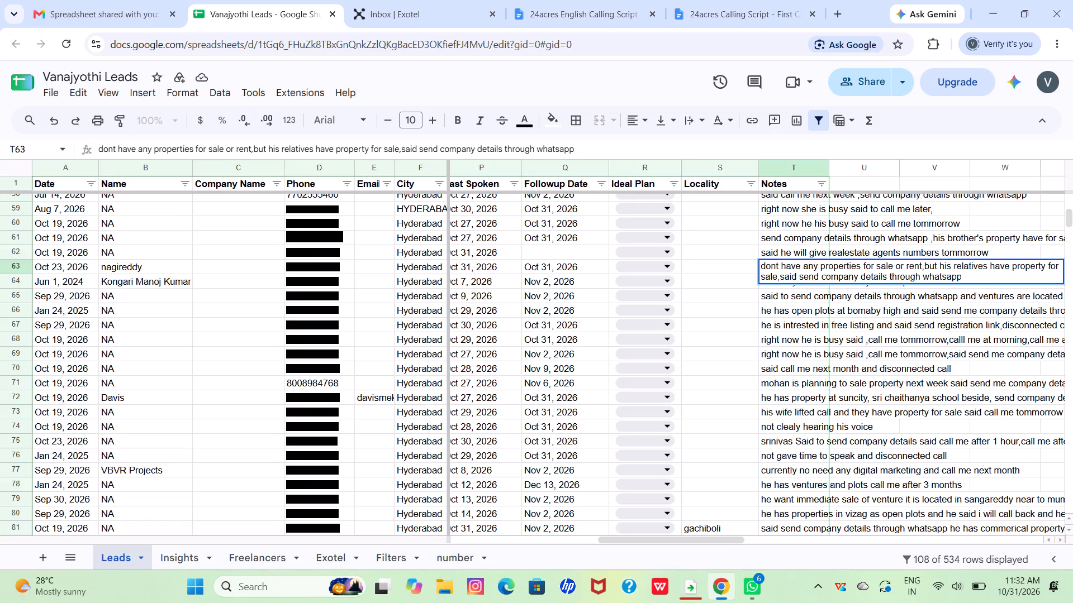
pyautogui.click(761, 265)
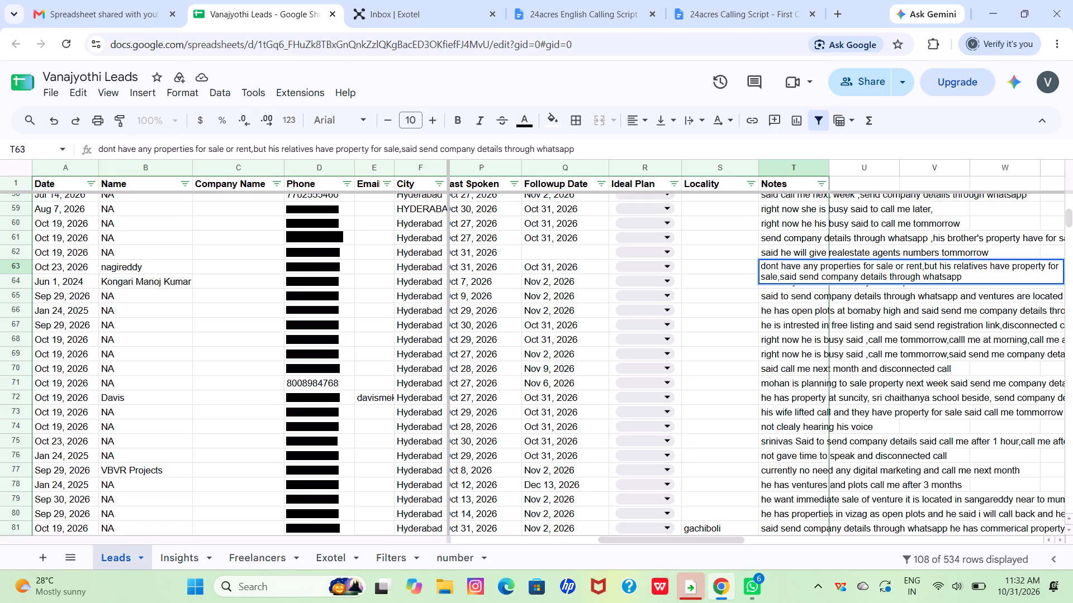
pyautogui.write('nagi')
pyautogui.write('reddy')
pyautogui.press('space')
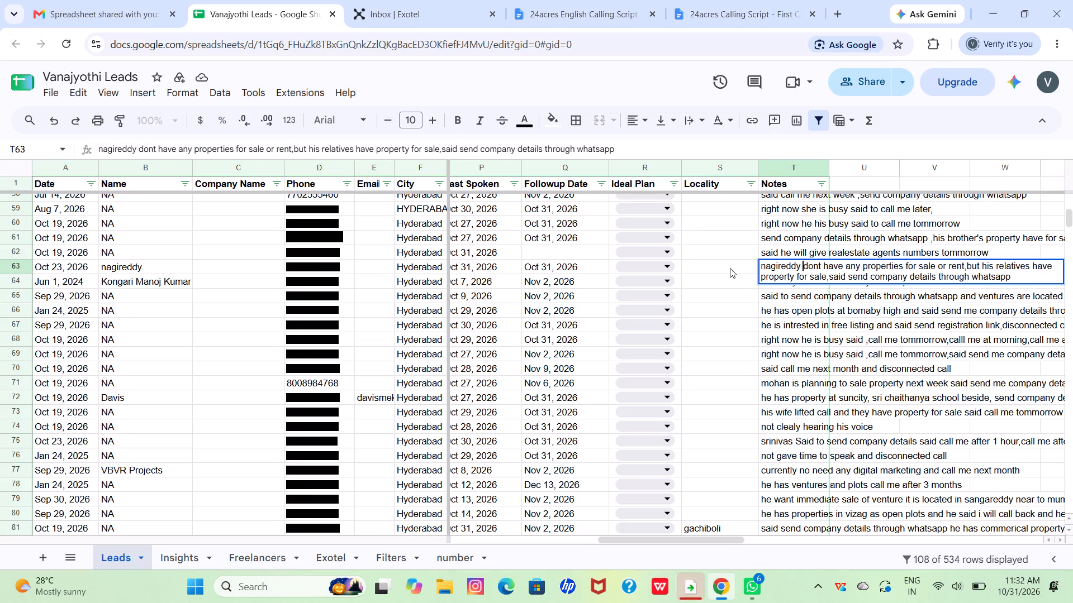
pyautogui.click(730, 268)
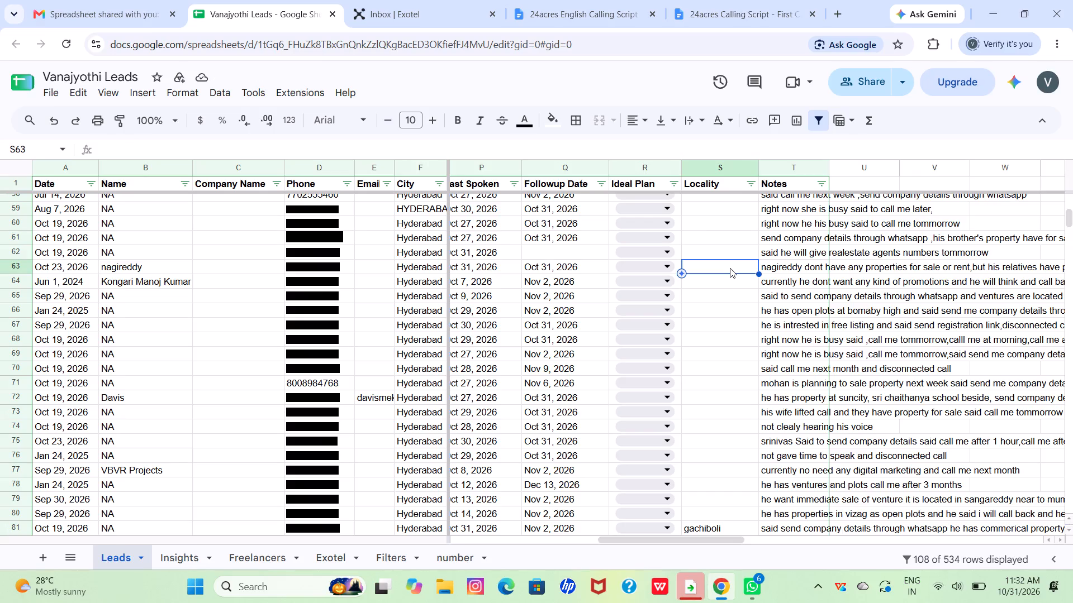
# Check the row 60 lead's follow-up date, attempts and notes, and select the lead's phone number.
pyautogui.click(567, 243)
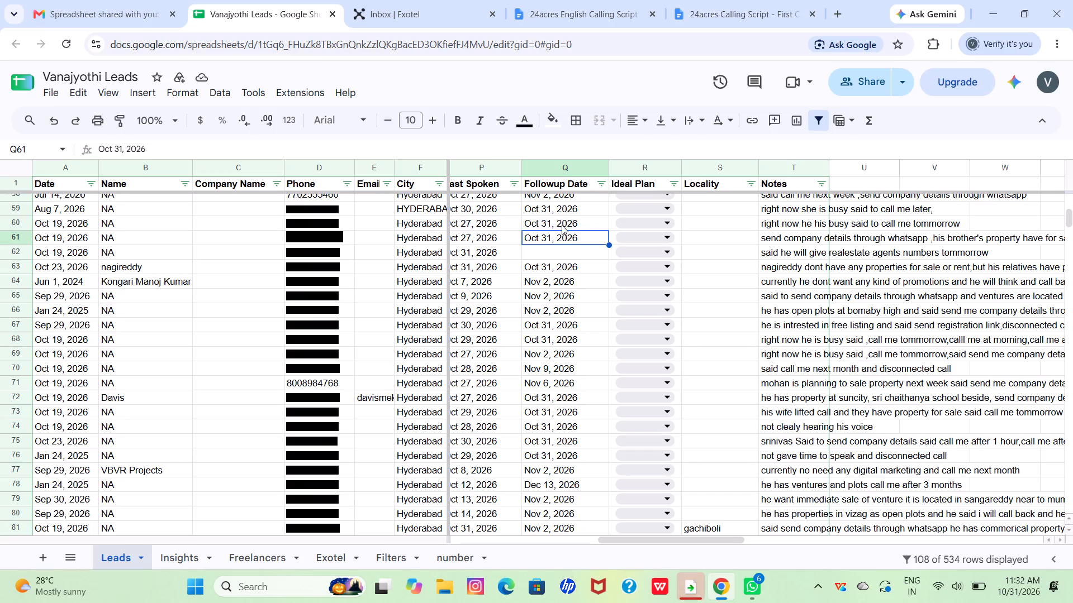
pyautogui.click(562, 225)
pyautogui.hscroll(2, 562, 225)
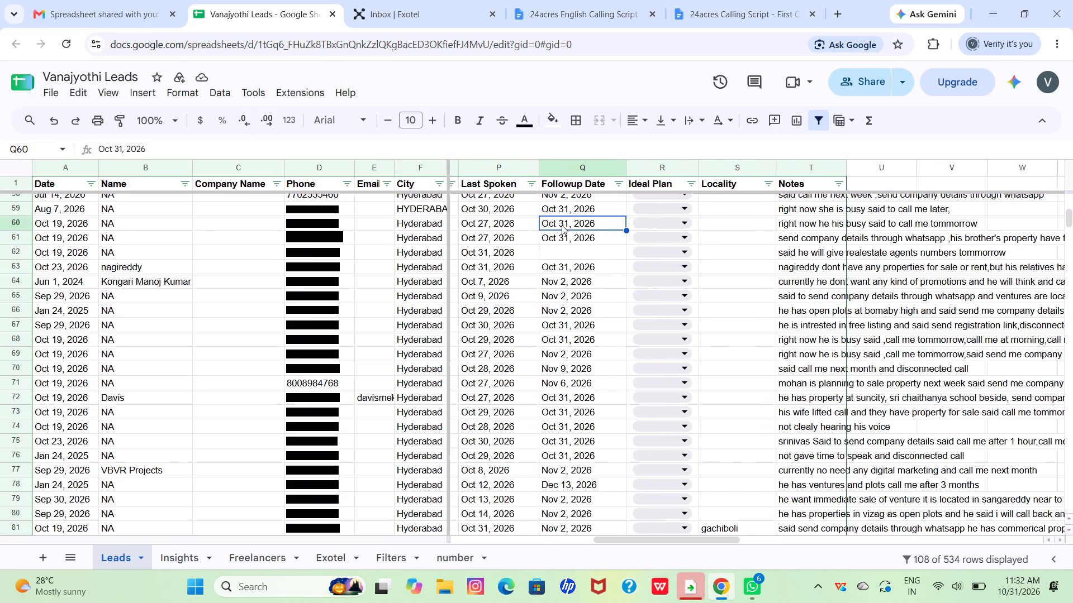
pyautogui.hscroll(4, 562, 225)
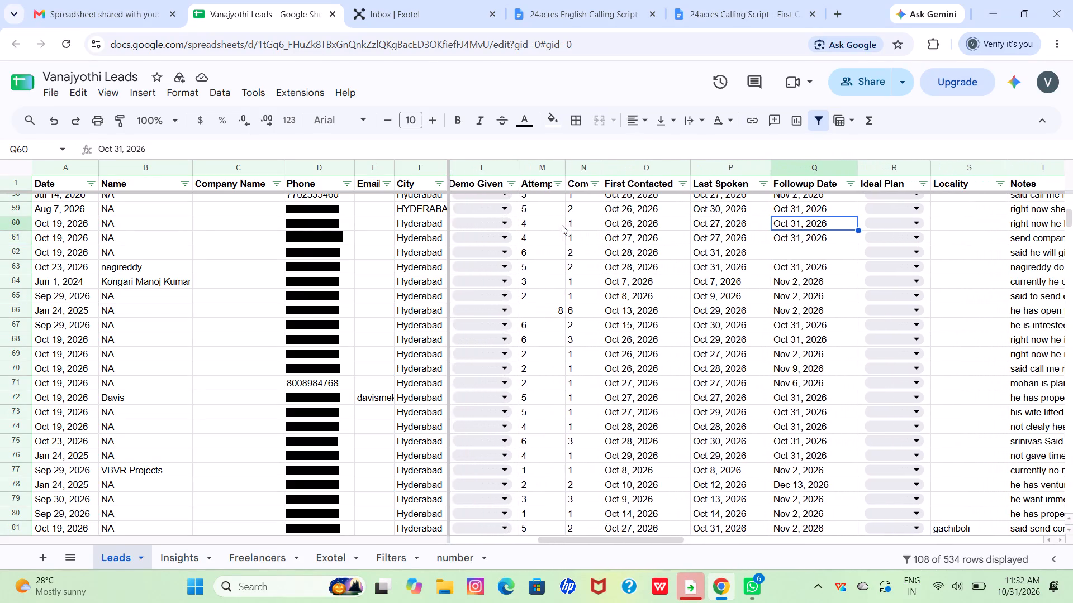
pyautogui.click(338, 227)
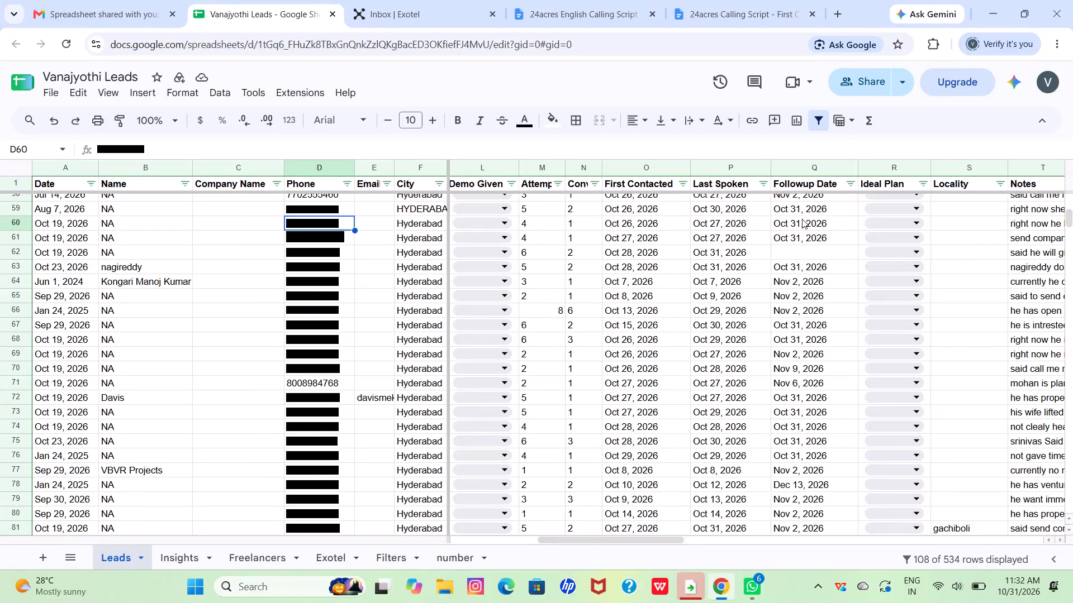
pyautogui.hscroll(-5, 802, 219)
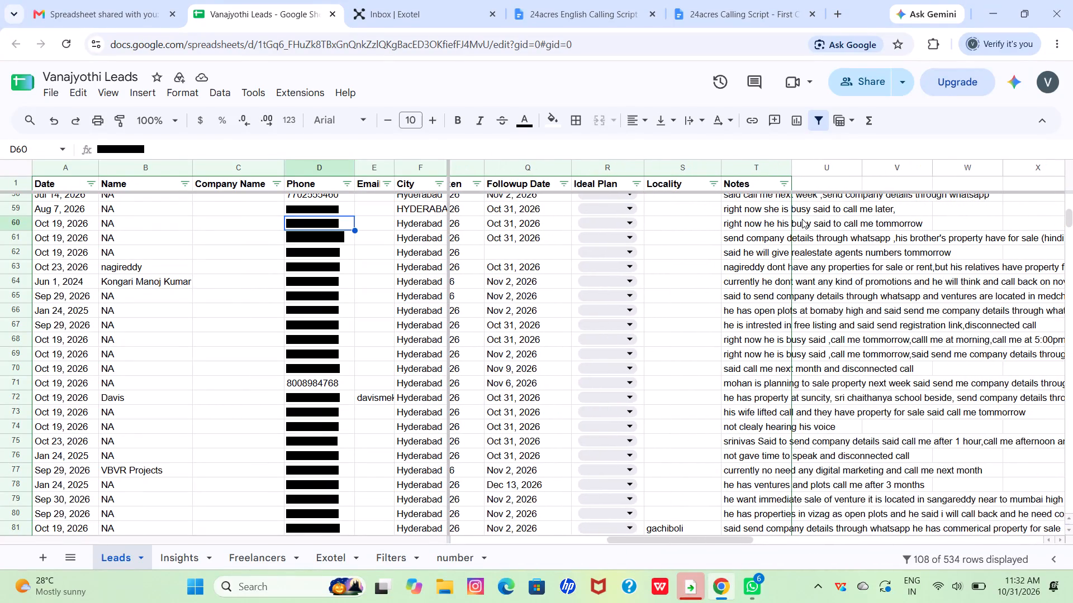
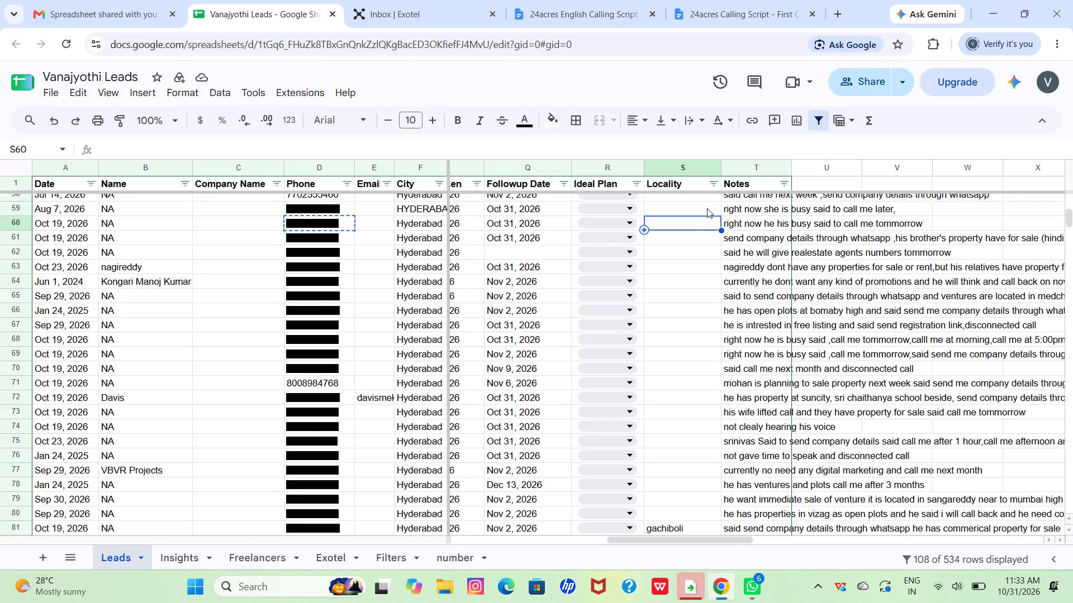
# Check the row 59 lead's contact dates and follow-up date, and copy the lead's phone number.
pyautogui.click(707, 203)
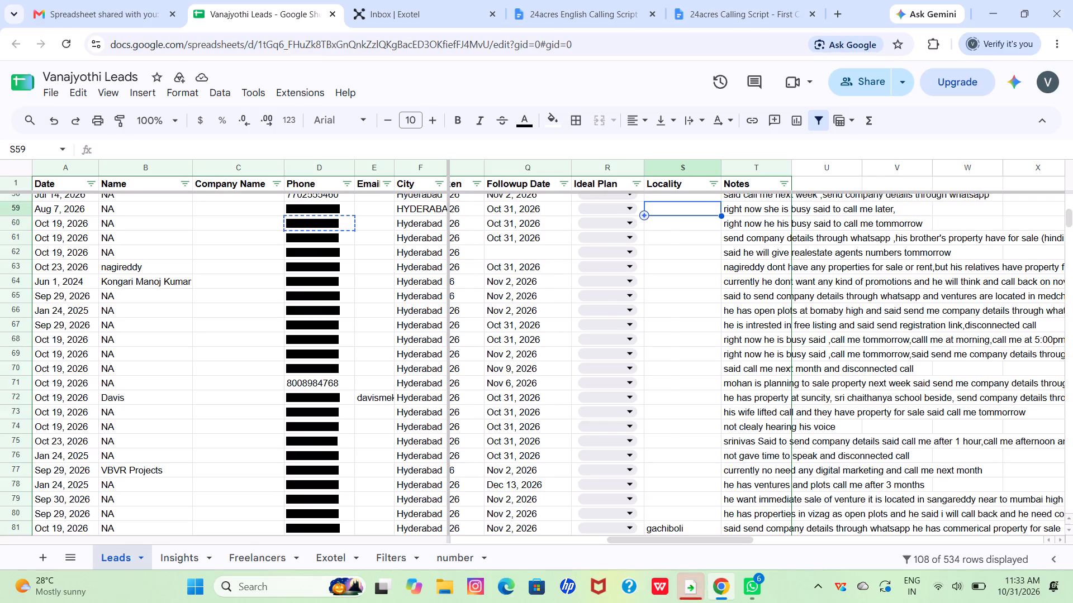
pyautogui.hscroll(5, 707, 203)
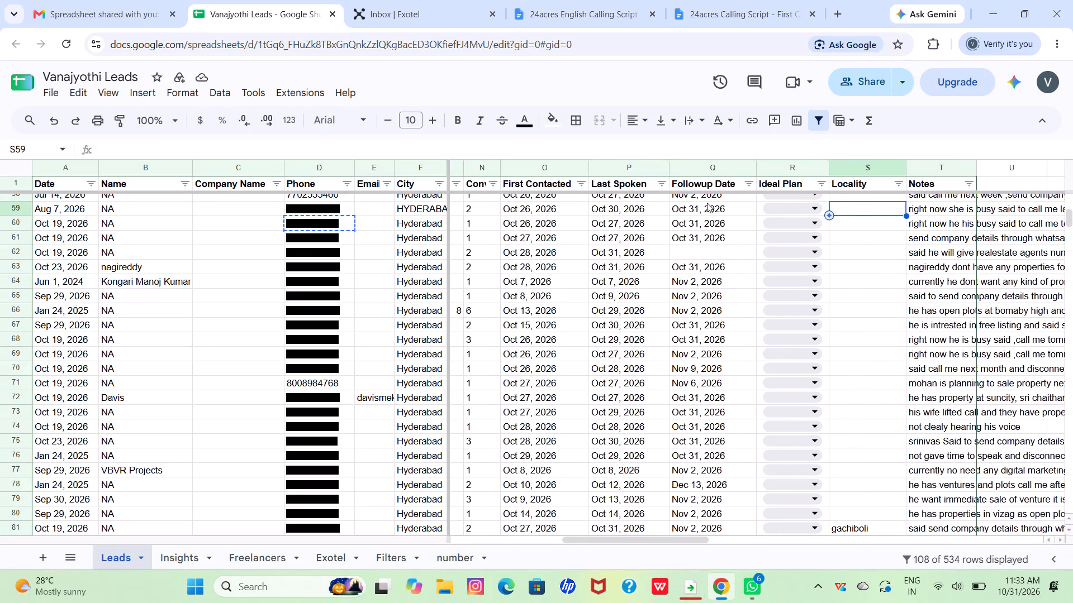
pyautogui.hscroll(1, 707, 203)
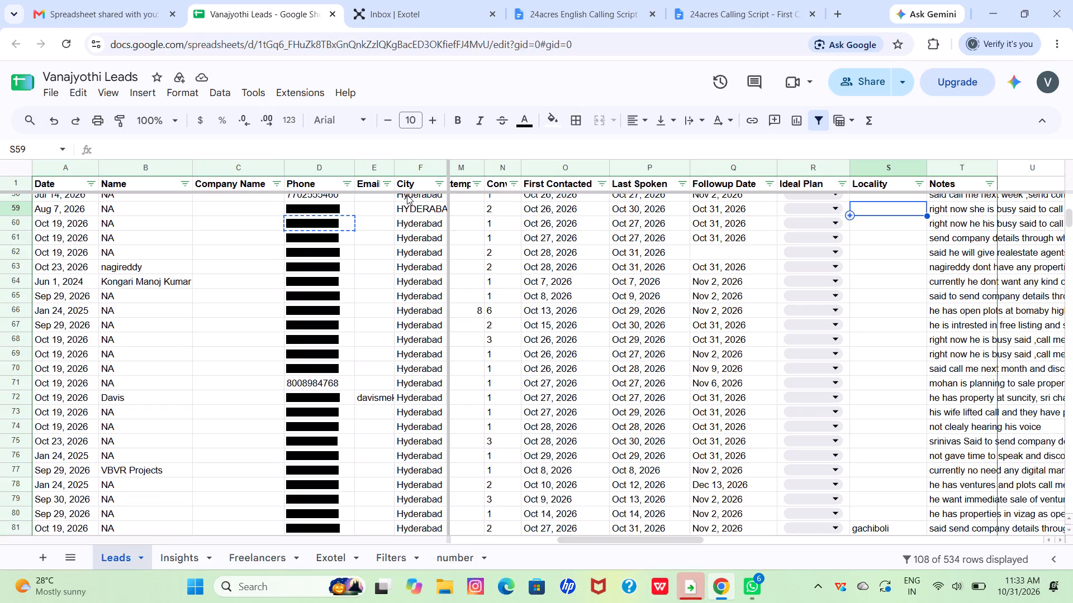
pyautogui.click(321, 206)
pyautogui.hotkey('ctrl', 'c')
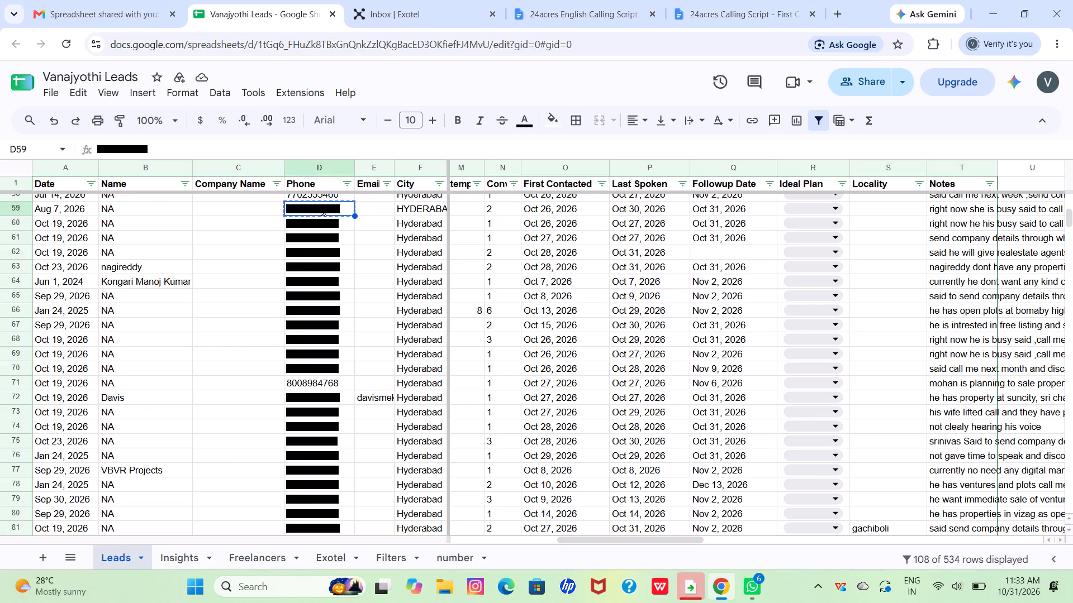
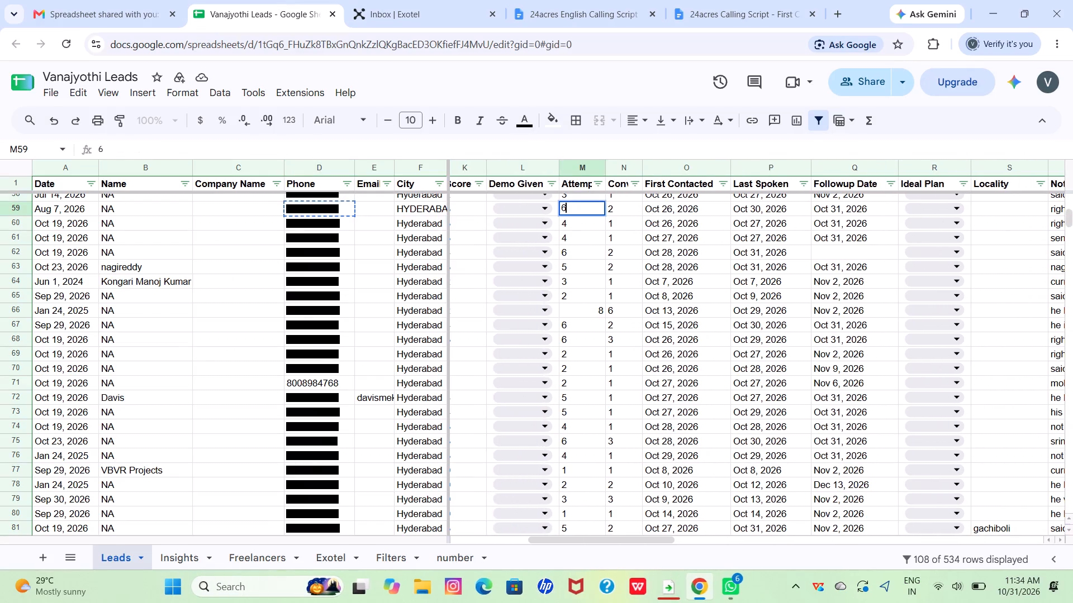
# Set the attempts count of the lead in row 60 to 5.
pyautogui.click(572, 223)
pyautogui.press('5')
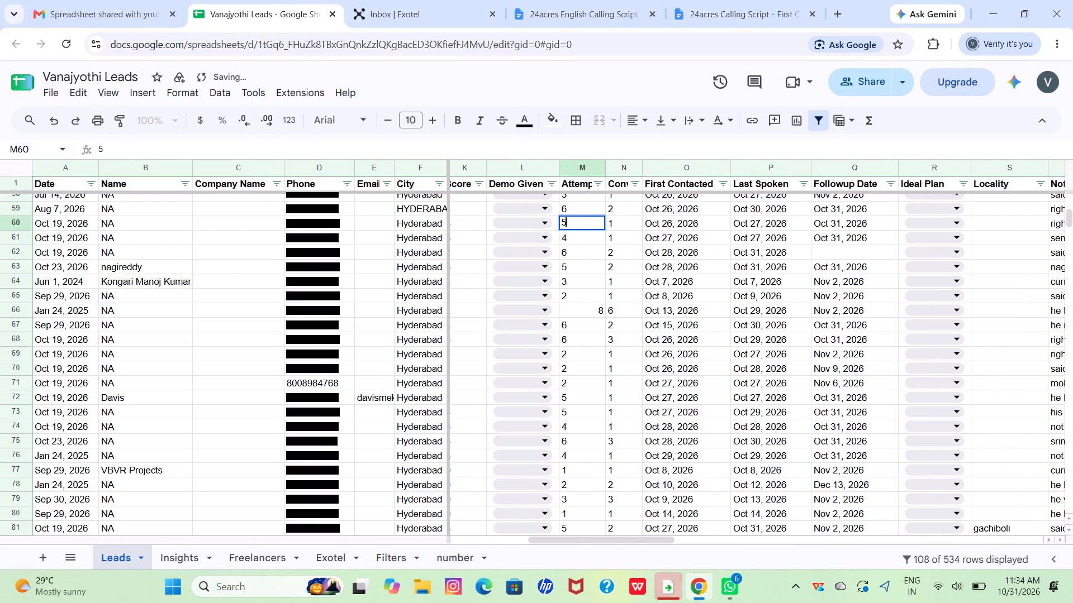
pyautogui.click(588, 207)
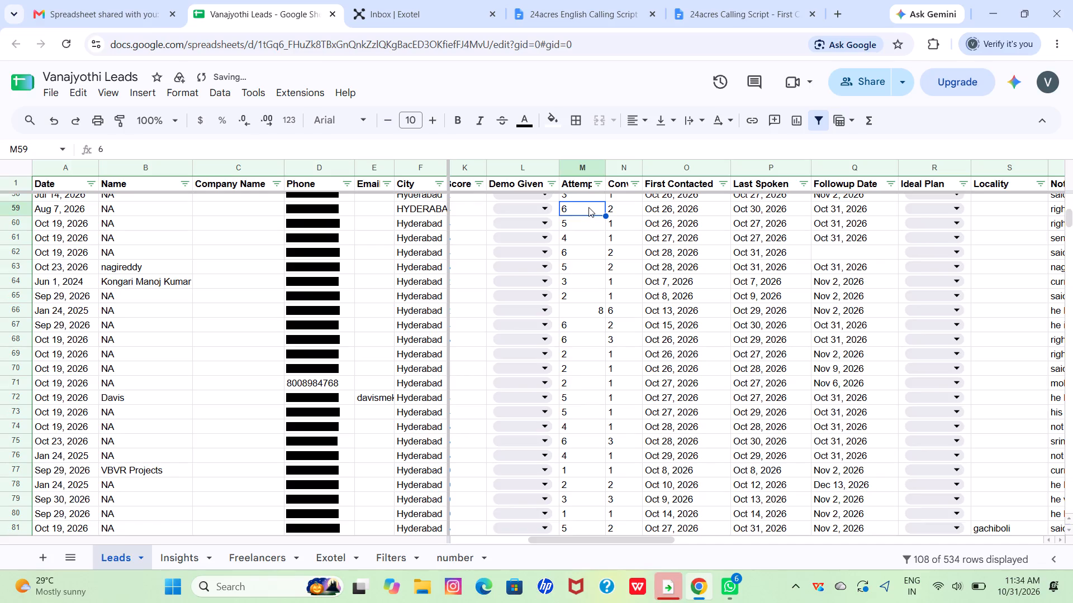
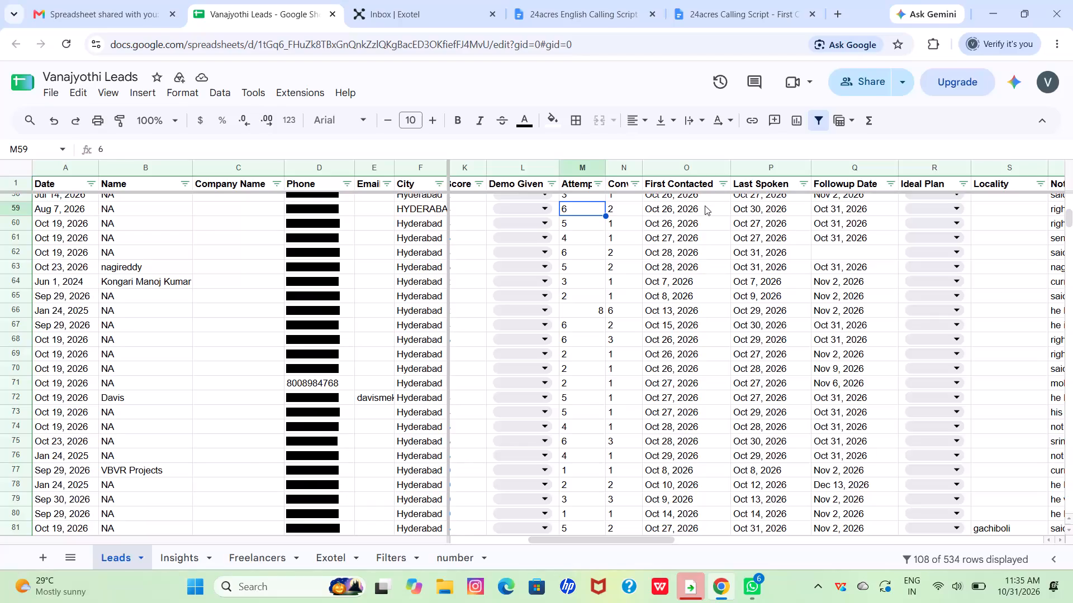
# Review the last spoken dates, follow-up dates and notes of the leads around rows 48 to 62 to choose the next follow-up.
pyautogui.click(705, 205)
pyautogui.hscroll(-2, 705, 205)
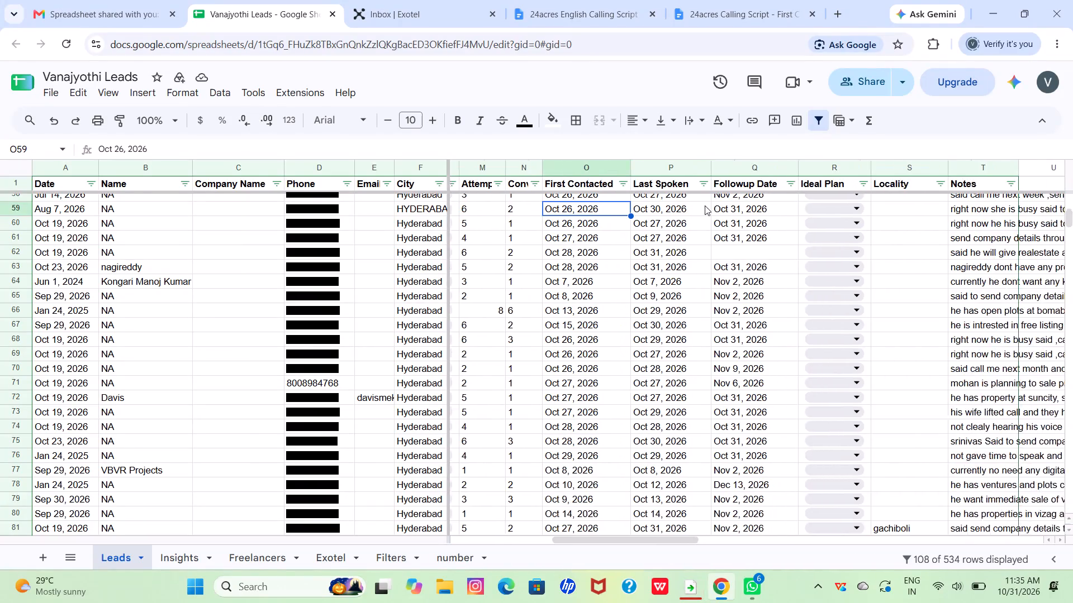
pyautogui.scroll(2, 705, 205)
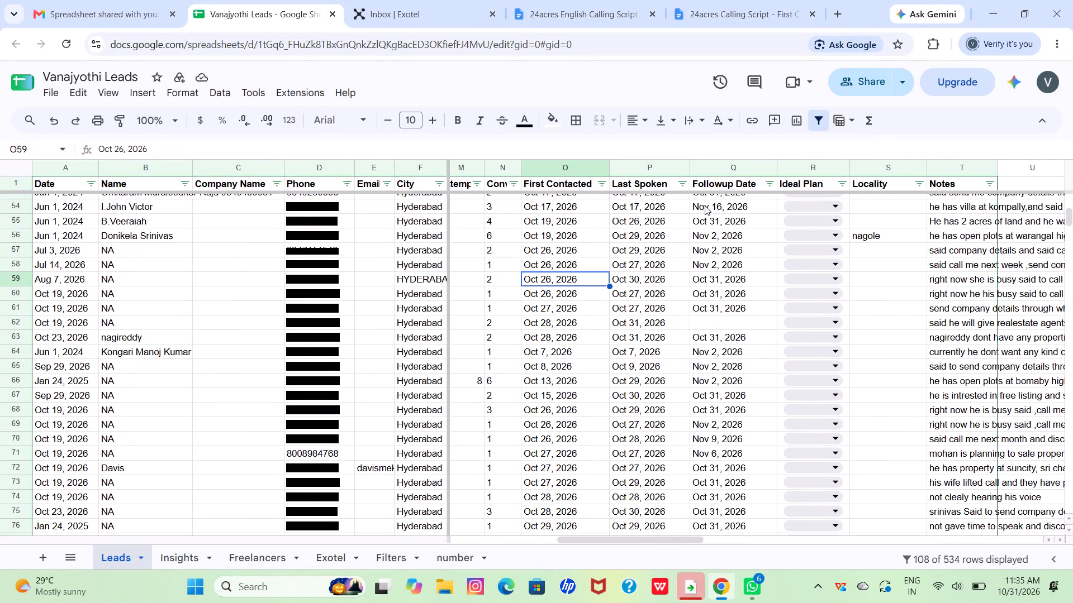
pyautogui.click(721, 228)
pyautogui.hscroll(-2, 721, 228)
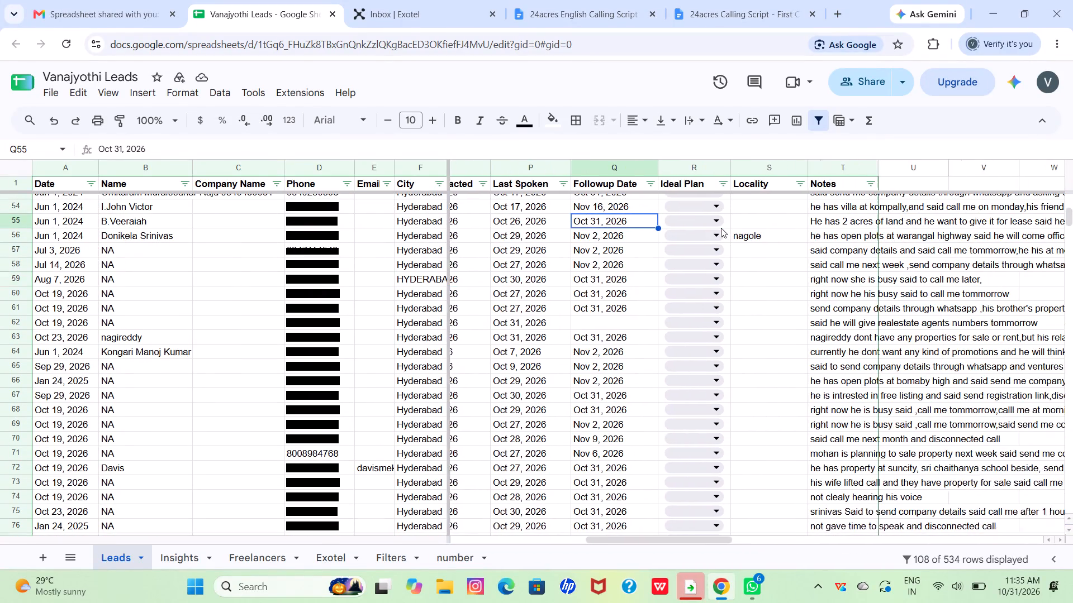
pyautogui.hscroll(-2, 721, 228)
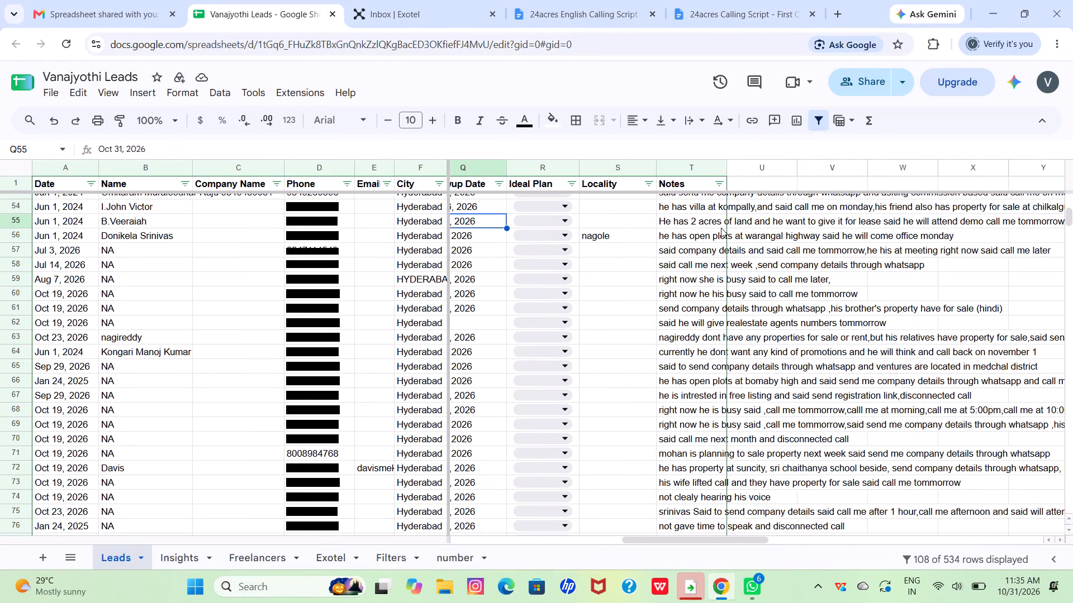
pyautogui.hscroll(-1, 721, 228)
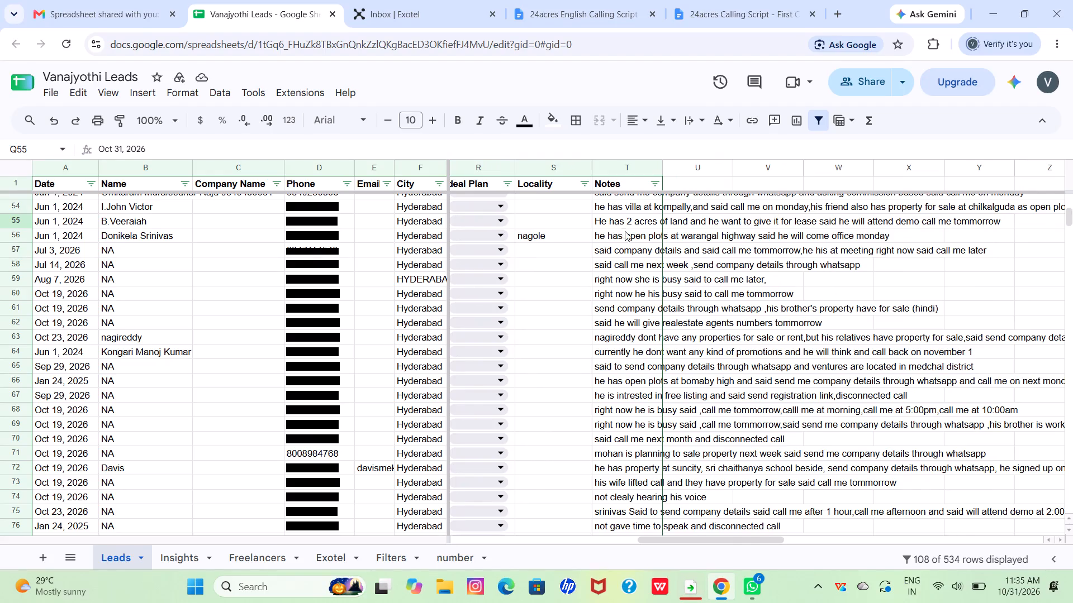
pyautogui.click(621, 221)
pyautogui.hscroll(1, 621, 221)
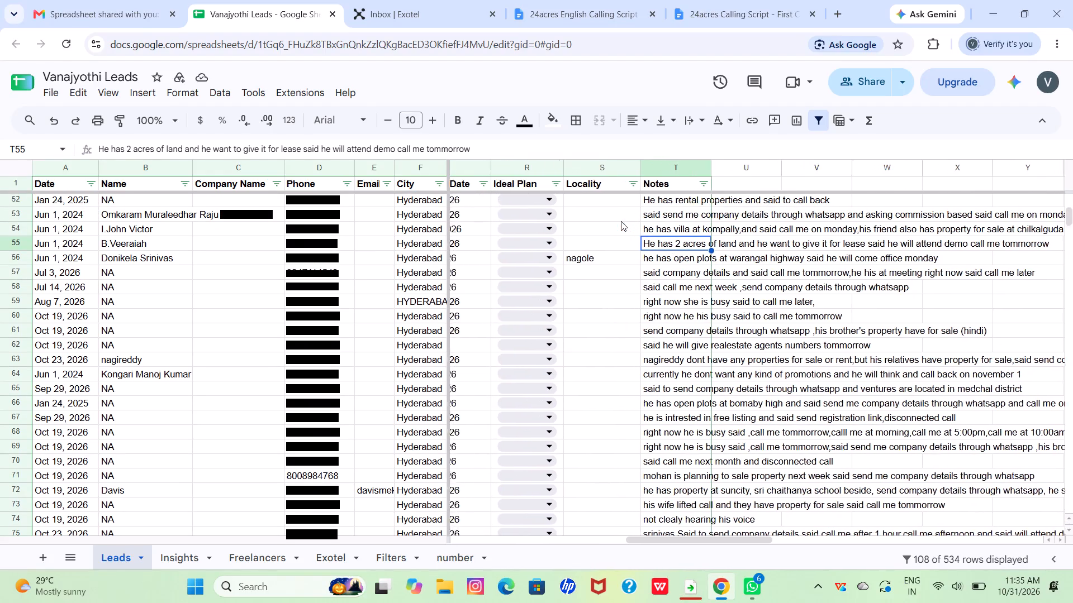
pyautogui.hscroll(1, 621, 221)
pyautogui.scroll(1, 621, 221)
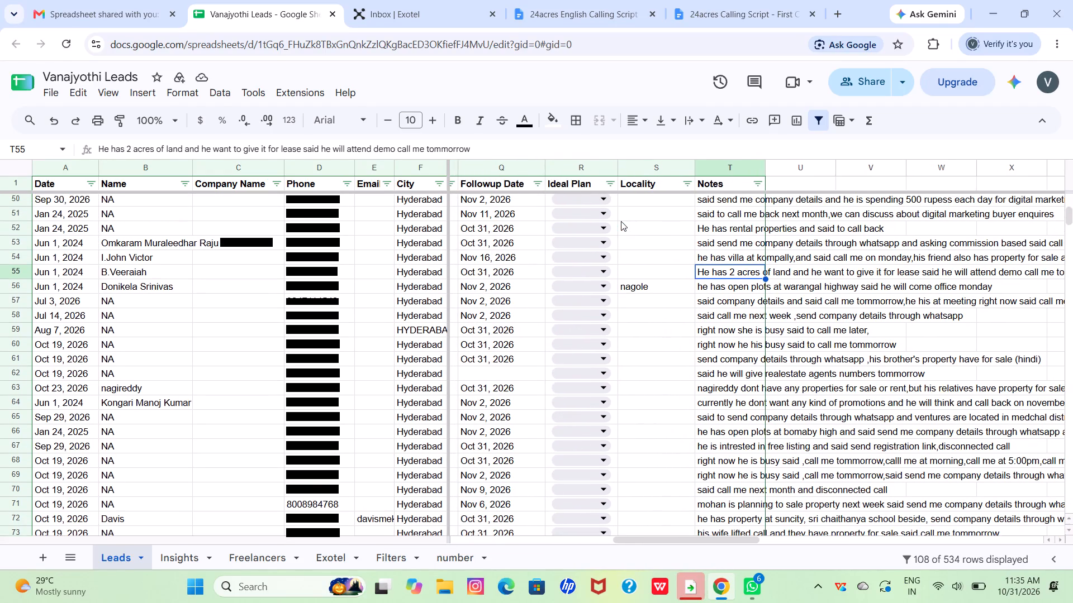
pyautogui.scroll(3, 621, 221)
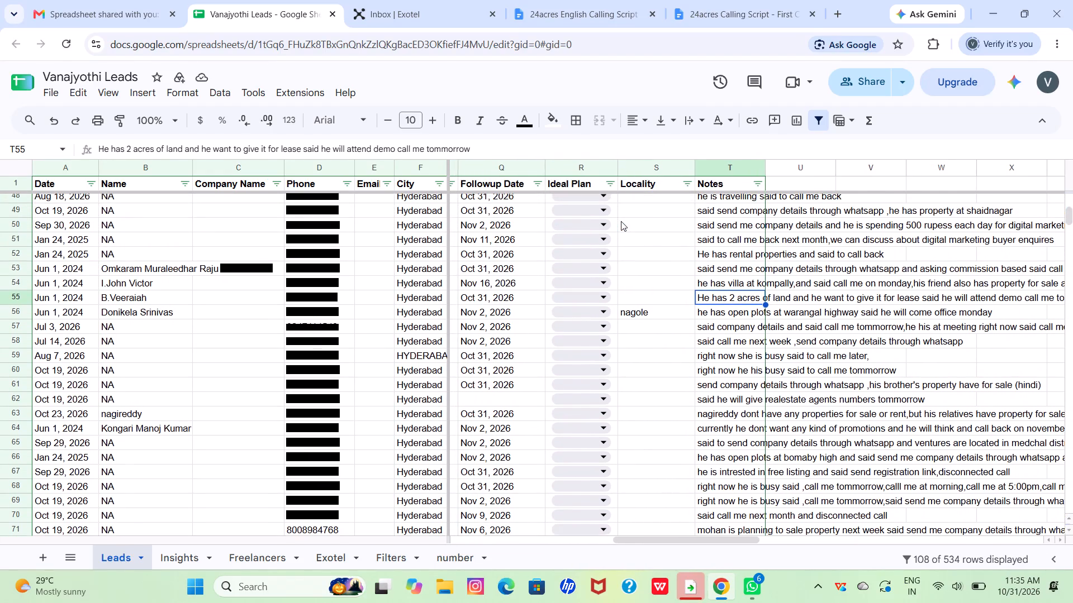
pyautogui.scroll(1, 621, 221)
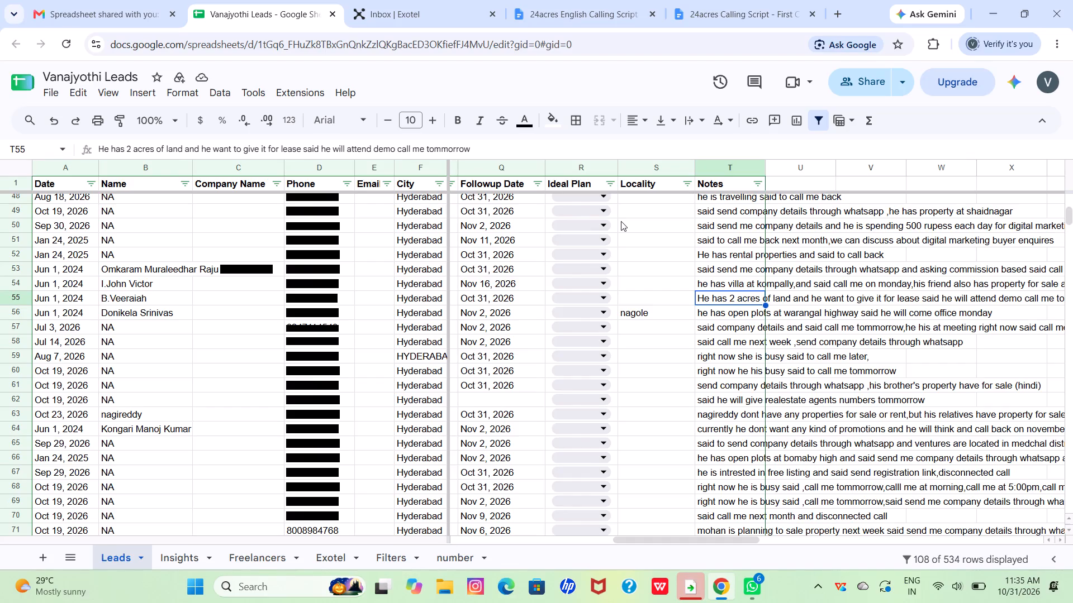
pyautogui.hscroll(3, 621, 221)
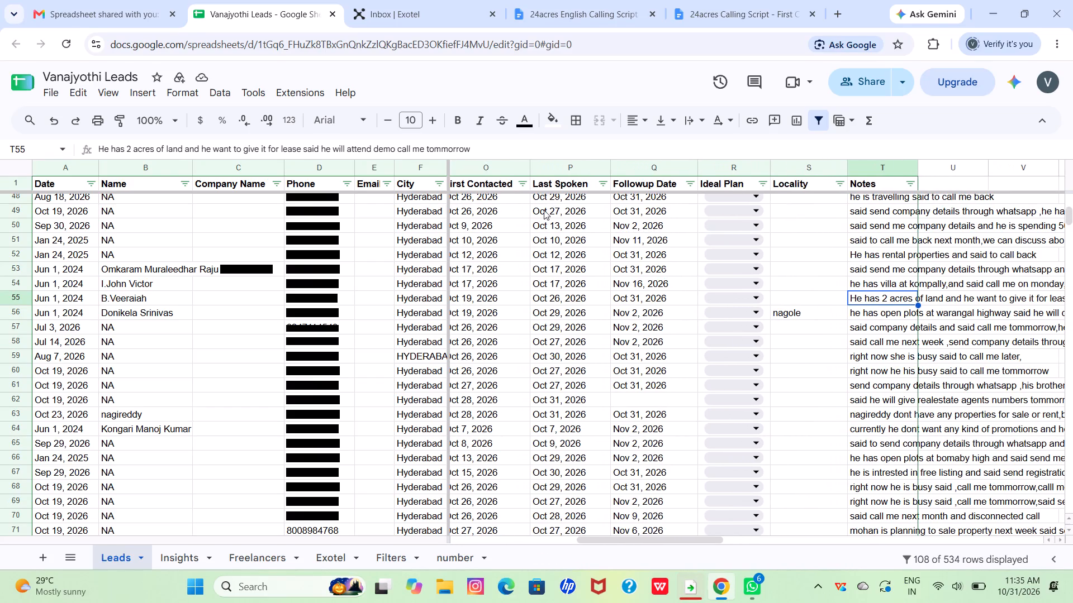
# Select the phone number of the lead in row 49.
pyautogui.click(334, 218)
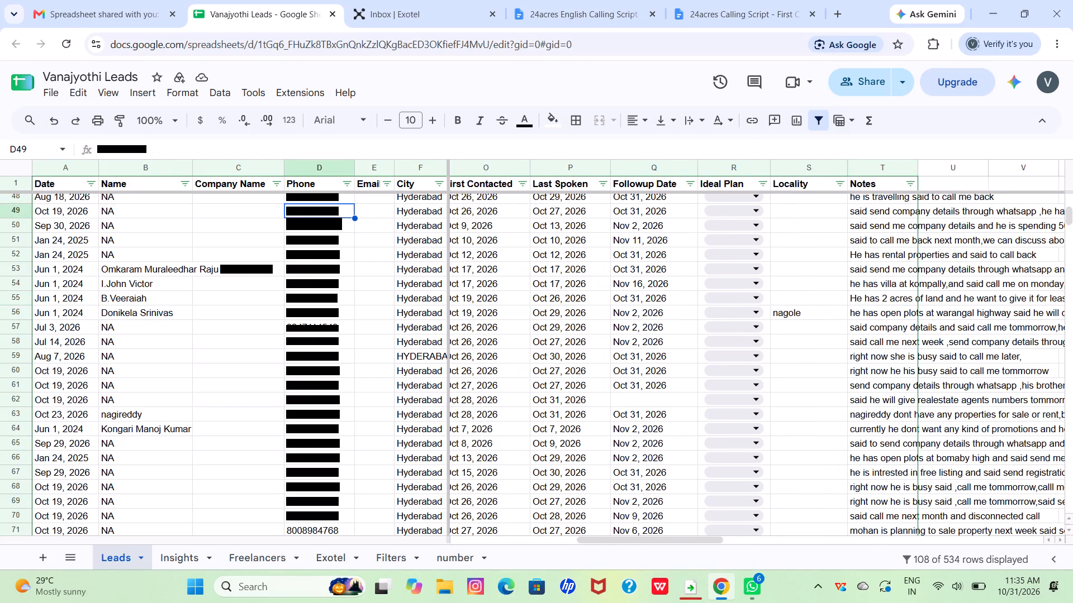
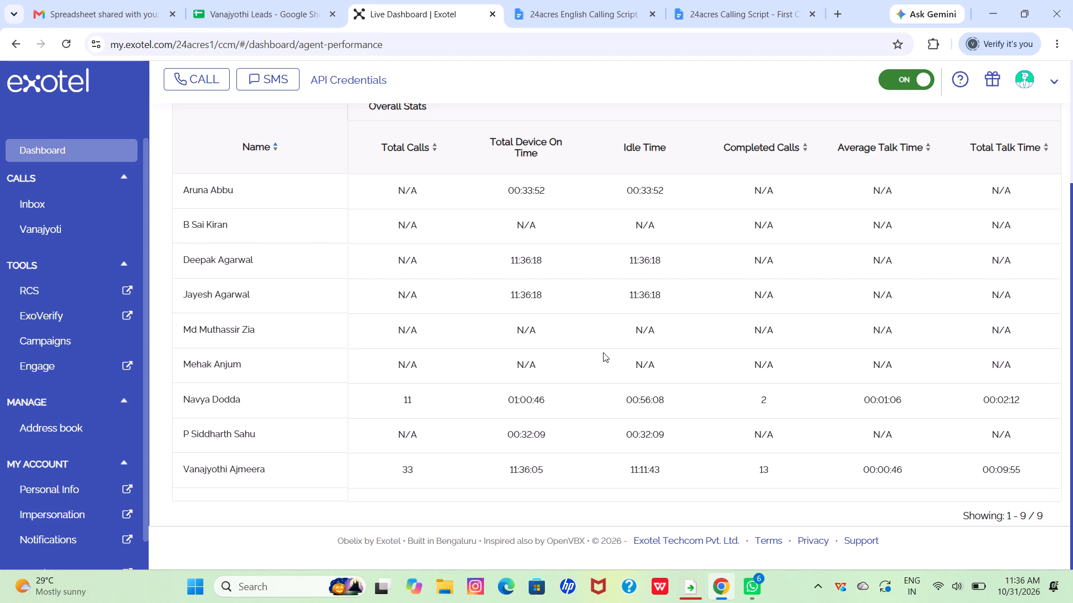
# Switch to the Vanajyothi Leads sheet and set the attempts of the lead in row 49 to 6.
pyautogui.click(260, 0)
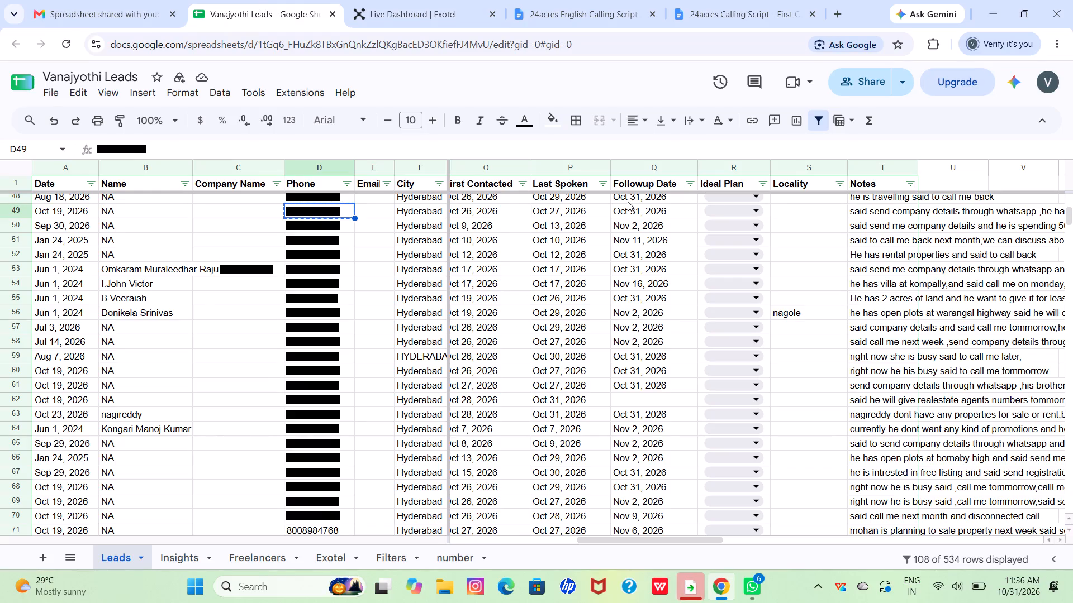
pyautogui.click(630, 201)
pyautogui.click(634, 209)
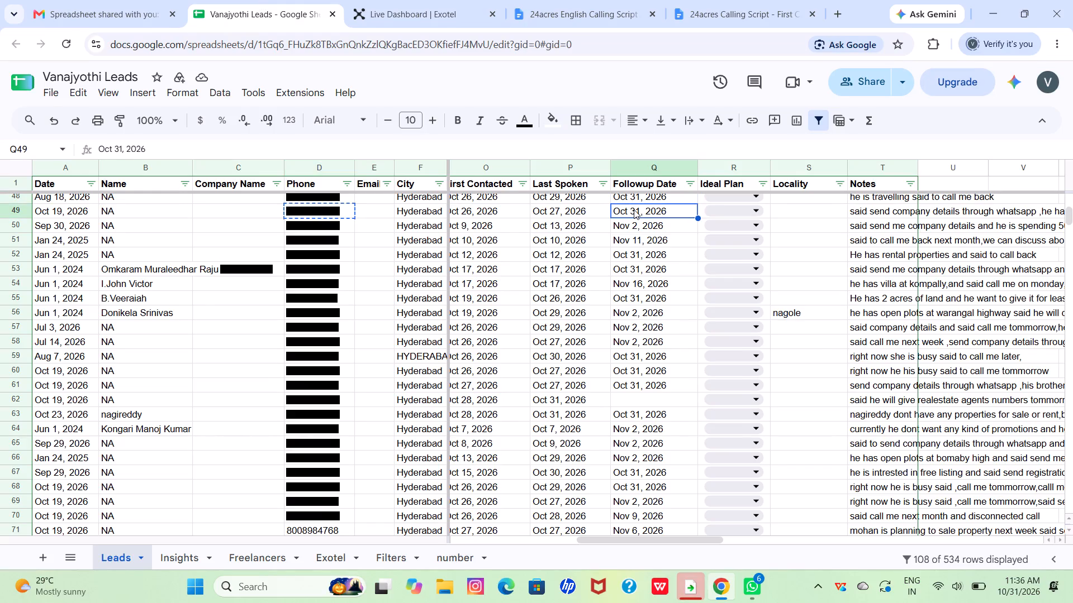
pyautogui.hscroll(2, 634, 209)
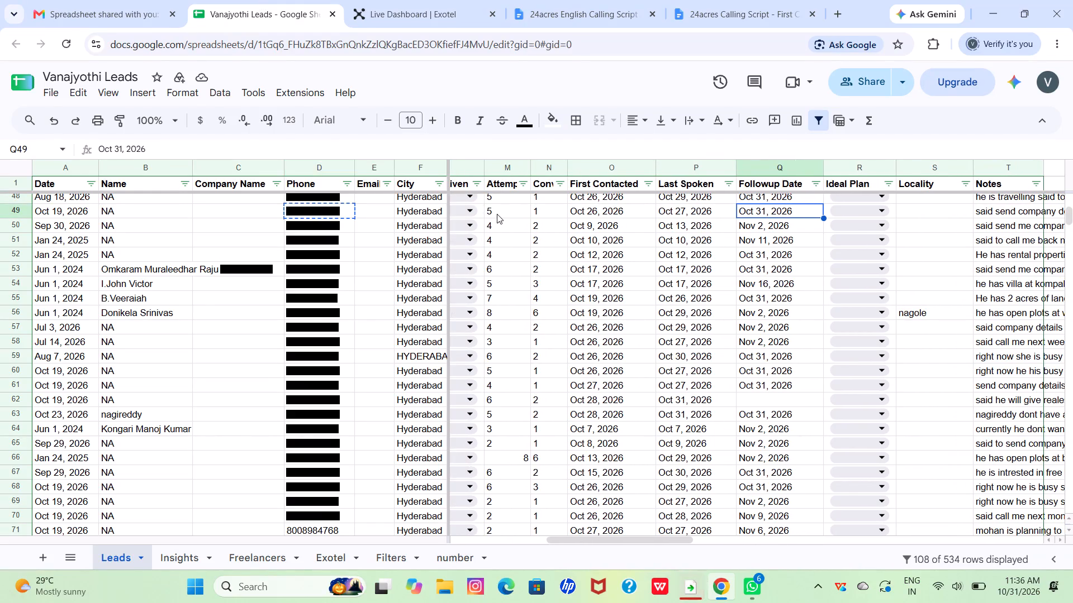
pyautogui.click(497, 214)
pyautogui.press('6')
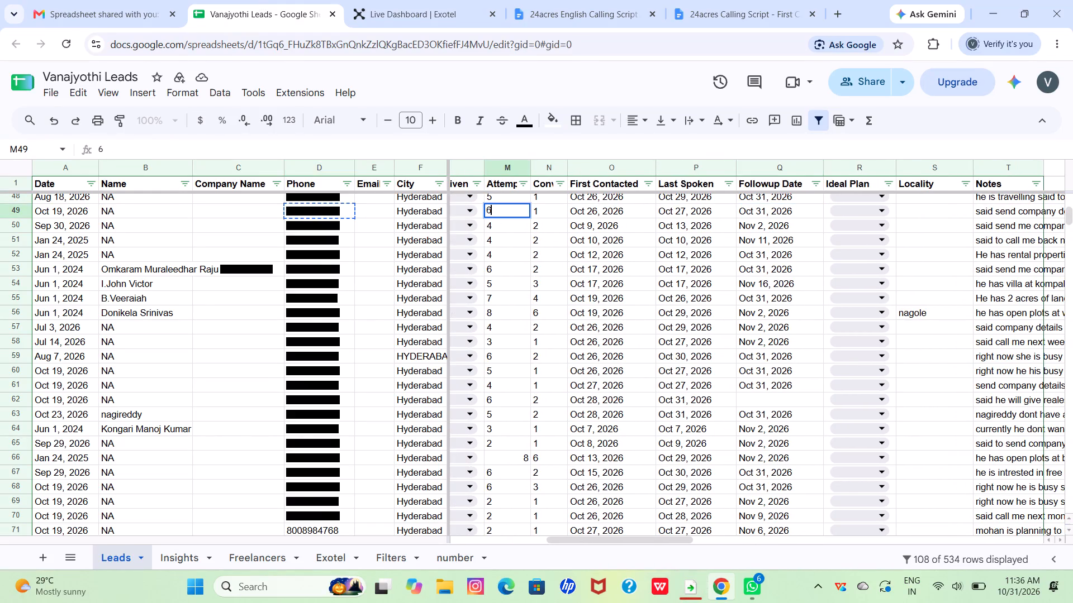
pyautogui.scroll(1, 497, 214)
pyautogui.click(504, 240)
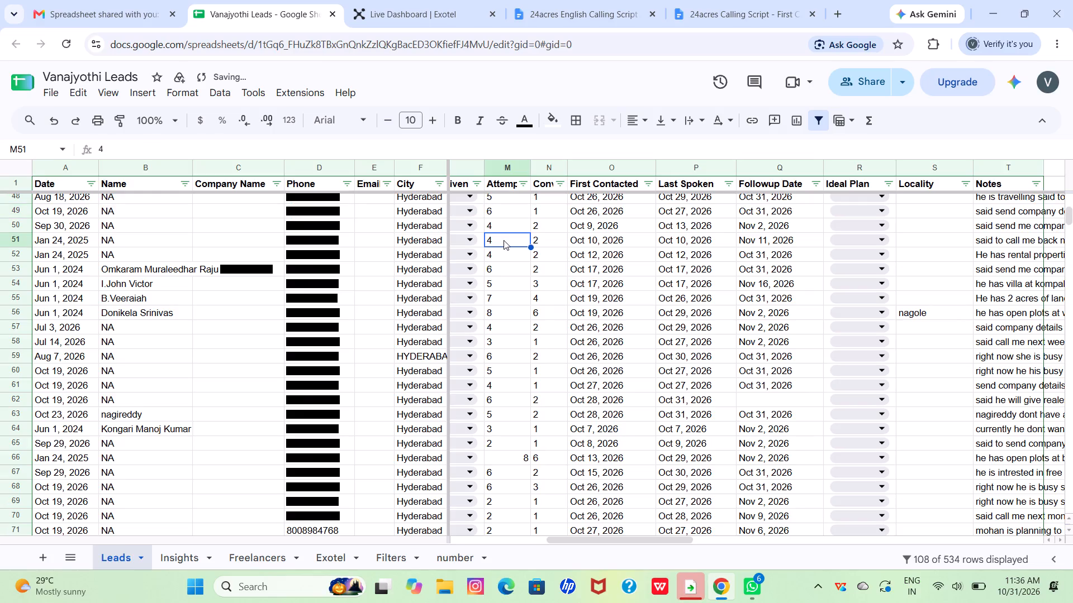
# Set the attempts of the lead in row 48 to 6.
pyautogui.scroll(1, 504, 240)
pyautogui.click(499, 216)
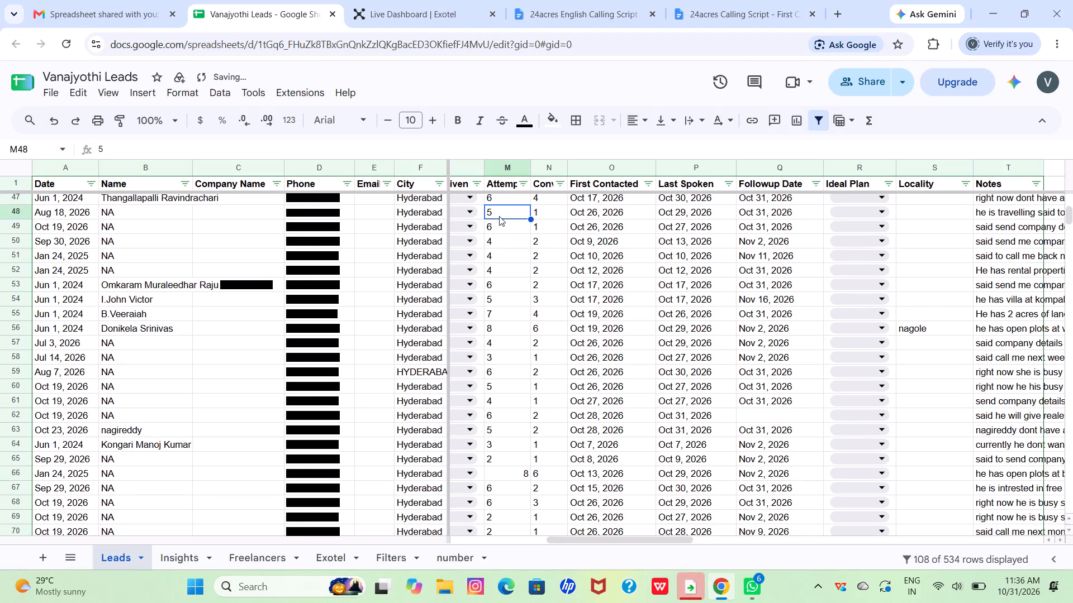
pyautogui.press('6')
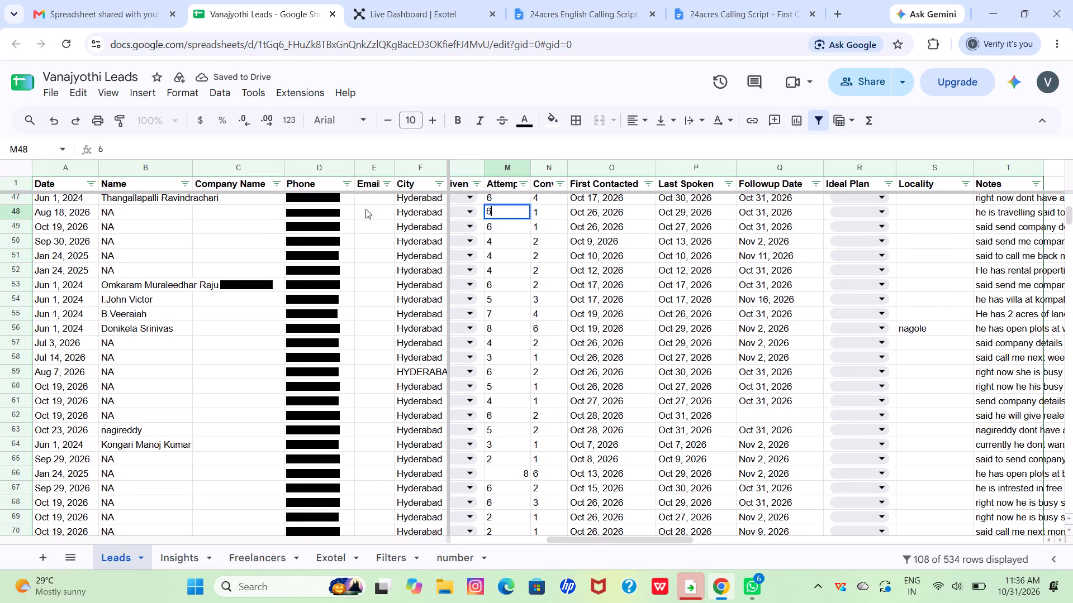
# Copy the phone number of the lead in row 48 and switch to Exotel to call it.
pyautogui.click(335, 208)
pyautogui.hotkey('ctrl', 'c')
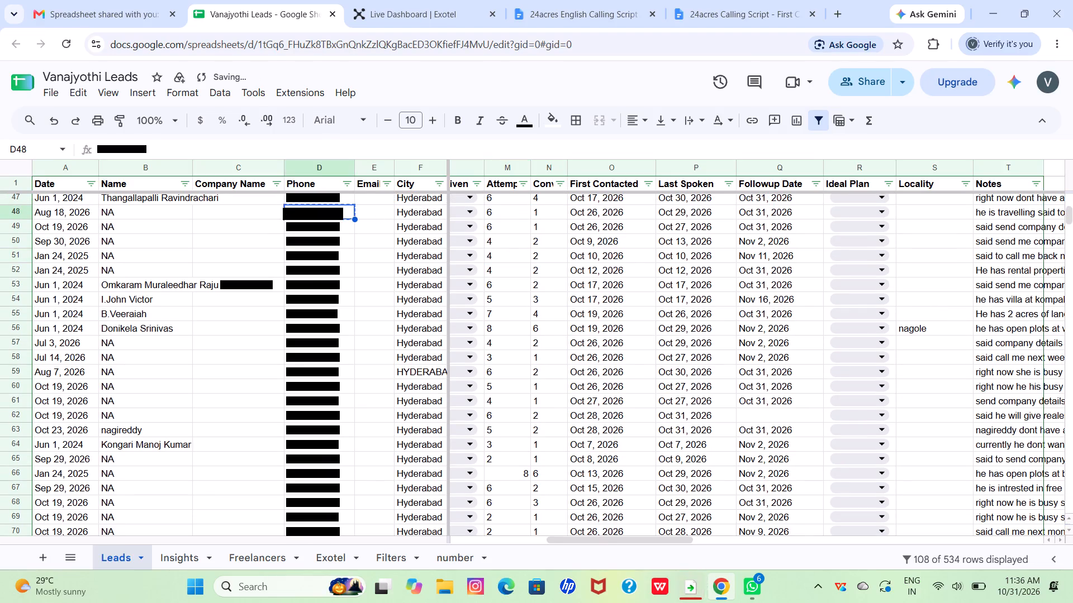
pyautogui.hscroll(-3, 335, 208)
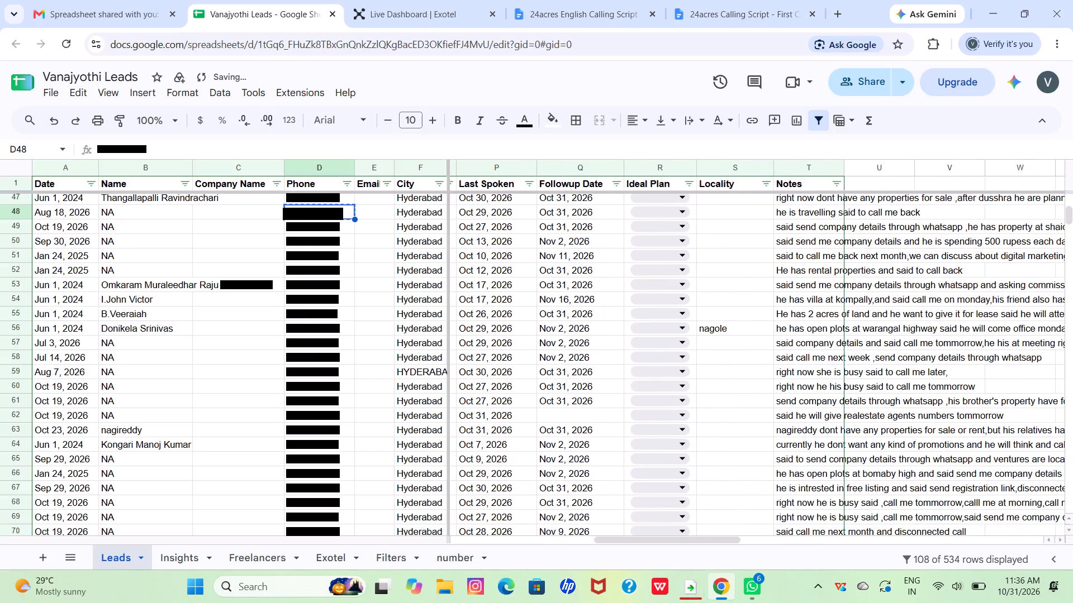
pyautogui.click(414, 1)
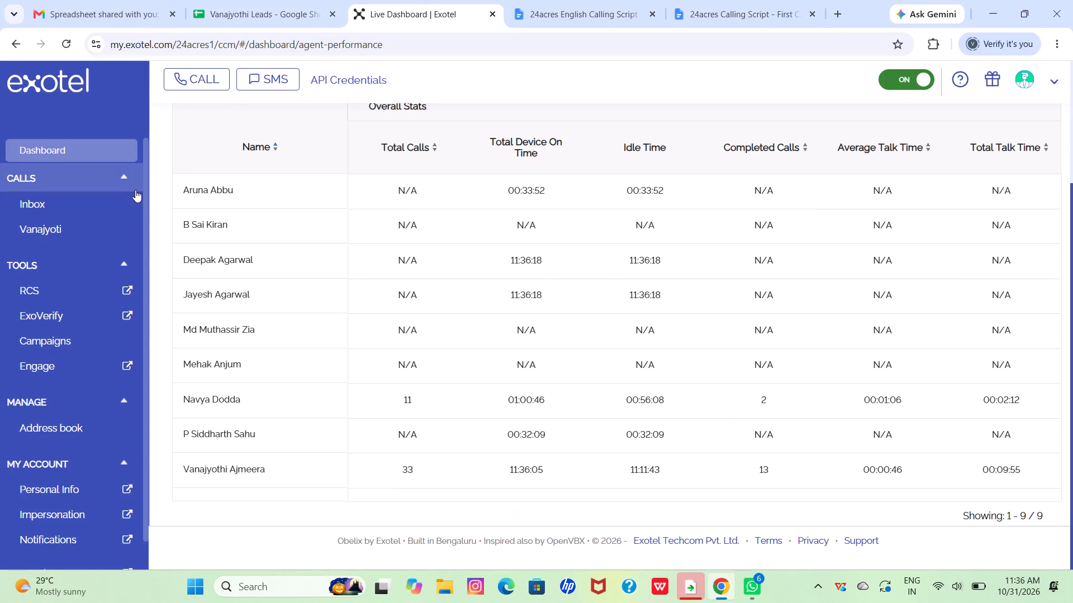
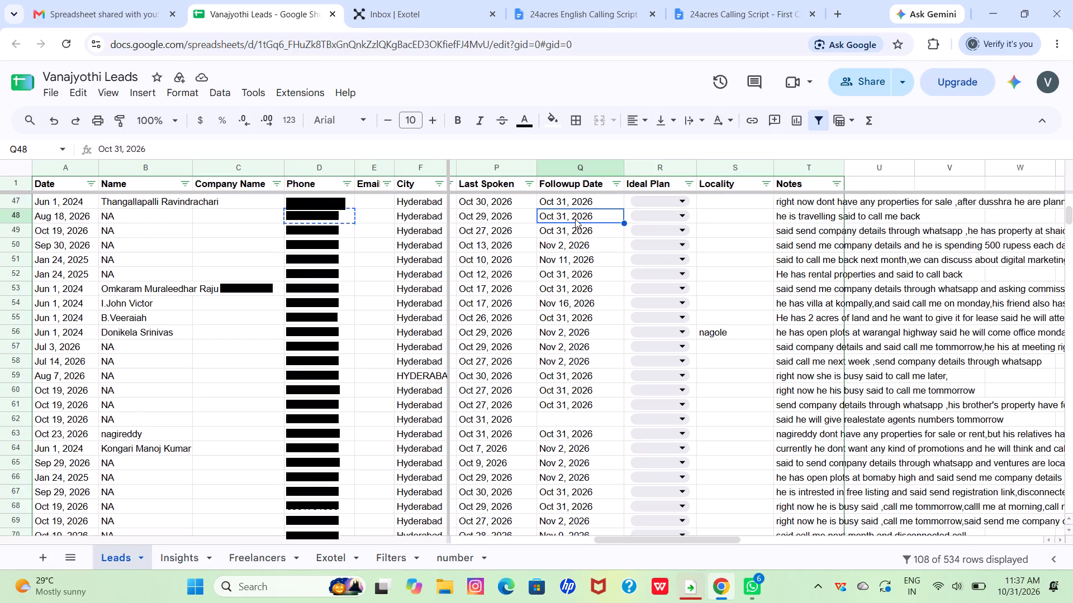
# Copy the phone number of the lead in row 47 of the Leads sheet.
pyautogui.scroll(1, 575, 219)
pyautogui.hscroll(-2, 575, 219)
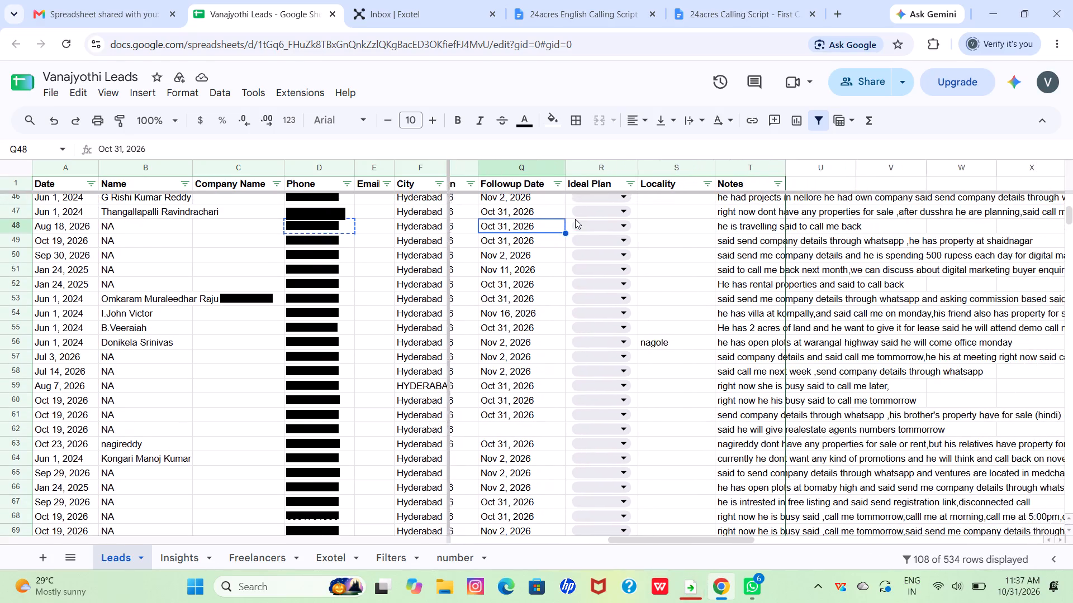
pyautogui.hscroll(-2, 575, 219)
pyautogui.hscroll(1, 575, 219)
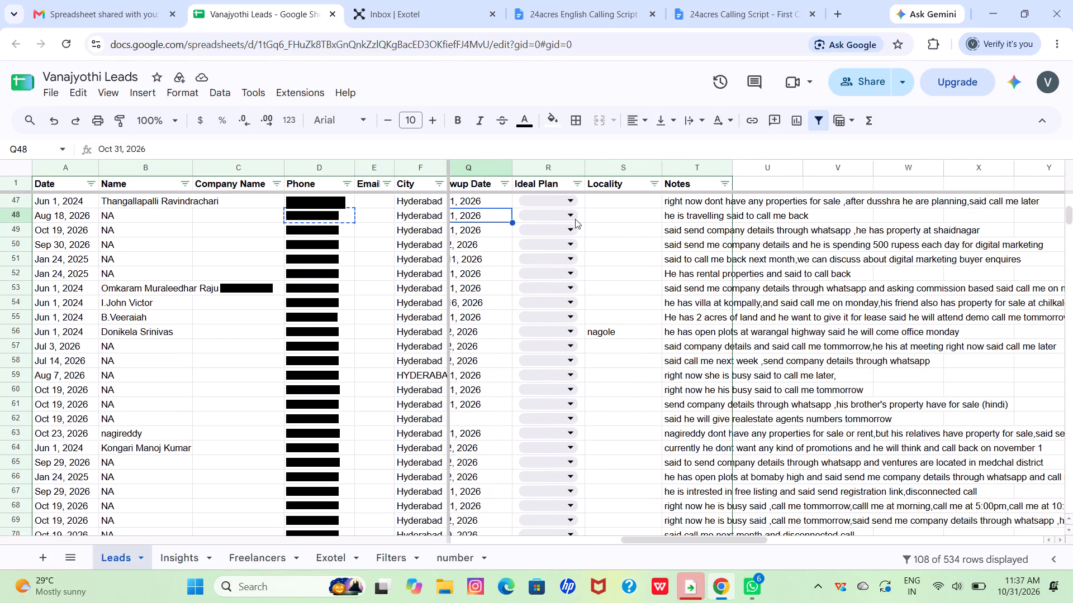
pyautogui.hscroll(3, 575, 219)
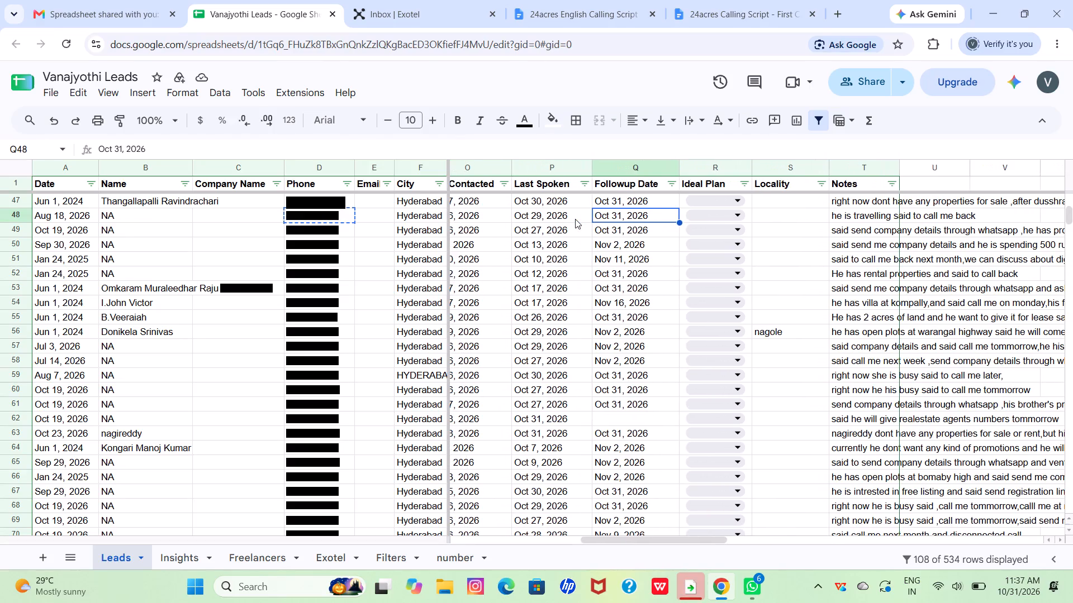
pyautogui.hscroll(1, 575, 219)
pyautogui.scroll(1, 575, 219)
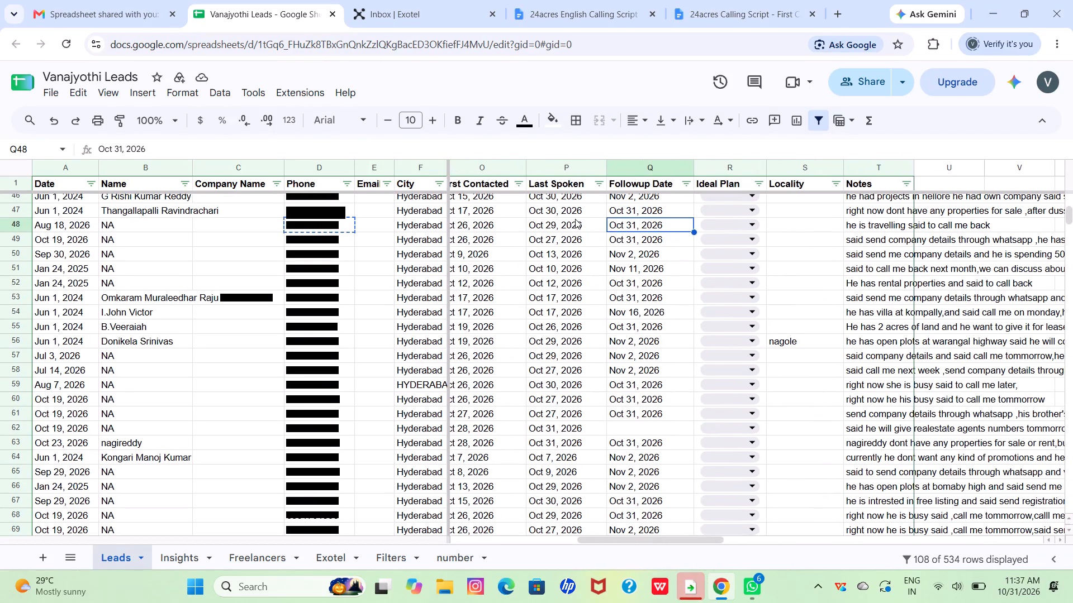
pyautogui.click(335, 207)
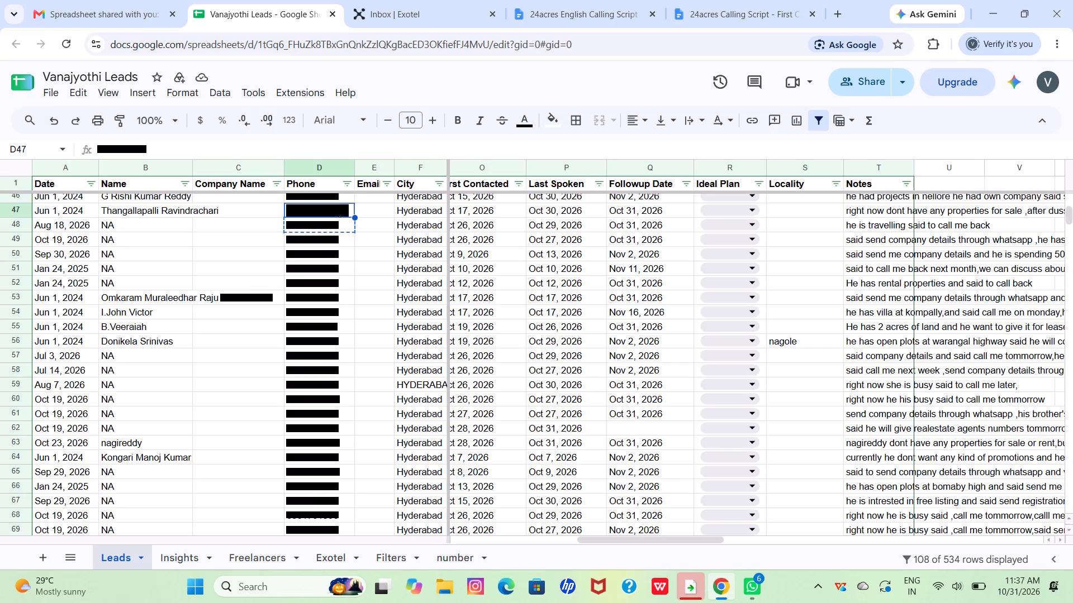
pyautogui.hotkey('ctrl', 'c')
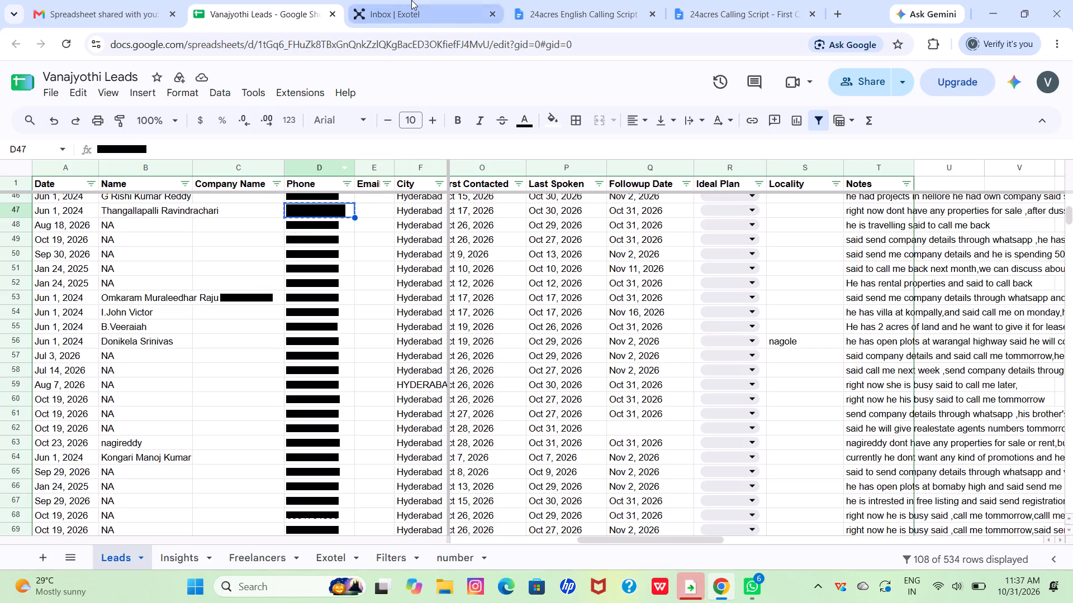
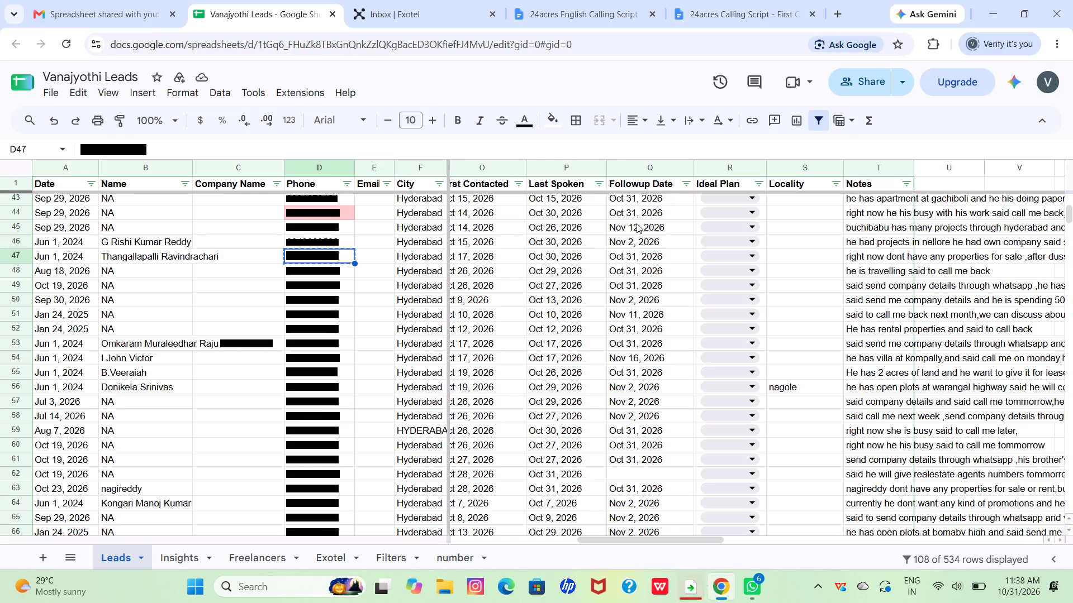
# Review the notes, last spoken dates and follow-up dates of the leads around rows 41 to 66 in the Leads sheet.
pyautogui.click(783, 213)
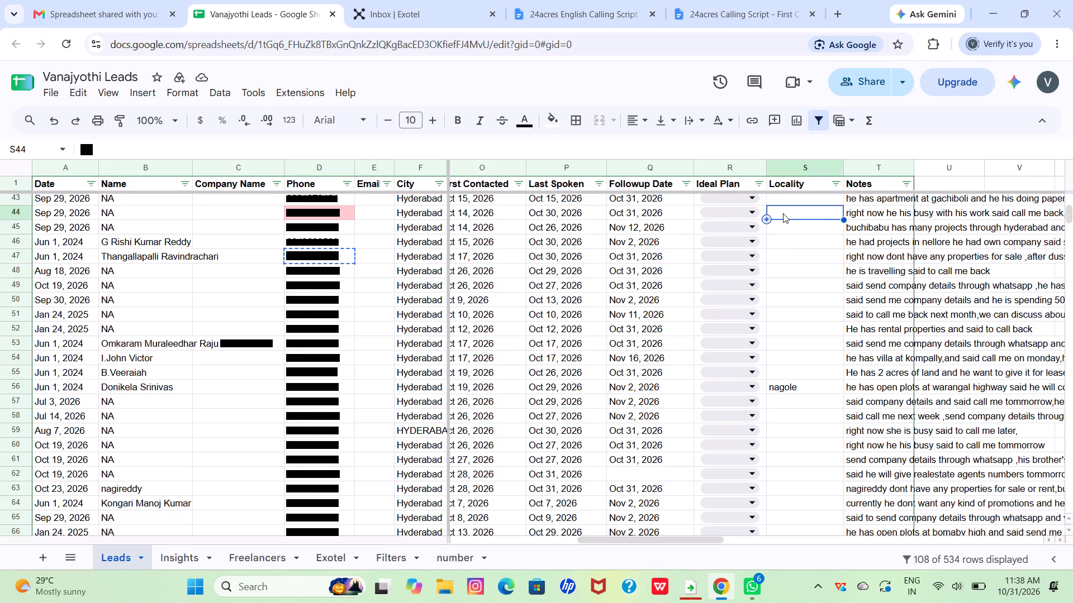
pyautogui.hscroll(-4, 783, 213)
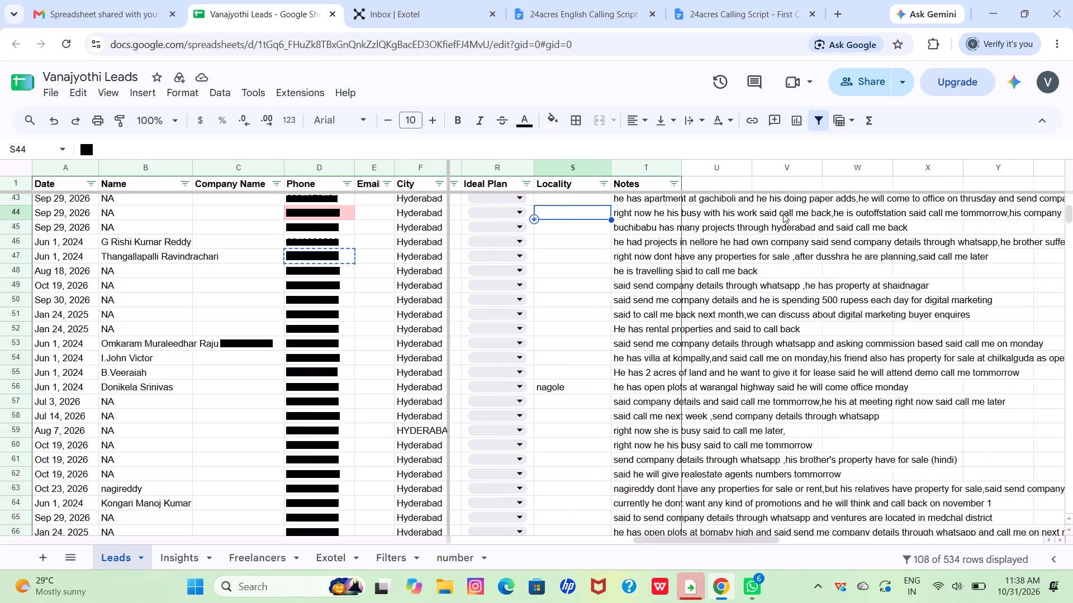
pyautogui.hscroll(-4, 783, 213)
pyautogui.hscroll(1, 782, 213)
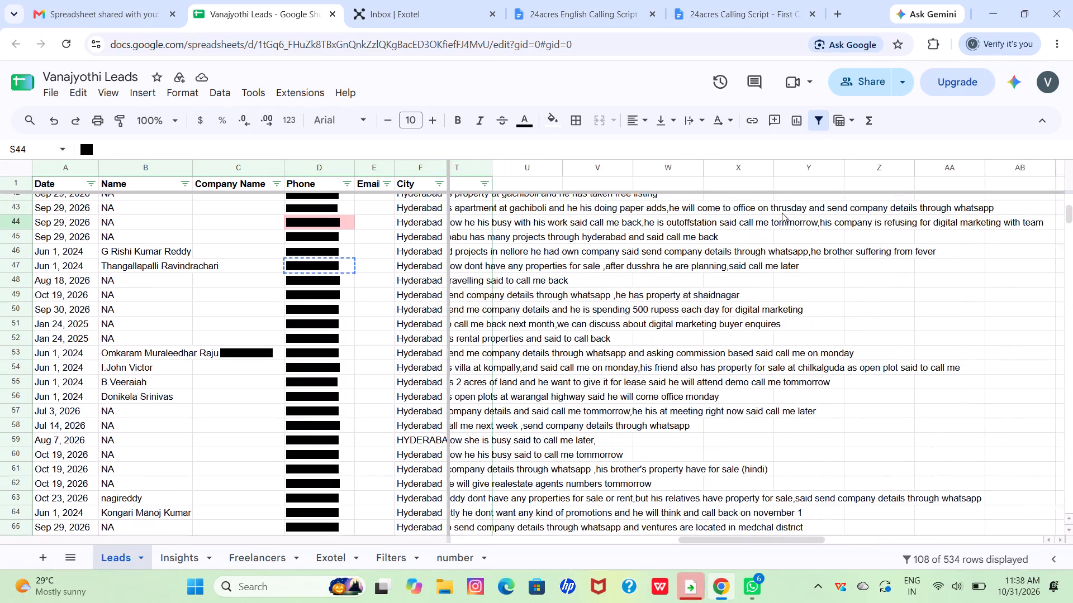
pyautogui.hscroll(1, 782, 213)
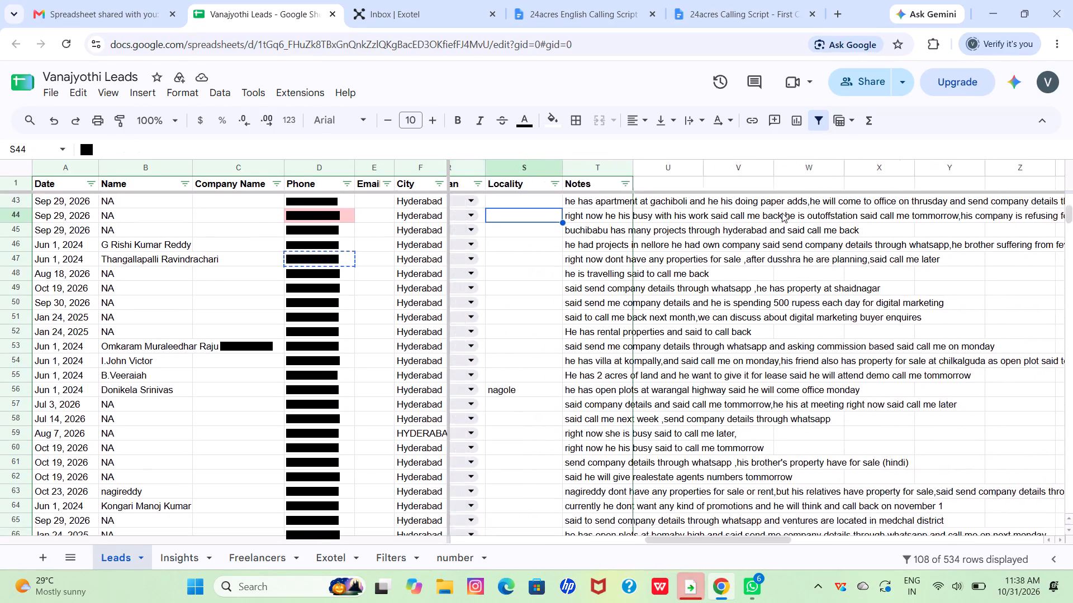
pyautogui.hscroll(1, 782, 213)
pyautogui.scroll(1, 782, 213)
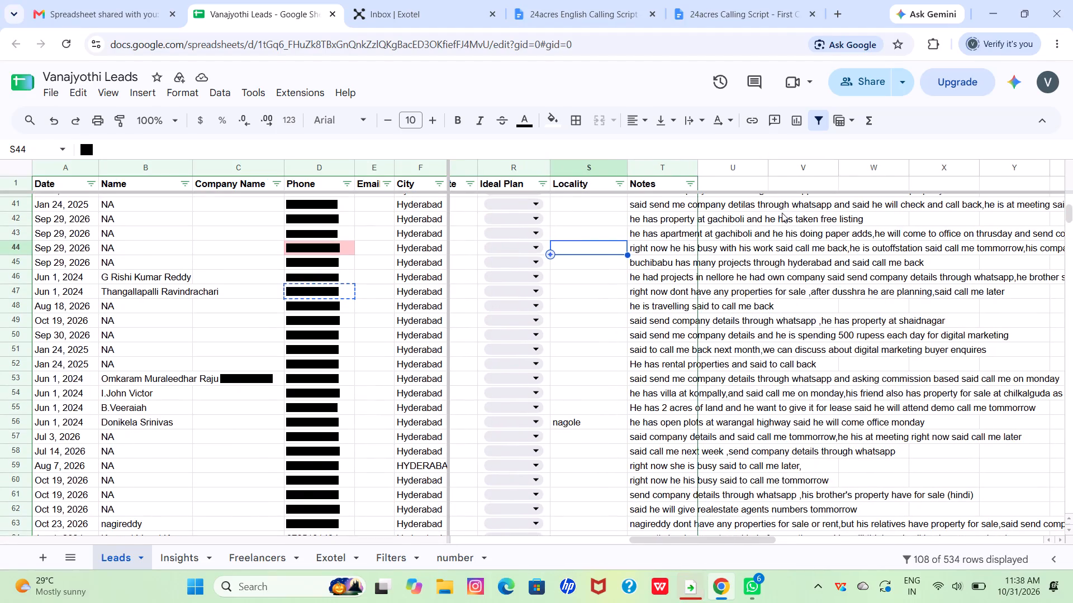
pyautogui.hscroll(2, 782, 213)
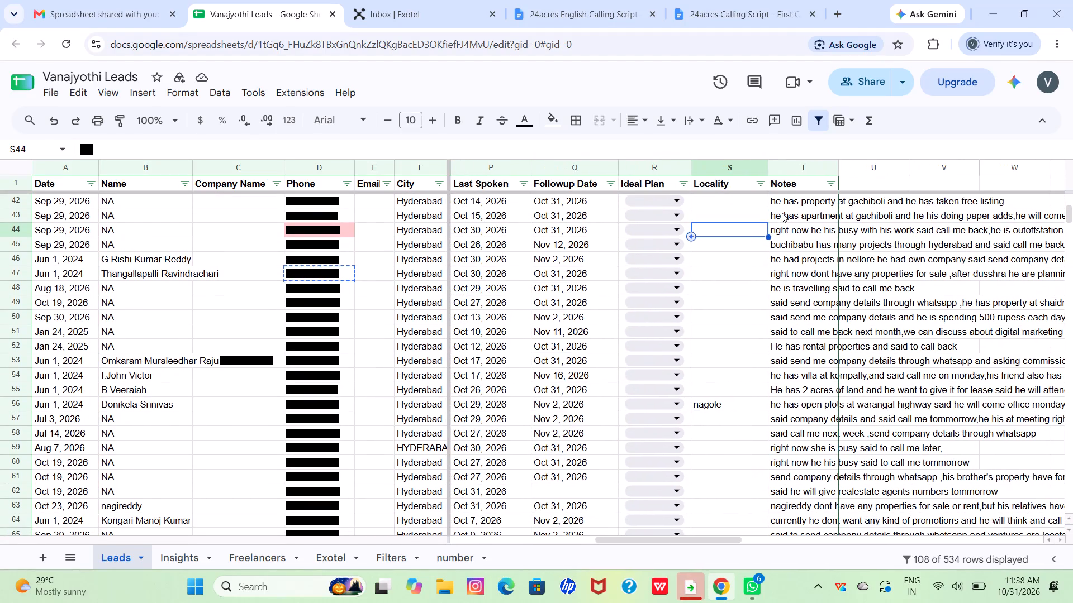
pyautogui.hscroll(1, 782, 213)
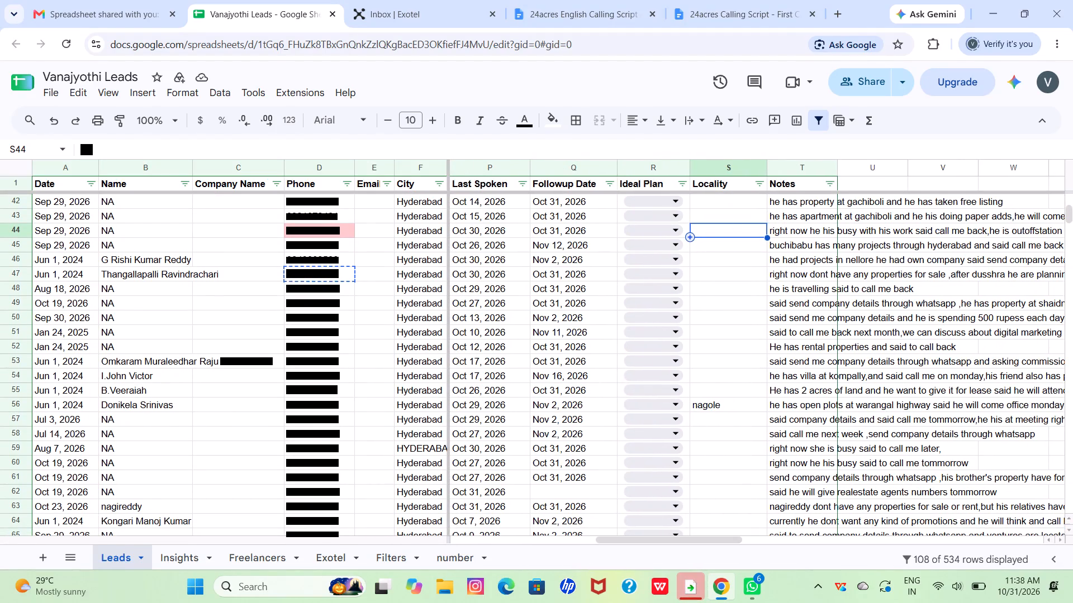
# Copy the follow-up date Oct 31, 2026 from the lead in row 43 of the Leads sheet.
pyautogui.click(538, 212)
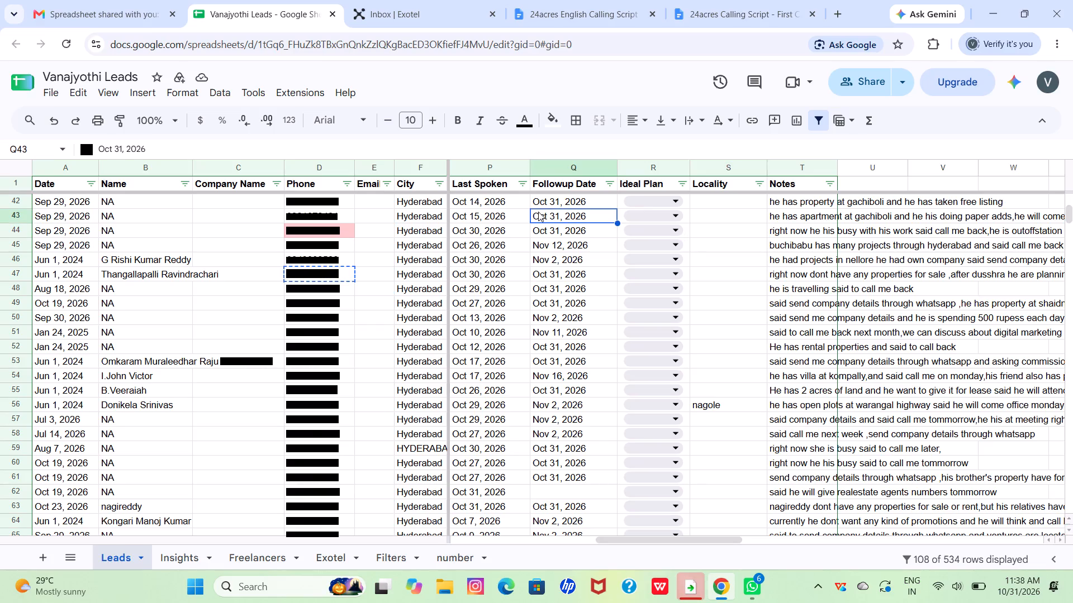
pyautogui.hotkey('ctrl', 'c')
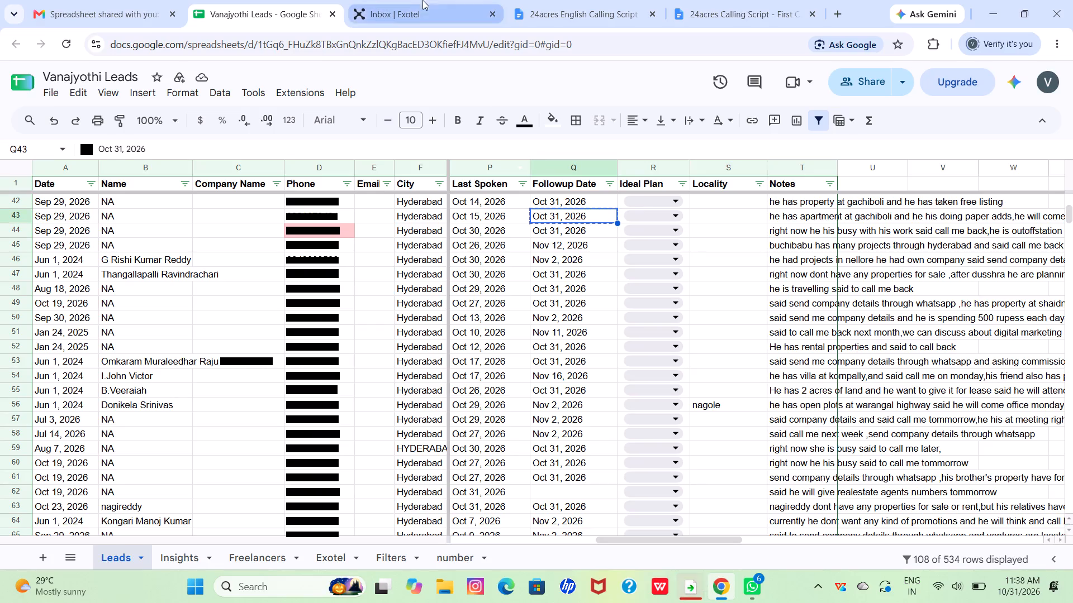
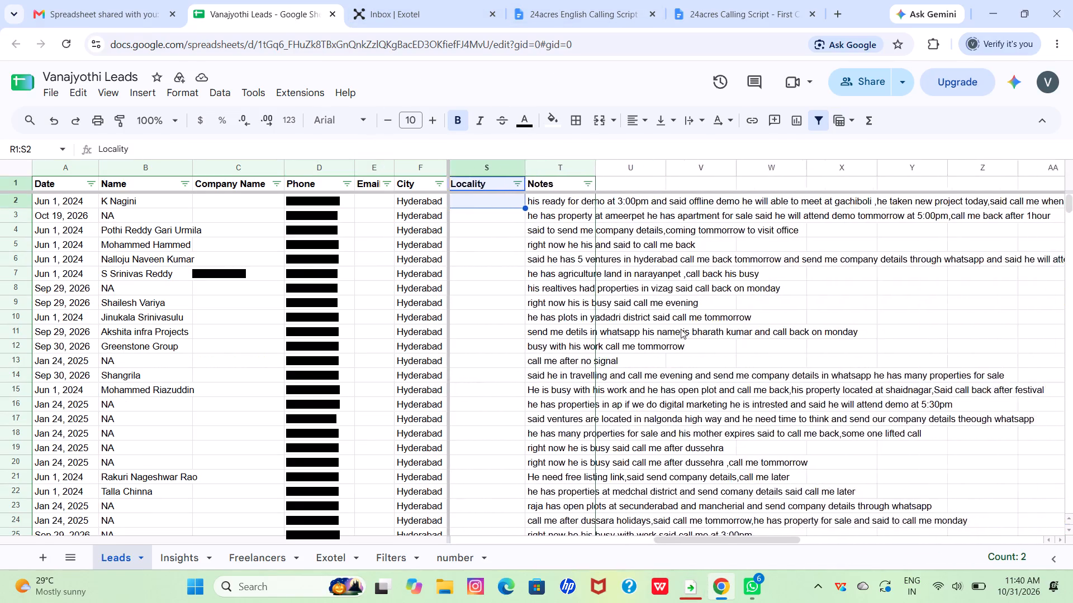
# Copy the phone number of the lead in row 43 of the Leads sheet.
pyautogui.scroll(5, 681, 329)
pyautogui.scroll(-1, 681, 329)
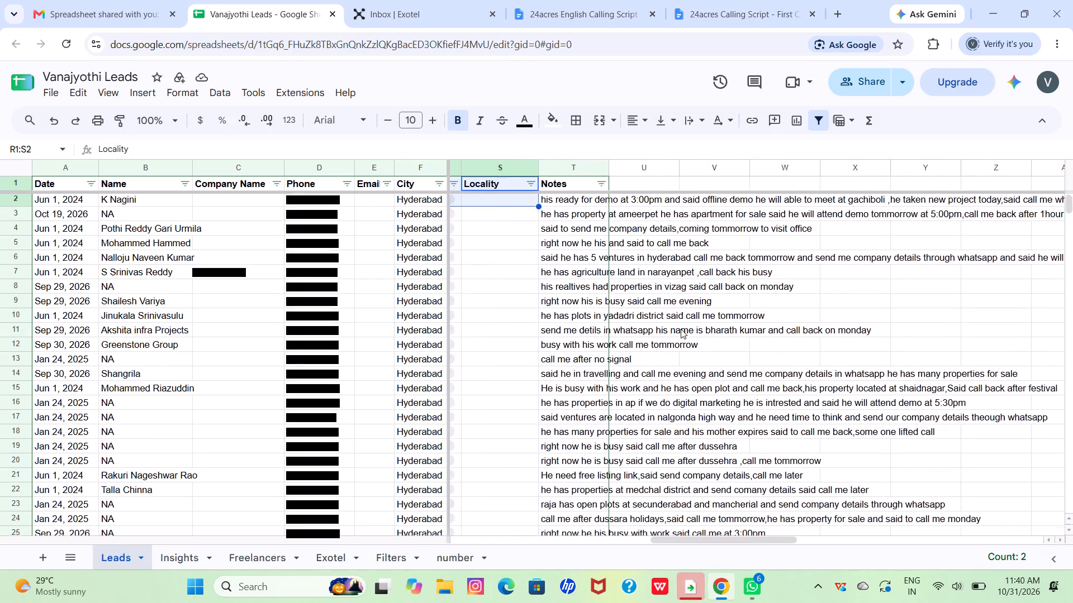
pyautogui.scroll(-5, 681, 329)
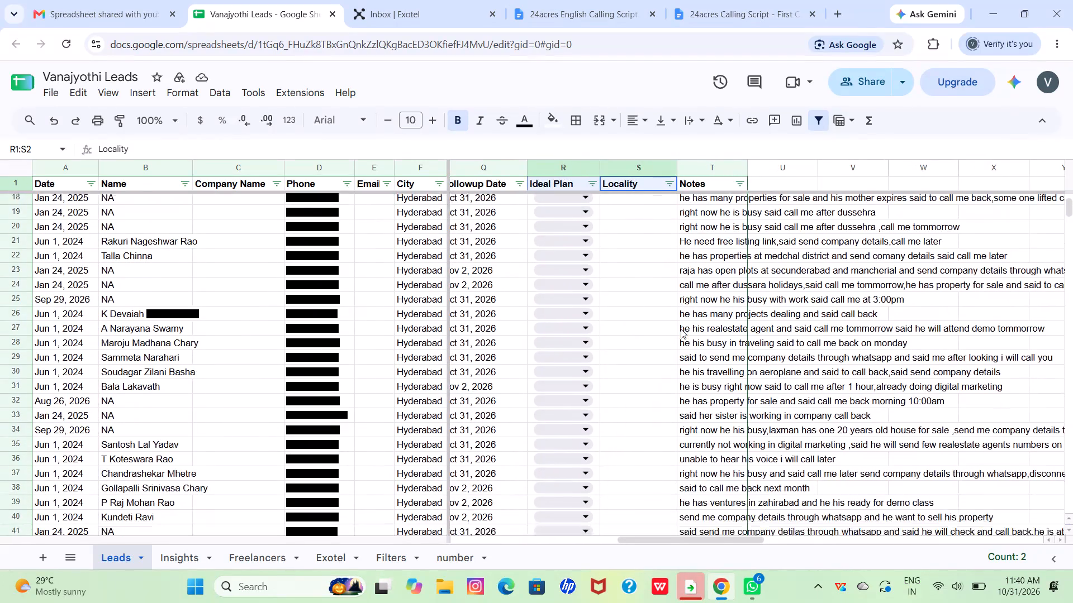
pyautogui.scroll(-5, 681, 329)
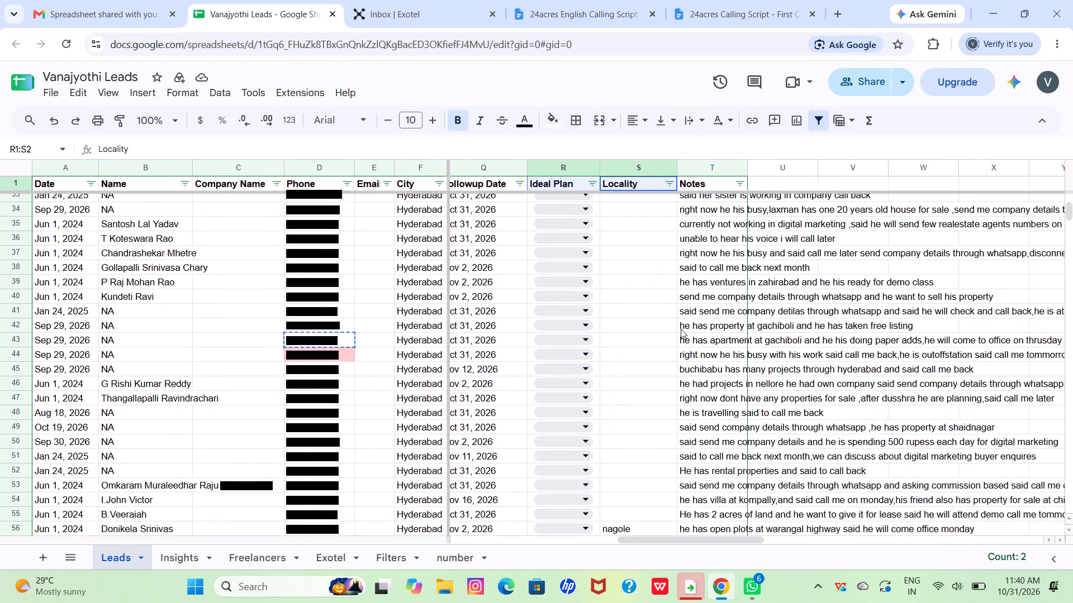
pyautogui.hscroll(-2, 681, 329)
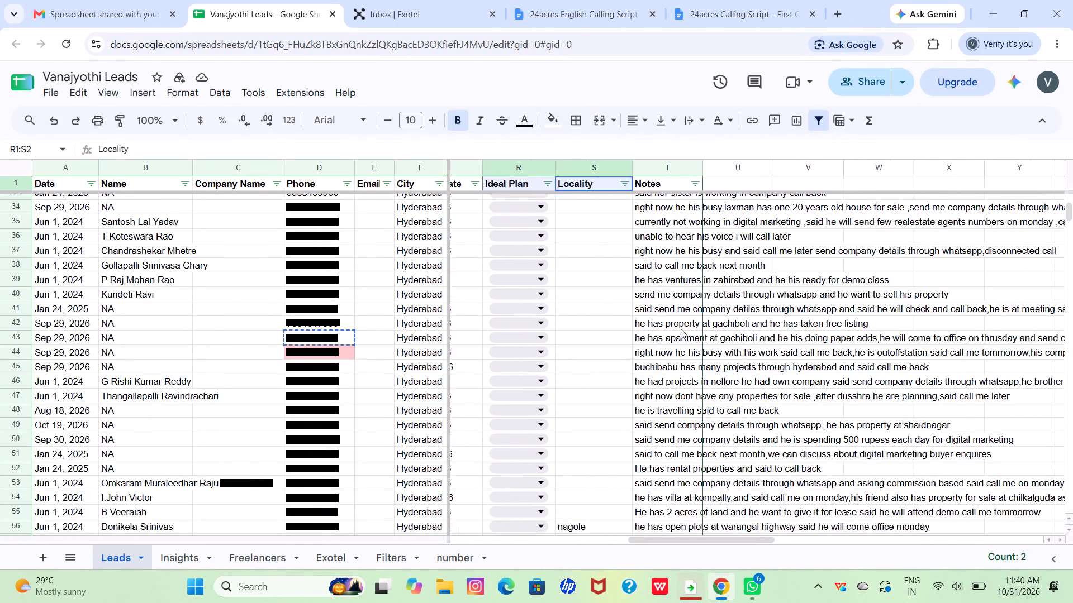
pyautogui.hscroll(-1, 681, 329)
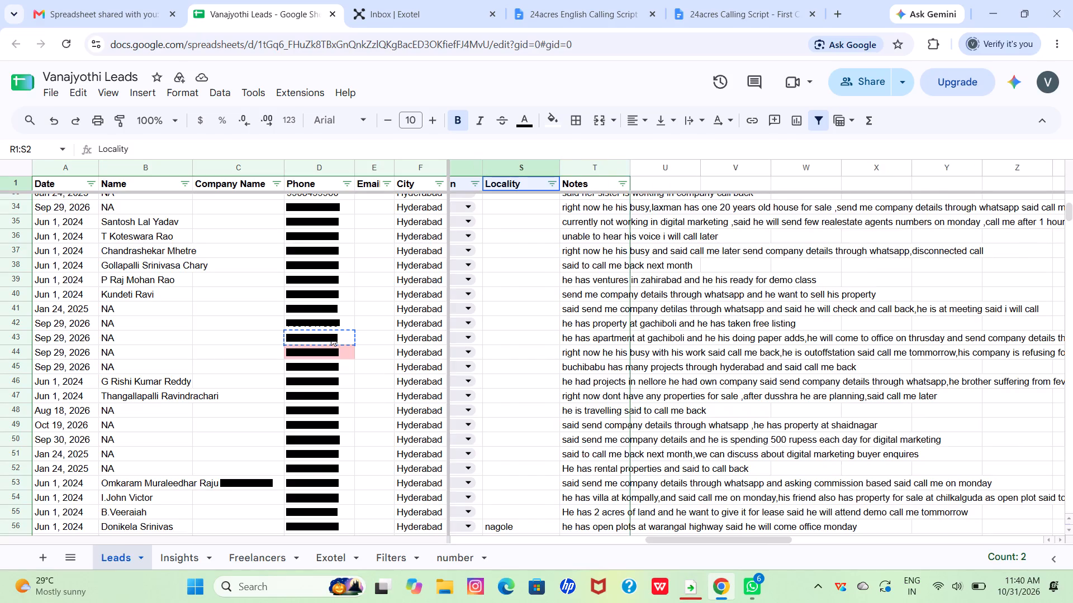
pyautogui.click(331, 336)
pyautogui.hotkey('ctrl', 'c')
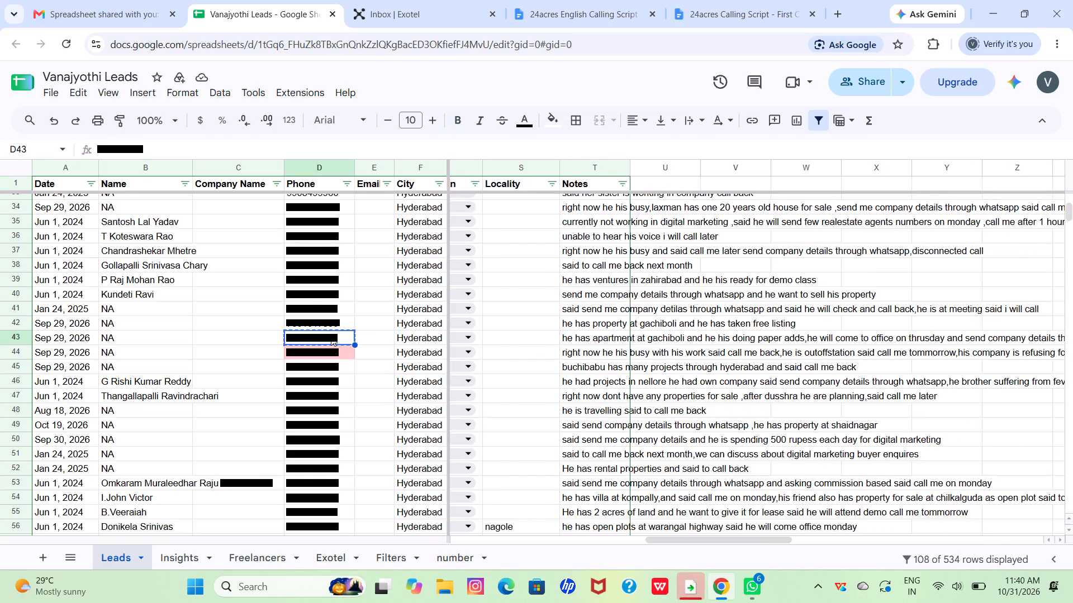
# Review the locality and notes of the lead in row 43 of the Leads sheet.
pyautogui.click(491, 339)
pyautogui.hscroll(-2, 491, 339)
pyautogui.hscroll(2, 491, 339)
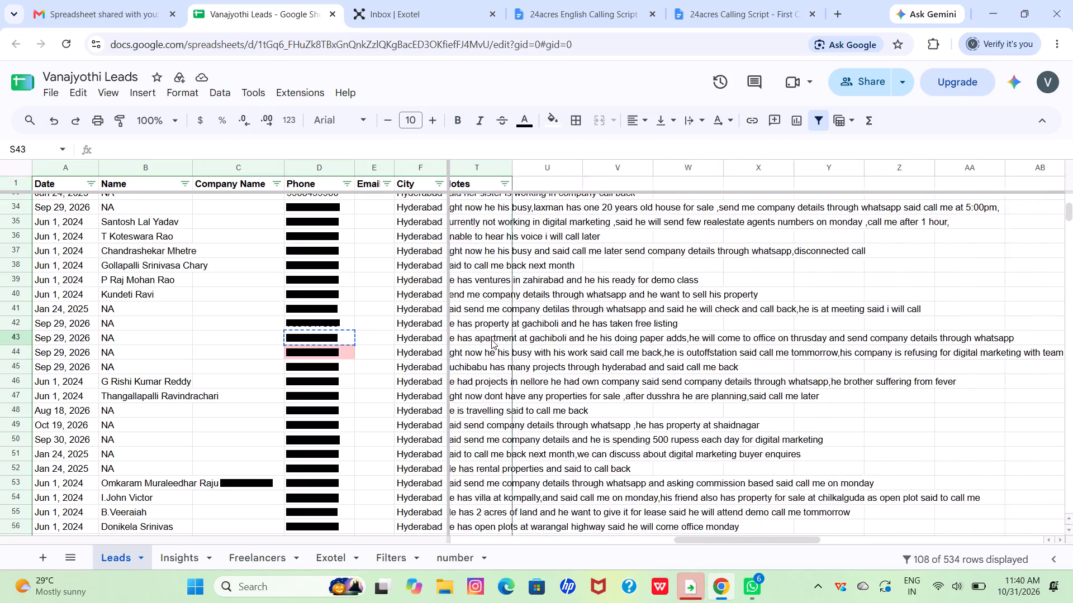
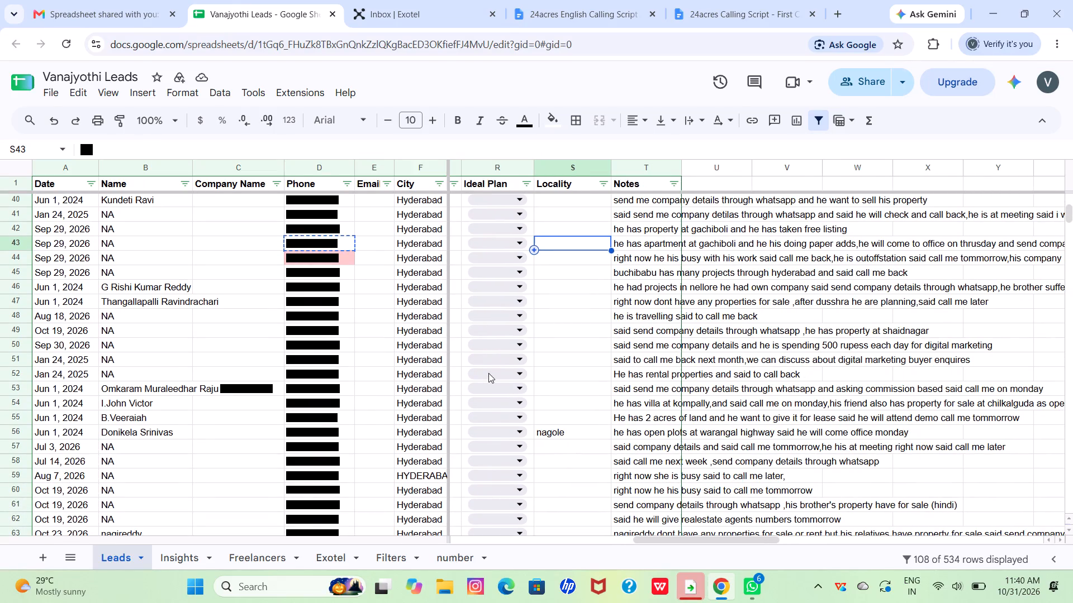
# Review the full note of the lead in row 43 of the Leads sheet.
pyautogui.hscroll(-1, 488, 373)
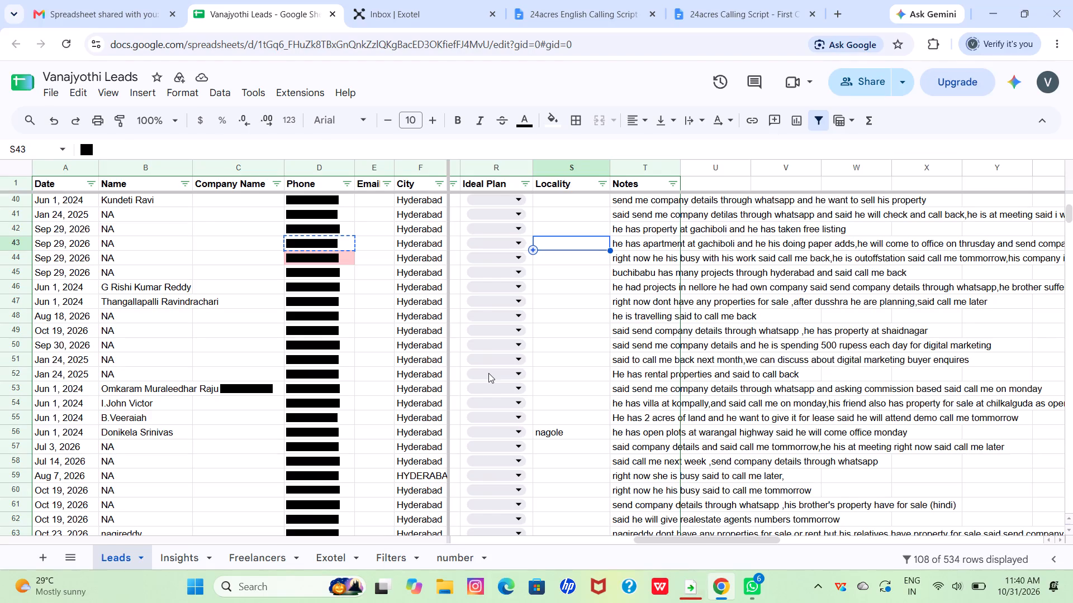
pyautogui.click(618, 242)
pyautogui.click(584, 242)
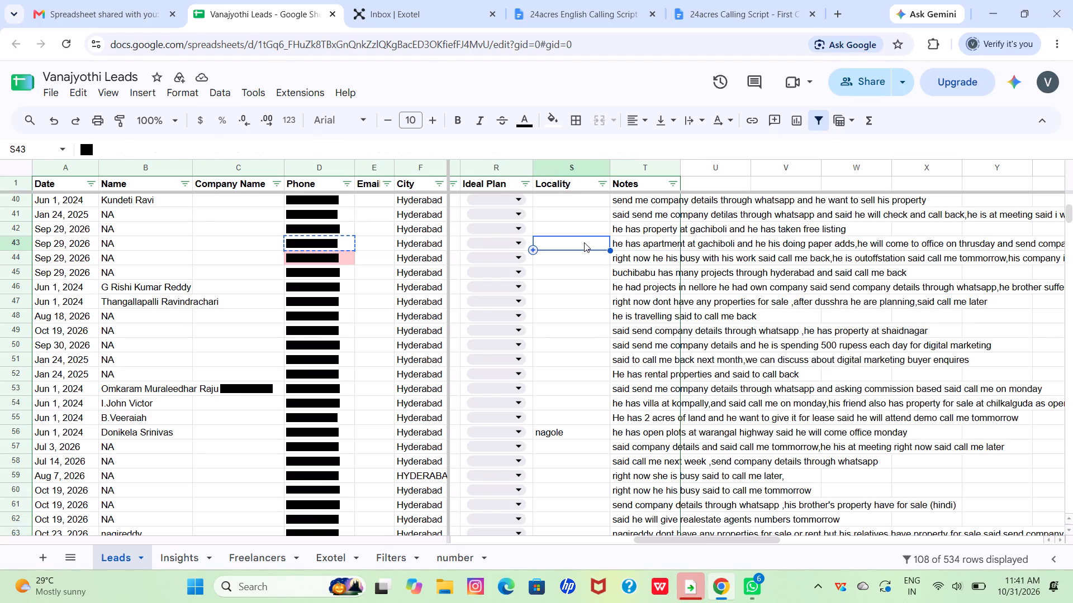
pyautogui.click(669, 246)
pyautogui.hscroll(-4, 669, 246)
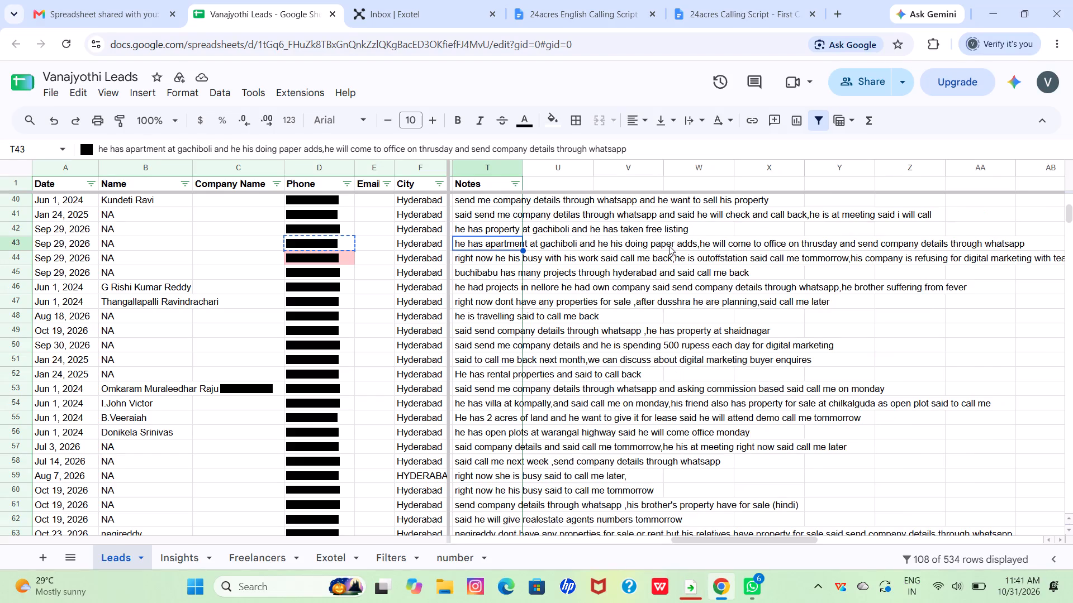
pyautogui.hscroll(4, 683, 242)
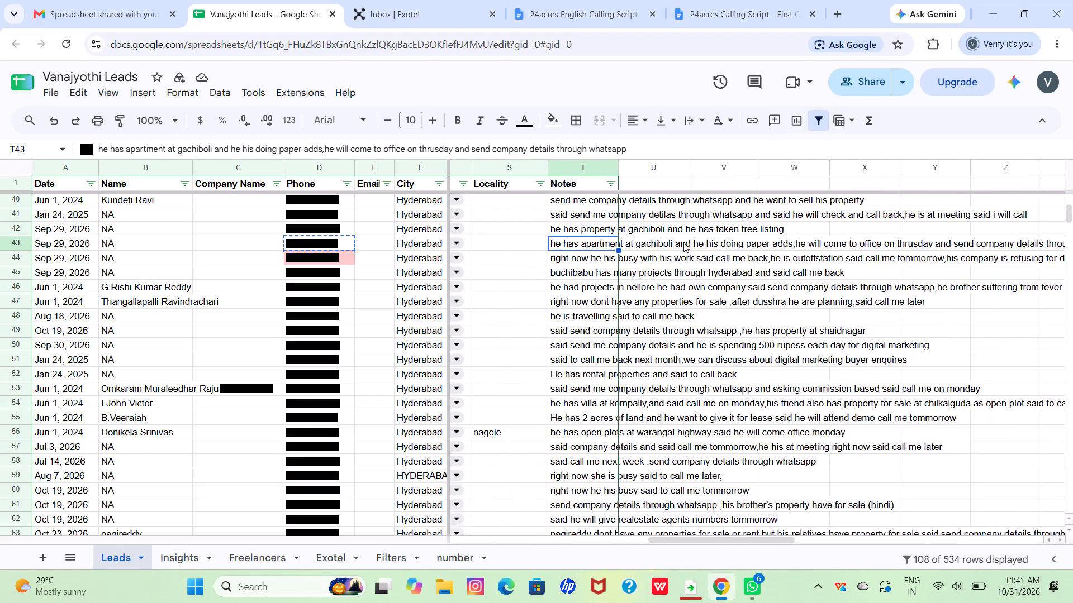
pyautogui.hscroll(1, 683, 242)
pyautogui.rightClick(683, 242)
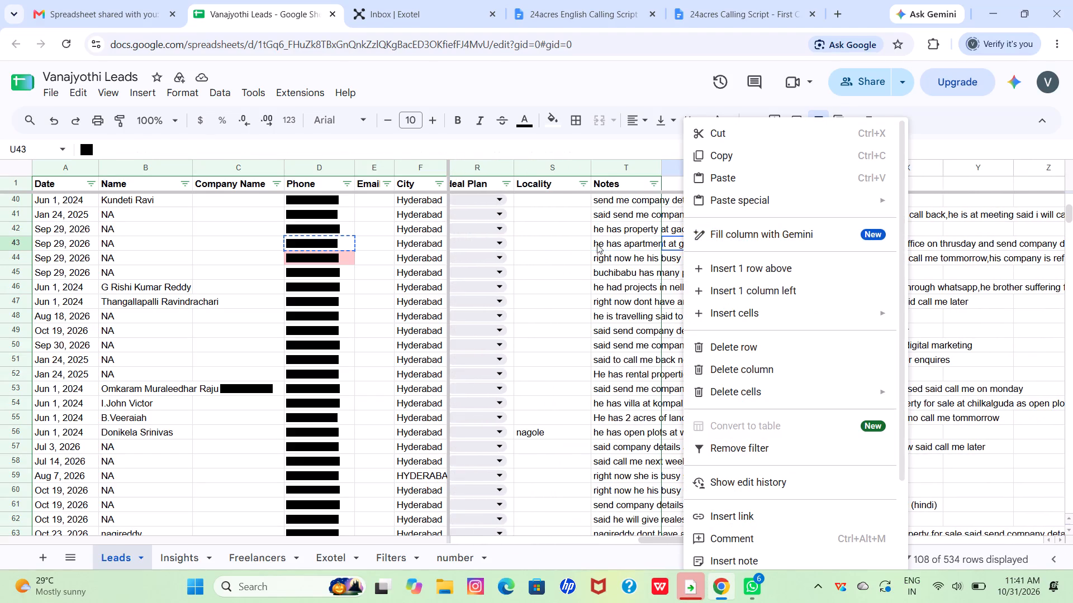
pyautogui.click(578, 236)
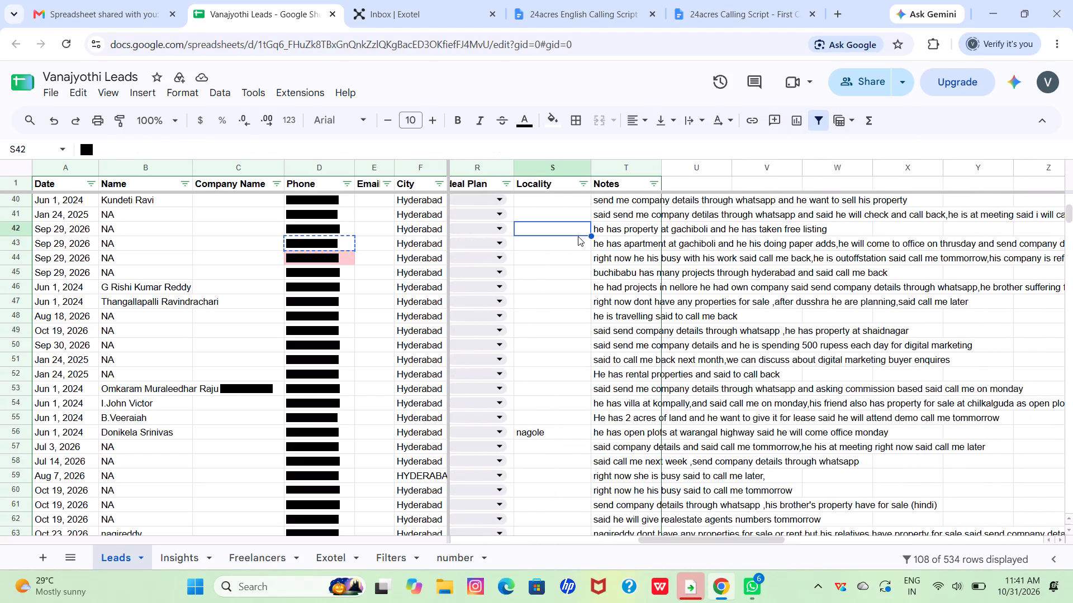
# Reword the row 42 note to read "he has property at gachiboli and he wants to take free listing".
pyautogui.doubleClick(605, 236)
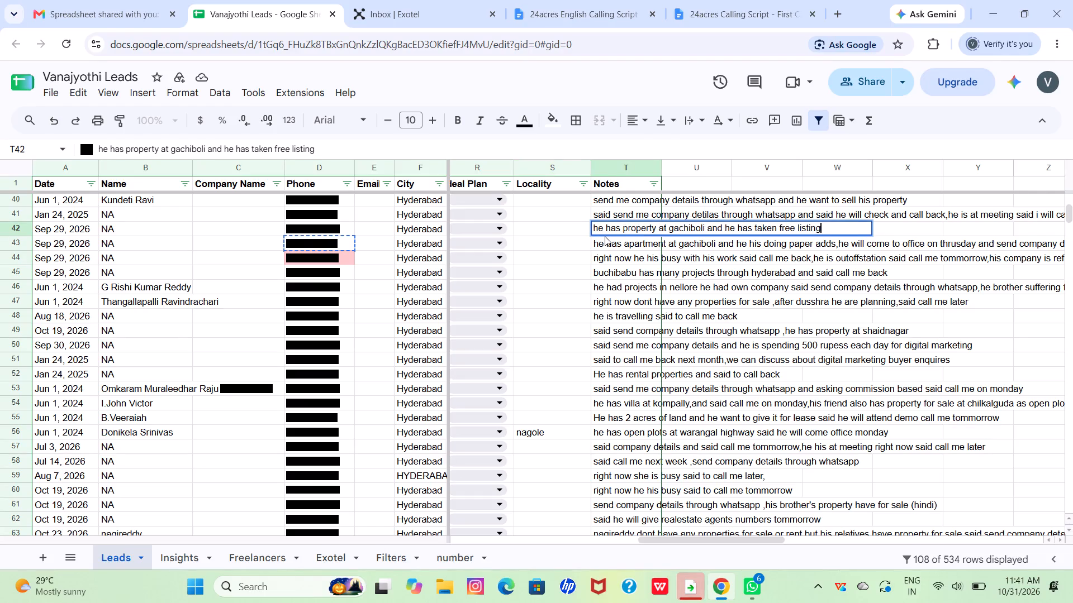
pyautogui.doubleClick(749, 228)
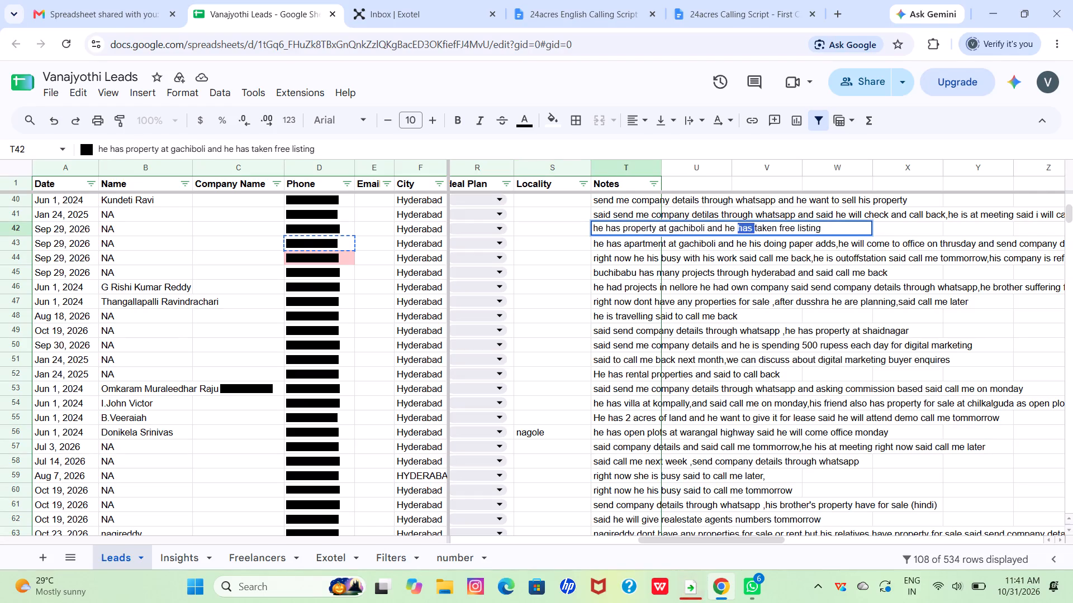
pyautogui.click(749, 228)
pyautogui.press('BackSpace')
pyautogui.write('want')
pyautogui.press('space')
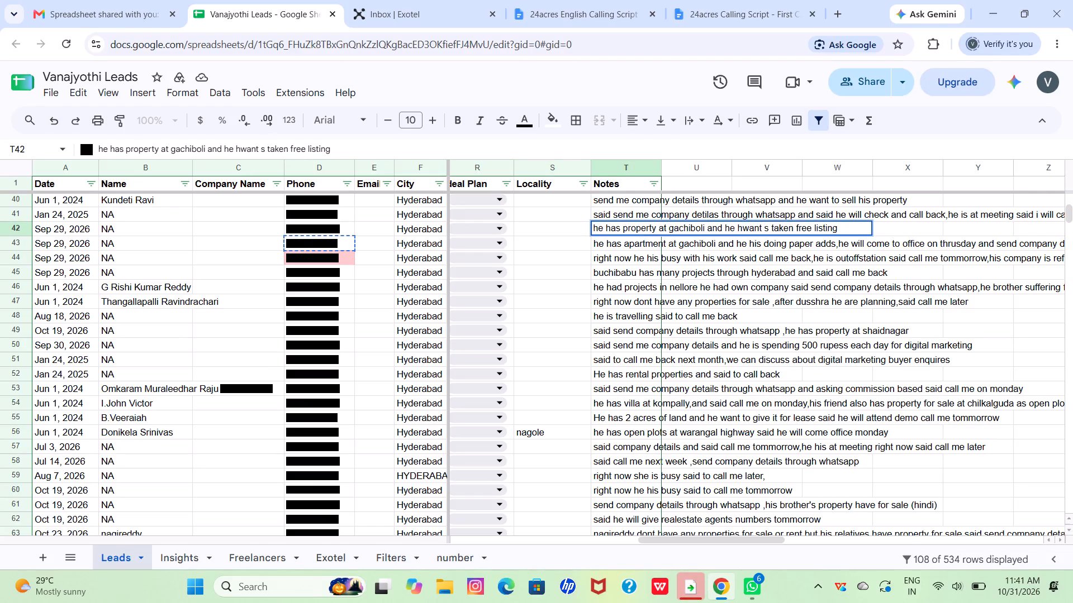
pyautogui.press('BackSpace')
pyautogui.press('BackSpace')
pyautogui.press('BackSpace')
pyautogui.press('BackSpace')
pyautogui.press('BackSpace')
pyautogui.press('BackSpace')
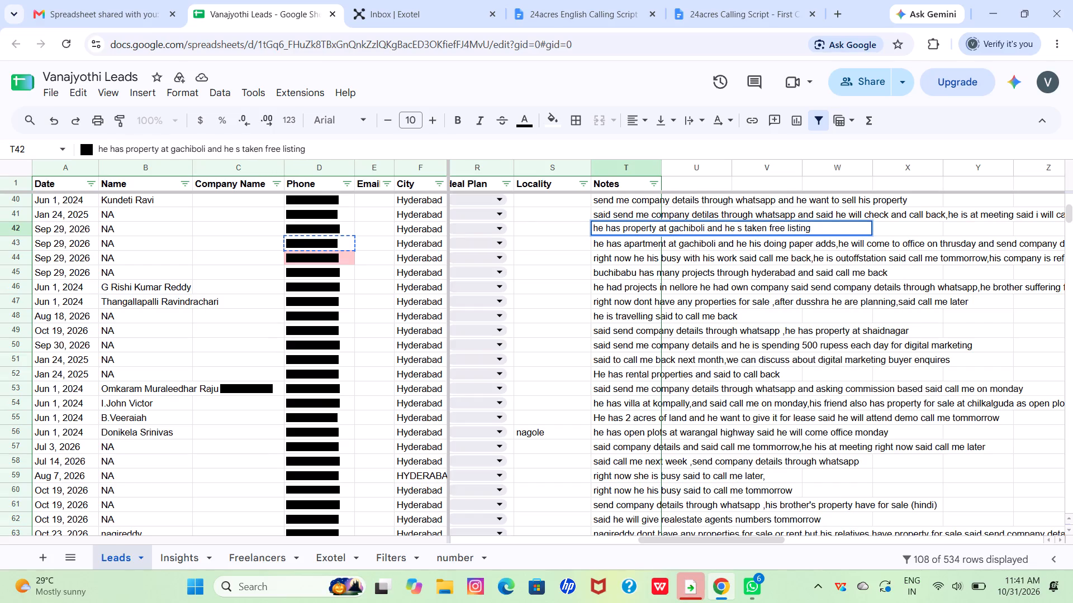
pyautogui.write('want')
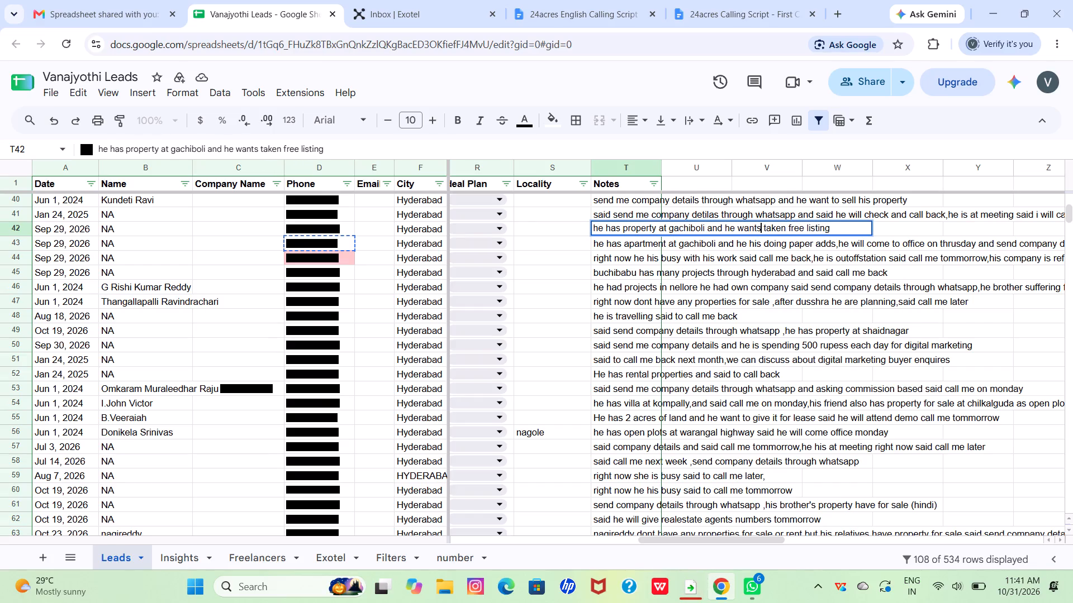
pyautogui.click(762, 229)
pyautogui.press('space')
pyautogui.write('to')
pyautogui.click(795, 230)
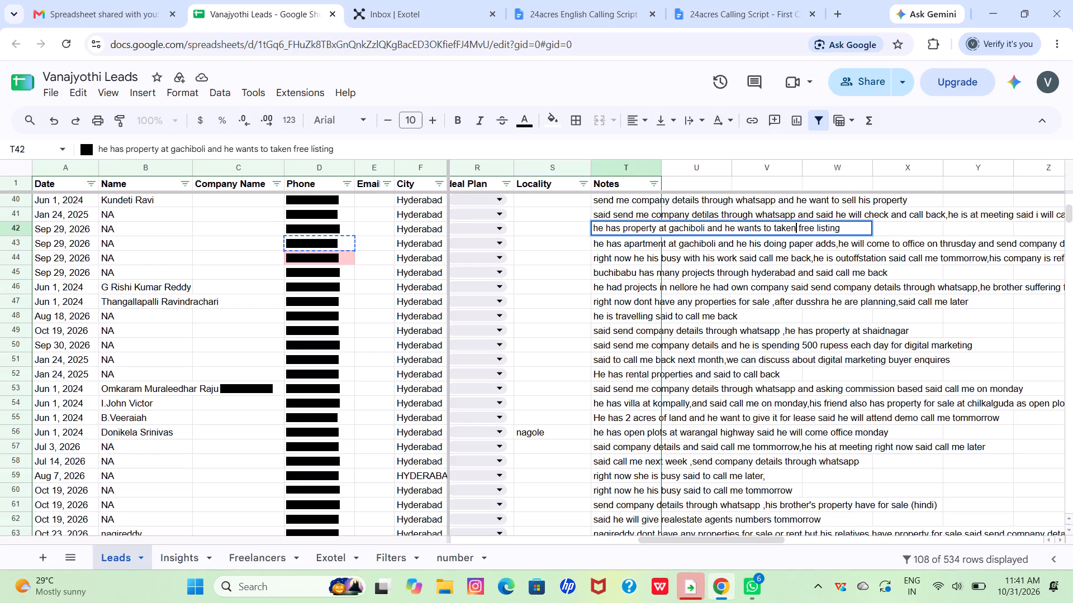
pyautogui.press('BackSpace')
pyautogui.click(552, 238)
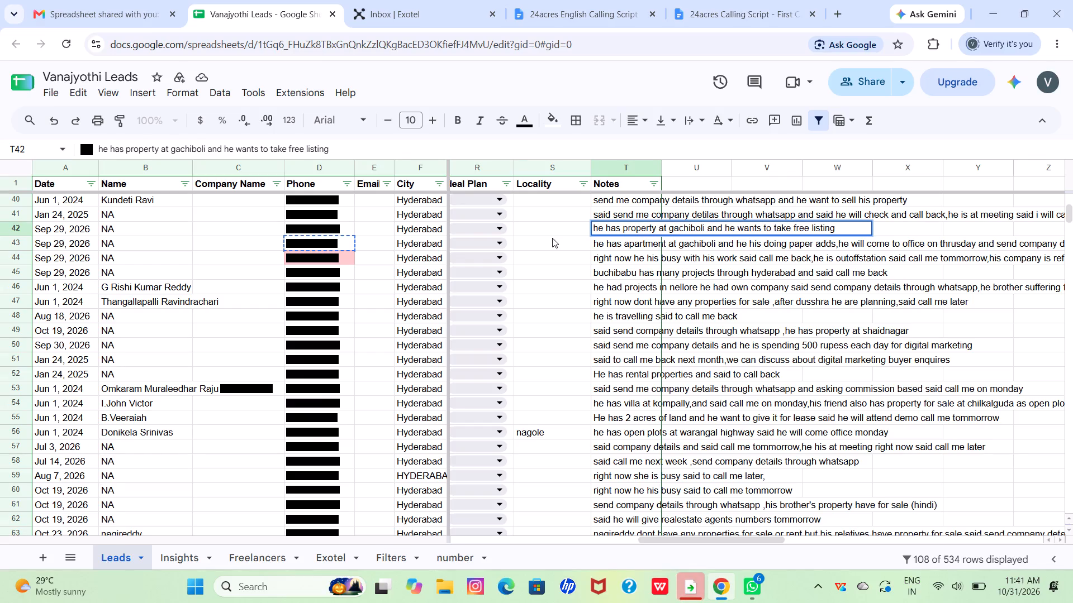
pyautogui.click(543, 231)
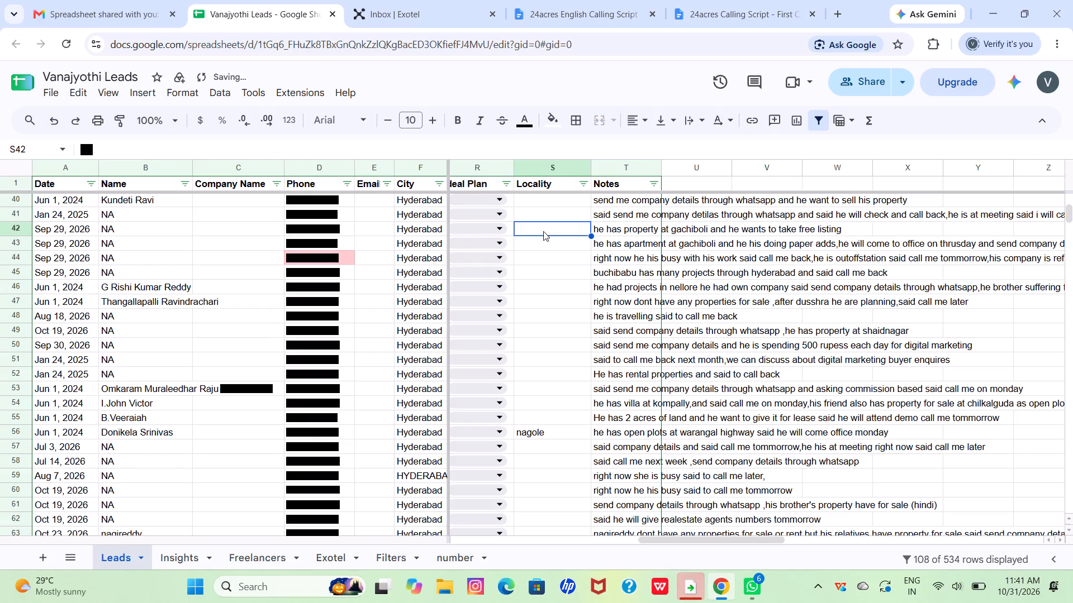
# Select the phone number of the lead in row 42 of the Leads sheet.
pyautogui.hscroll(4, 543, 231)
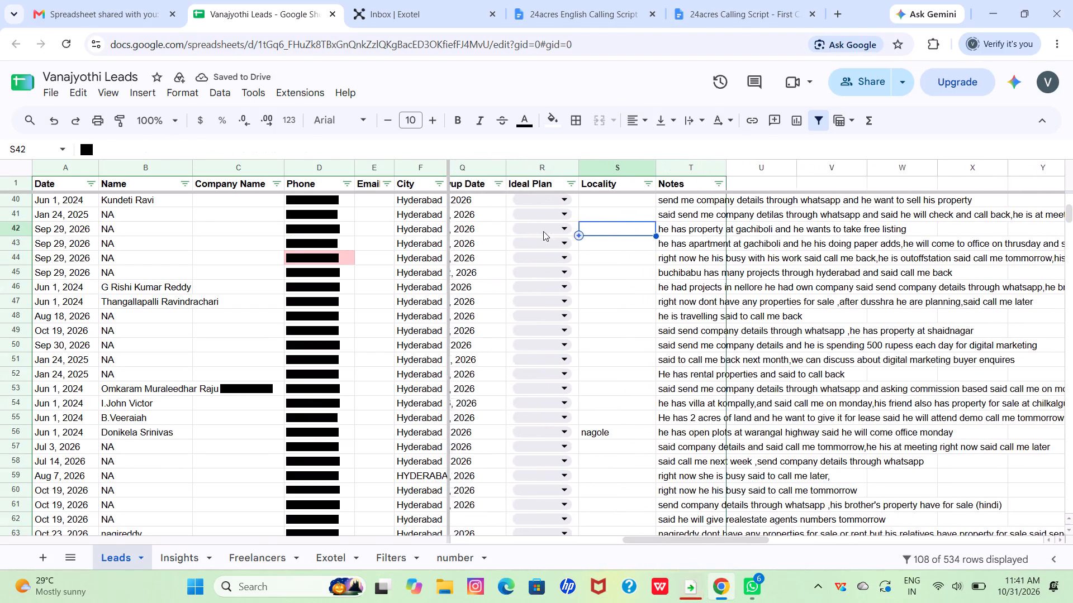
pyautogui.hscroll(3, 543, 231)
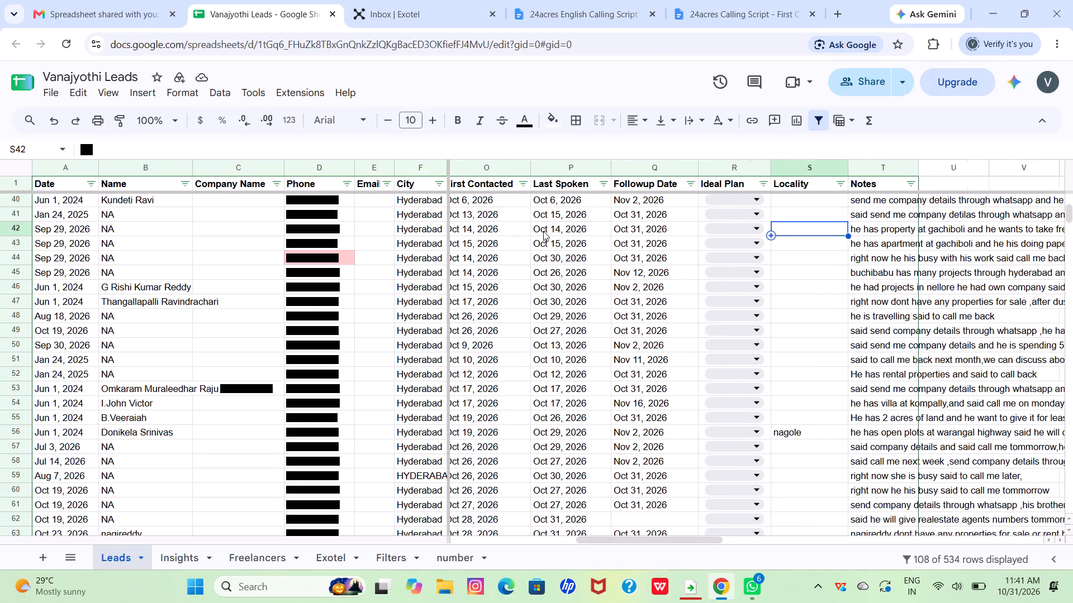
pyautogui.hscroll(1, 543, 231)
pyautogui.click(334, 234)
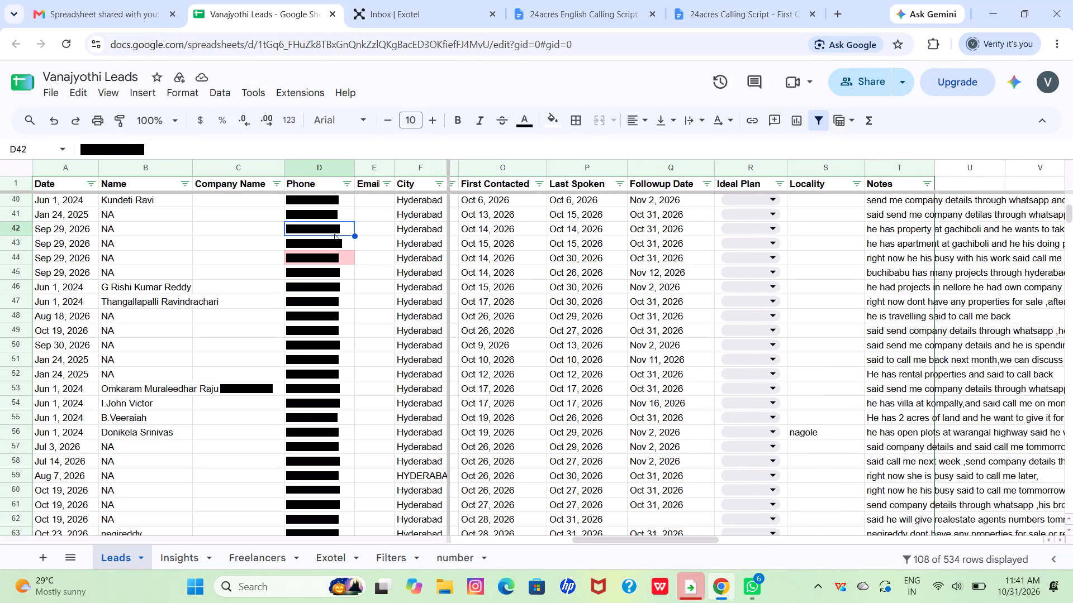
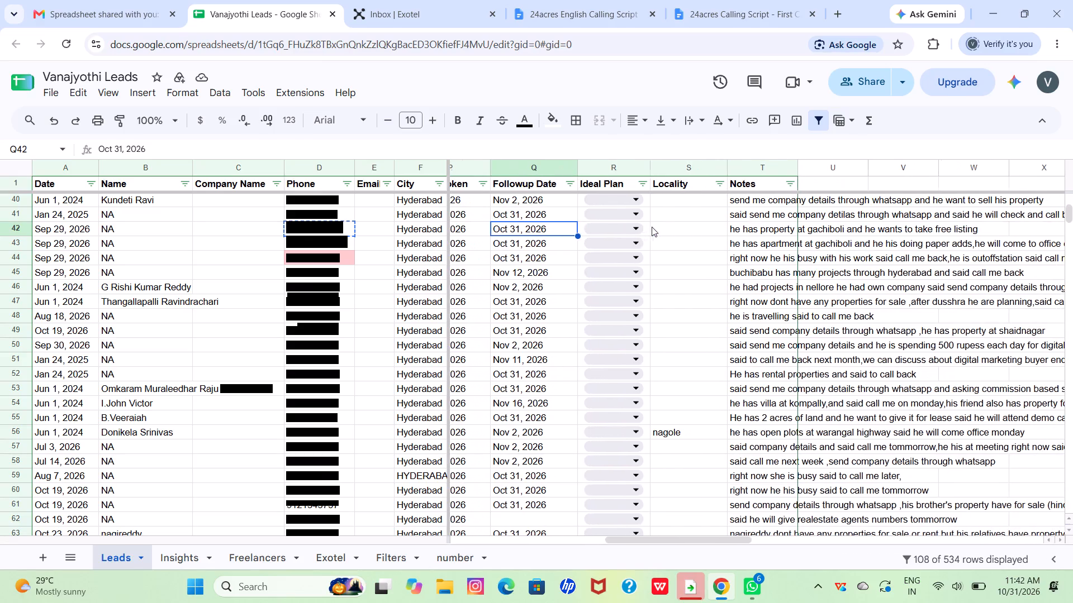
# Select the empty Locality cell of the row 42 lead in the Leads sheet.
pyautogui.click(696, 231)
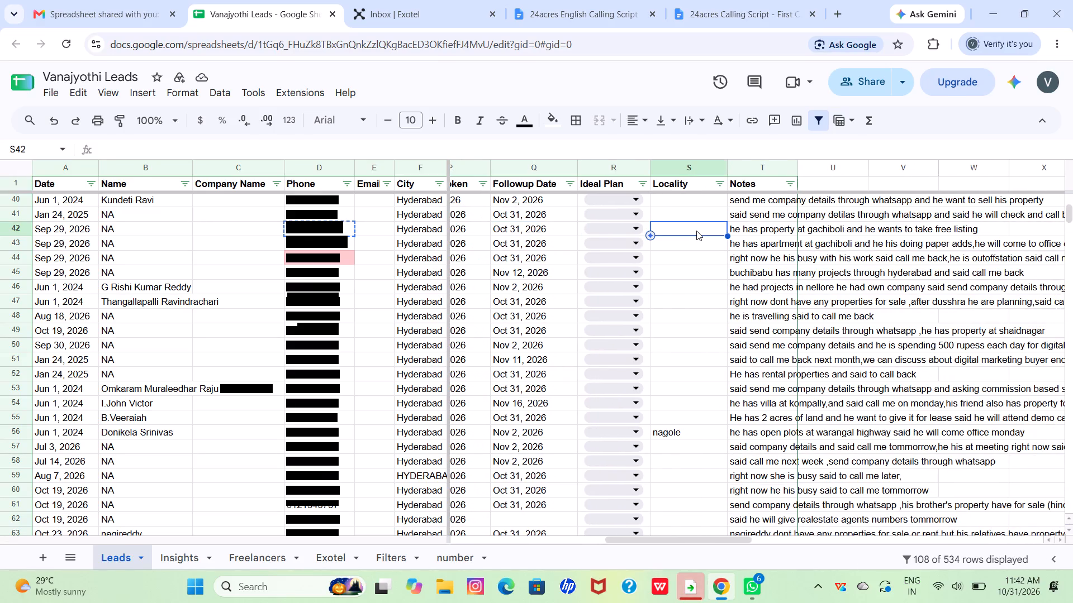
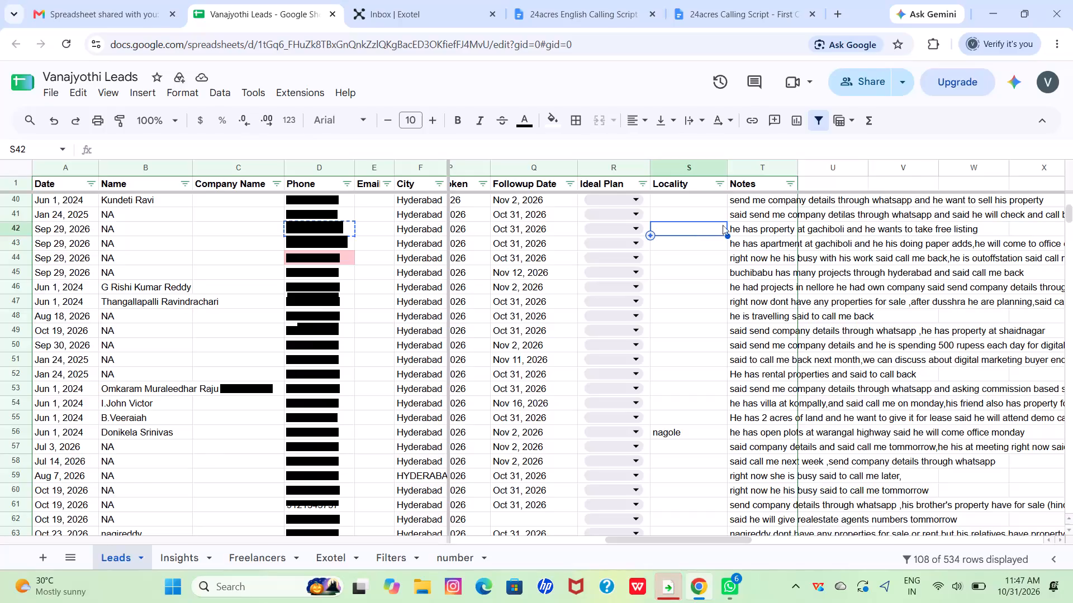
# Review the Notes entries of the row 41 and 42 leads alongside their contact and follow-up dates.
pyautogui.click(739, 226)
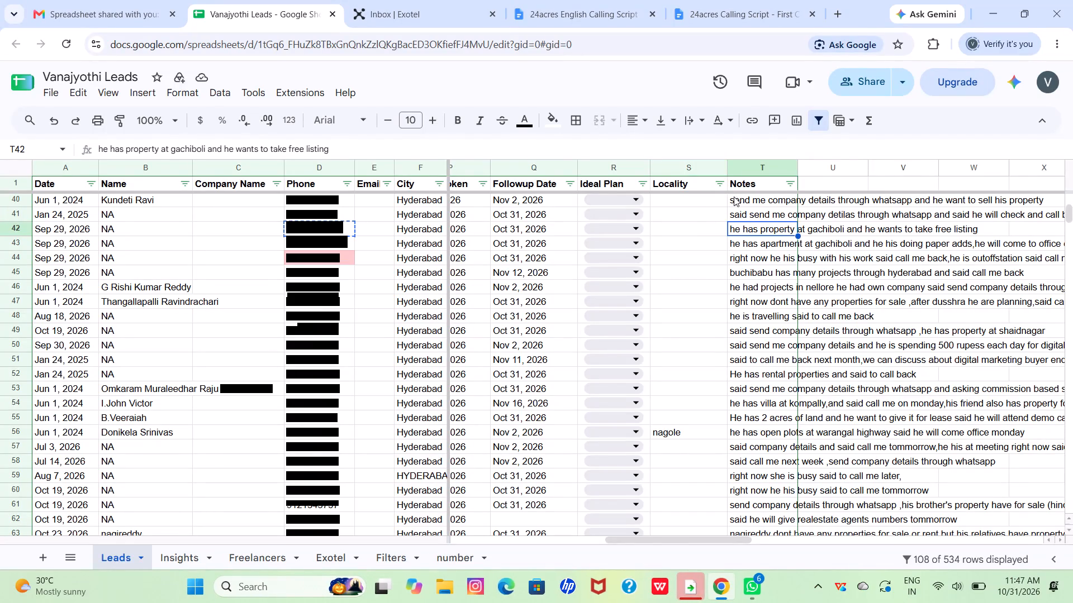
pyautogui.click(742, 213)
pyautogui.hscroll(-1, 742, 213)
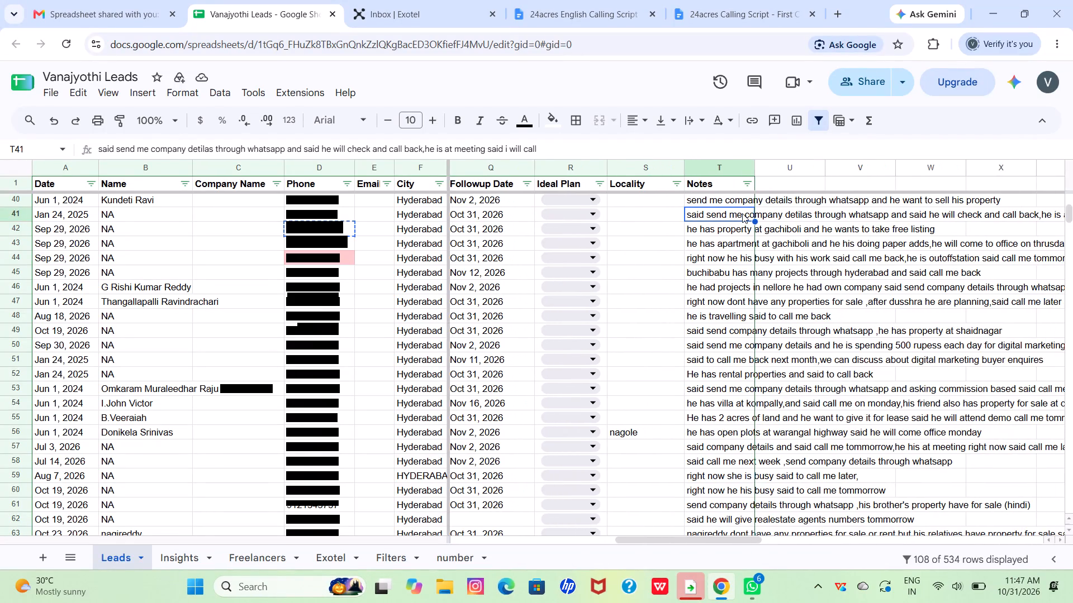
pyautogui.hscroll(-2, 742, 213)
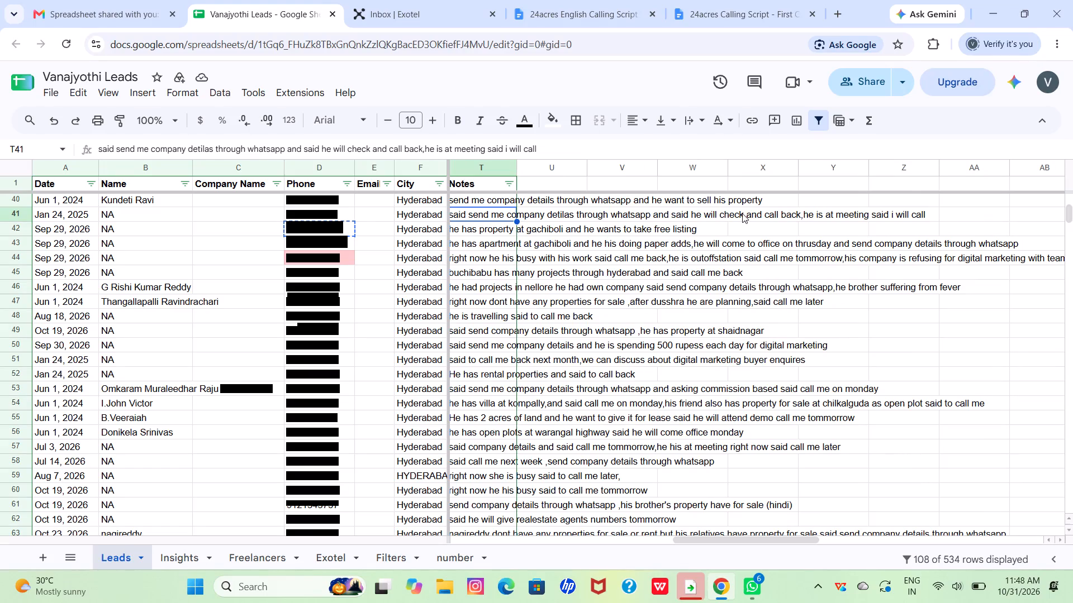
pyautogui.hscroll(4, 742, 213)
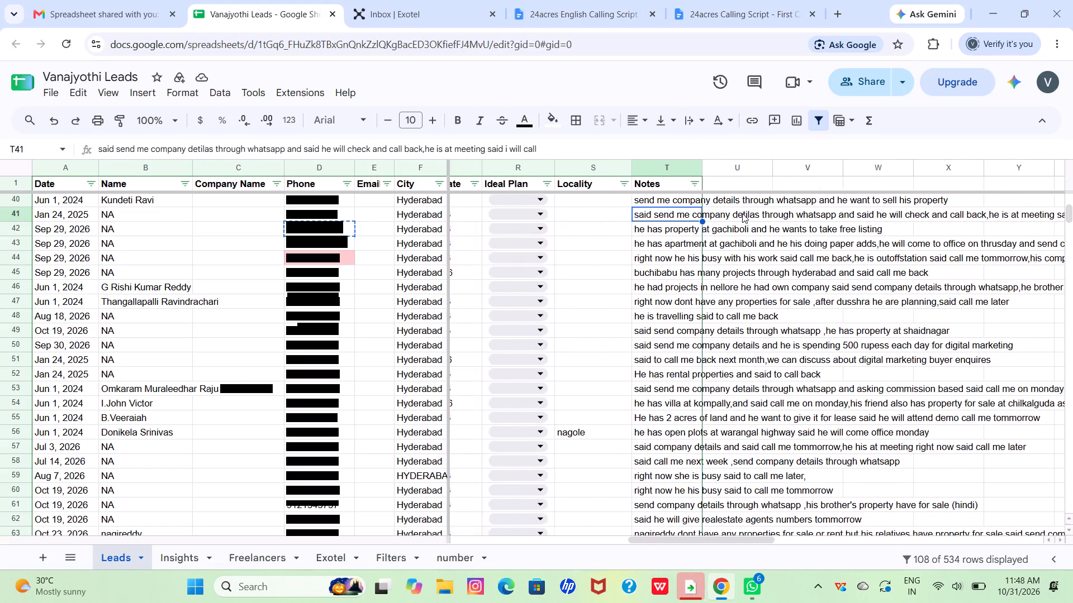
pyautogui.hscroll(2, 742, 213)
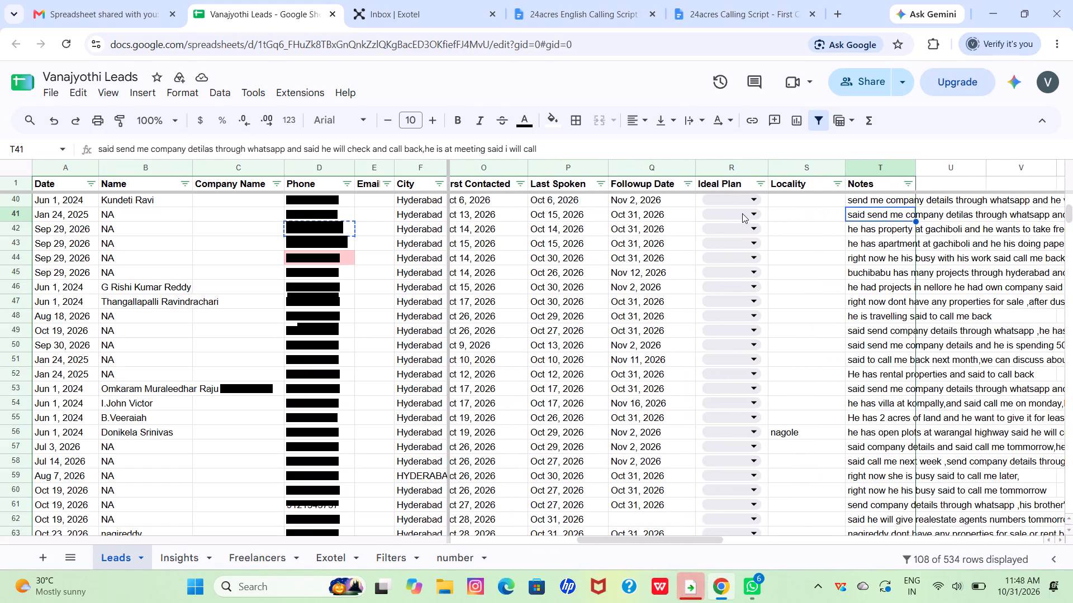
pyautogui.click(829, 239)
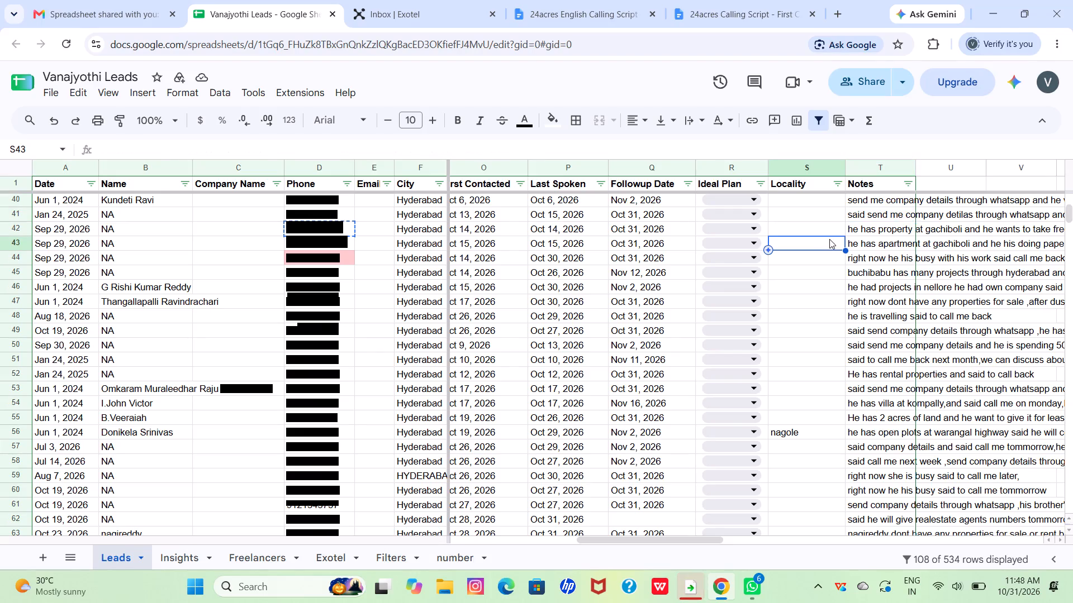
pyautogui.click(815, 227)
pyautogui.hscroll(-2, 815, 227)
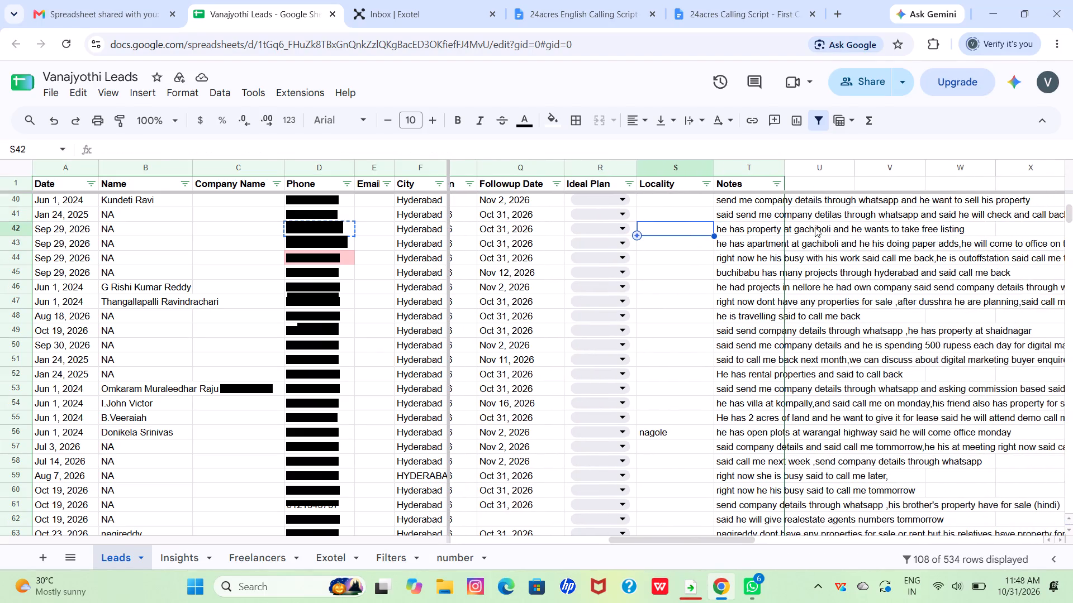
pyautogui.hscroll(3, 815, 227)
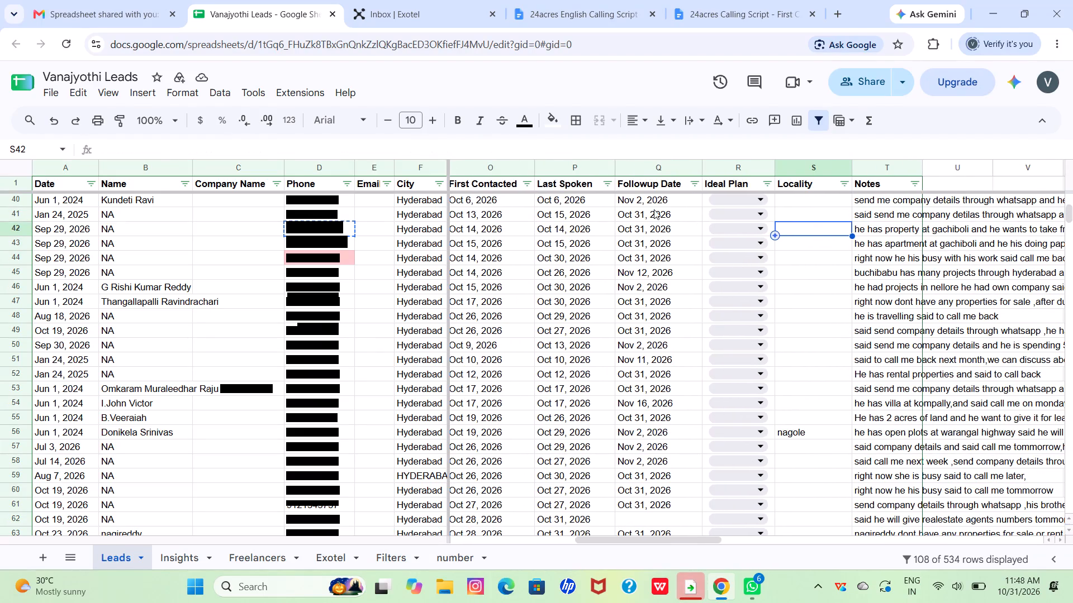
# Read the full note in the Notes cell of the row 42 lead without editing it.
pyautogui.click(870, 228)
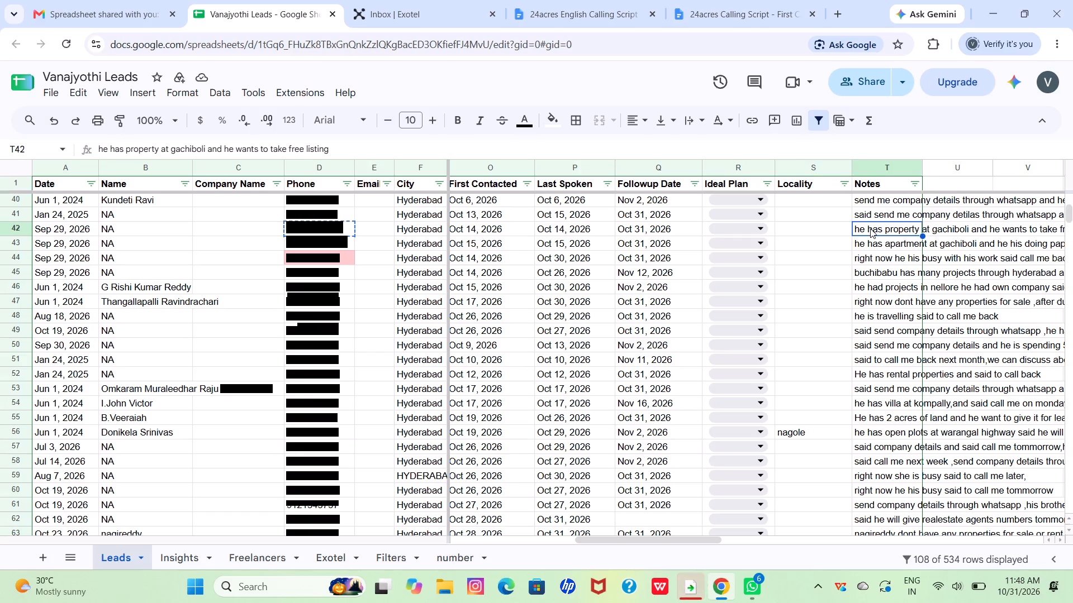
pyautogui.doubleClick(870, 228)
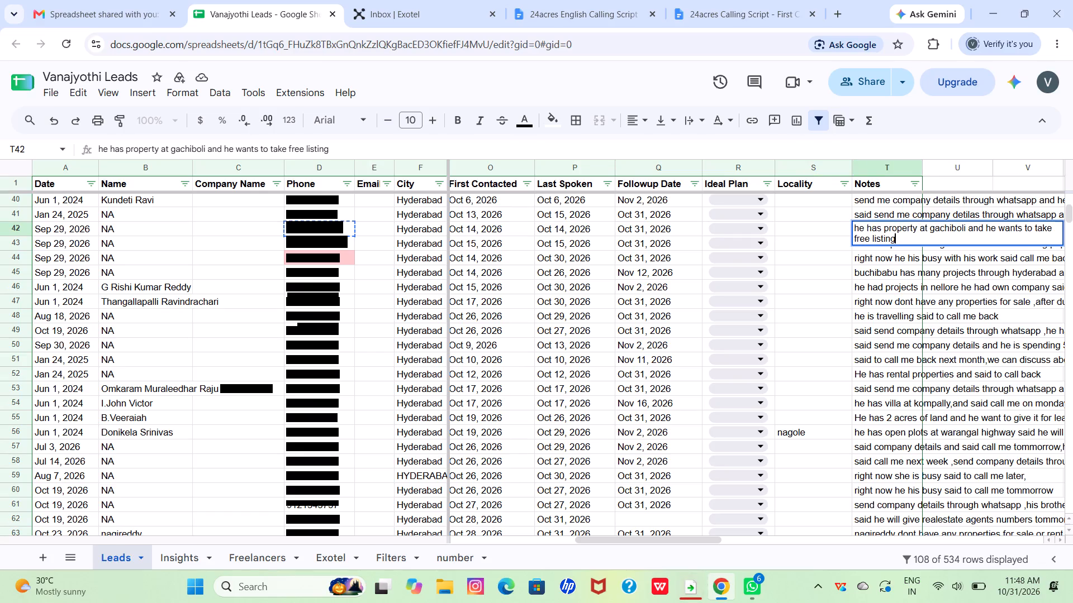
pyautogui.click(824, 233)
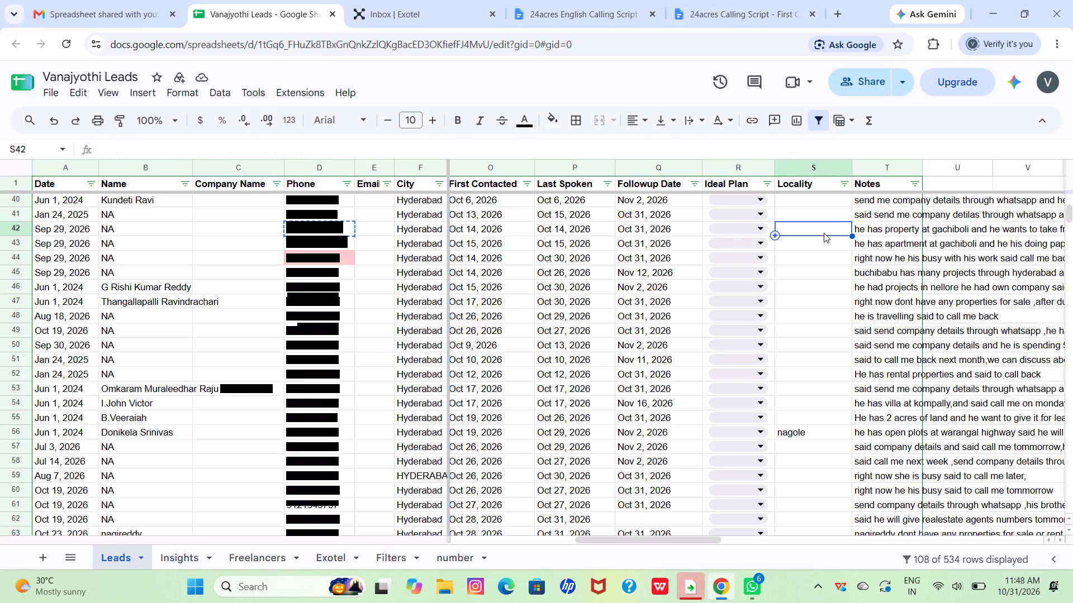
pyautogui.click(875, 227)
pyautogui.doubleClick(875, 227)
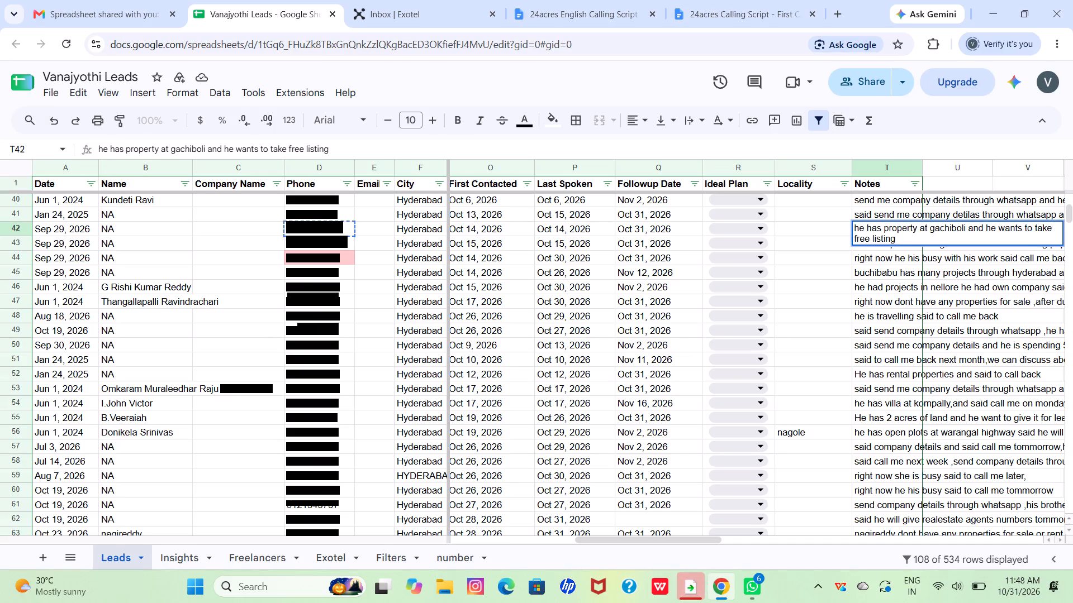
pyautogui.click(819, 231)
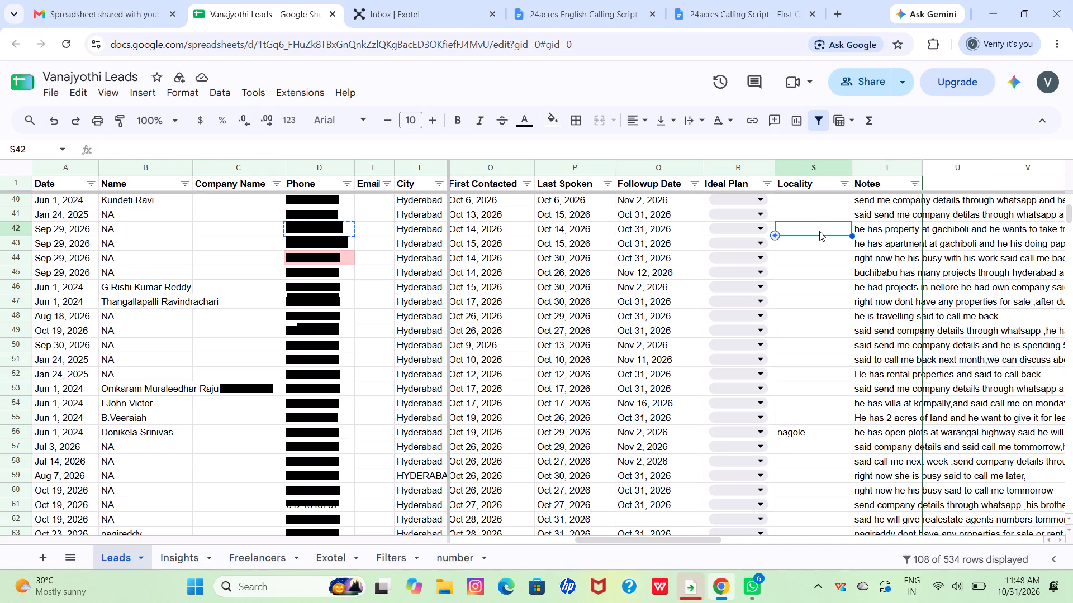
pyautogui.doubleClick(863, 227)
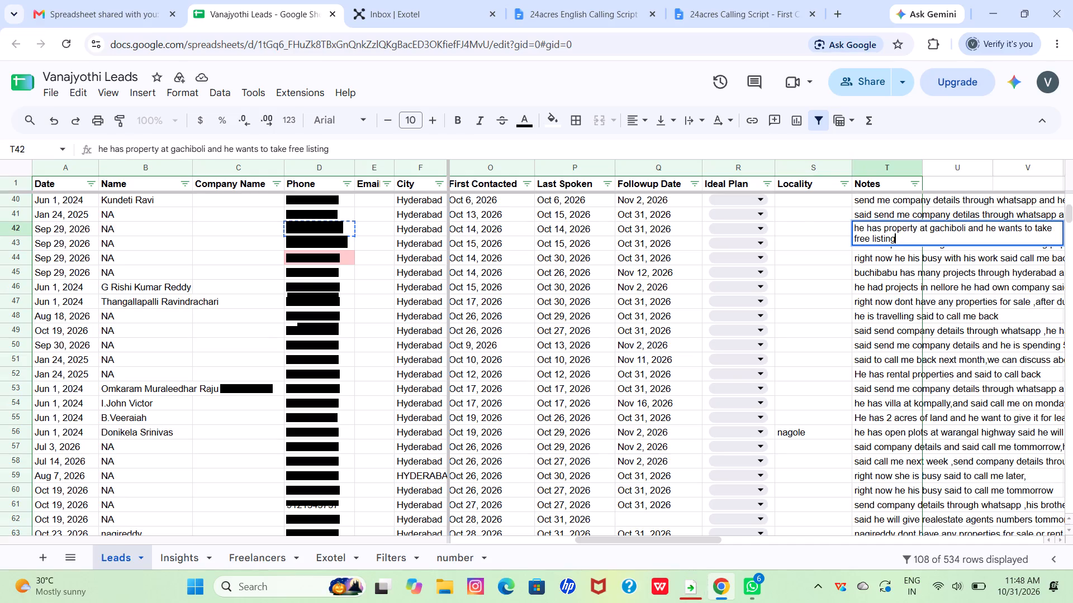
pyautogui.click(829, 222)
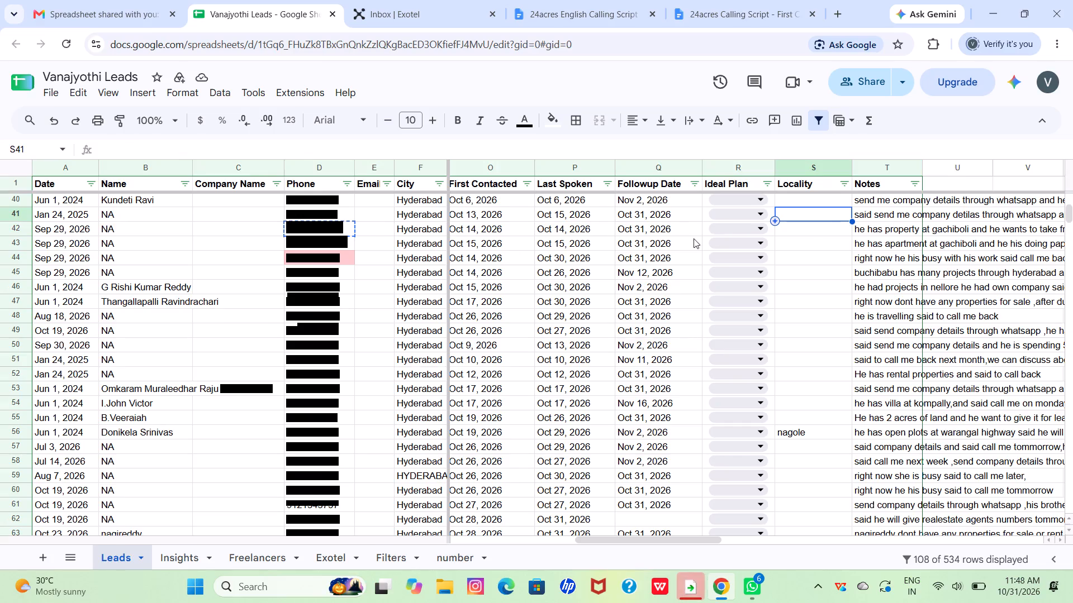
pyautogui.click(832, 233)
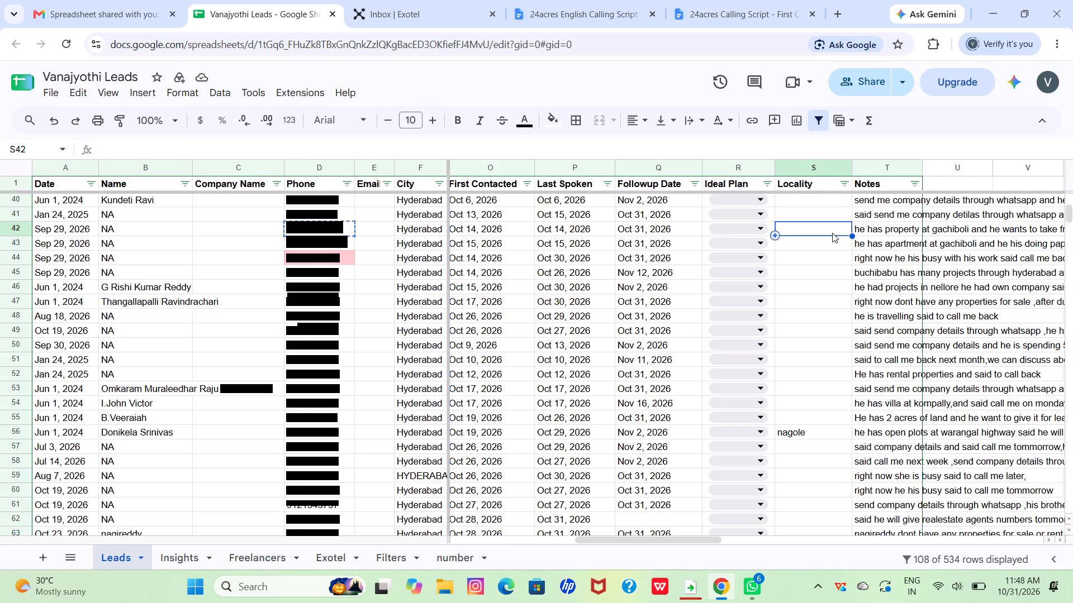
# Check the notes of the row 43 and 42 leads, and examine the surrounding rows' notes and follow-up dates.
pyautogui.click(863, 242)
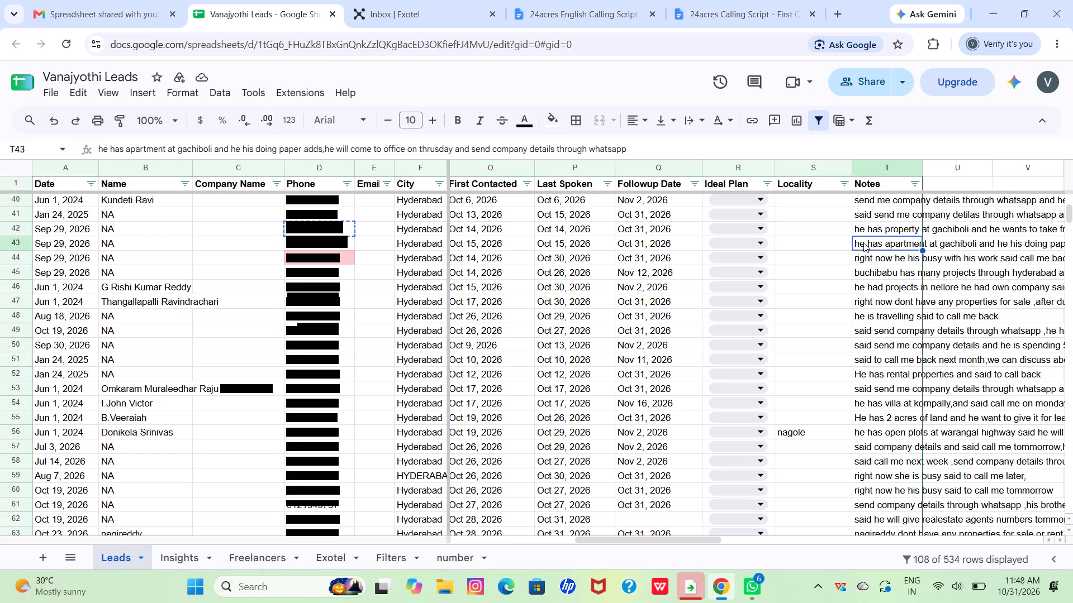
pyautogui.click(863, 229)
pyautogui.hscroll(-2, 863, 229)
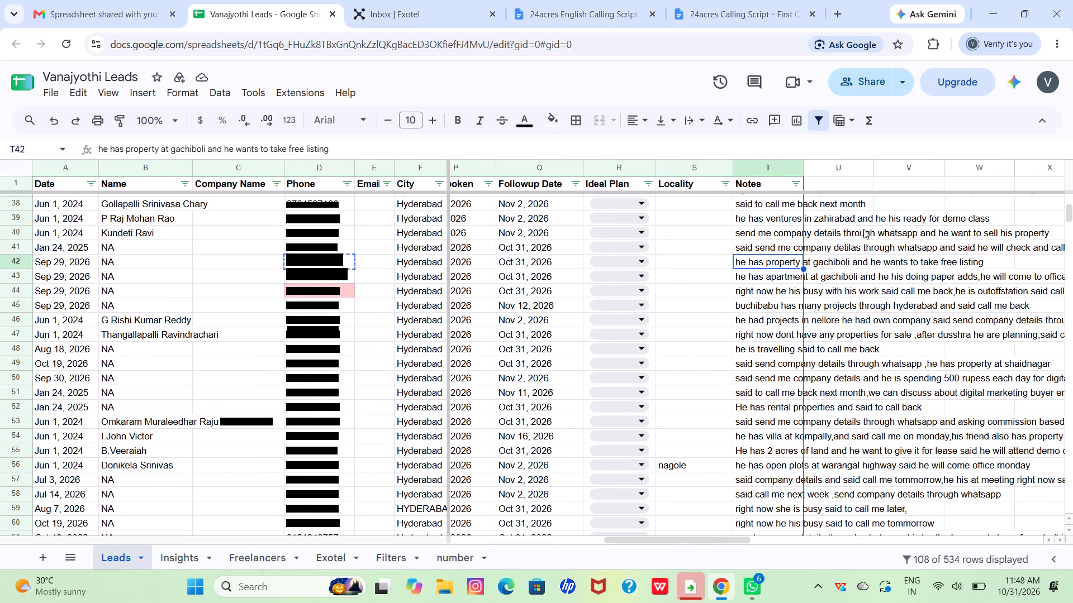
pyautogui.scroll(-1, 863, 229)
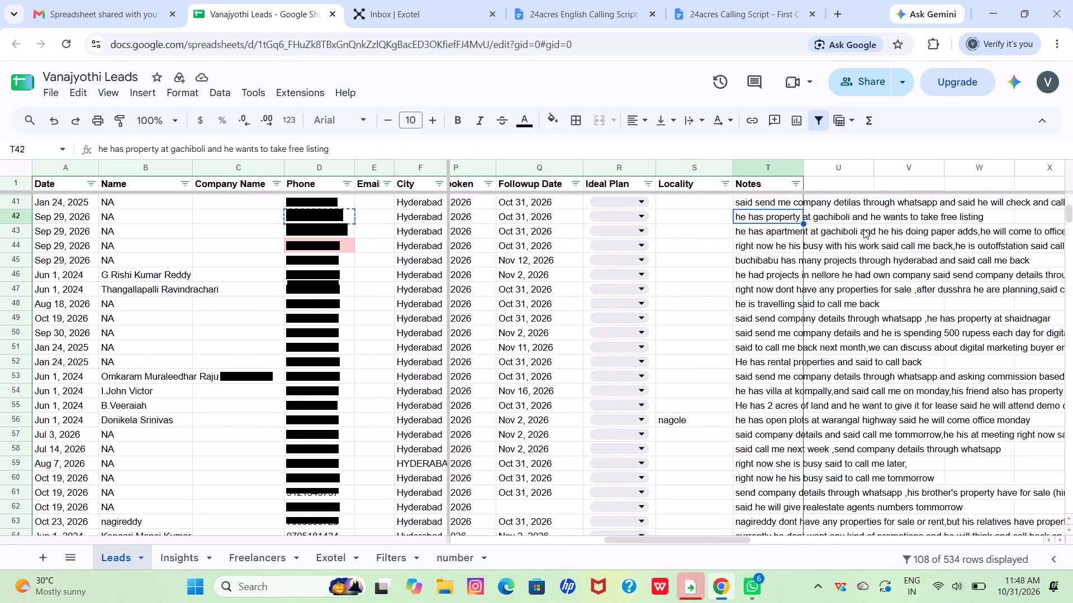
pyautogui.hscroll(-1, 863, 229)
pyautogui.scroll(1, 863, 229)
pyautogui.hscroll(-1, 863, 229)
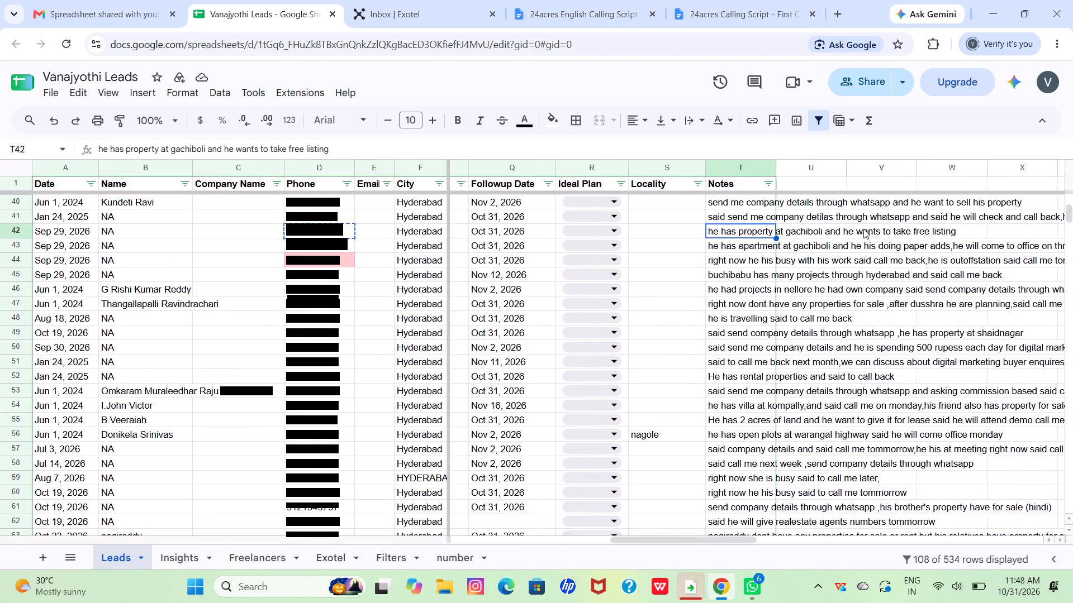
pyautogui.hscroll(-3, 863, 229)
pyautogui.hscroll(2, 863, 229)
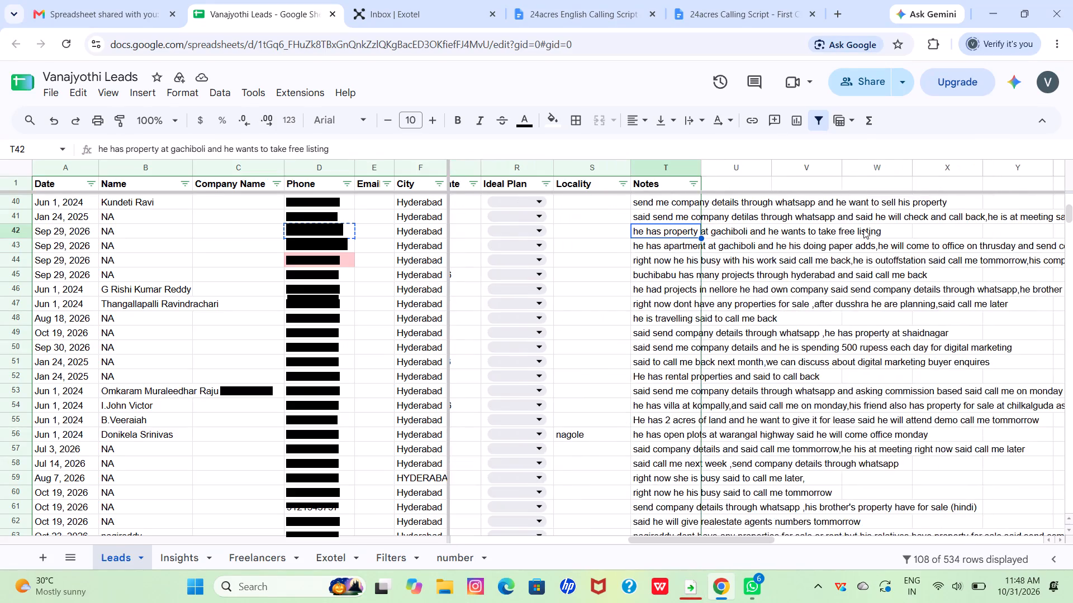
pyautogui.hscroll(4, 863, 229)
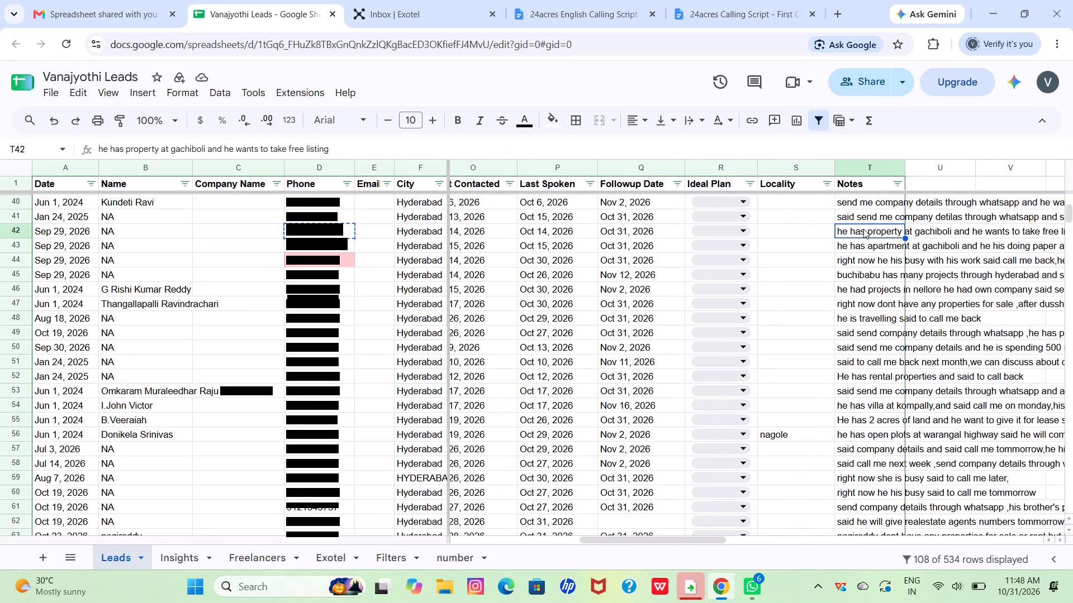
pyautogui.hscroll(1, 863, 229)
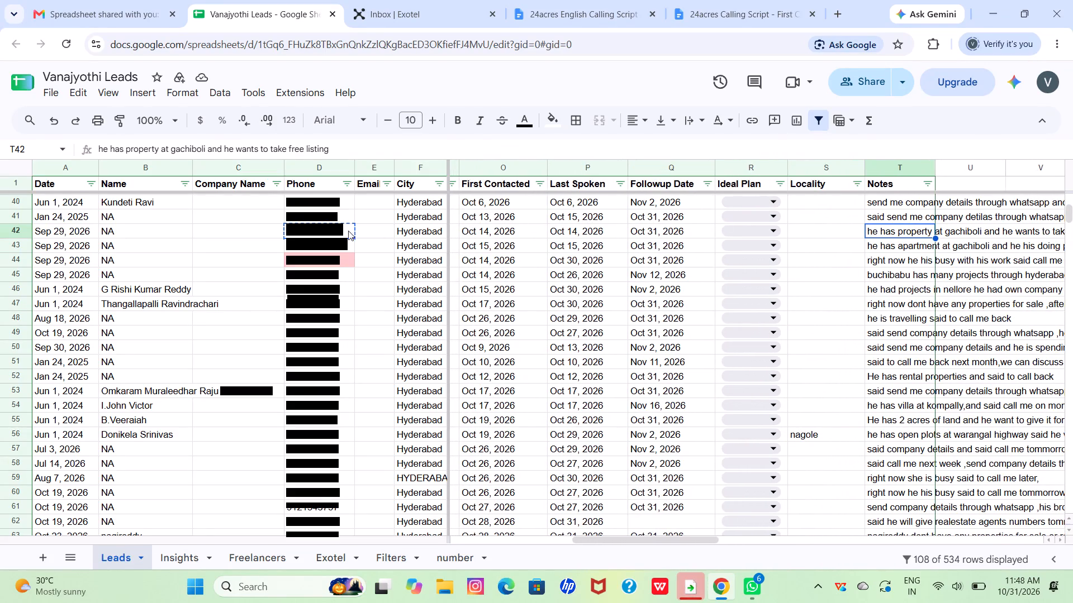
# Select the Phone cell of the row 41 lead.
pyautogui.click(336, 224)
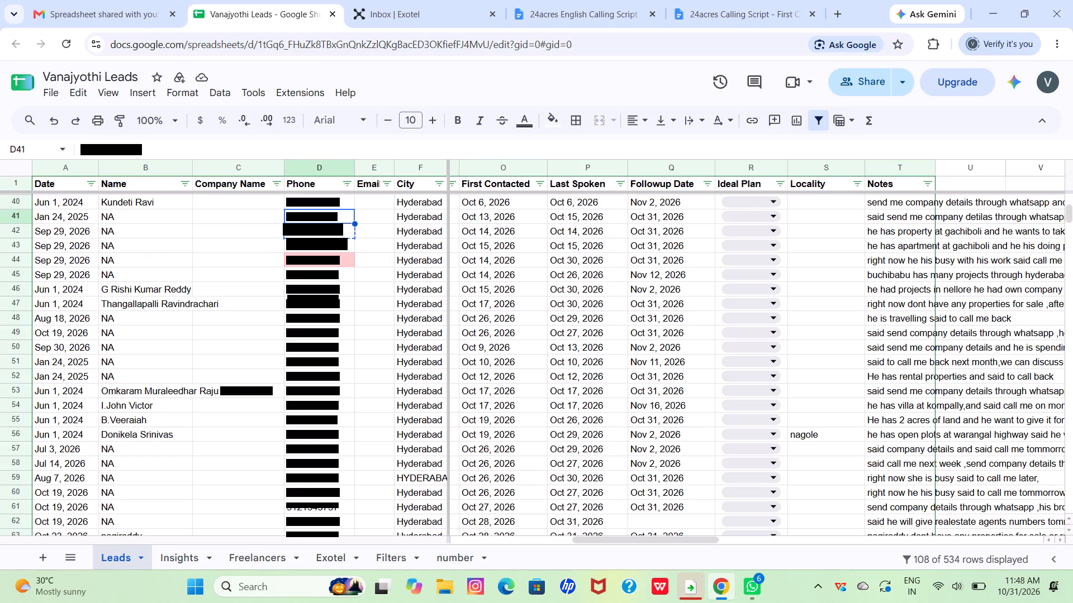
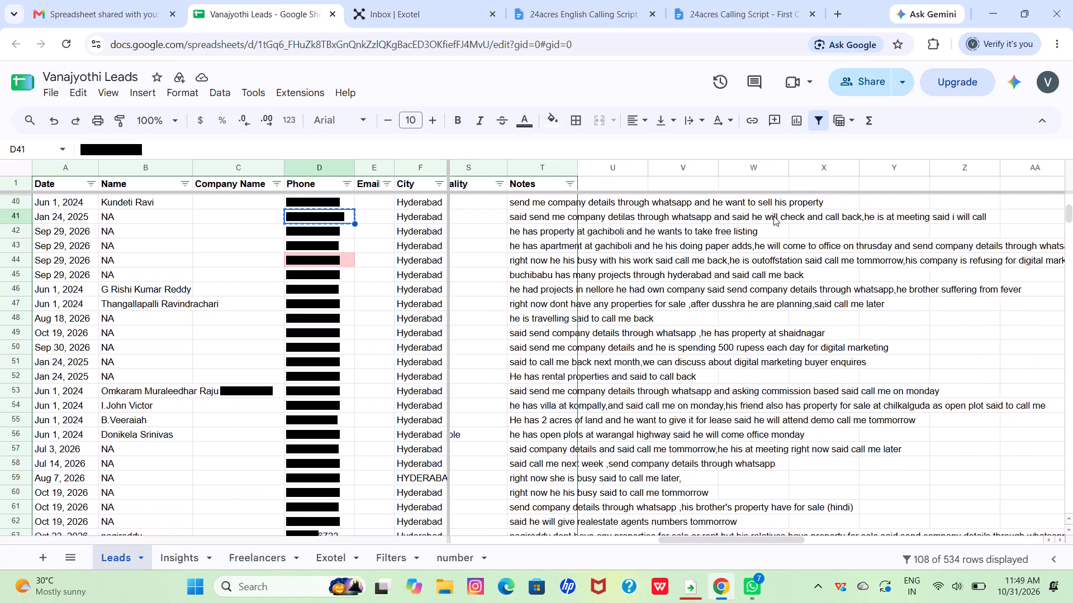
# Copy the phone number of the row 41 lead from the Leads sheet.
pyautogui.hscroll(1, 773, 216)
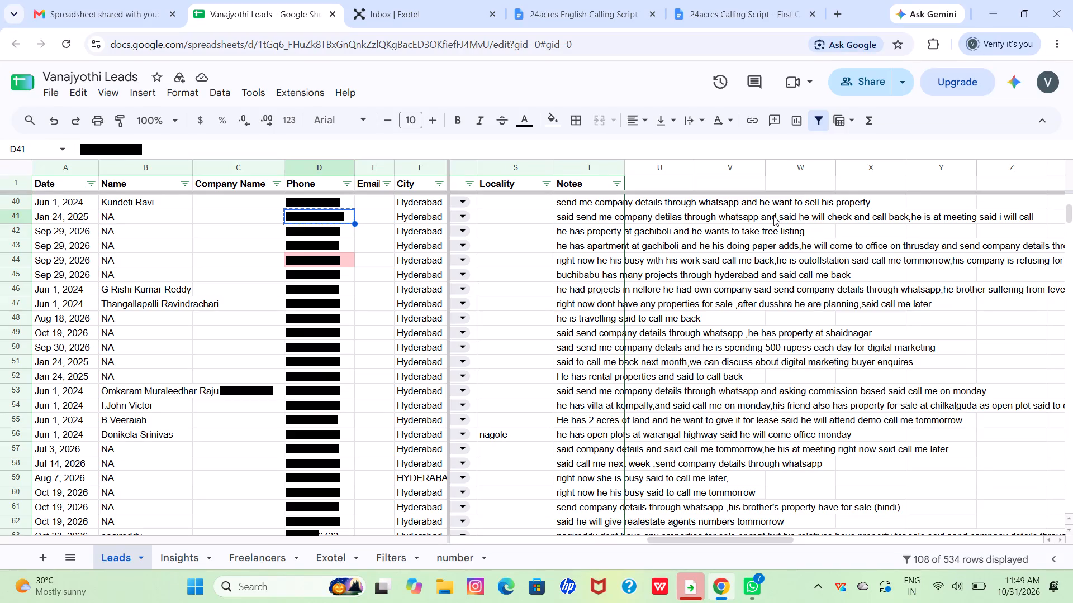
pyautogui.hotkey('ctrl', 'c')
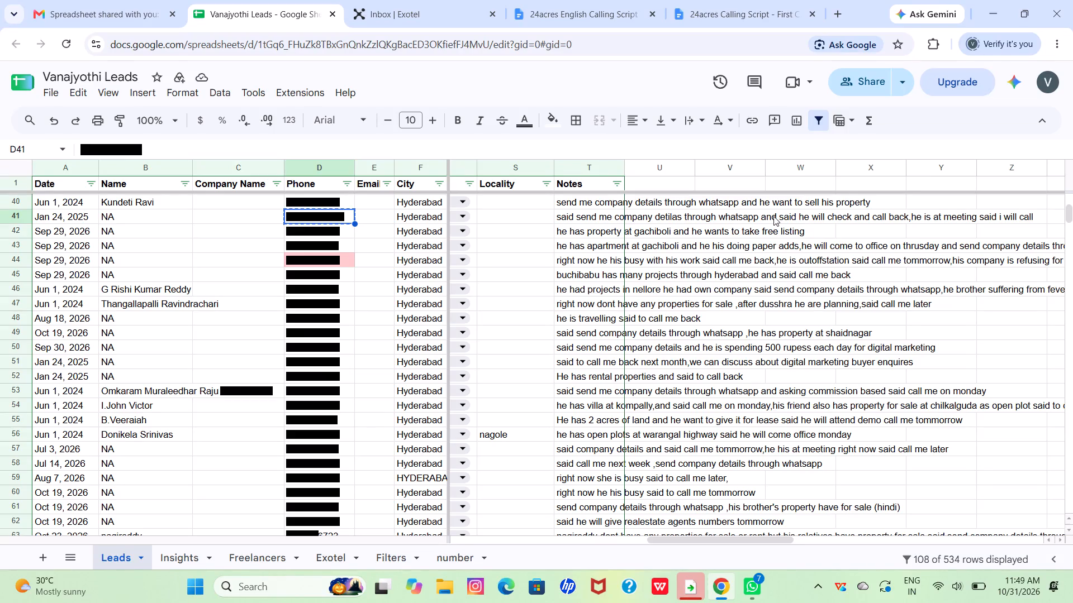
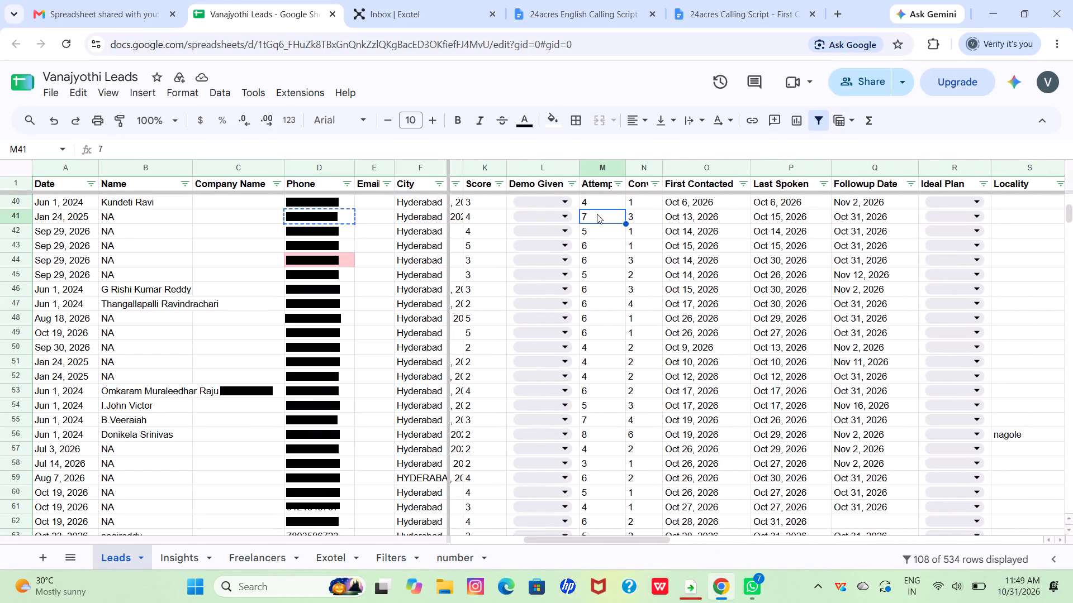
# Set the attempts count of the row 41 lead to 8.
pyautogui.press('8')
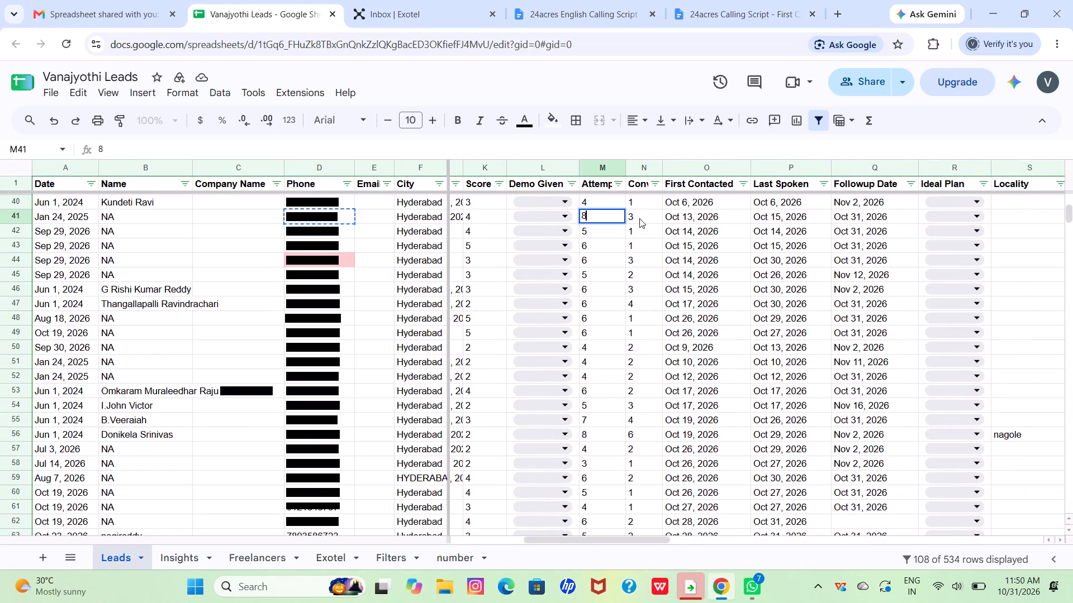
pyautogui.click(639, 218)
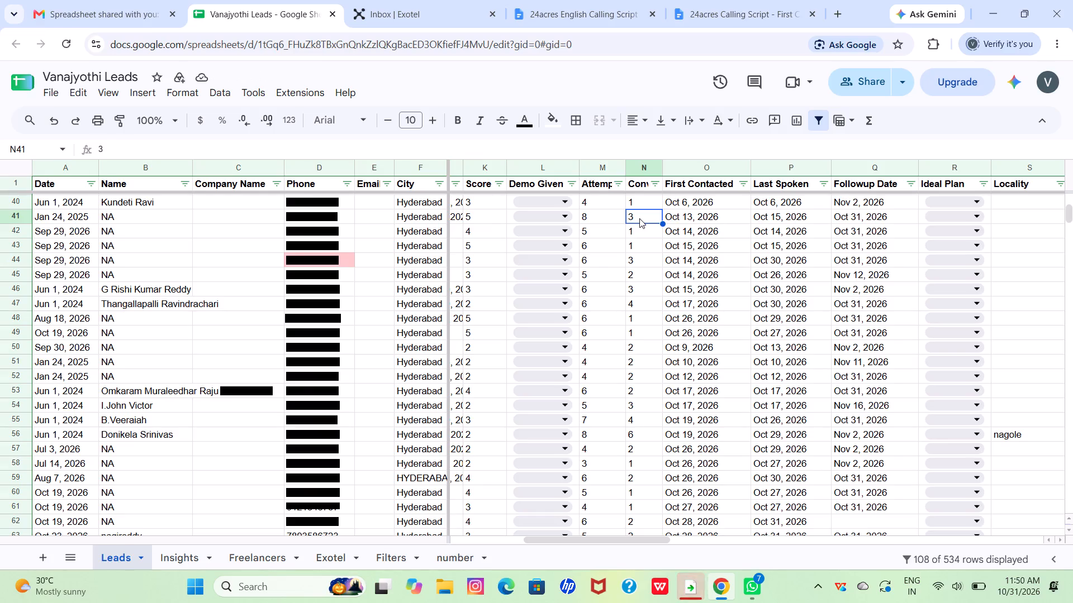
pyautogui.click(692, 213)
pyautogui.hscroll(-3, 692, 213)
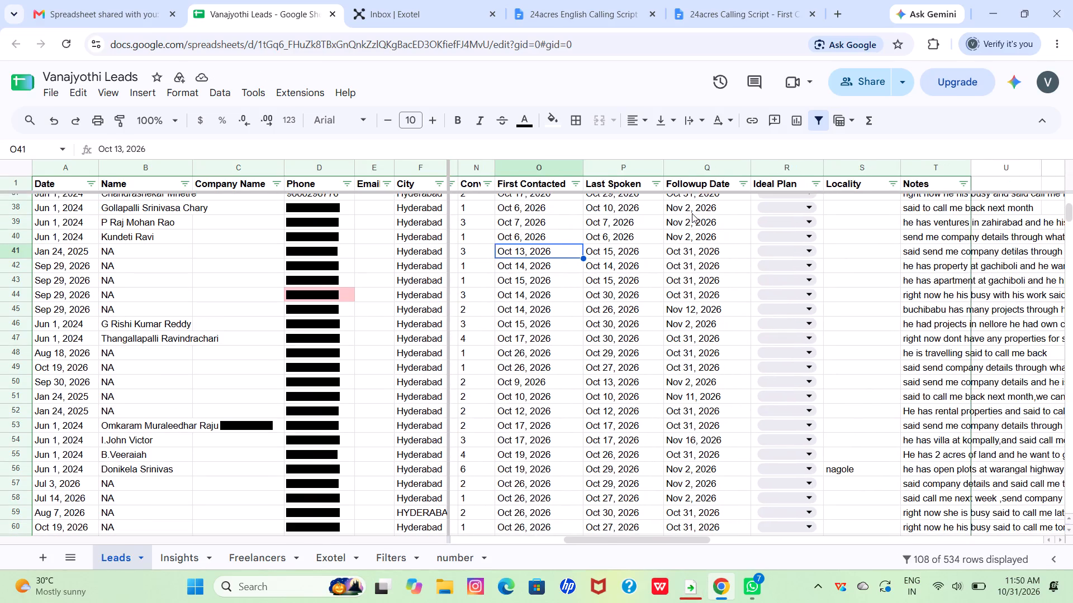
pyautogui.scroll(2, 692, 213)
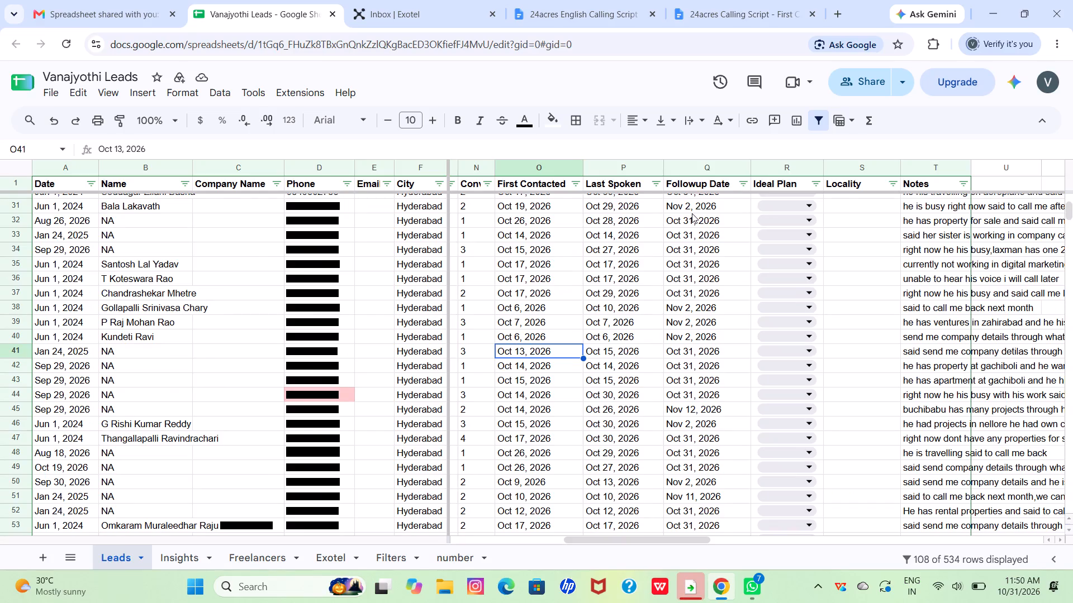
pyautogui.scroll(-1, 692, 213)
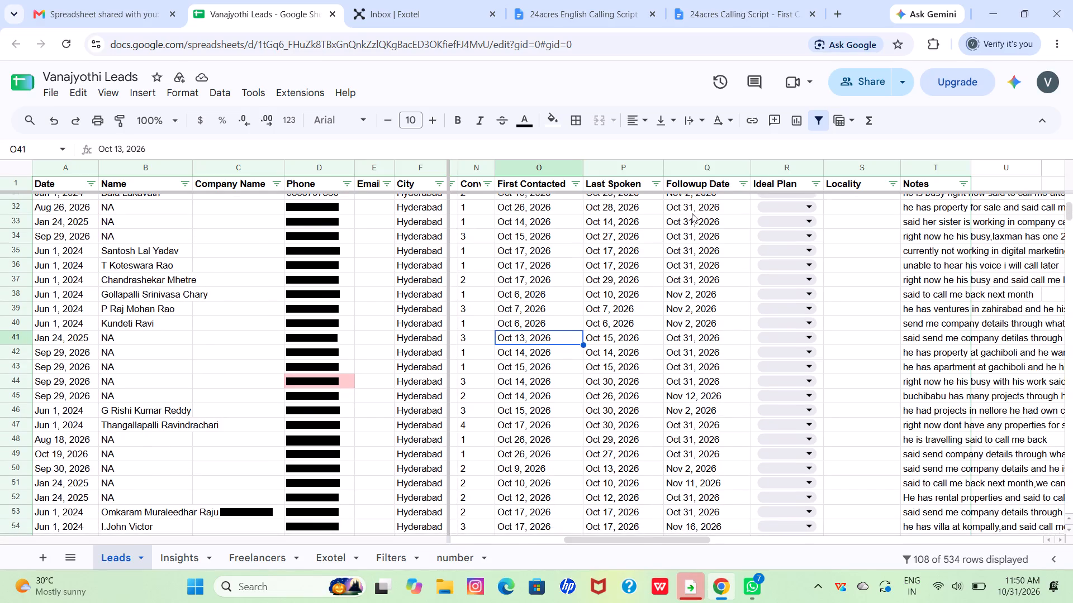
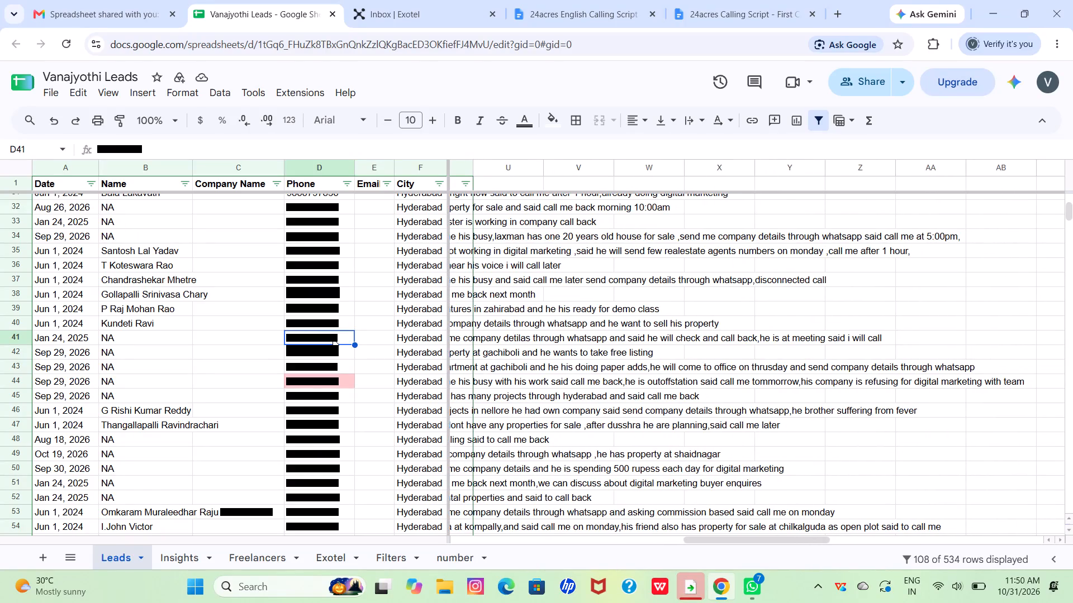
# Set the Last Spoken date of the row 41 lead to Oct 31, 2026.
pyautogui.hscroll(1, 333, 338)
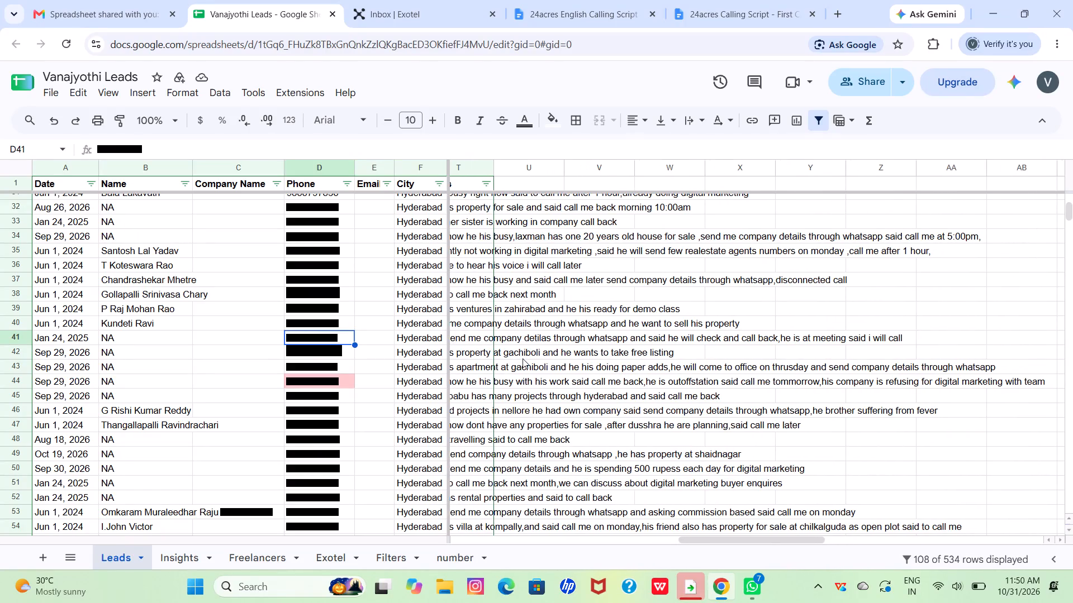
pyautogui.click(577, 339)
pyautogui.hscroll(6, 577, 339)
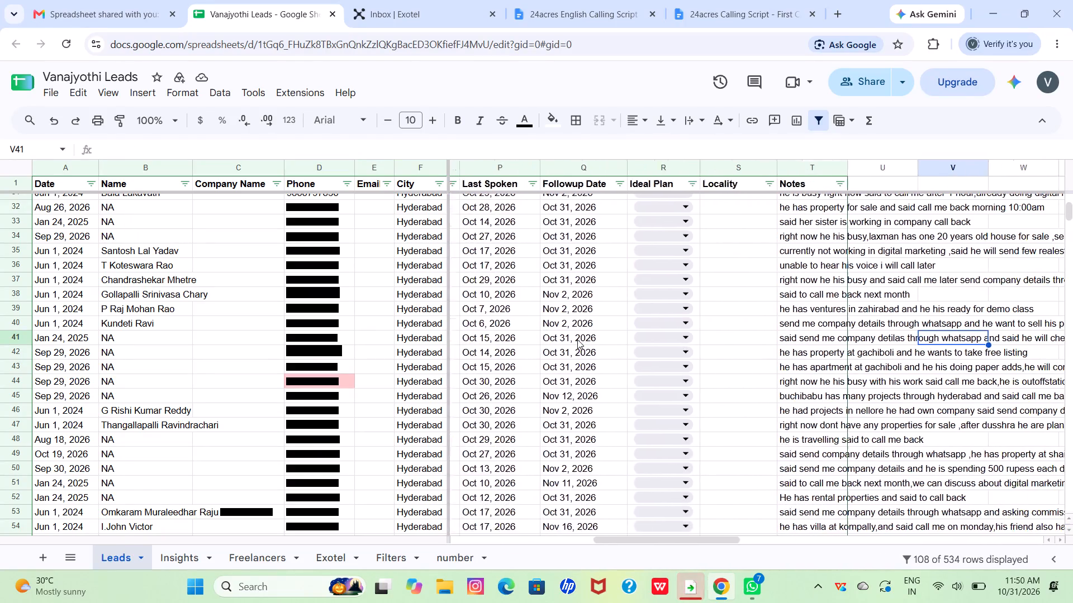
pyautogui.hscroll(2, 577, 339)
pyautogui.doubleClick(626, 344)
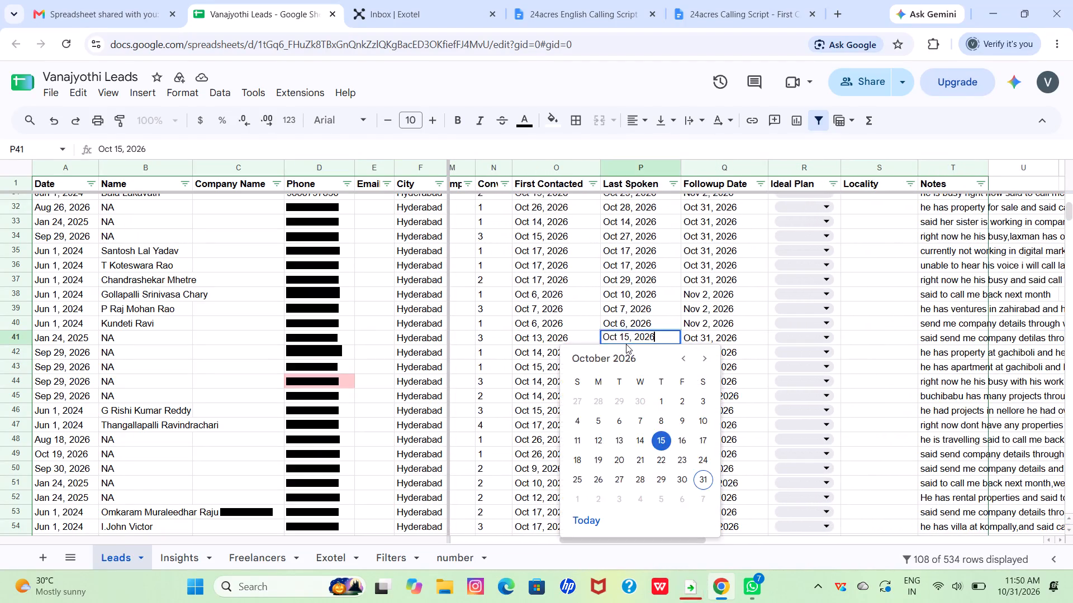
pyautogui.click(697, 476)
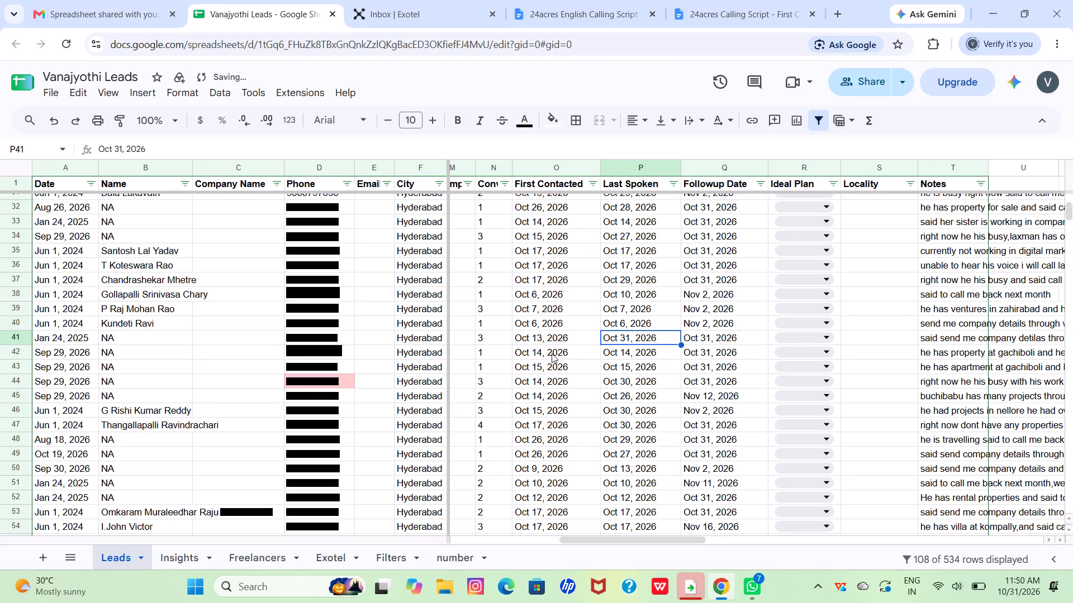
# Set the conversations count of the row 41 lead to 4.
pyautogui.click(538, 342)
pyautogui.hscroll(2, 538, 342)
pyautogui.click(538, 342)
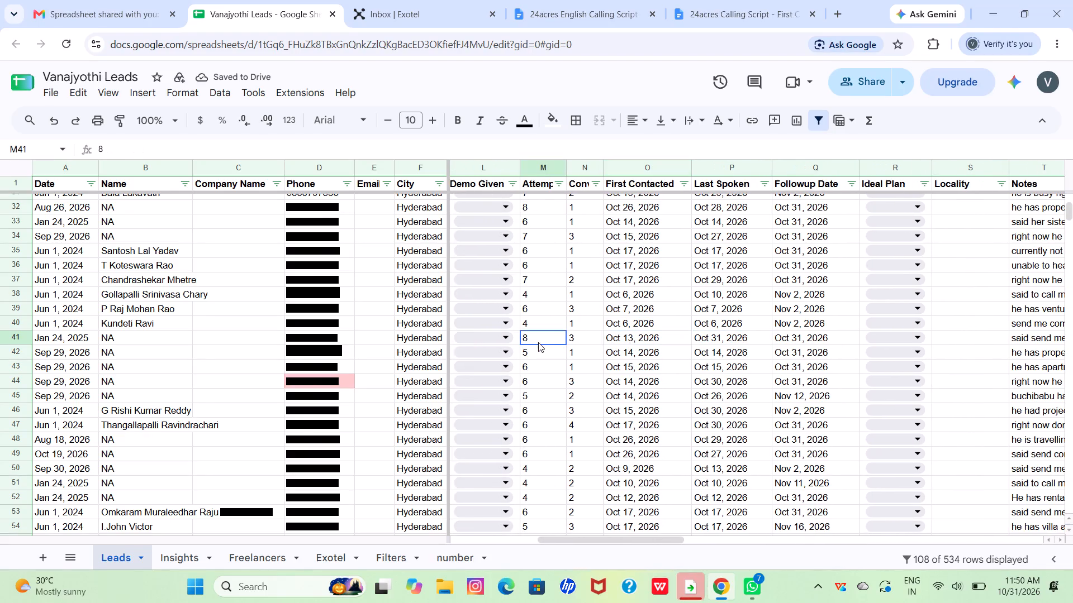
pyautogui.click(591, 343)
pyautogui.press('4')
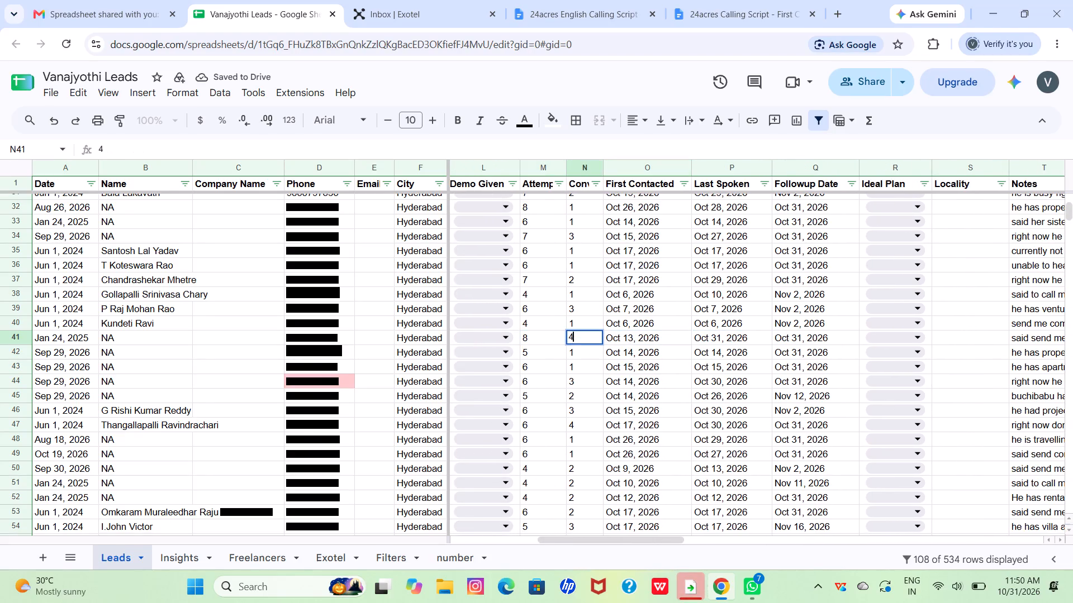
pyautogui.click(632, 337)
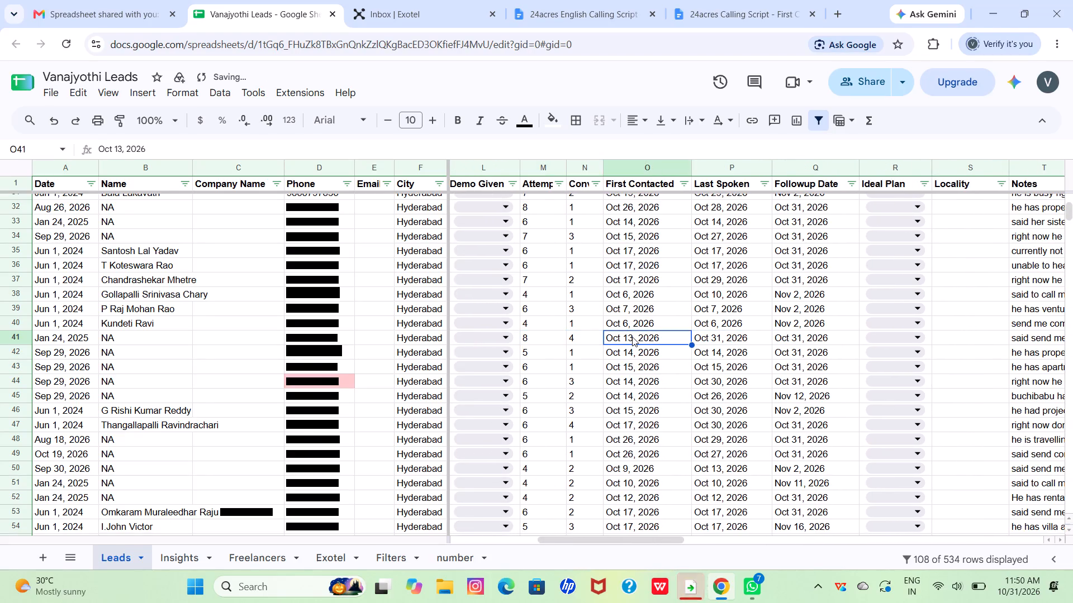
# Check the follow-up date and notes of the row 37 lead and copy that lead's phone number.
pyautogui.click(820, 272)
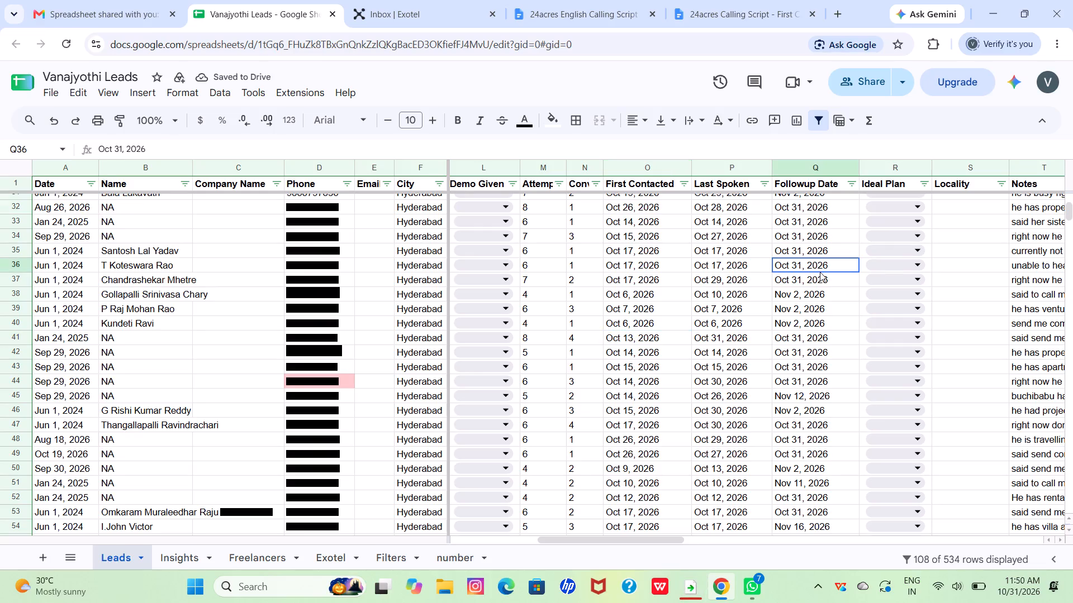
pyautogui.click(819, 279)
pyautogui.hscroll(-4, 819, 279)
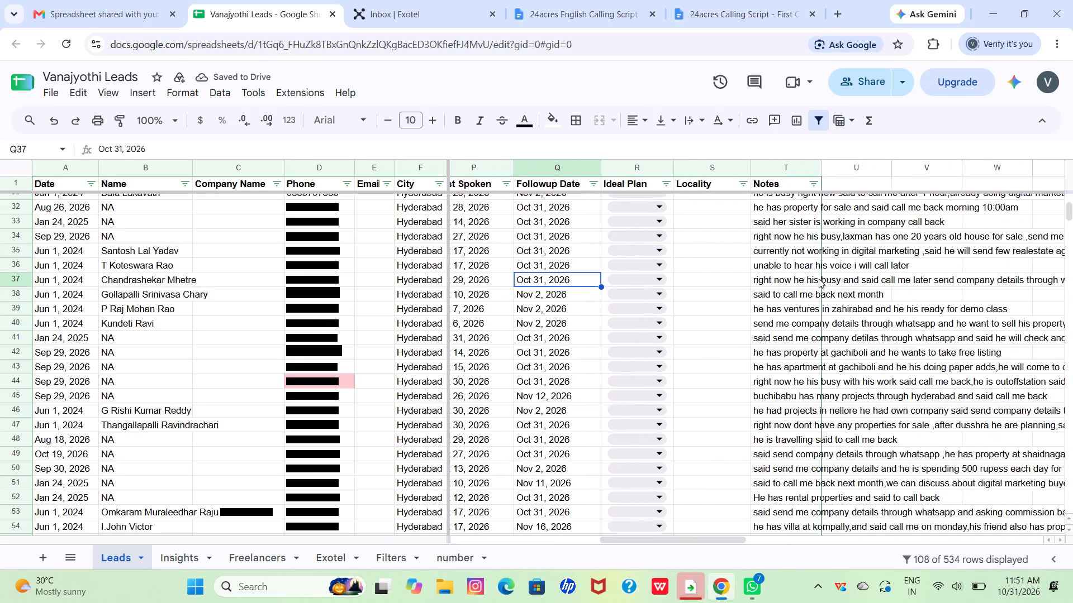
pyautogui.hscroll(-4, 819, 279)
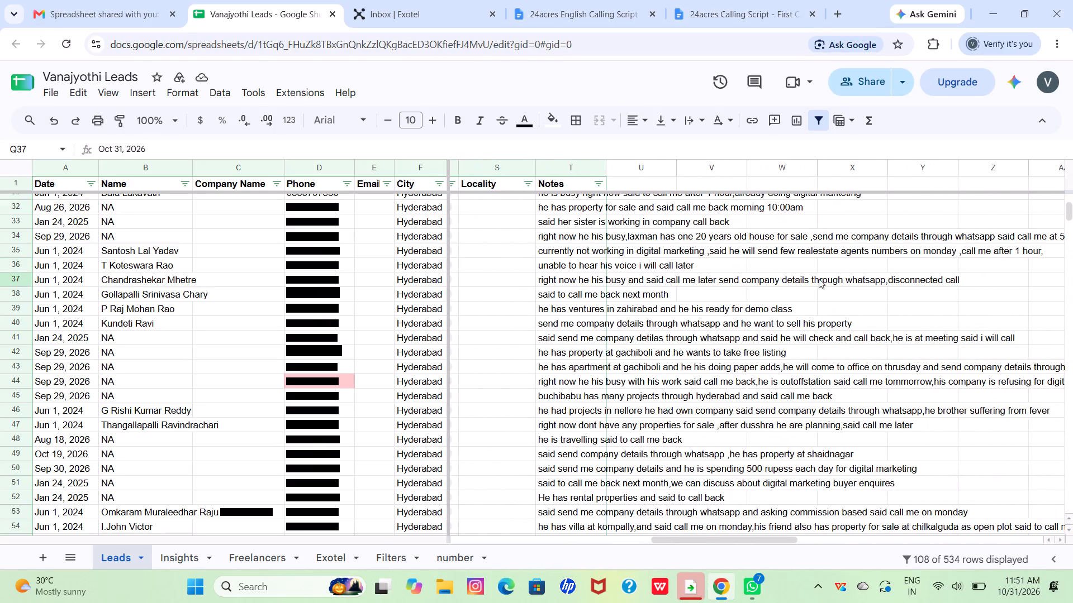
pyautogui.hscroll(6, 819, 279)
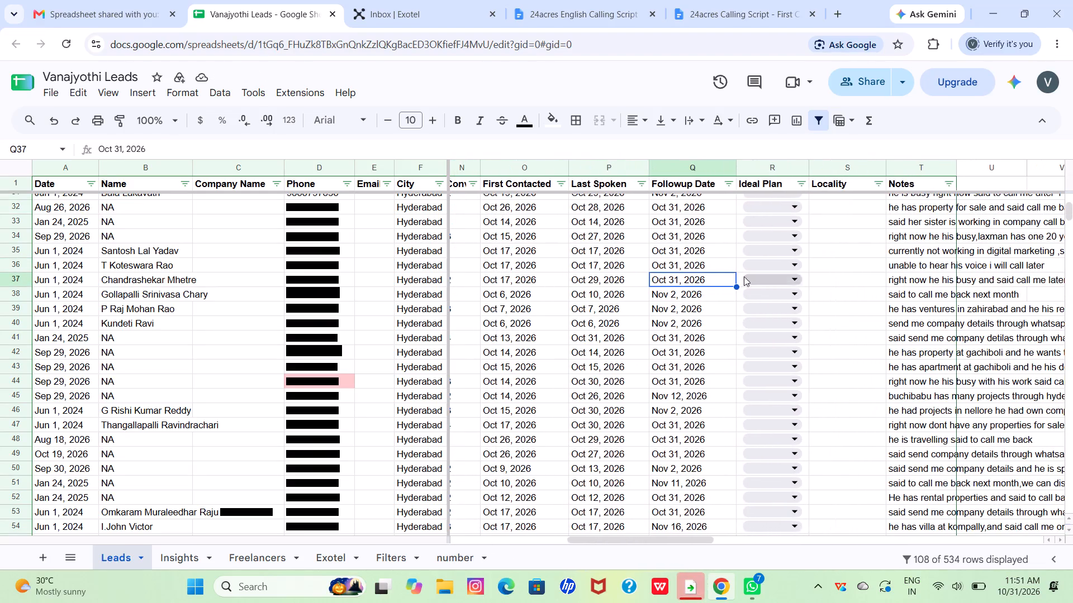
pyautogui.click(327, 285)
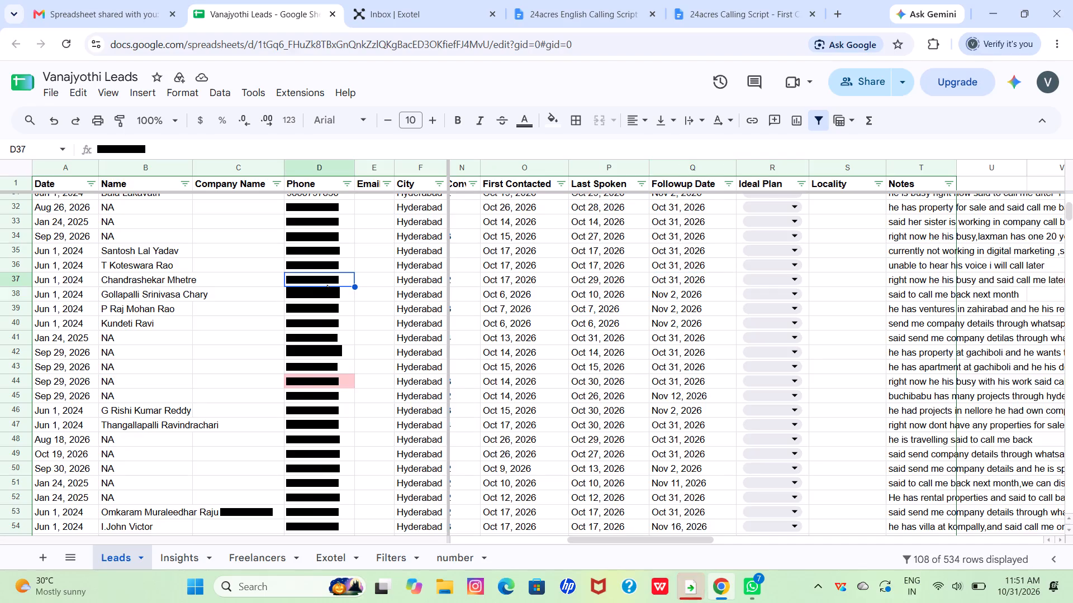
pyautogui.hotkey('ctrl', 'c')
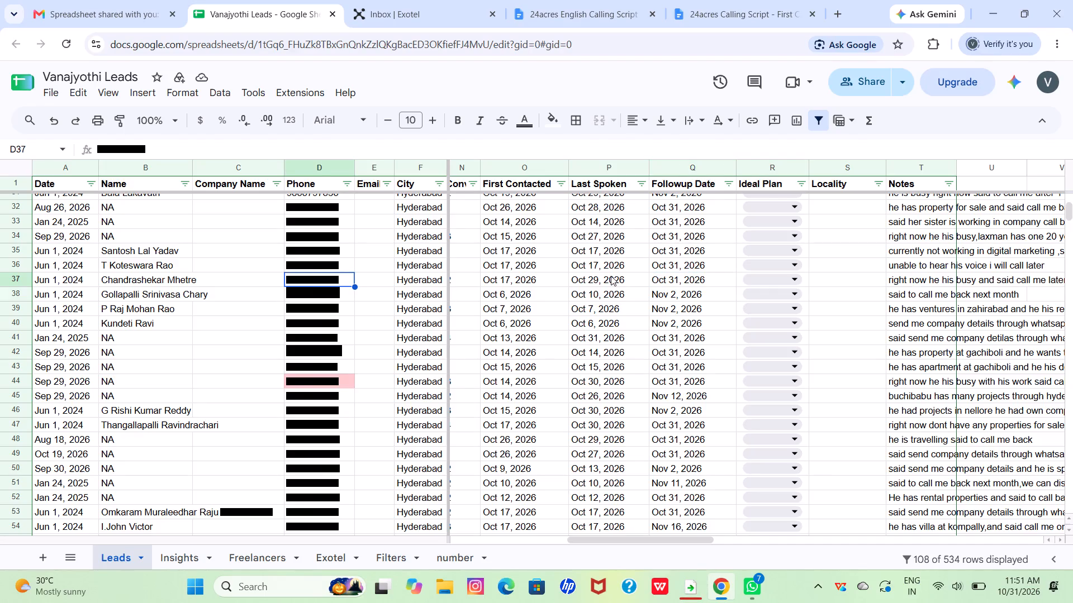
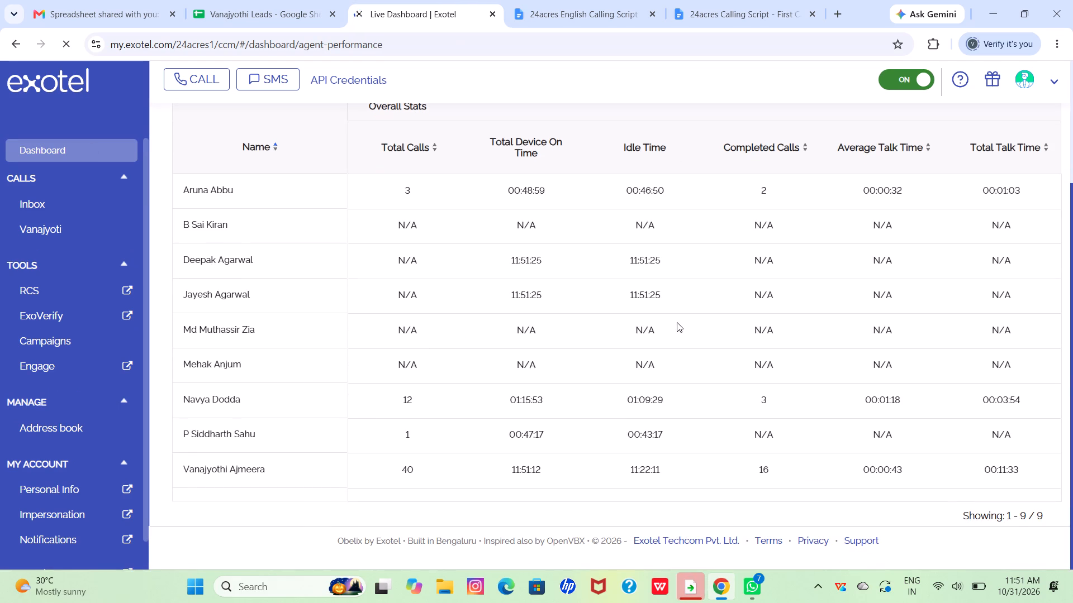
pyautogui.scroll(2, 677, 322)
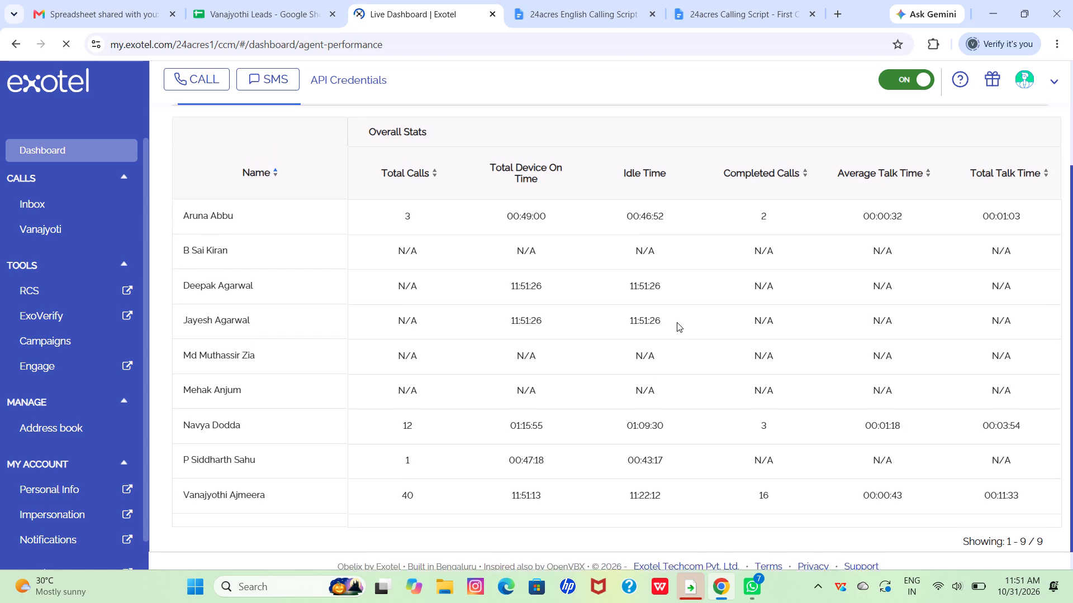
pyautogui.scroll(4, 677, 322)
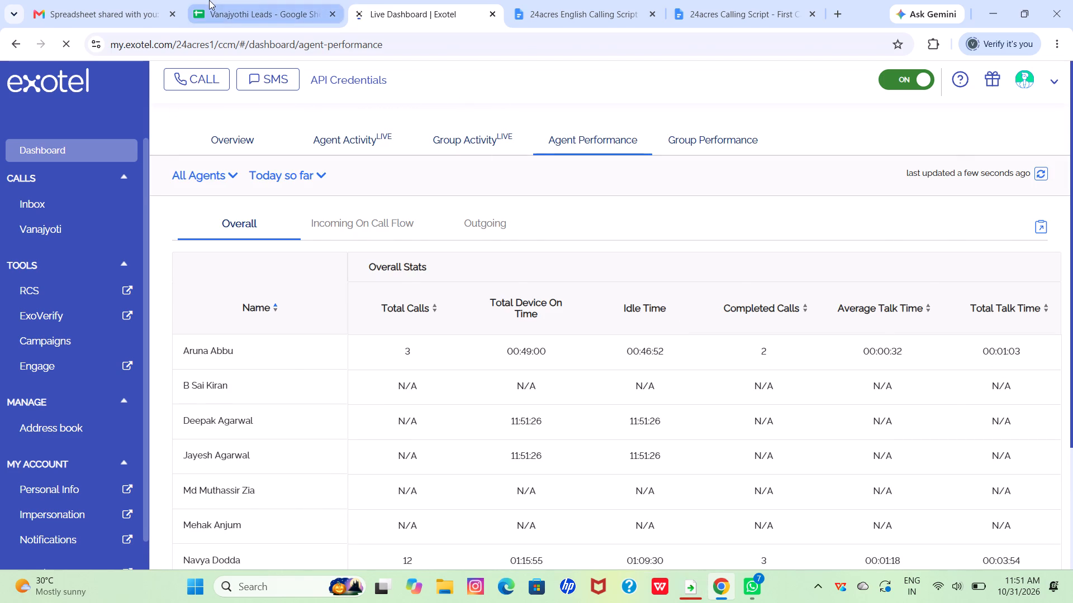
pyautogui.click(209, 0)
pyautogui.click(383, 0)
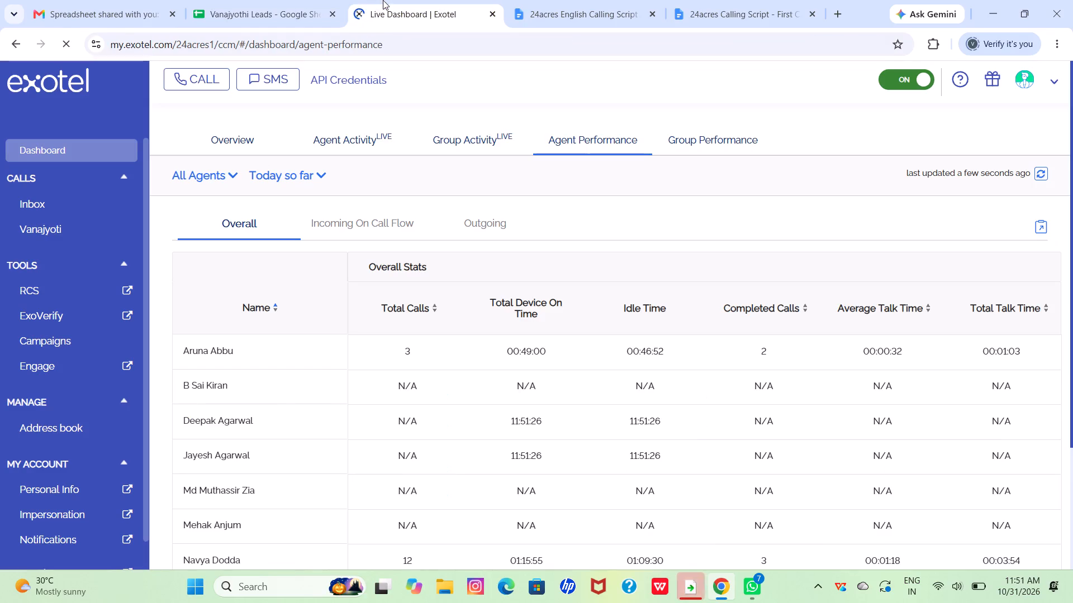
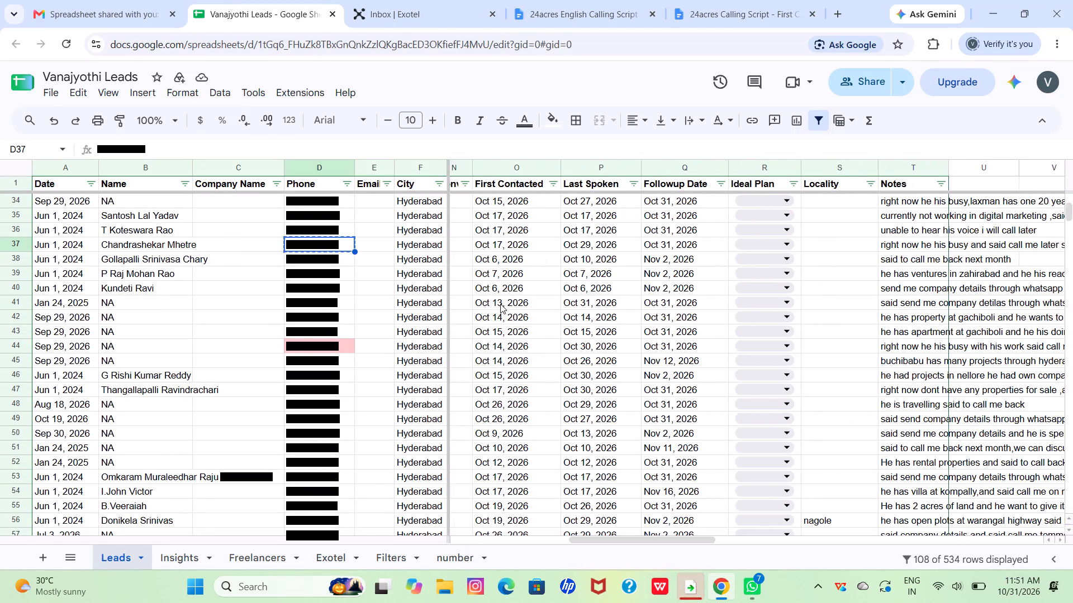
# Set the attempts count to 8 for the lead in row 37.
pyautogui.hscroll(1, 500, 304)
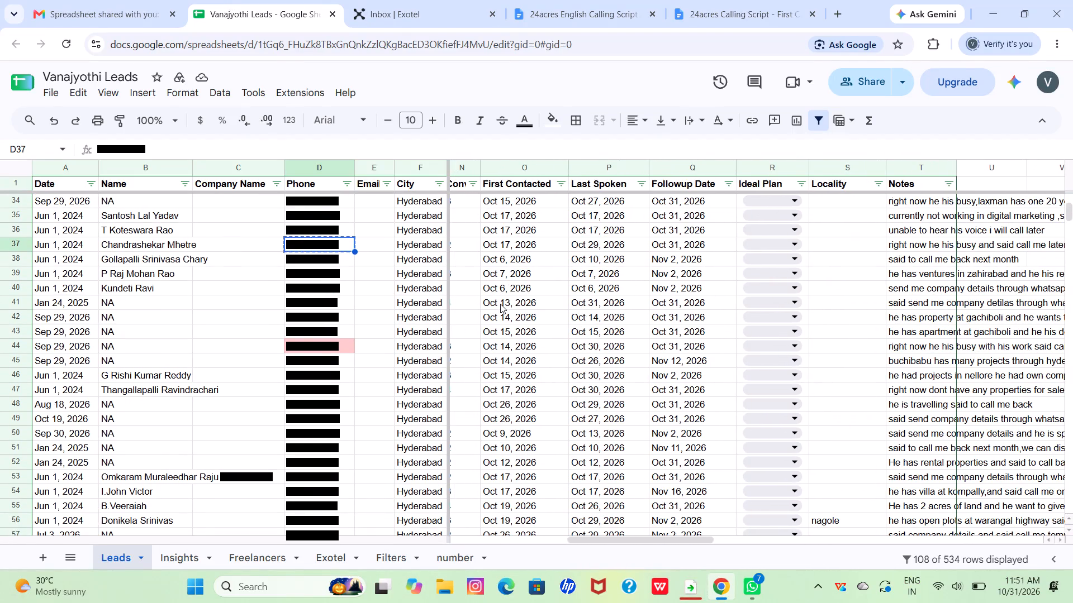
pyautogui.hscroll(3, 588, 260)
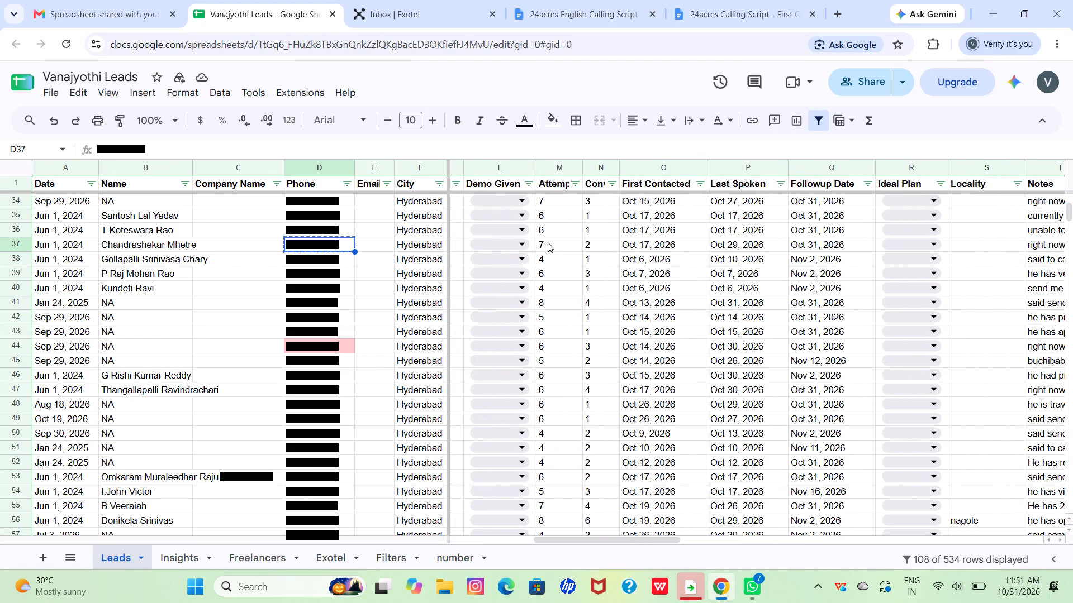
pyautogui.click(548, 242)
pyautogui.press('8')
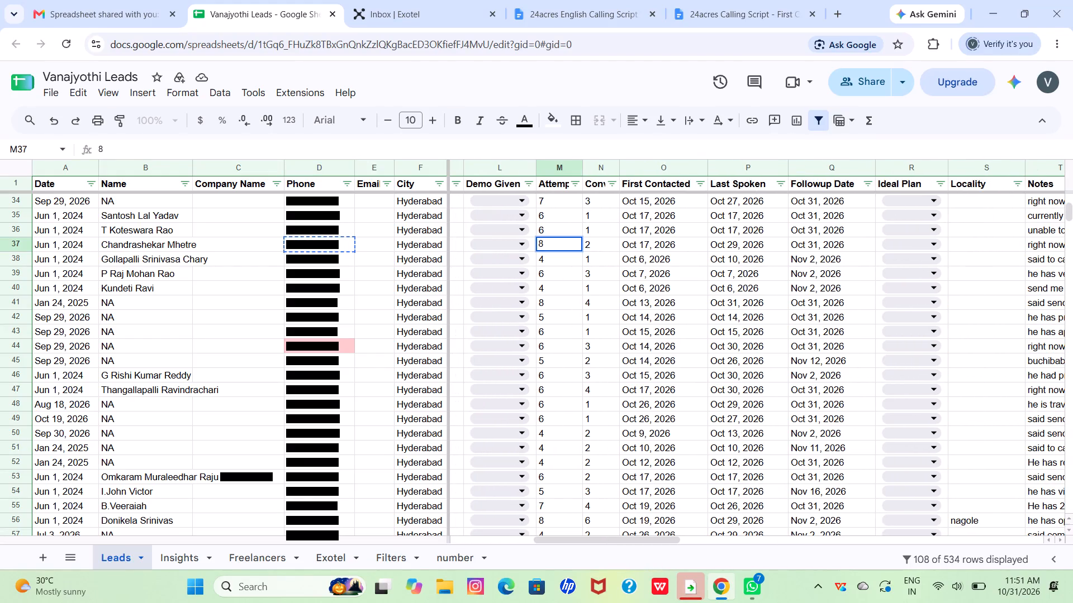
pyautogui.click(601, 243)
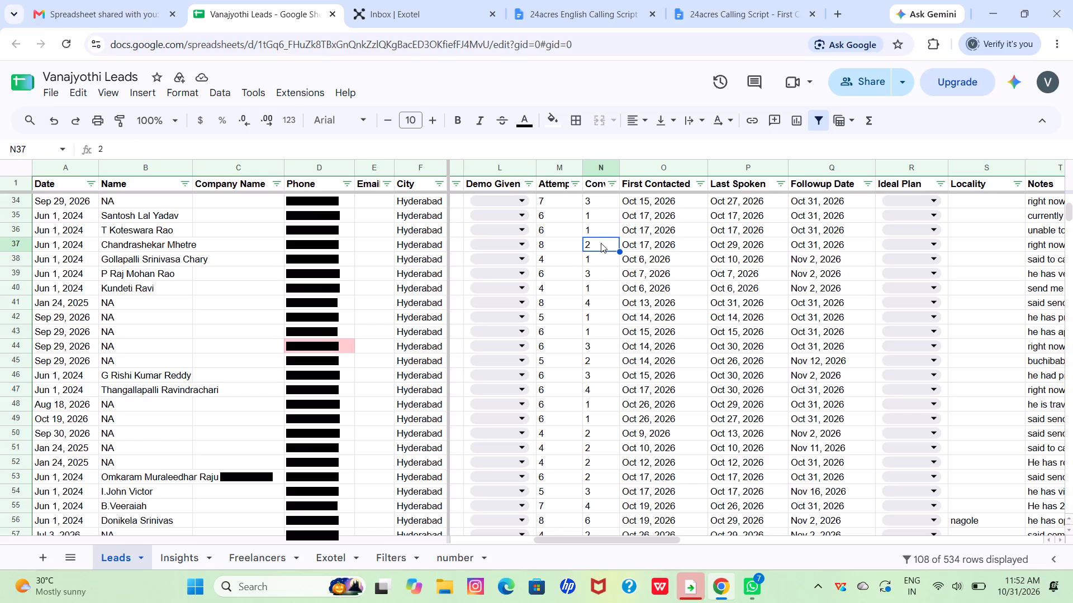
# Check the follow-up details of the lead in row 36 and select that lead's phone number.
pyautogui.click(824, 233)
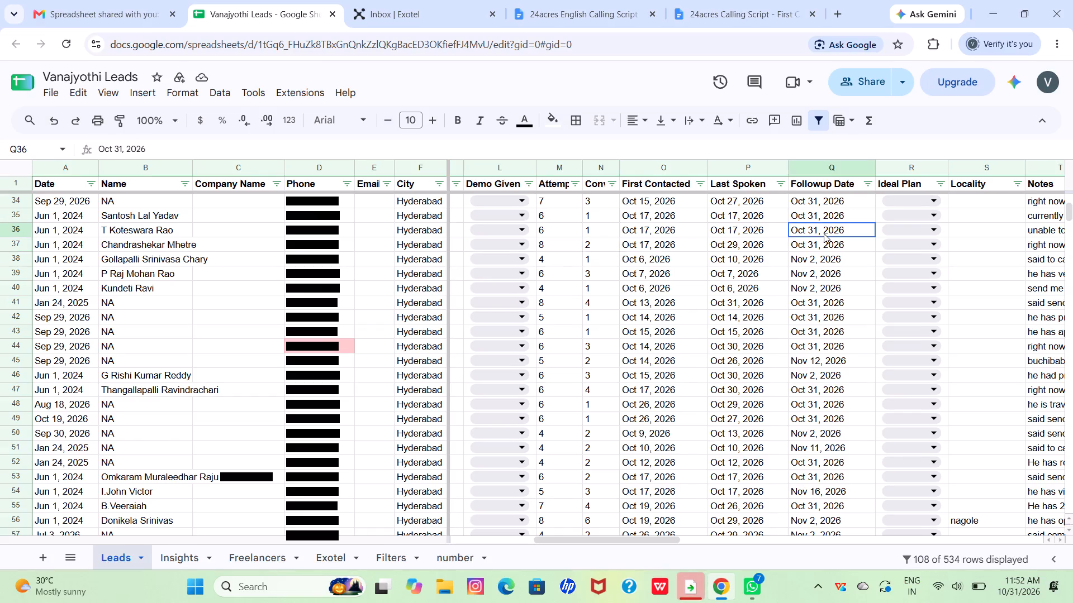
pyautogui.hscroll(-4, 824, 233)
pyautogui.hscroll(1, 824, 233)
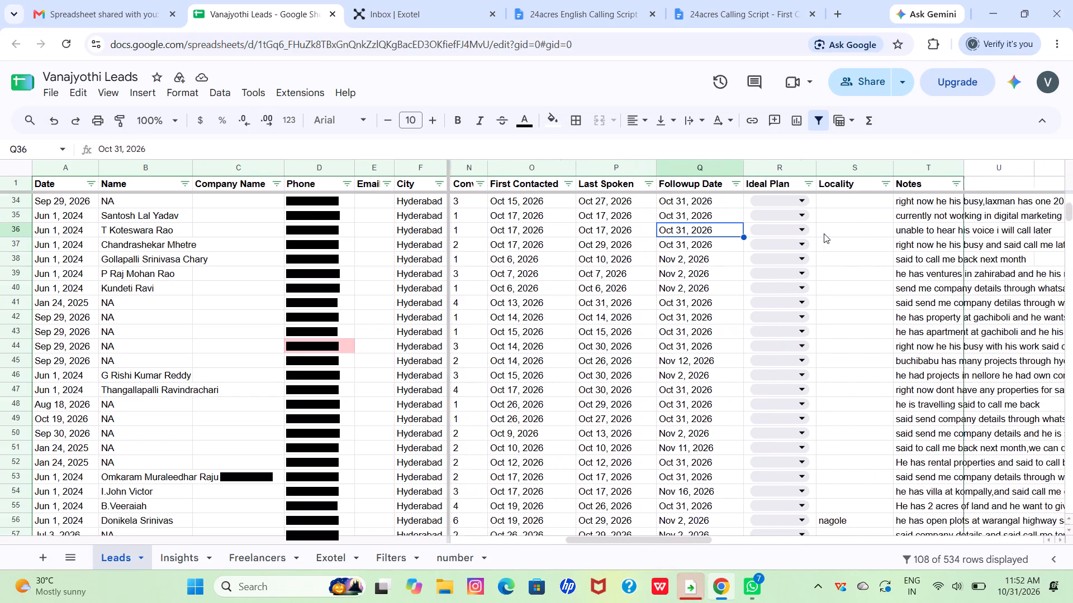
pyautogui.hscroll(1, 824, 233)
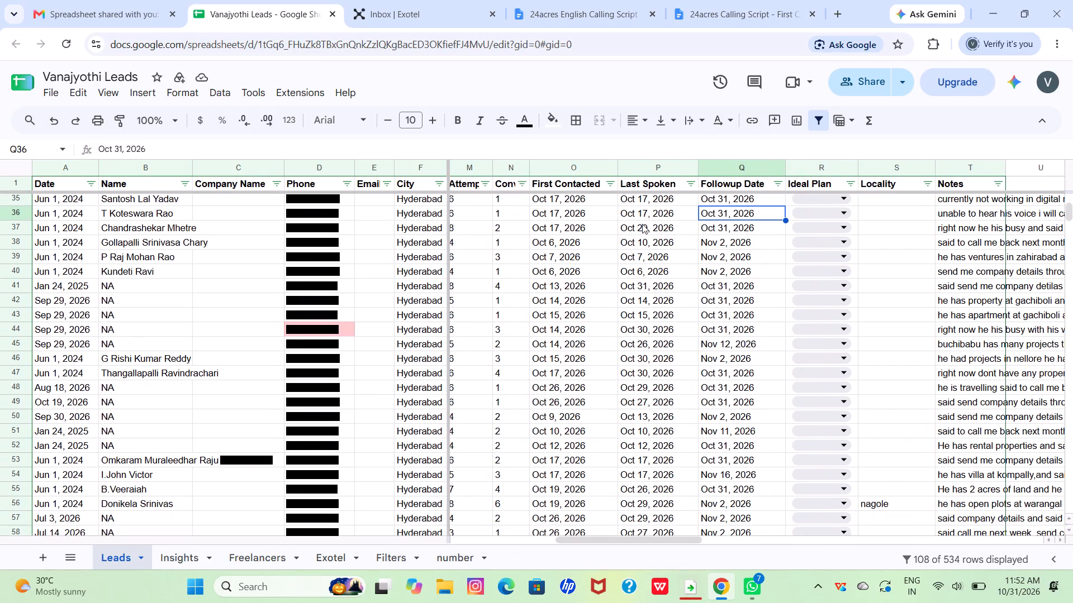
pyautogui.click(324, 214)
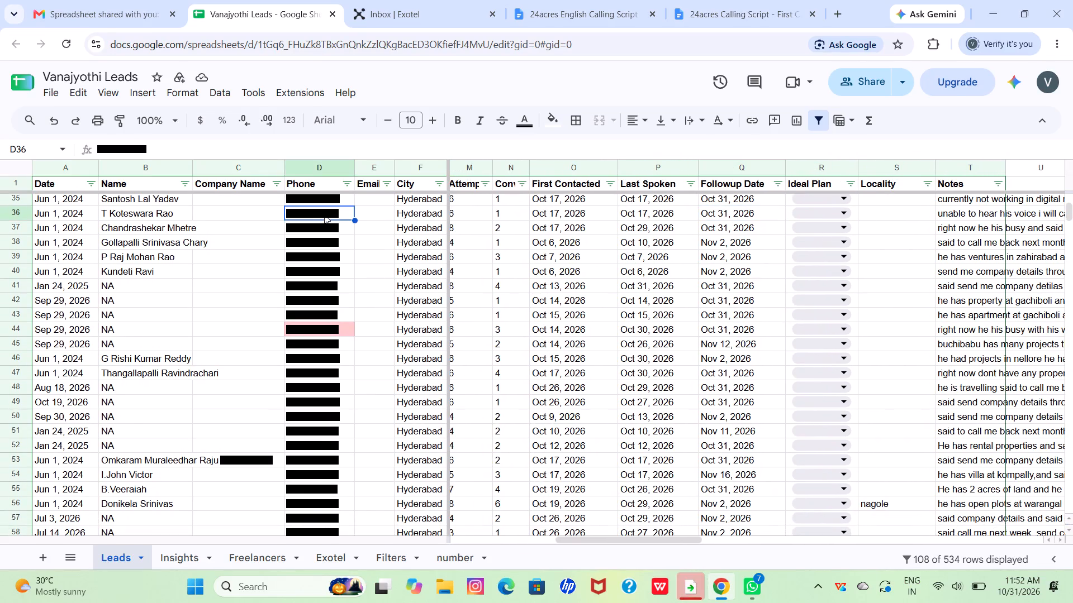
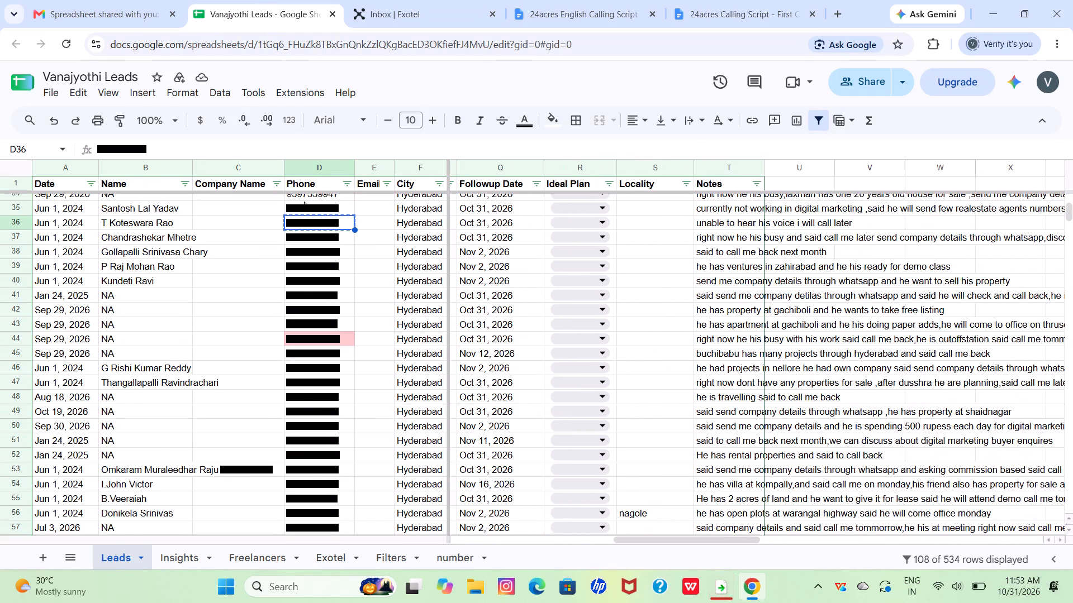
# Select the phone number of the lead in row 35.
pyautogui.click(287, 198)
pyautogui.click(300, 213)
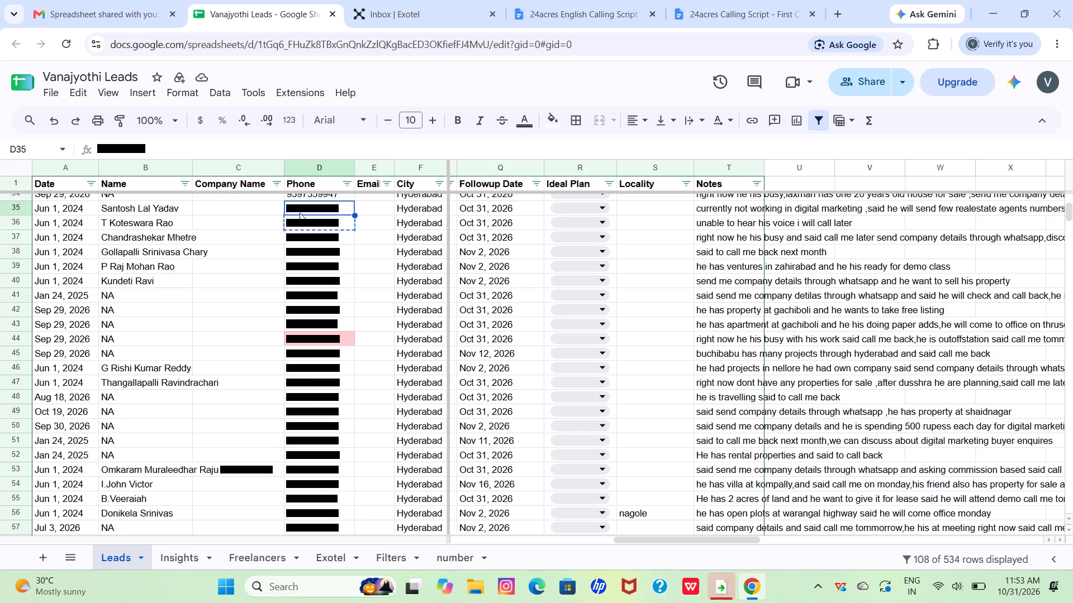
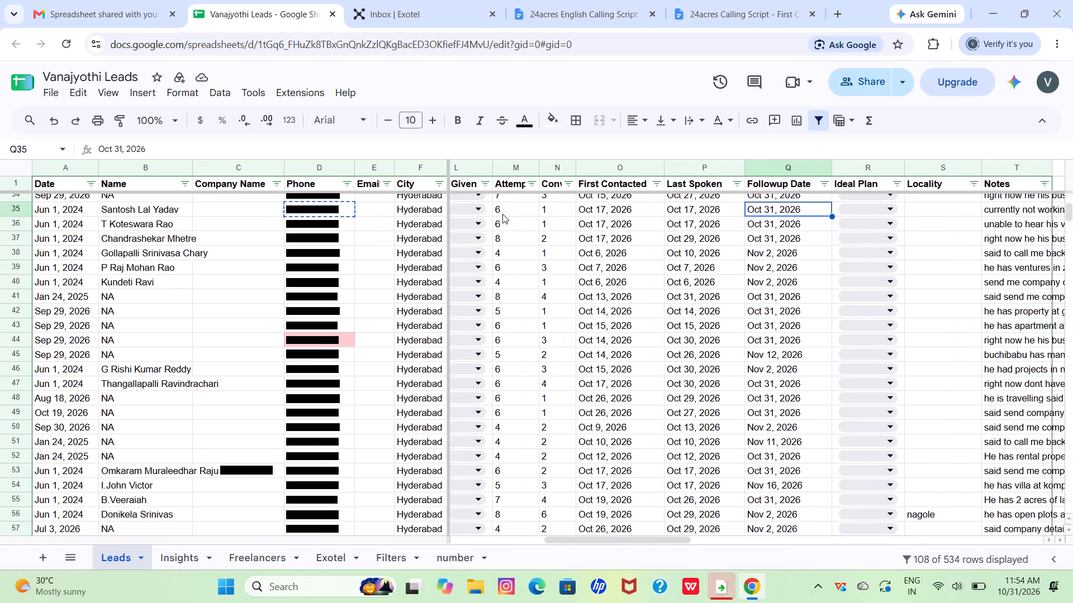
# Set the attempts count to 7 for the leads in rows 35 and 36.
pyautogui.click(502, 214)
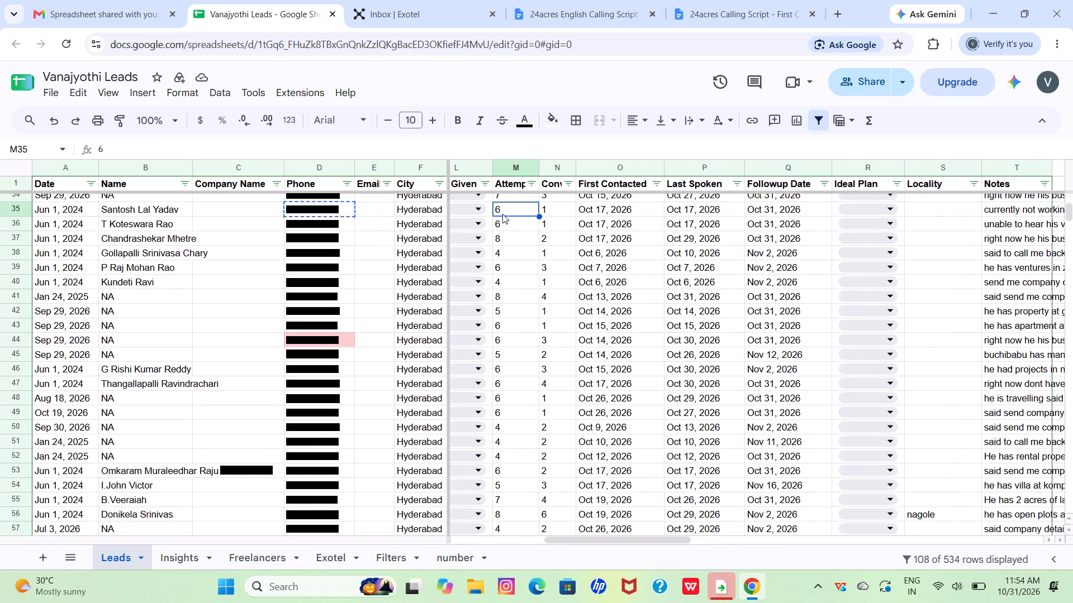
pyautogui.press('7')
pyautogui.click(502, 223)
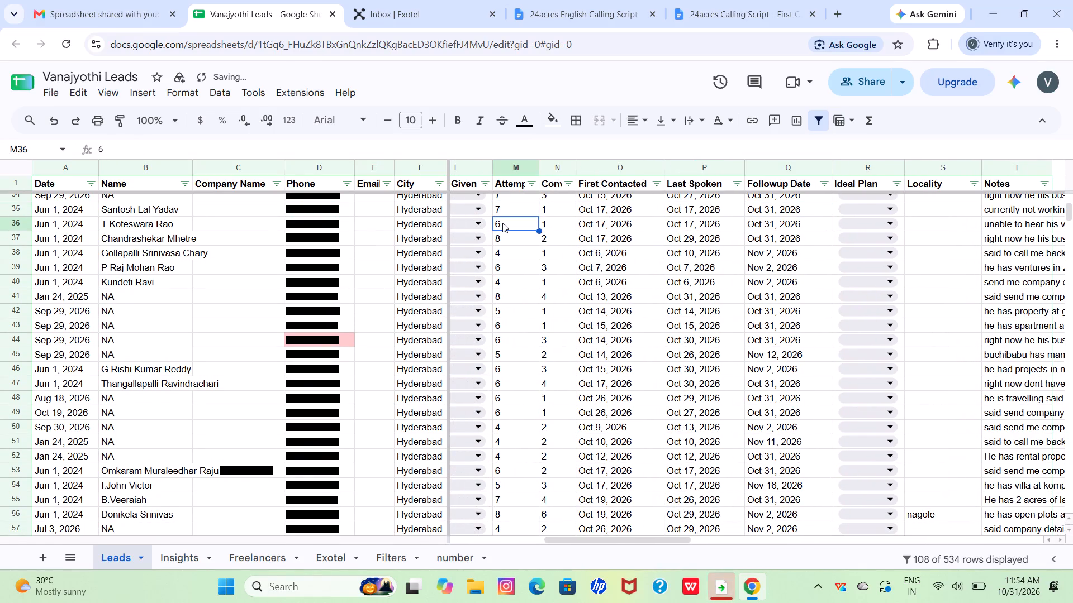
pyautogui.press('7')
pyautogui.click(508, 214)
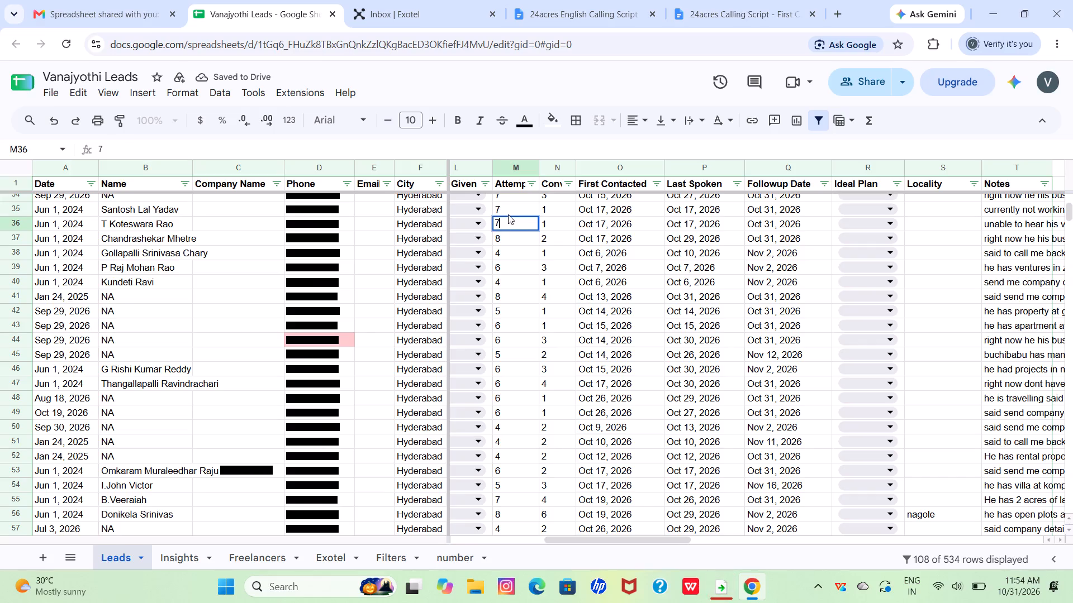
# Review the follow-up dates and notes around row 35 and select the phone number of the lead in row 34.
pyautogui.hscroll(-1, 508, 214)
pyautogui.scroll(1, 508, 214)
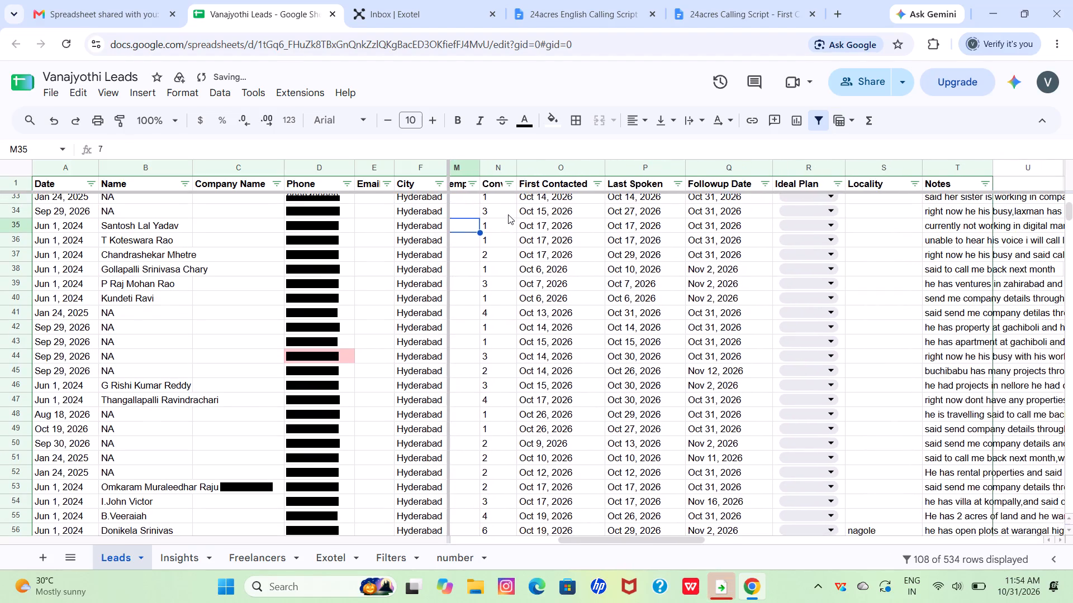
pyautogui.hscroll(-4, 508, 214)
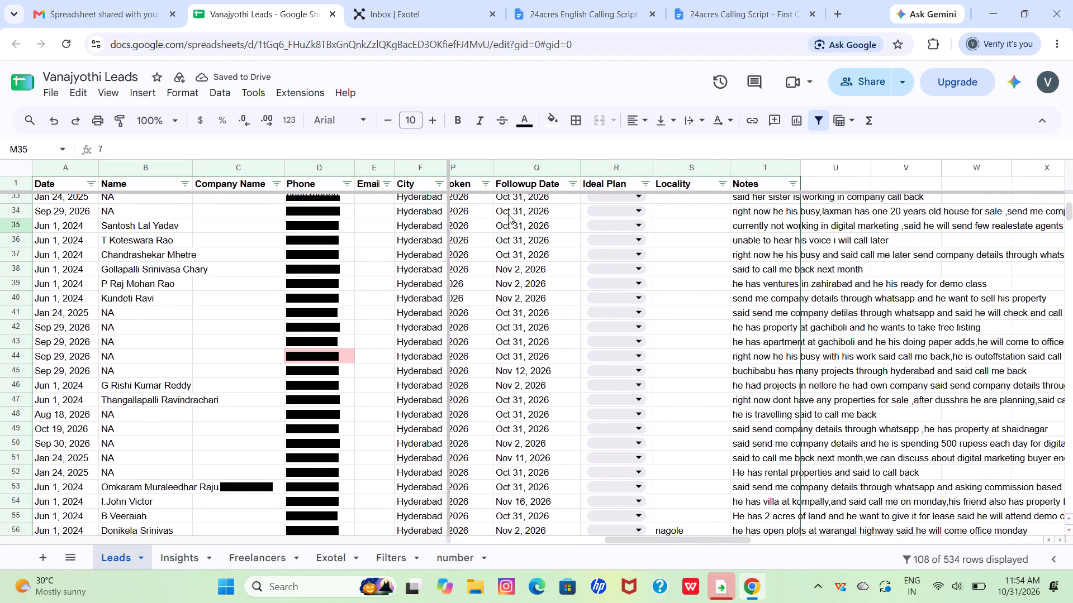
pyautogui.hscroll(2, 508, 214)
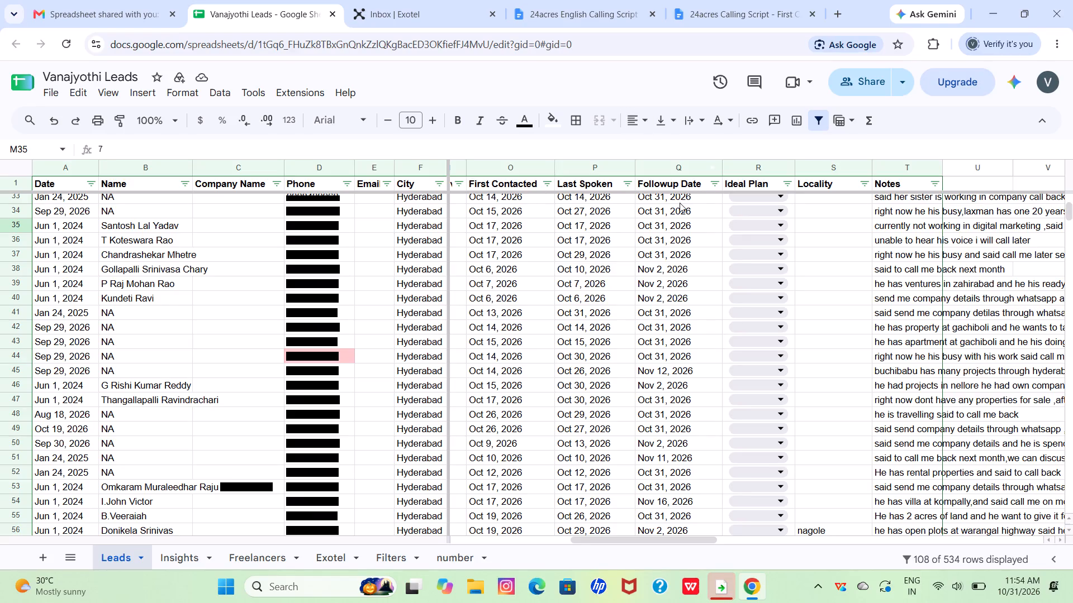
pyautogui.click(312, 204)
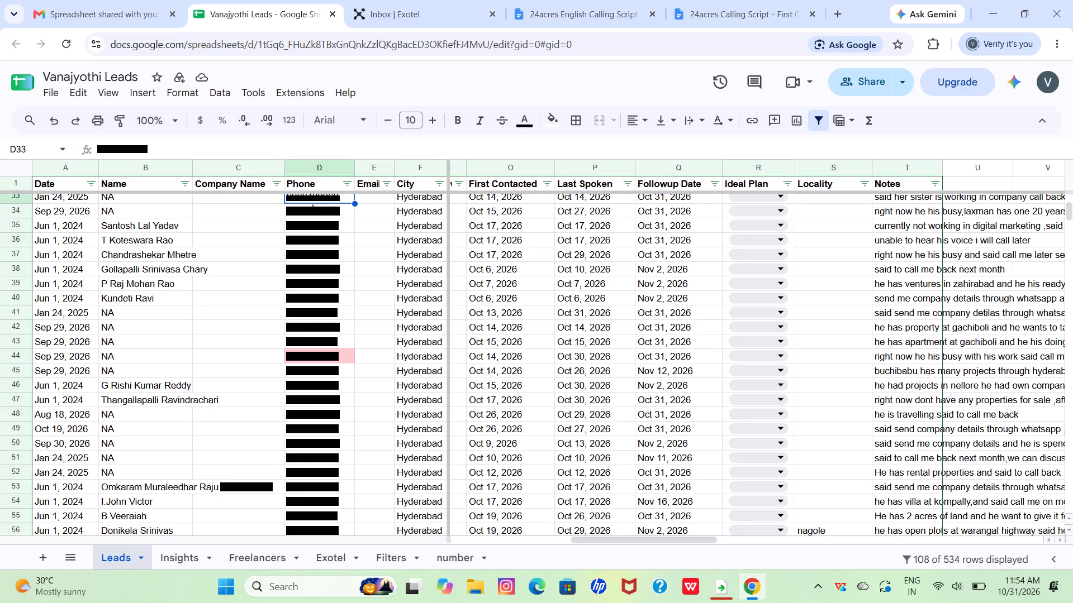
pyautogui.click(312, 210)
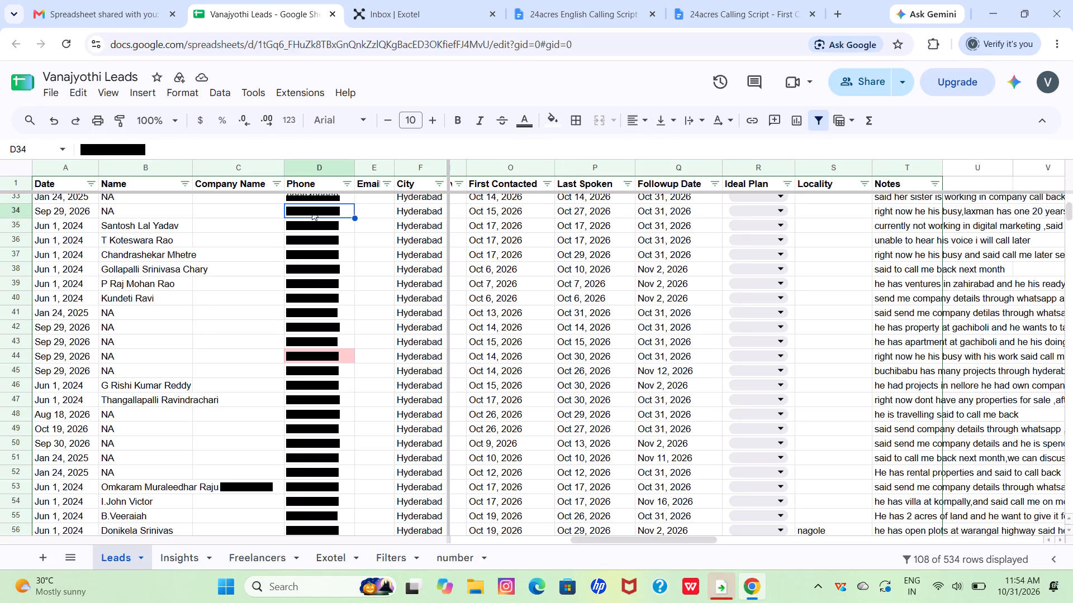
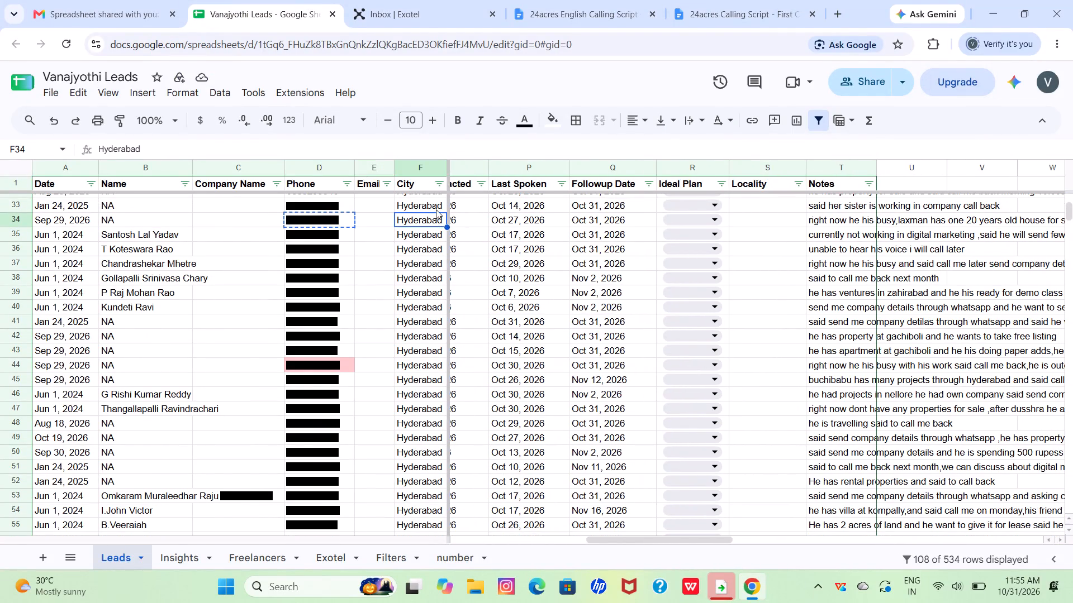
# Select the phone number of the Hyderabad lead in row 33.
pyautogui.click(331, 205)
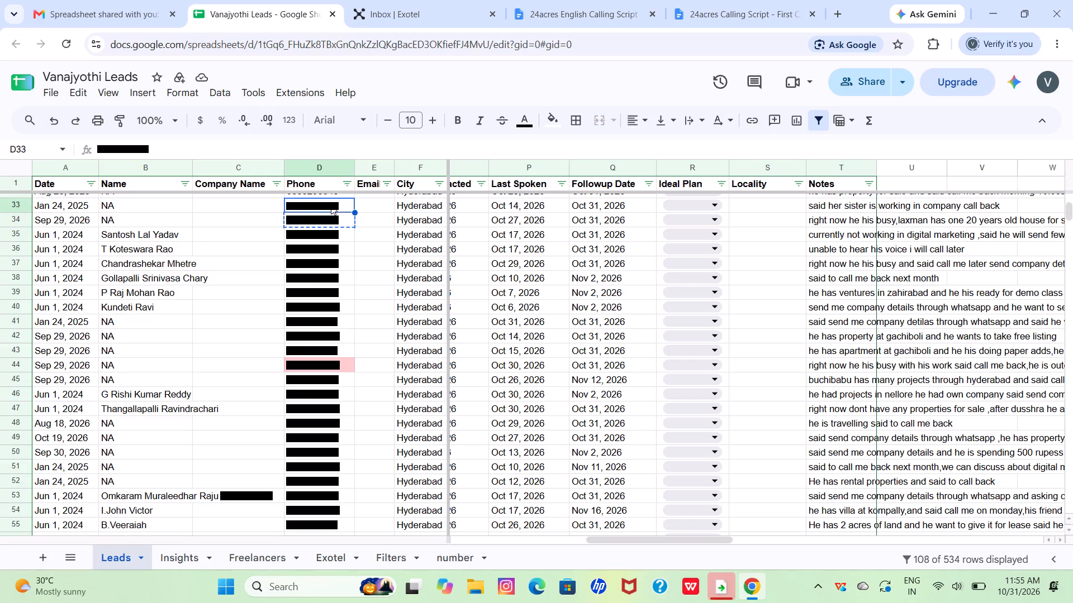
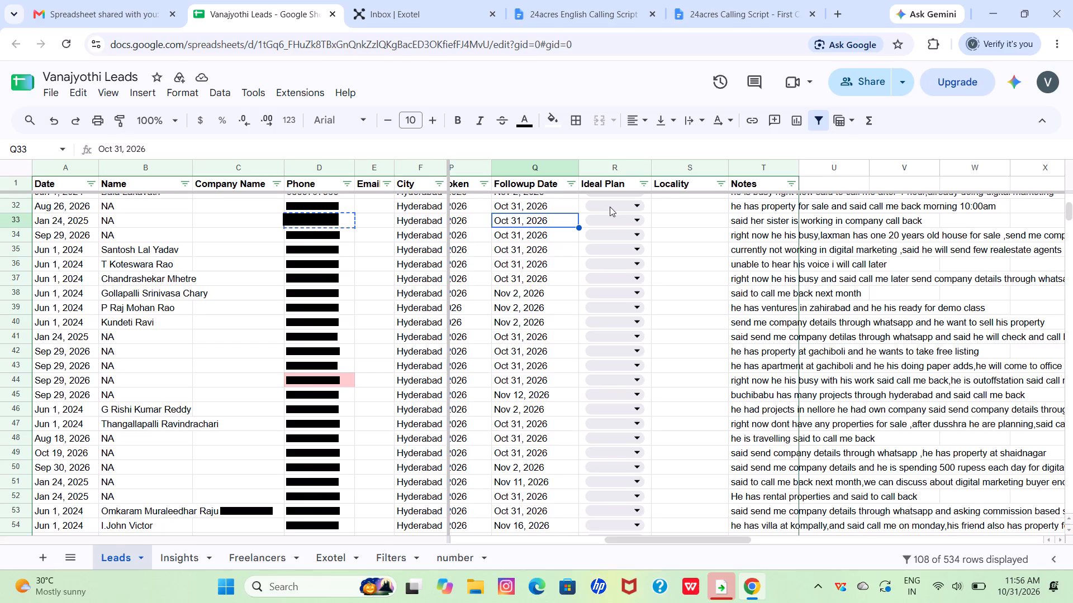
# Check the follow-up date of the Hyderabad lead in row 32 and select that lead's phone number.
pyautogui.click(542, 200)
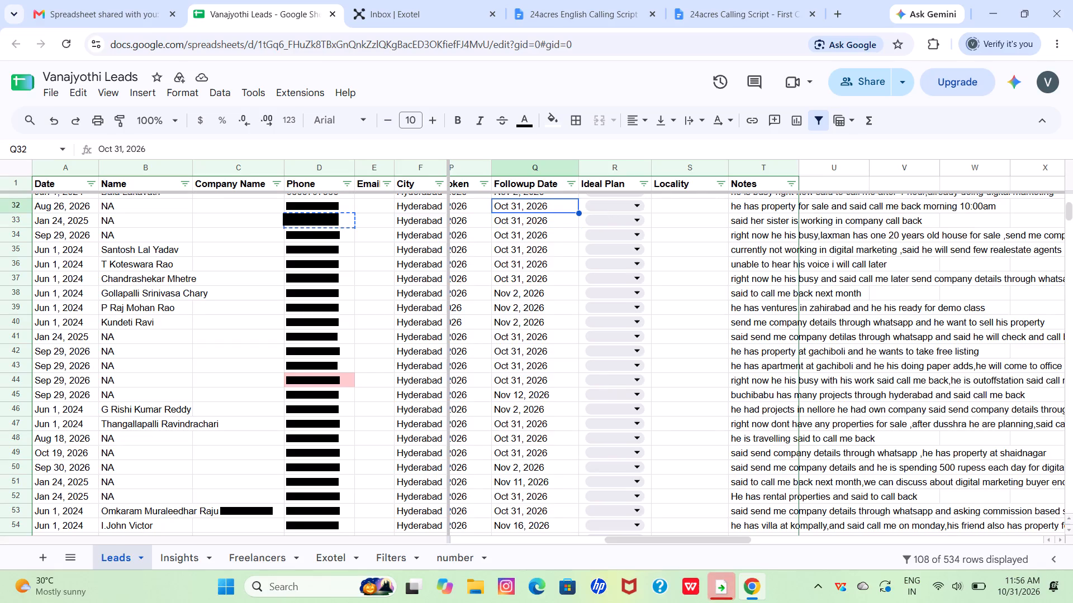
pyautogui.hscroll(3, 542, 200)
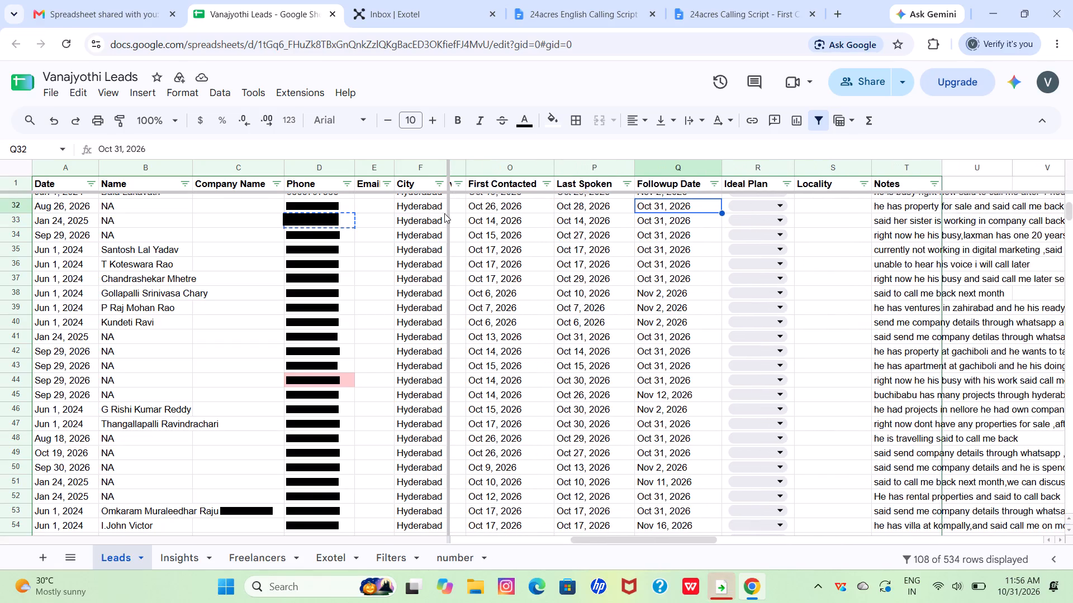
pyautogui.click(304, 209)
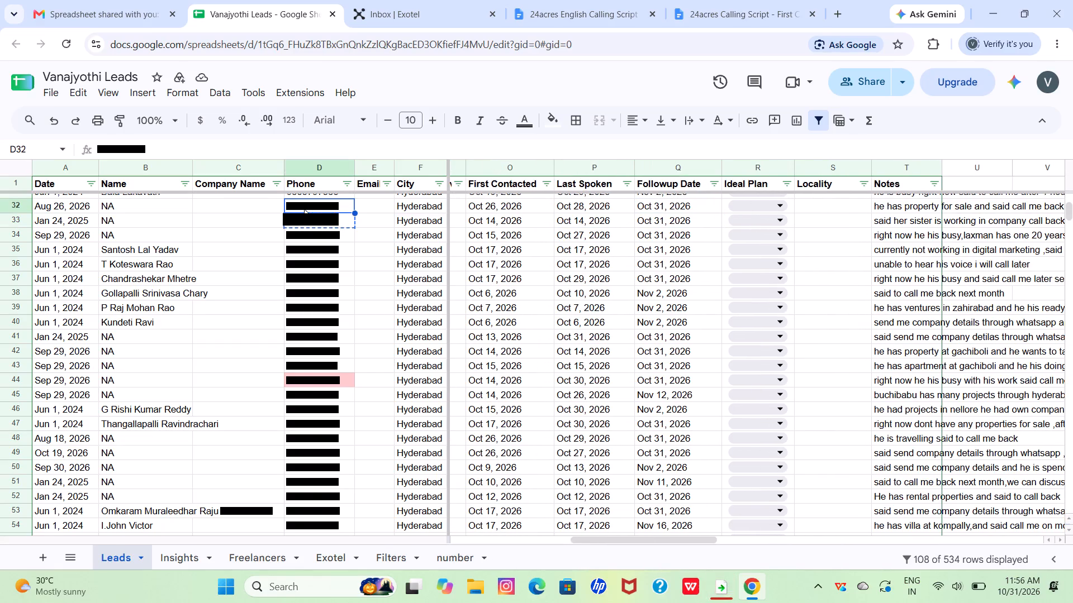
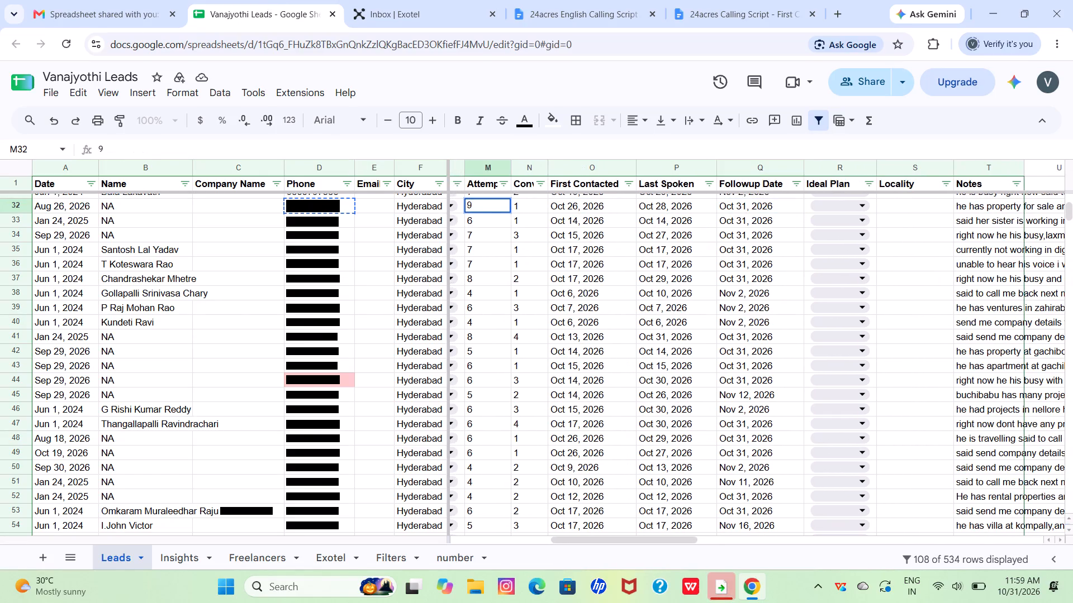
# Set the attempts count of the Hyderabad lead in row 33 to 7 and select that lead's phone number.
pyautogui.click(481, 224)
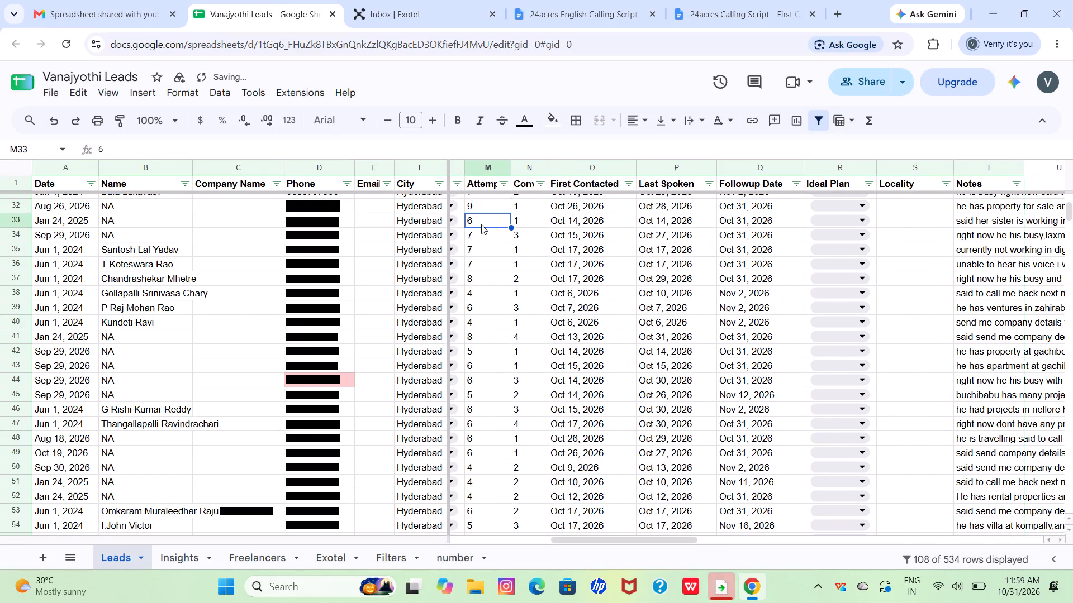
pyautogui.press('7')
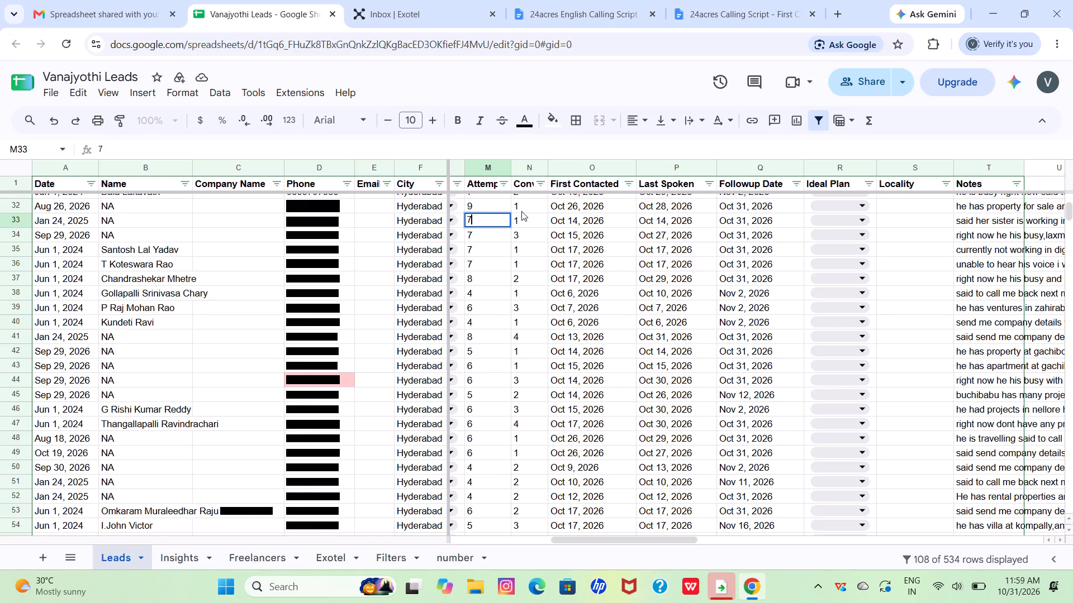
pyautogui.click(337, 218)
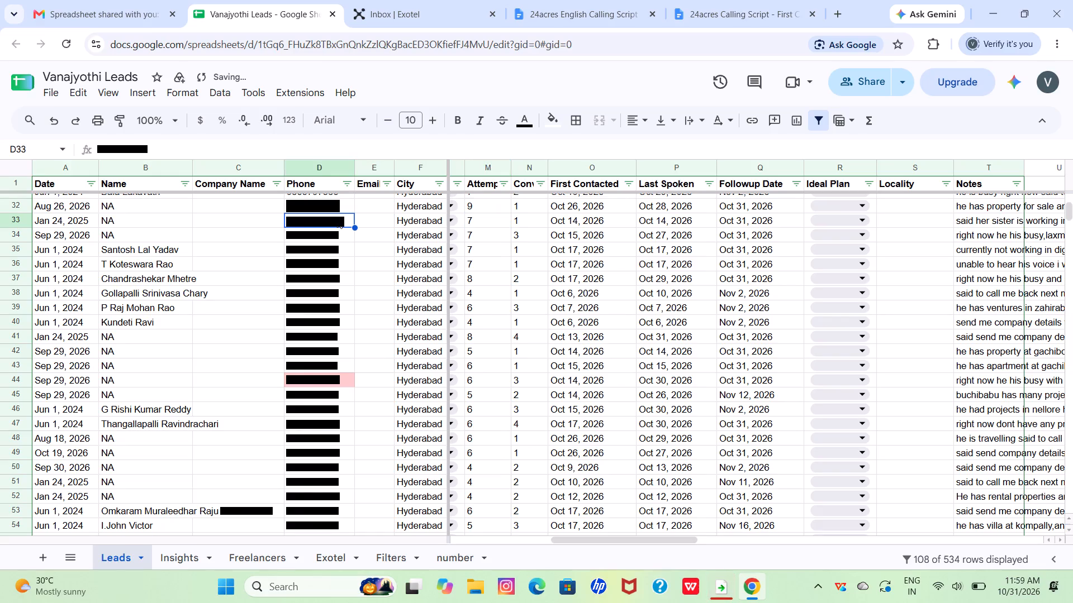
# Set the attempts count of the Hyderabad lead in row 32 to 10 and select that lead's phone number.
pyautogui.click(332, 200)
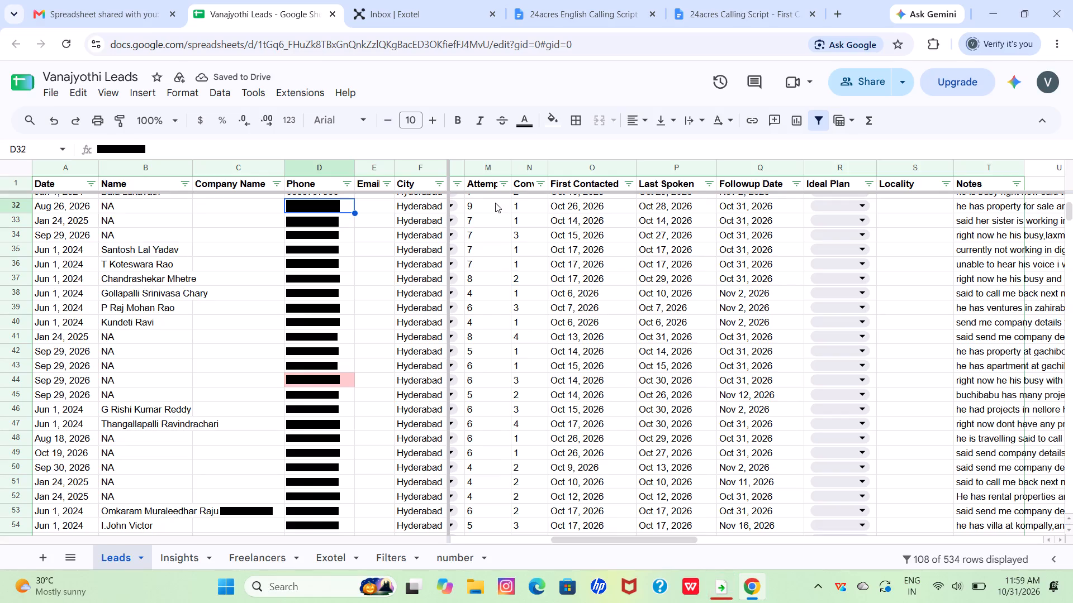
pyautogui.click(476, 203)
pyautogui.press('1')
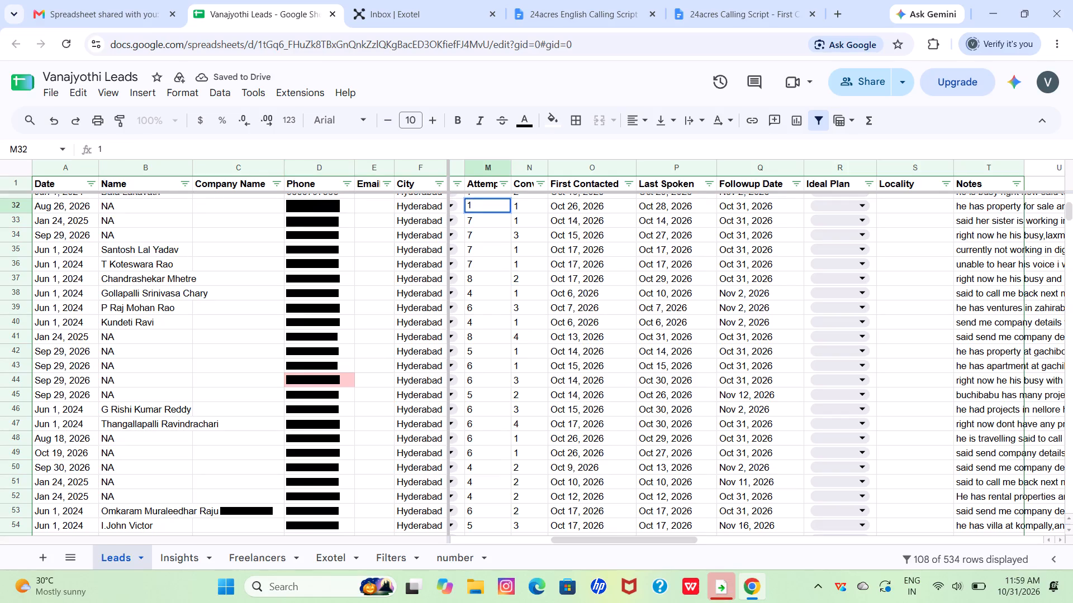
pyautogui.press('0')
pyautogui.click(318, 201)
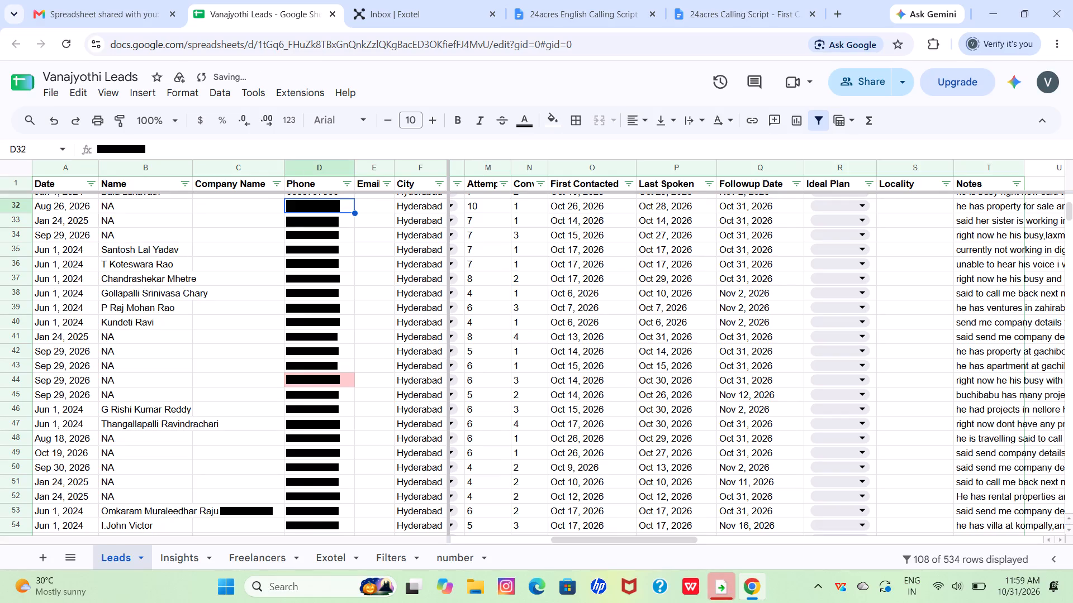
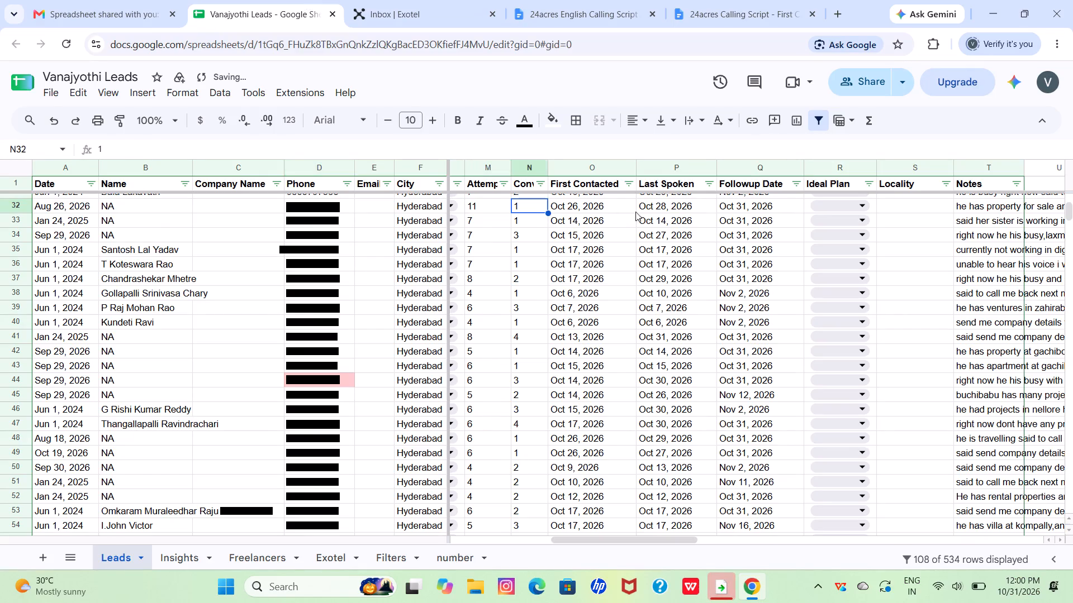
# Examine the notes and follow-up dates of the Hyderabad leads around rows 28 to 33 for the next lead to call.
pyautogui.click(682, 215)
pyautogui.hscroll(-5, 682, 215)
pyautogui.hscroll(1, 682, 215)
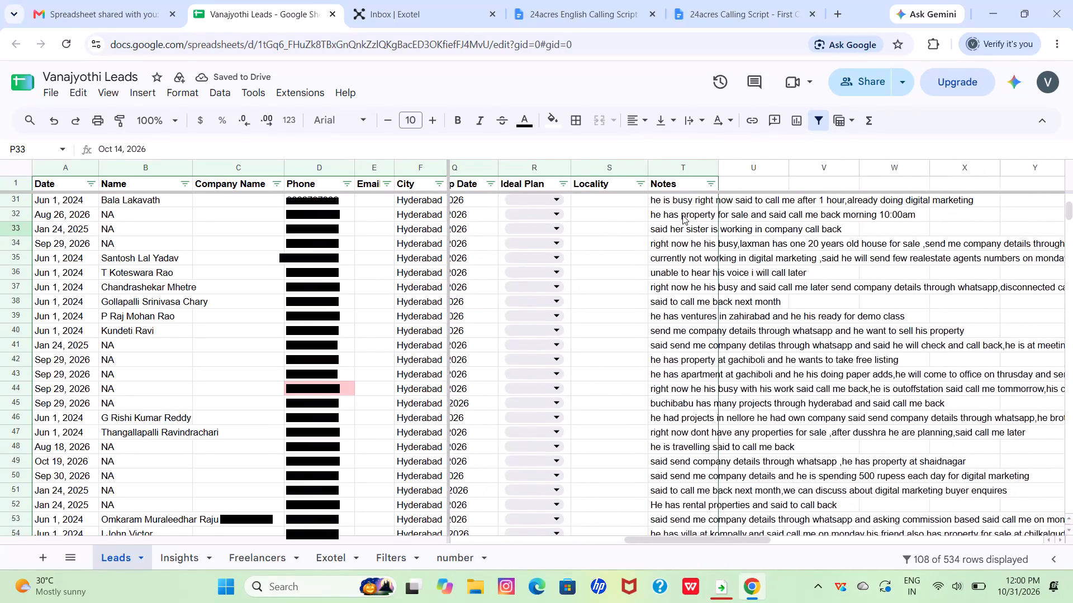
pyautogui.hscroll(2, 682, 215)
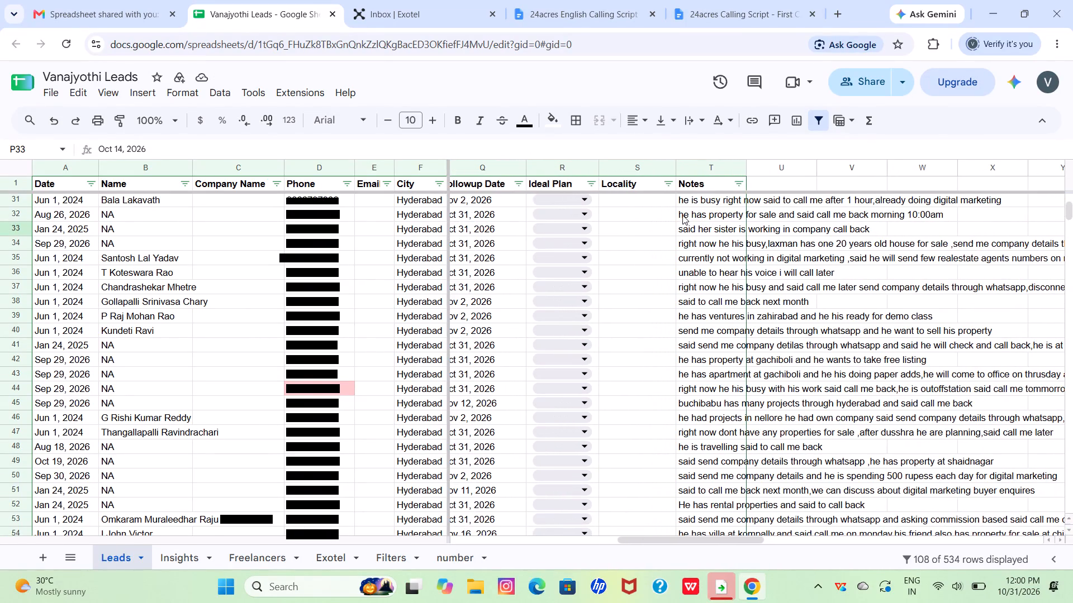
pyautogui.scroll(2, 682, 215)
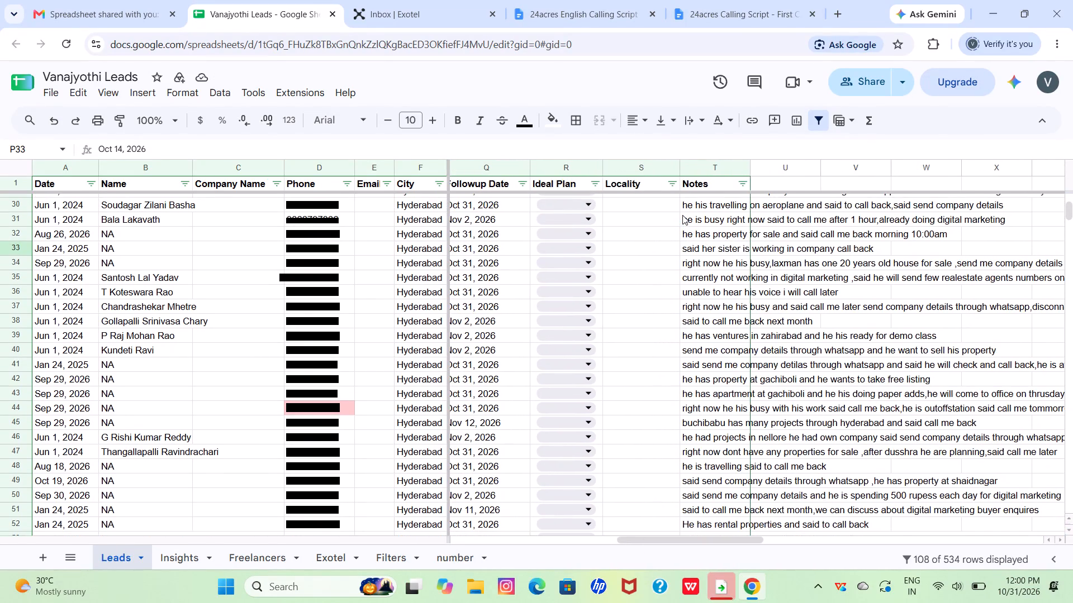
pyautogui.scroll(2, 682, 215)
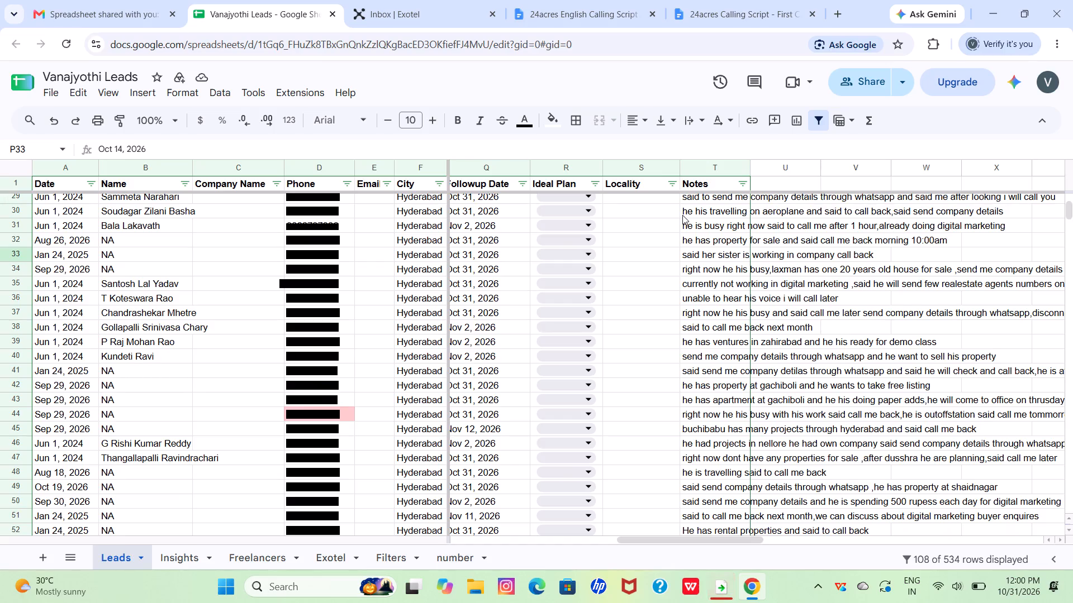
pyautogui.scroll(1, 682, 215)
pyautogui.hscroll(-1, 682, 215)
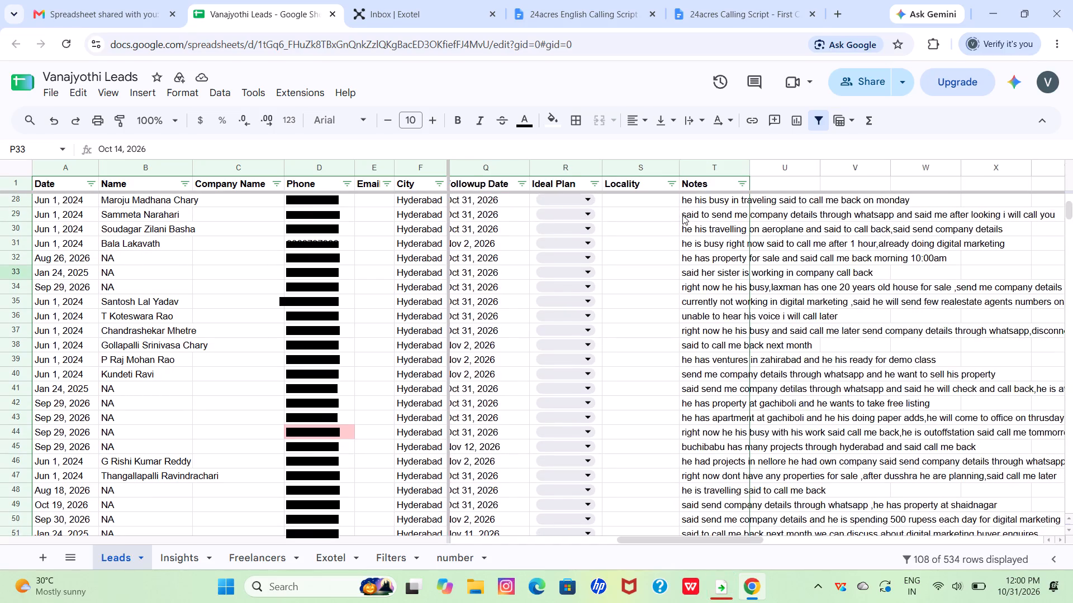
pyautogui.hscroll(-1, 682, 215)
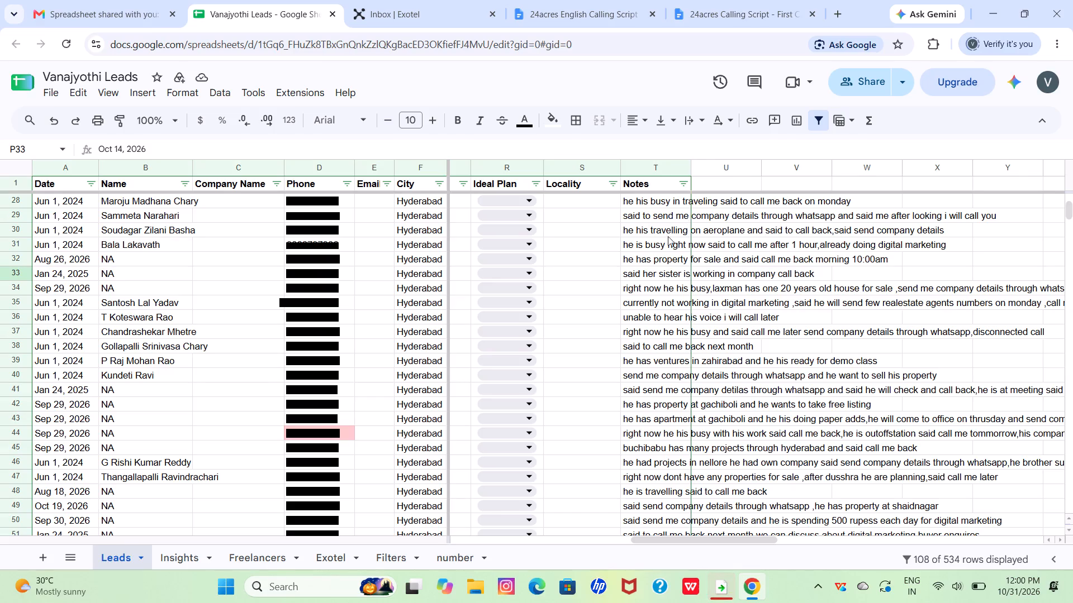
pyautogui.click(609, 236)
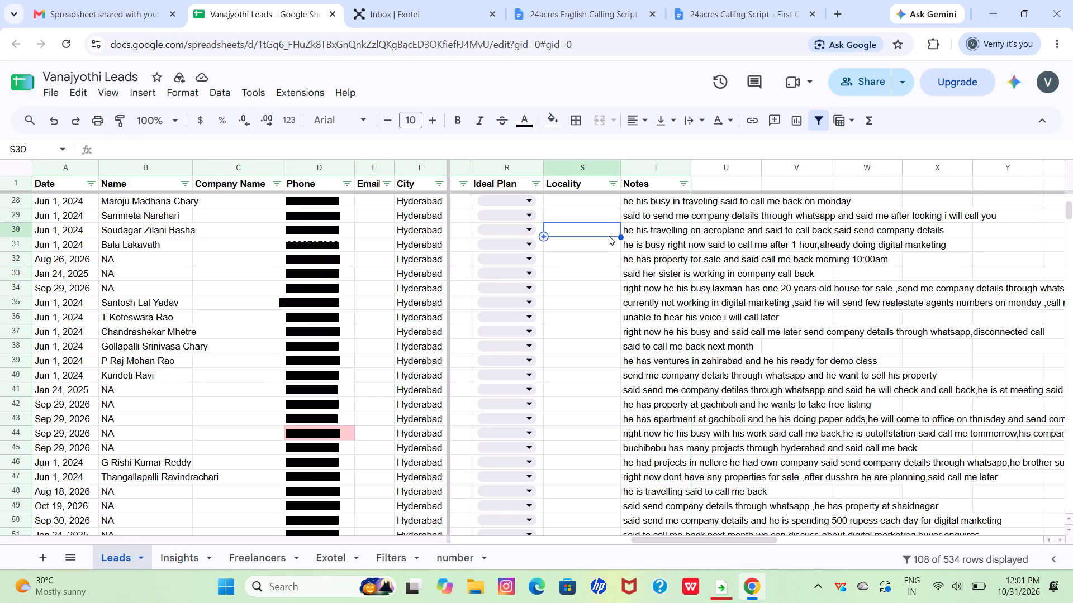
pyautogui.click(640, 219)
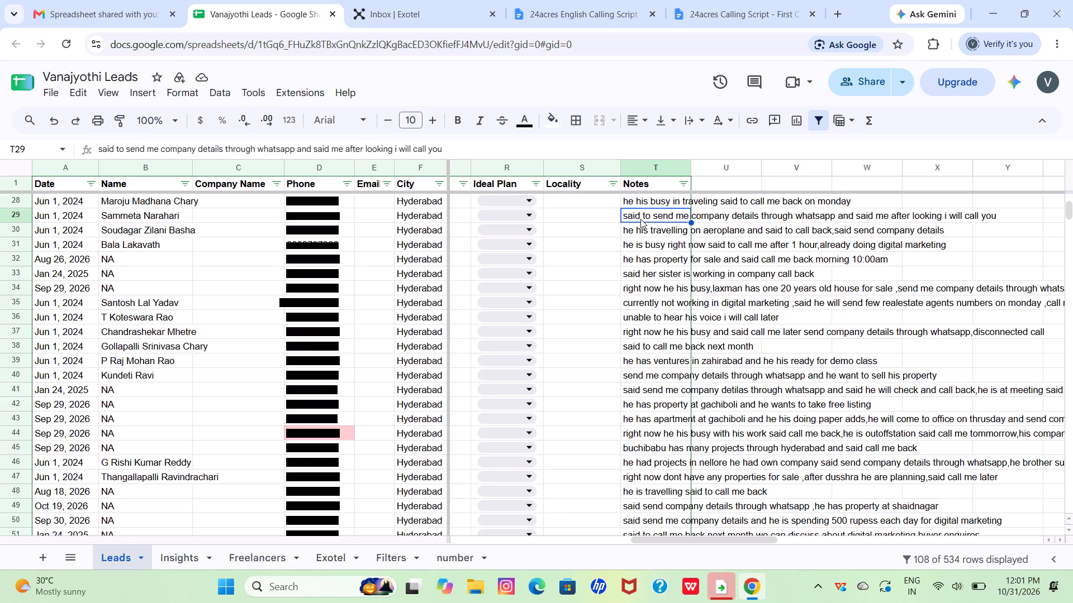
pyautogui.hscroll(2, 640, 219)
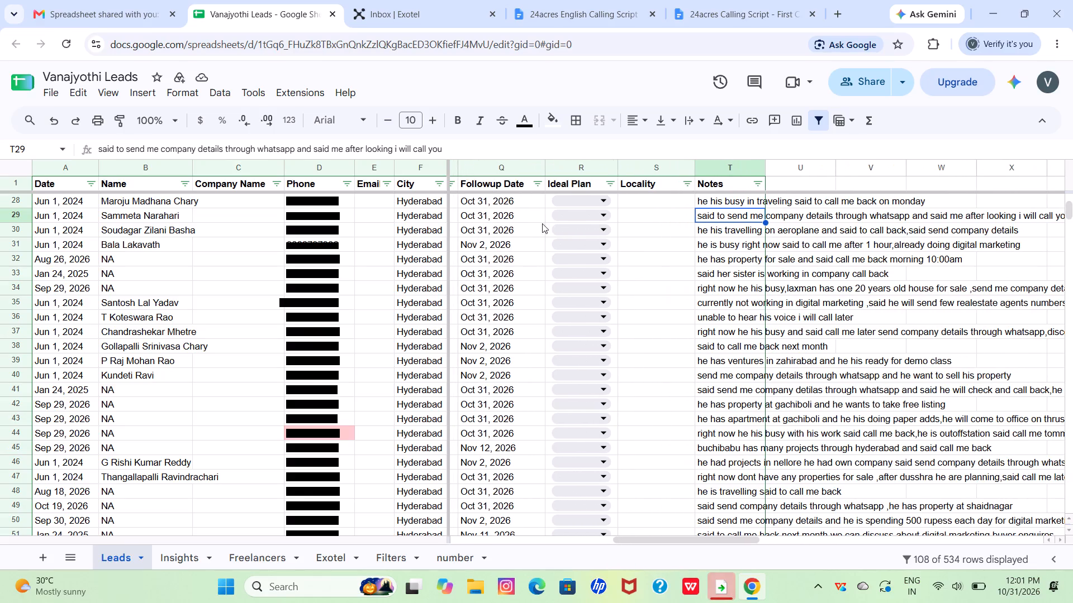
pyautogui.click(493, 234)
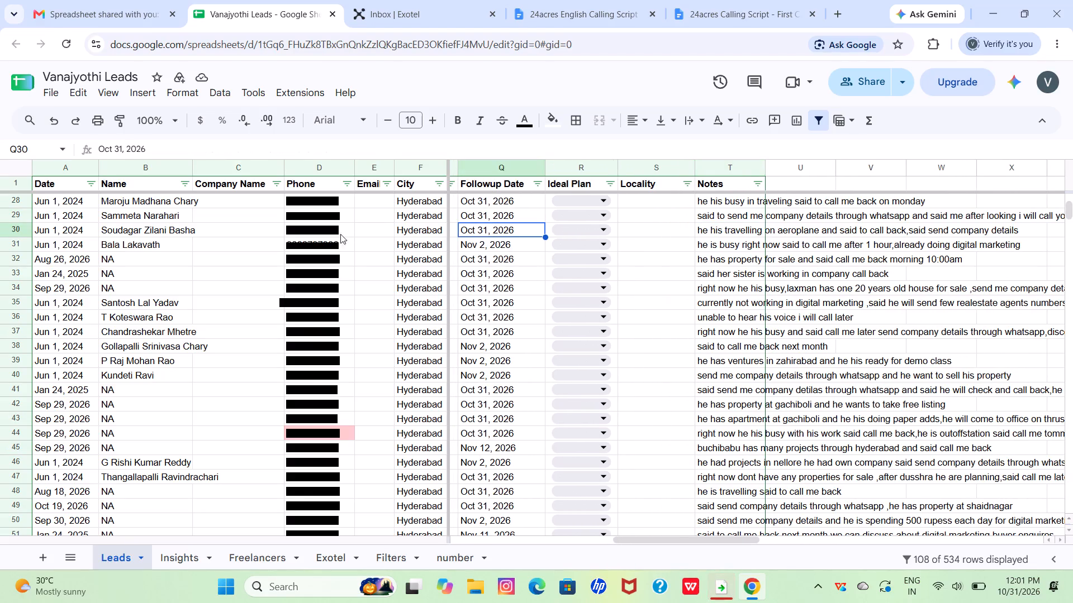
# Copy the phone number of the Hyderabad lead in row 30.
pyautogui.click(333, 237)
pyautogui.hotkey('ctrl', 'c')
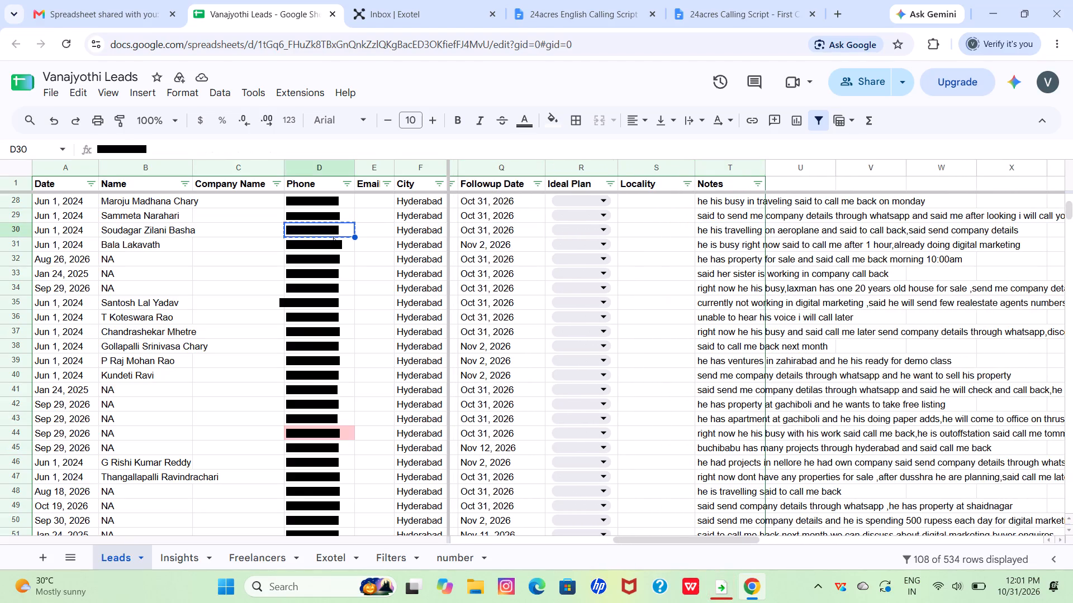
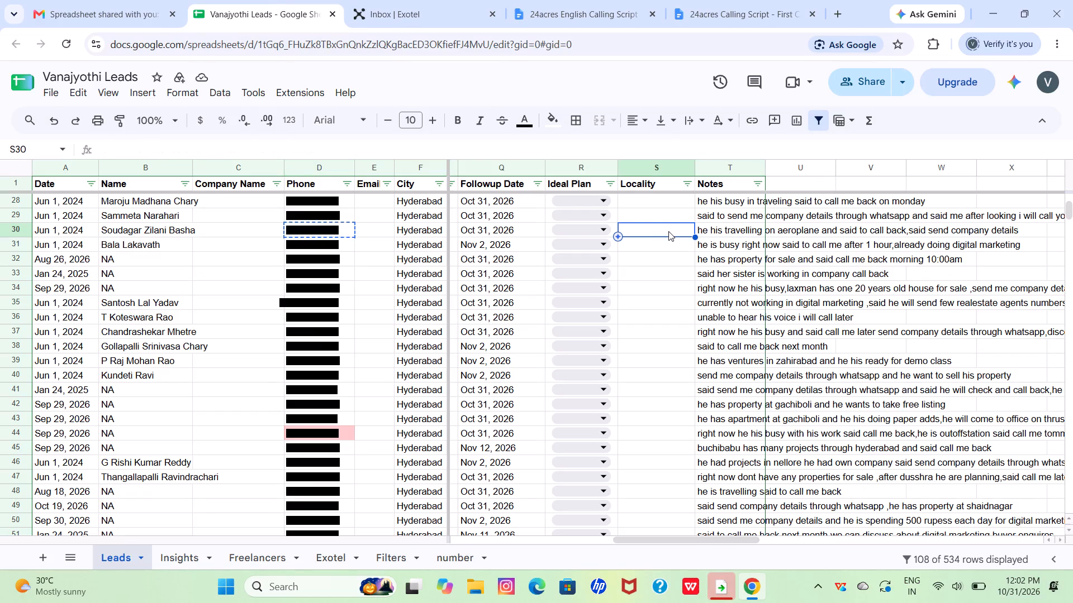
# Check the follow-up date and last spoken date of the Hyderabad lead in row 30.
pyautogui.click(514, 236)
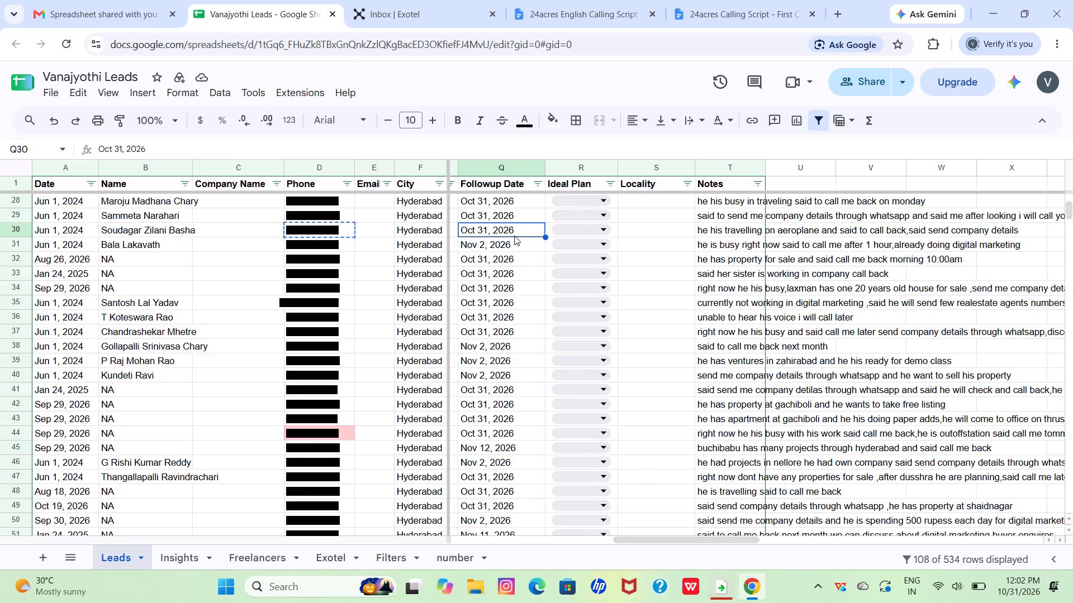
pyautogui.hscroll(3, 514, 236)
pyautogui.click(514, 236)
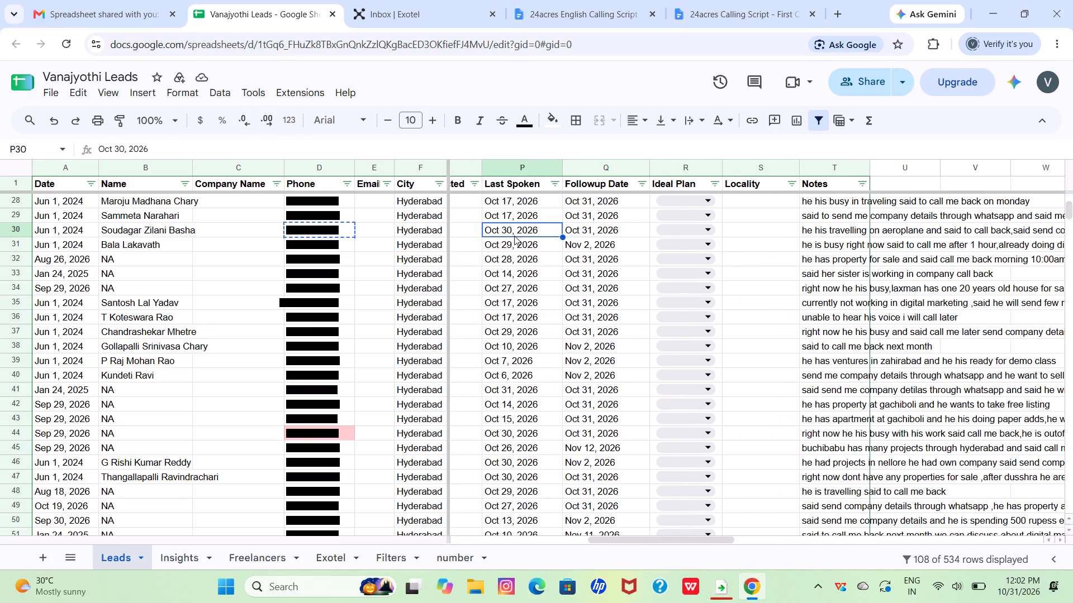
# Switch to the 24acres English Calling Script document.
pyautogui.click(548, 1)
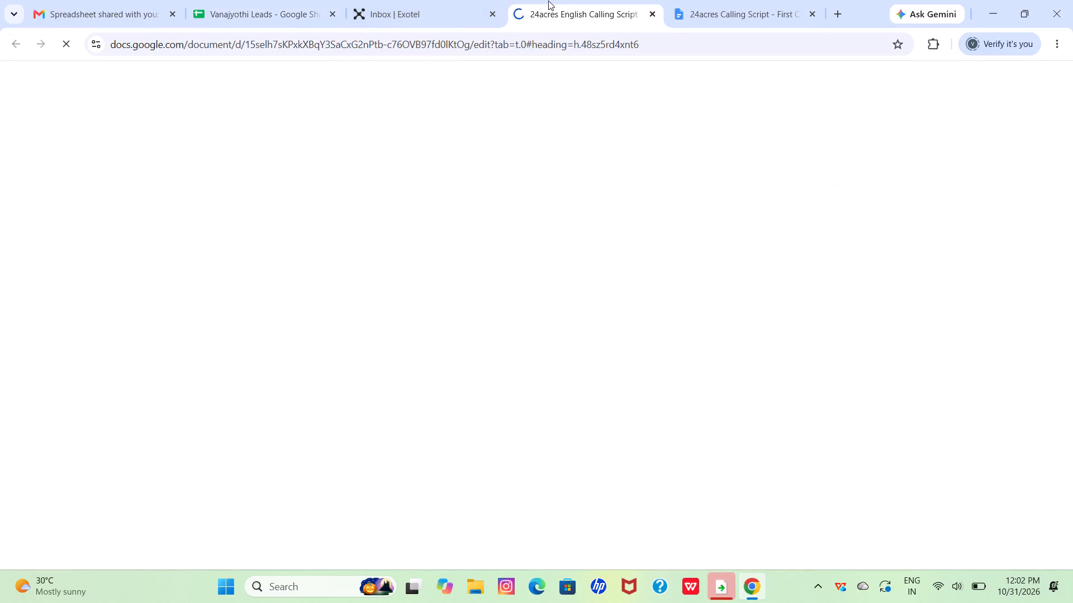
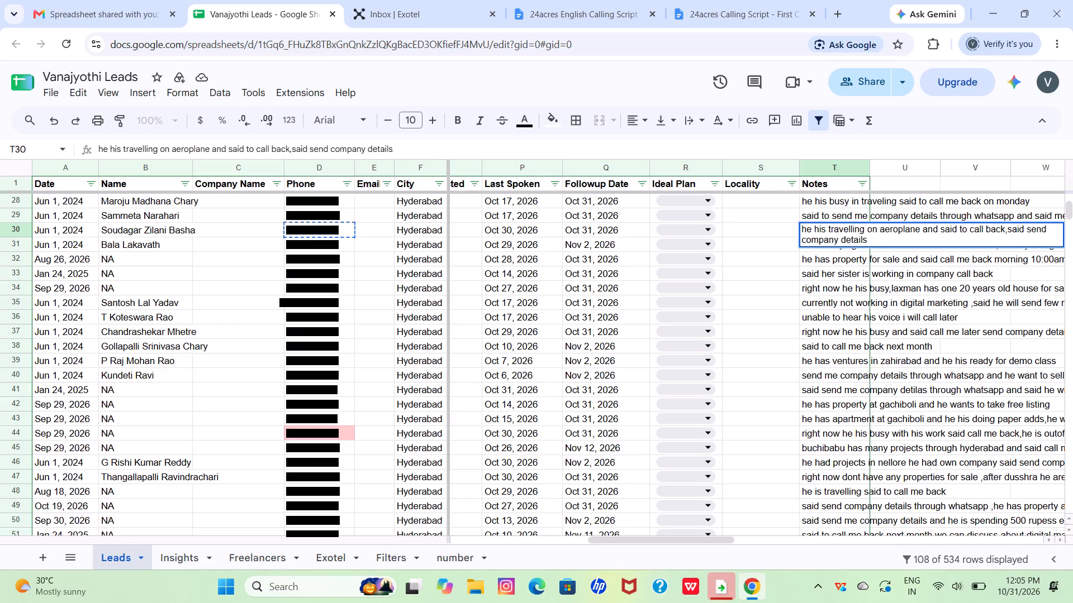
# Append ",said to call evening" to the notes of the Hyderabad lead in row 30.
pyautogui.press(',')
pyautogui.write('said to call evening')
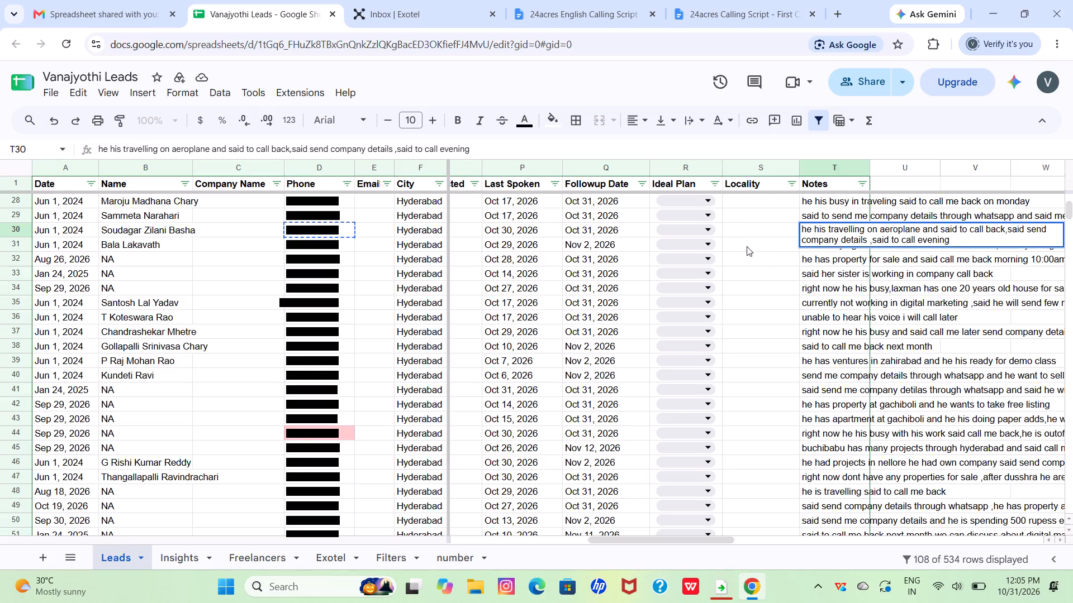
pyautogui.click(742, 228)
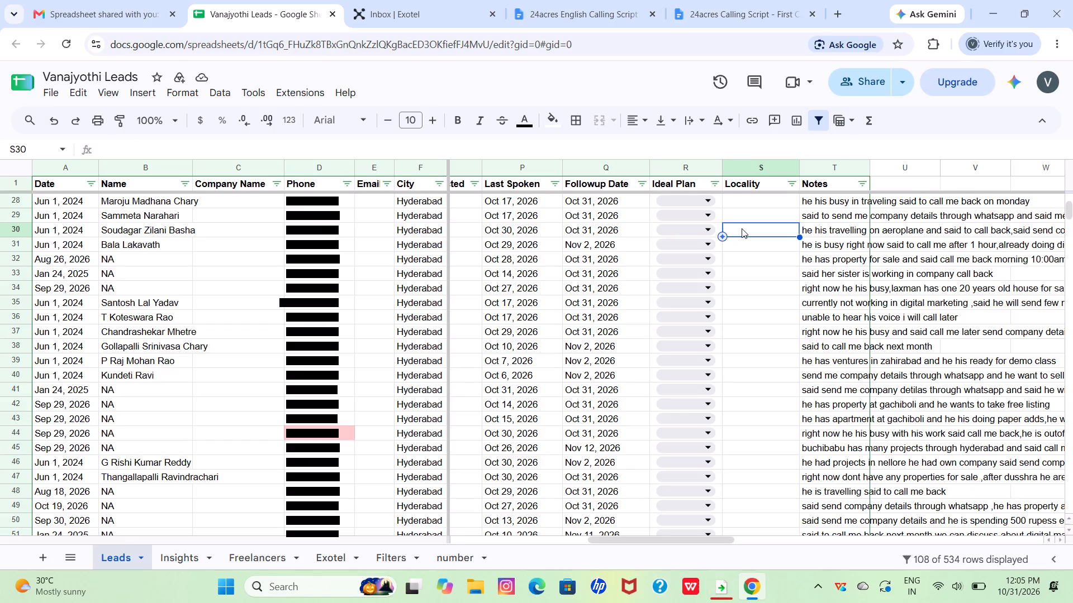
# Replace the opening word "he" in row 30's notes with "basha".
pyautogui.click(812, 236)
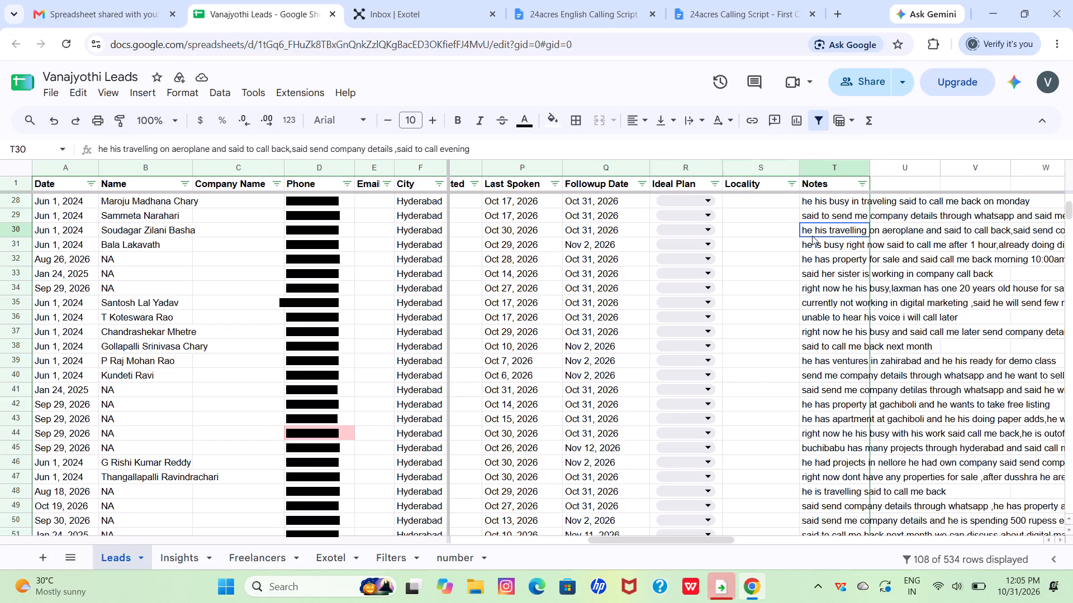
pyautogui.tripleClick(812, 236)
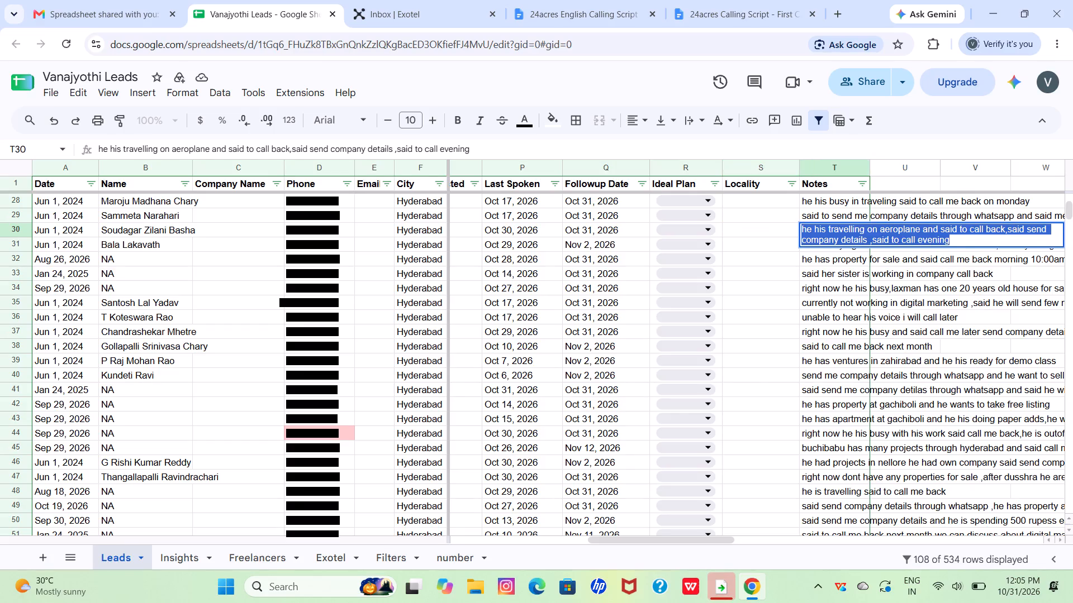
pyautogui.click(815, 227)
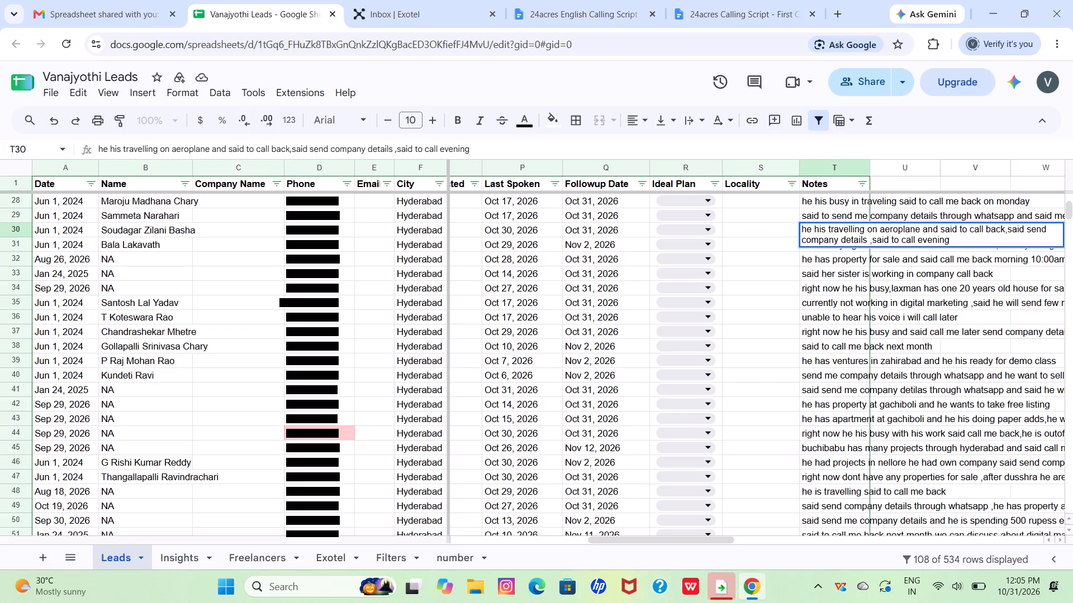
pyautogui.press('BackSpace')
pyautogui.press('BackSpace')
pyautogui.press('BackSpace')
pyautogui.write('bash')
pyautogui.write('a')
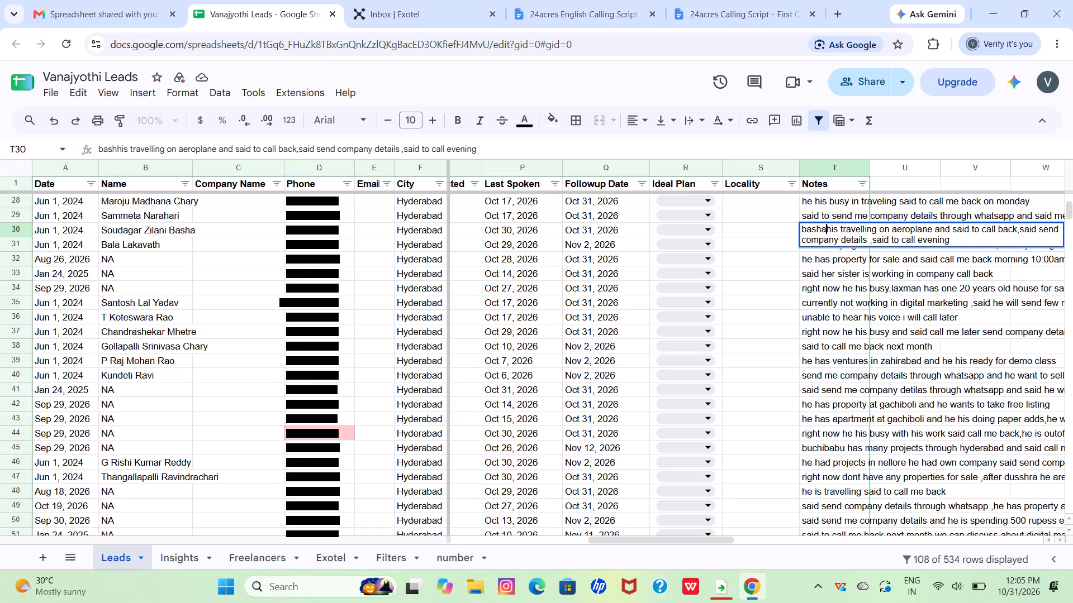
pyautogui.press('space')
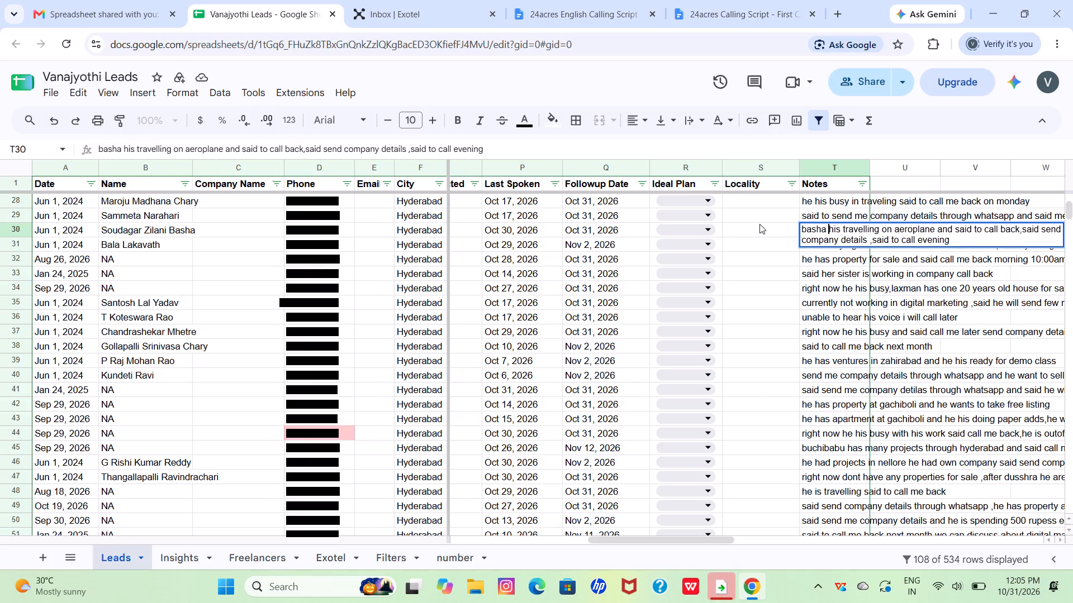
pyautogui.click(757, 228)
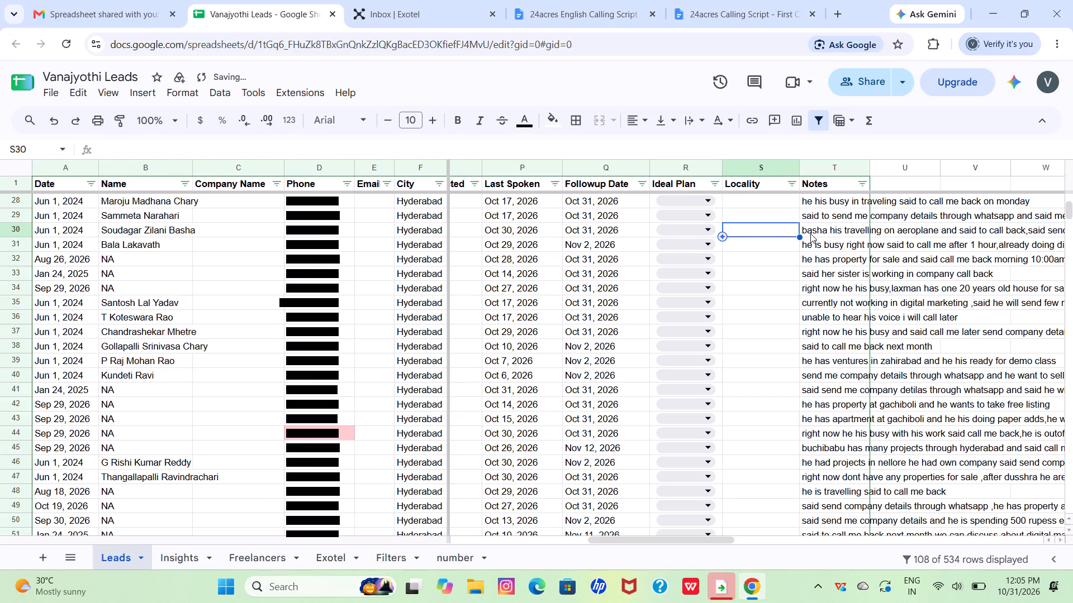
# Append ",he is realestate" to the end of row 30's notes.
pyautogui.doubleClick(810, 233)
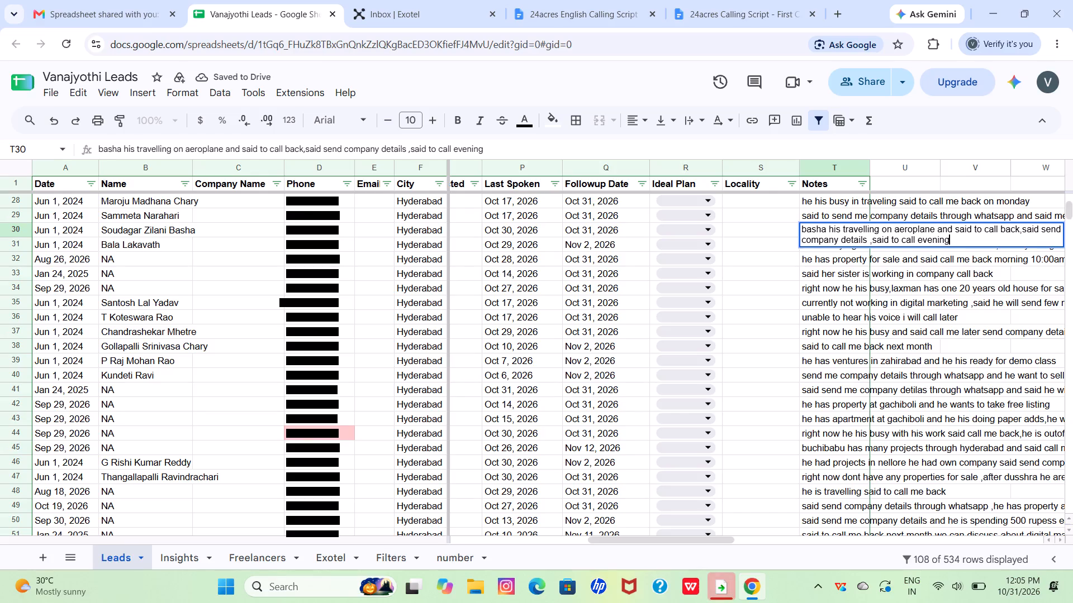
pyautogui.press(',')
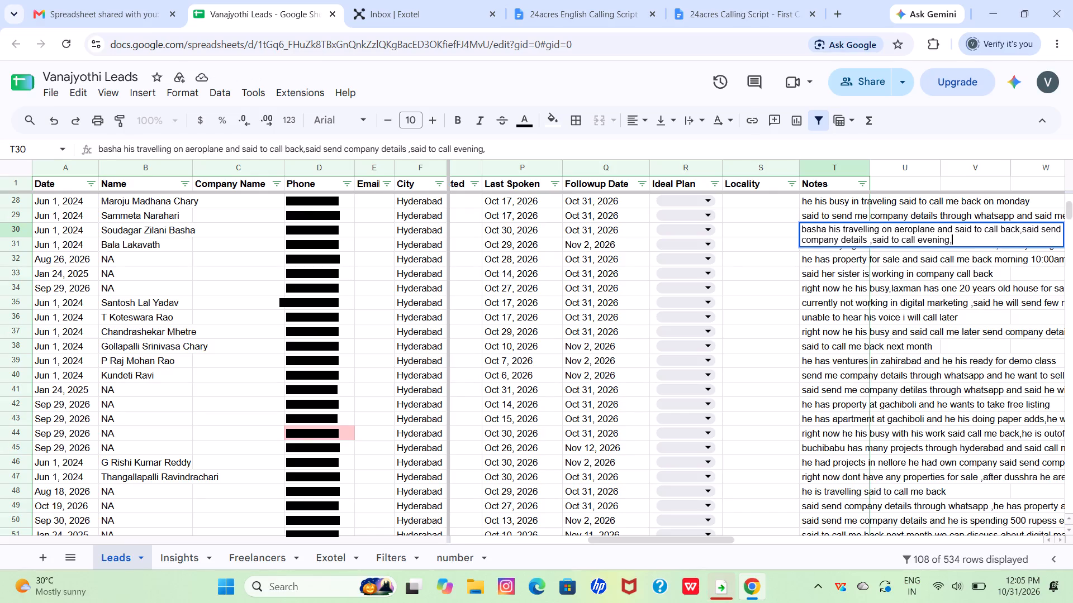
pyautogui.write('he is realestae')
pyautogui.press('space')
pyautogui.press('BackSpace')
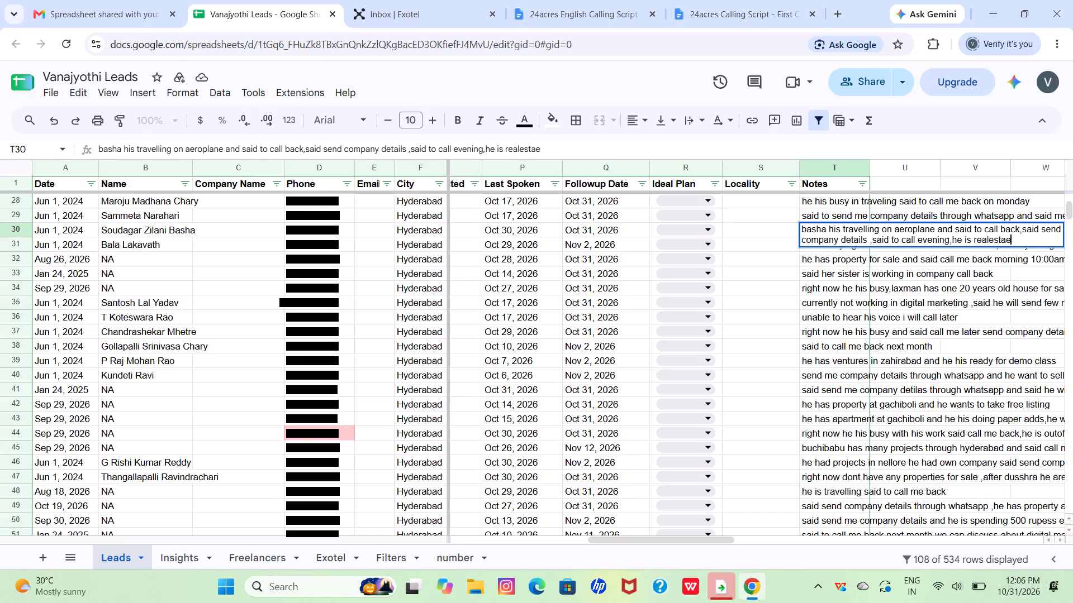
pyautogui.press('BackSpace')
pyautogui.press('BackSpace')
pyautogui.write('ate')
# Append " agent" to the end of the notes of the Hyderabad lead in row 30.
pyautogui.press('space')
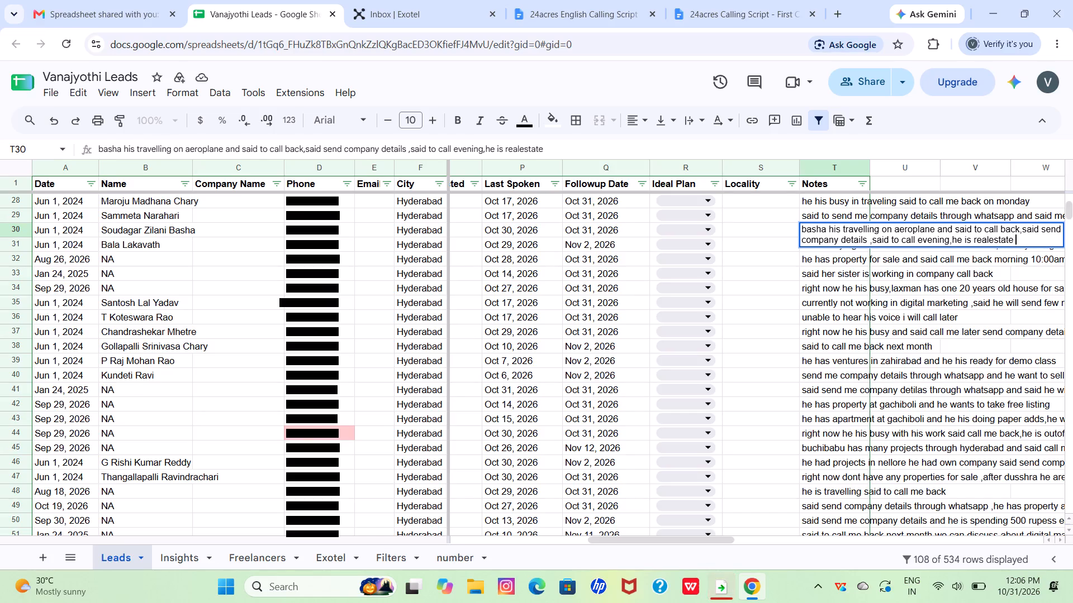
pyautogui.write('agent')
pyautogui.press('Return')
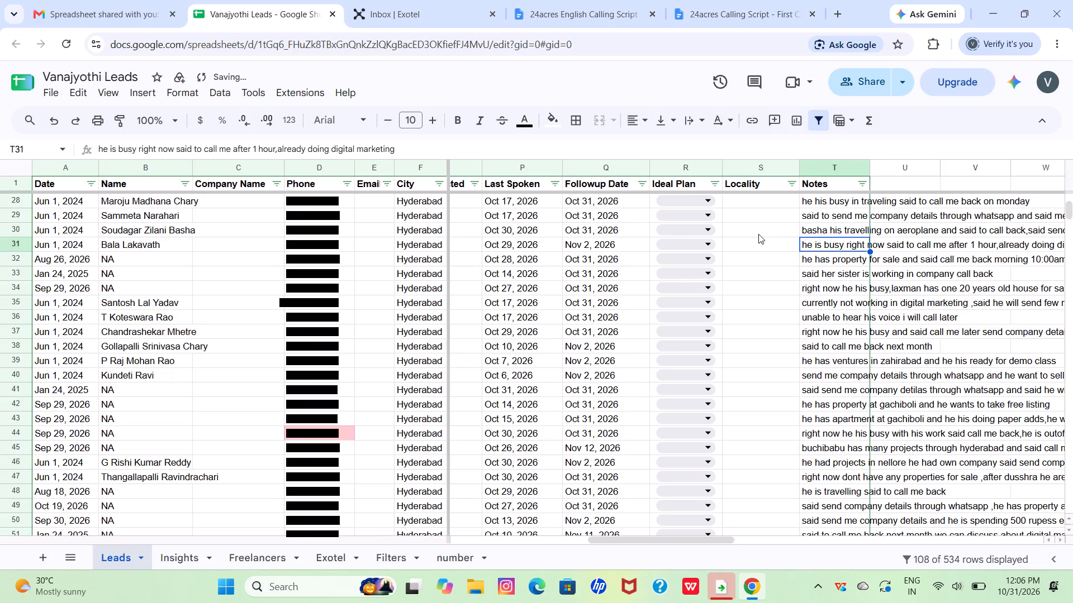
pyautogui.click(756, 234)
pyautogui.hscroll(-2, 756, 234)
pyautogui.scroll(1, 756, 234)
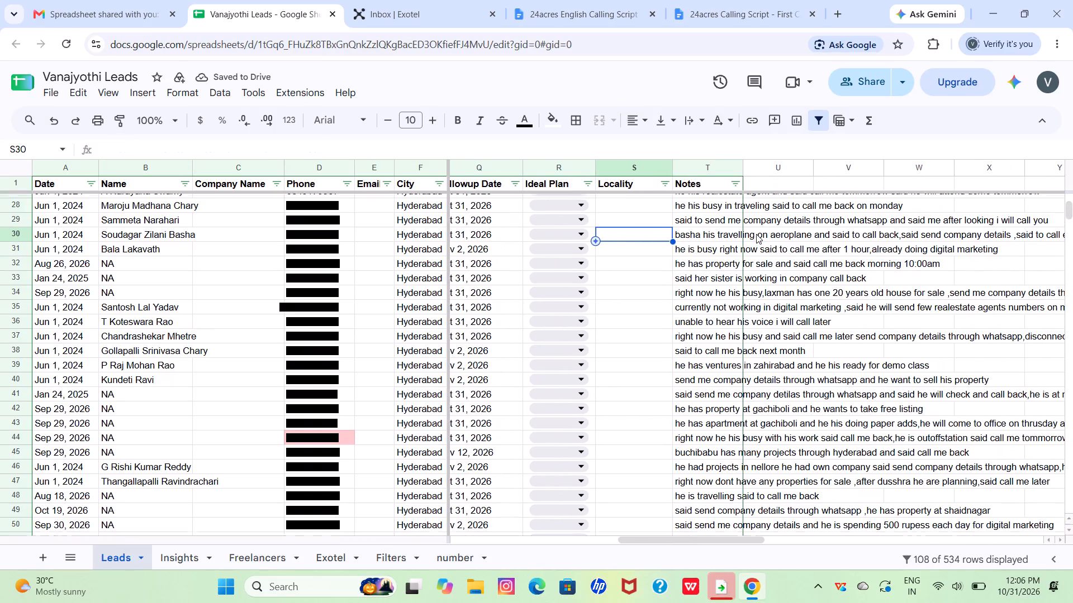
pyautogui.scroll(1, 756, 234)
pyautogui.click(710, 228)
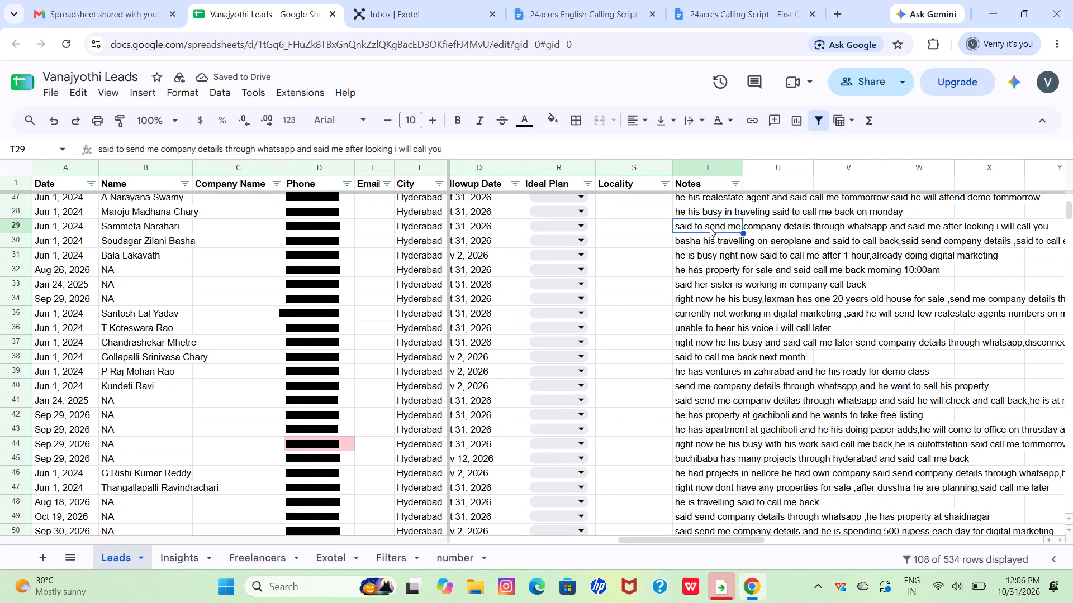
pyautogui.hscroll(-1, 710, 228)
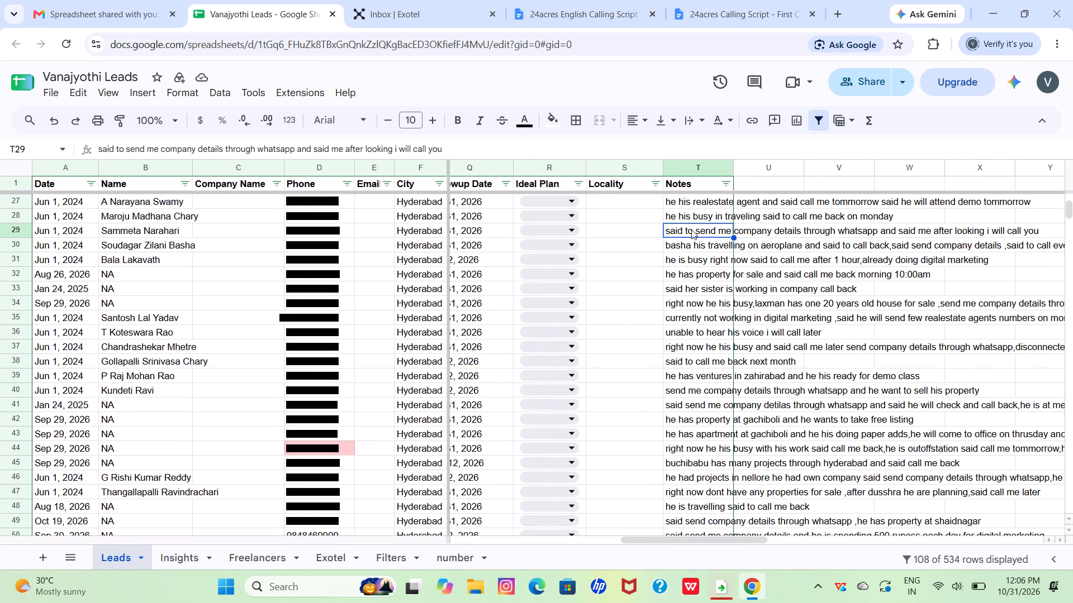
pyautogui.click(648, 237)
# Review the 24acres English follow-up calling script, from the opening through the WhatsApp presentation and demo follow-up sections.
pyautogui.click(587, 0)
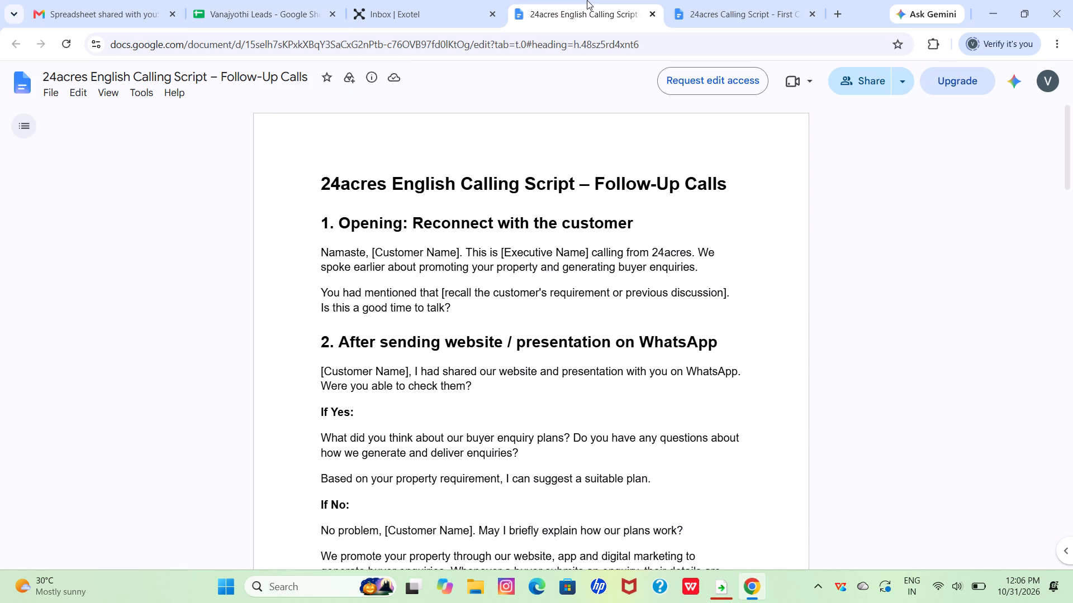
pyautogui.scroll(-4, 541, 237)
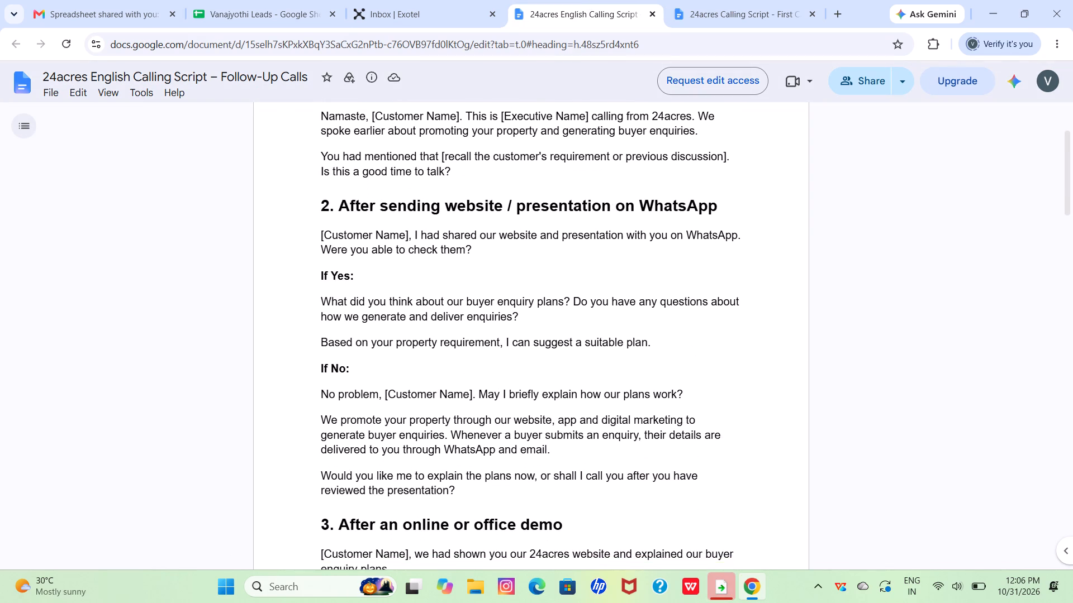
pyautogui.scroll(-1, 541, 237)
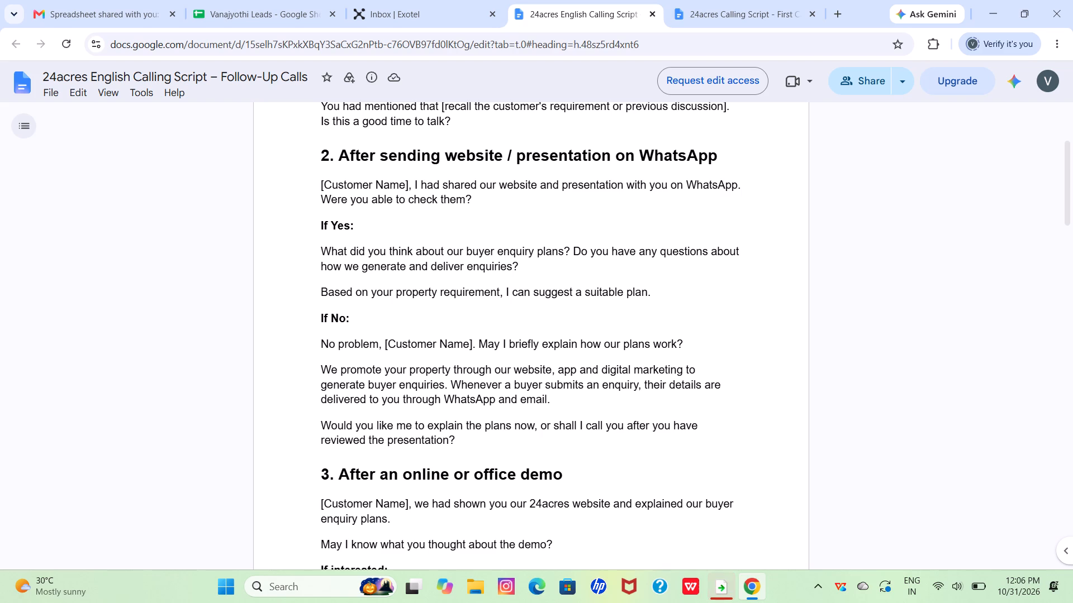
pyautogui.scroll(-3, 419, 459)
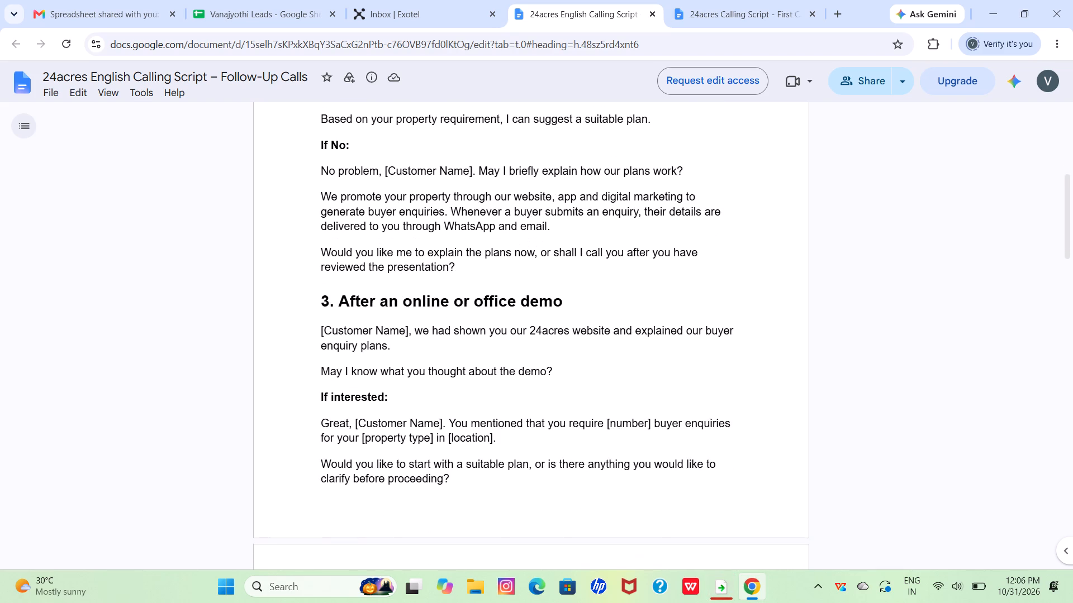
pyautogui.scroll(-4, 419, 459)
pyautogui.scroll(8, 419, 459)
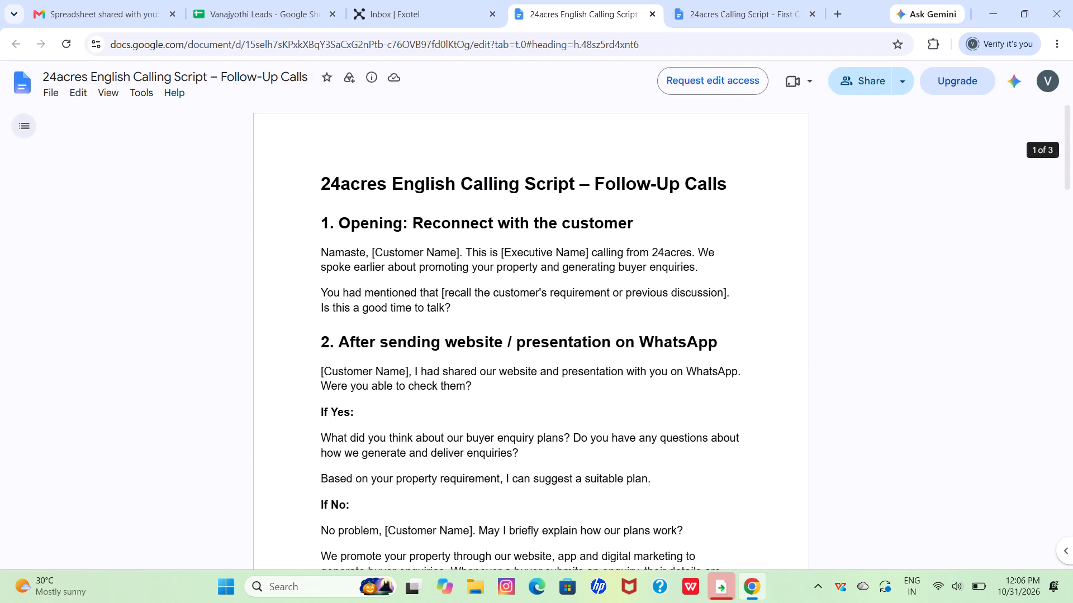
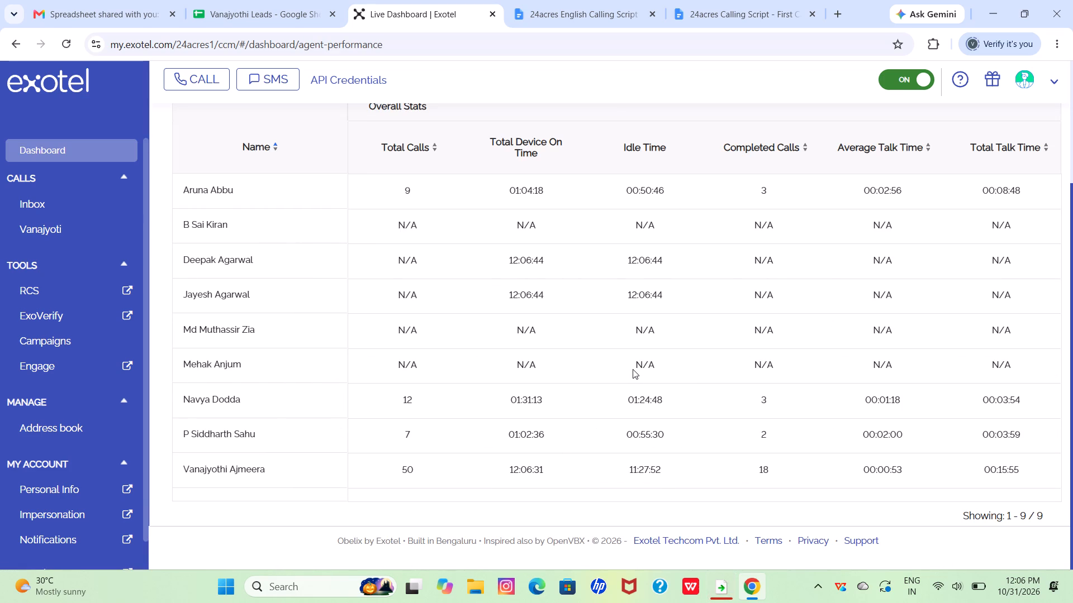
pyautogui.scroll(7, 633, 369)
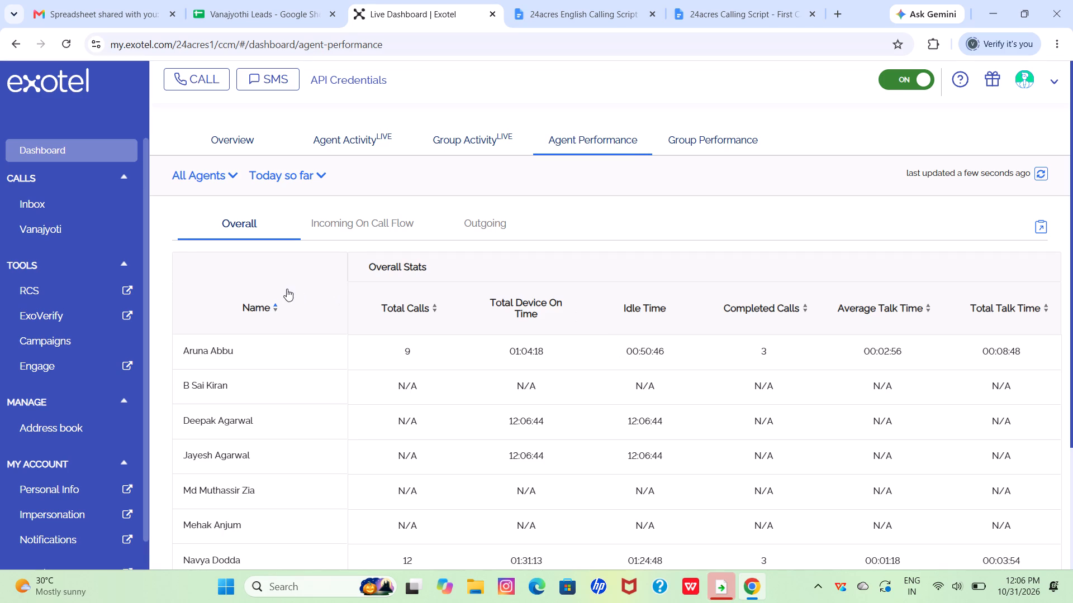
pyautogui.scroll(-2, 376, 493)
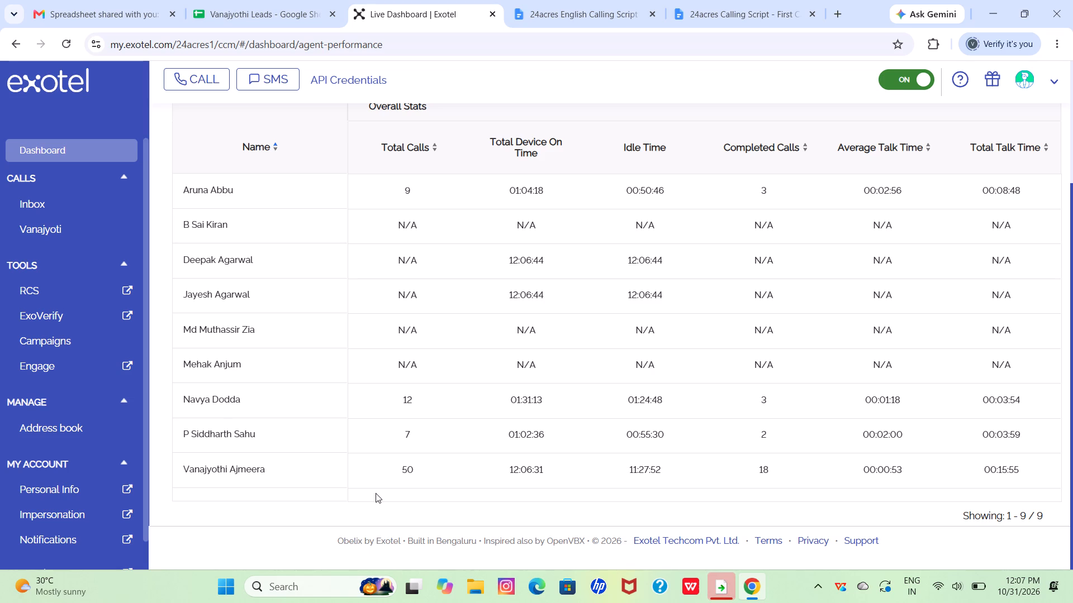
# Switch to the Vanajyothi Leads sheet and remove the word "his" after "basha" in row 30's notes.
pyautogui.click(257, 5)
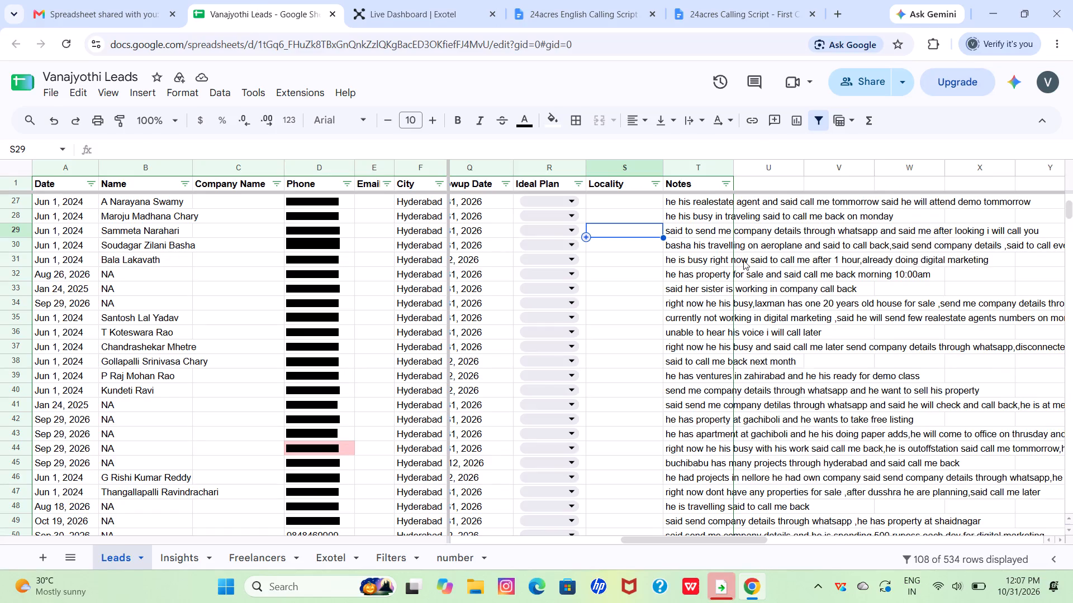
pyautogui.click(714, 232)
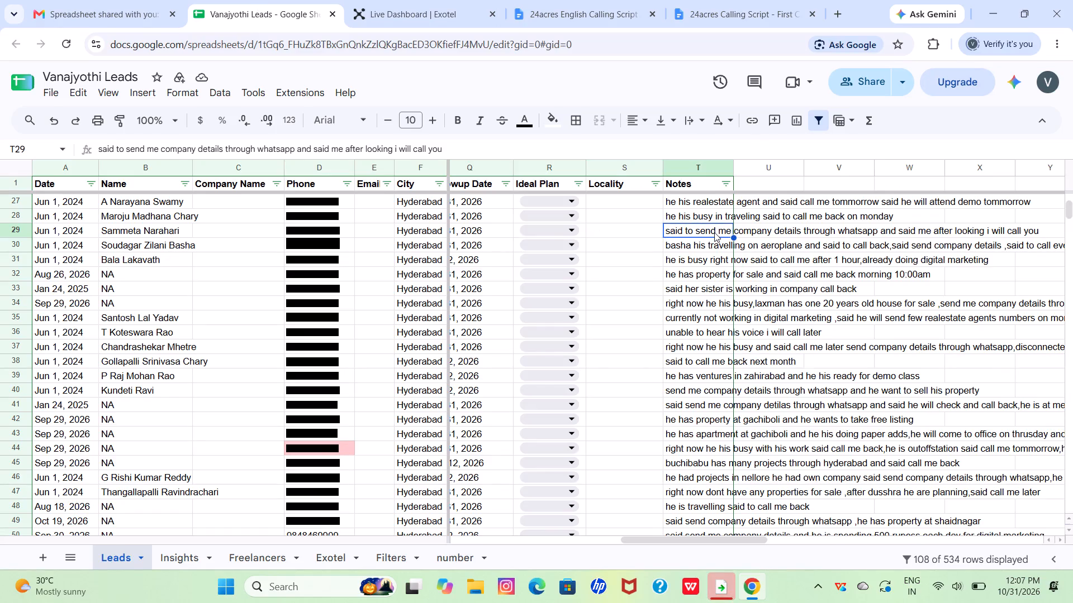
pyautogui.click(705, 246)
pyautogui.doubleClick(705, 246)
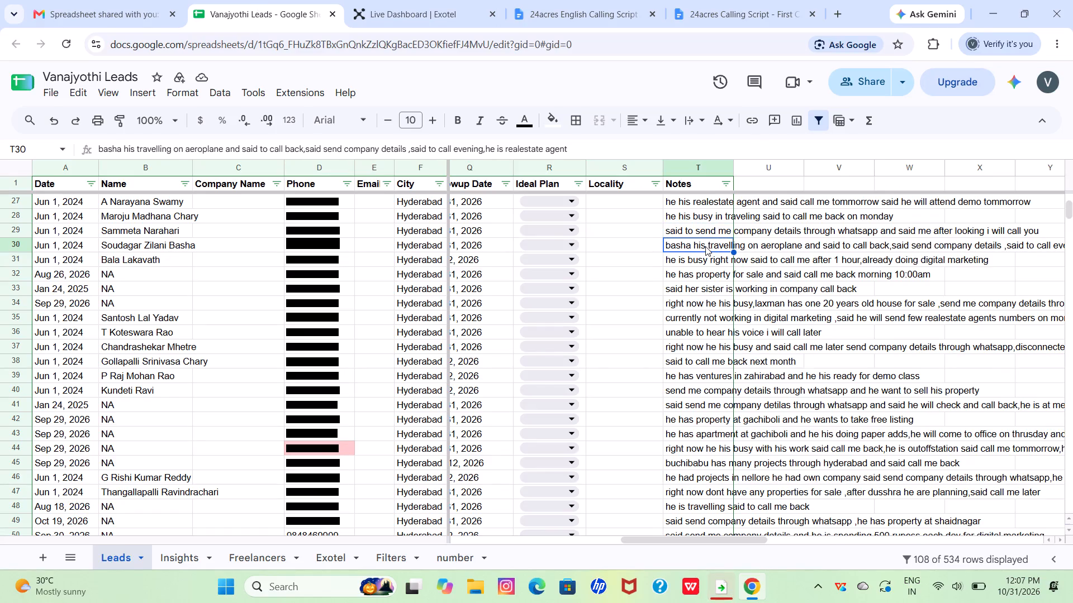
pyautogui.click(628, 252)
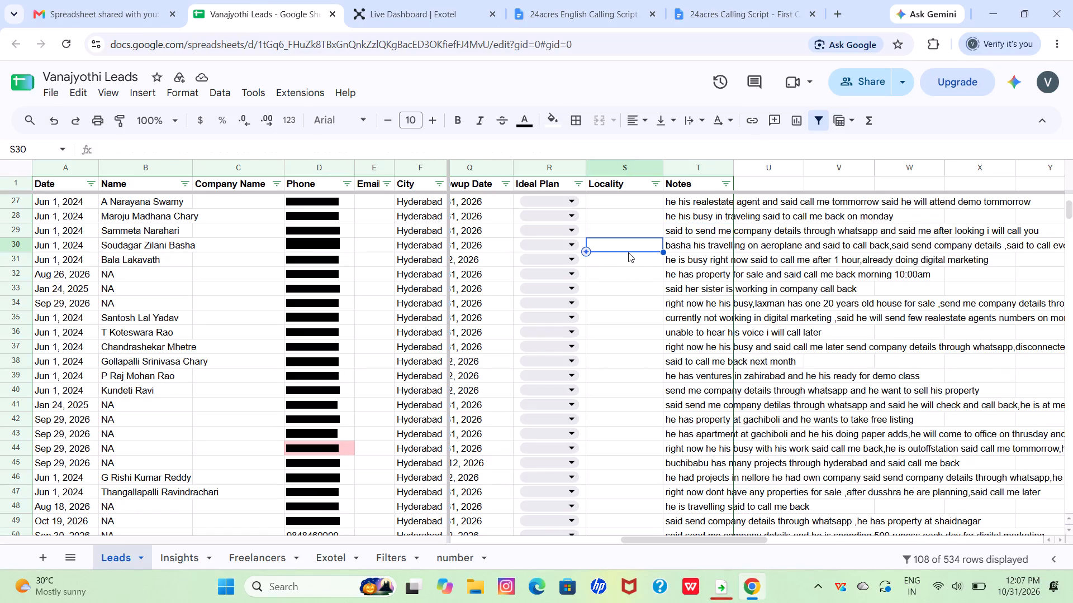
pyautogui.doubleClick(690, 243)
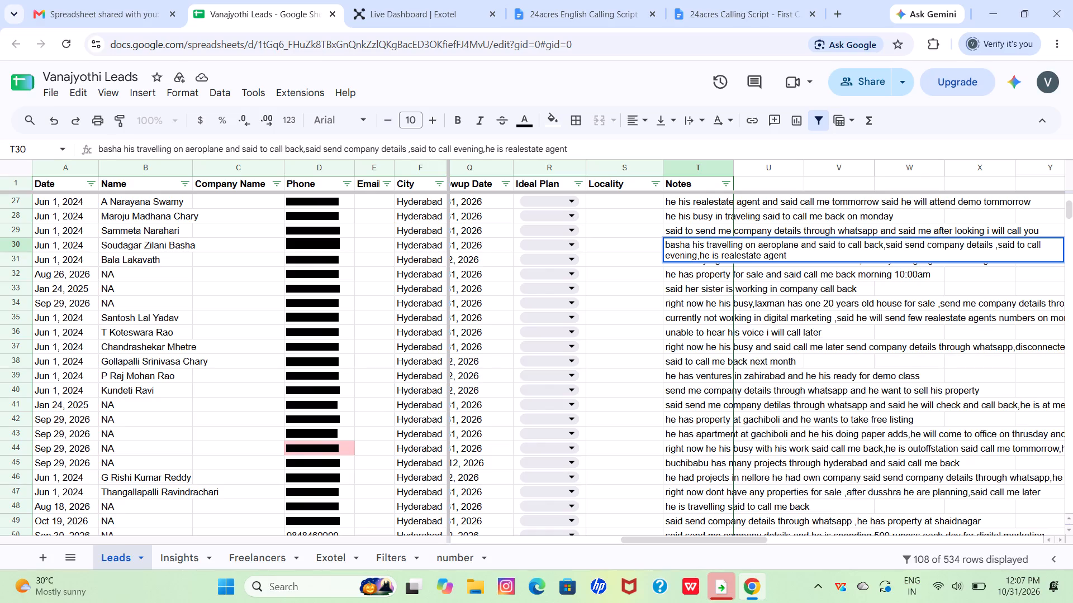
pyautogui.click(703, 243)
pyautogui.press('\\')
pyautogui.press('BackSpace')
pyautogui.press('BackSpace')
pyautogui.press('BackSpace')
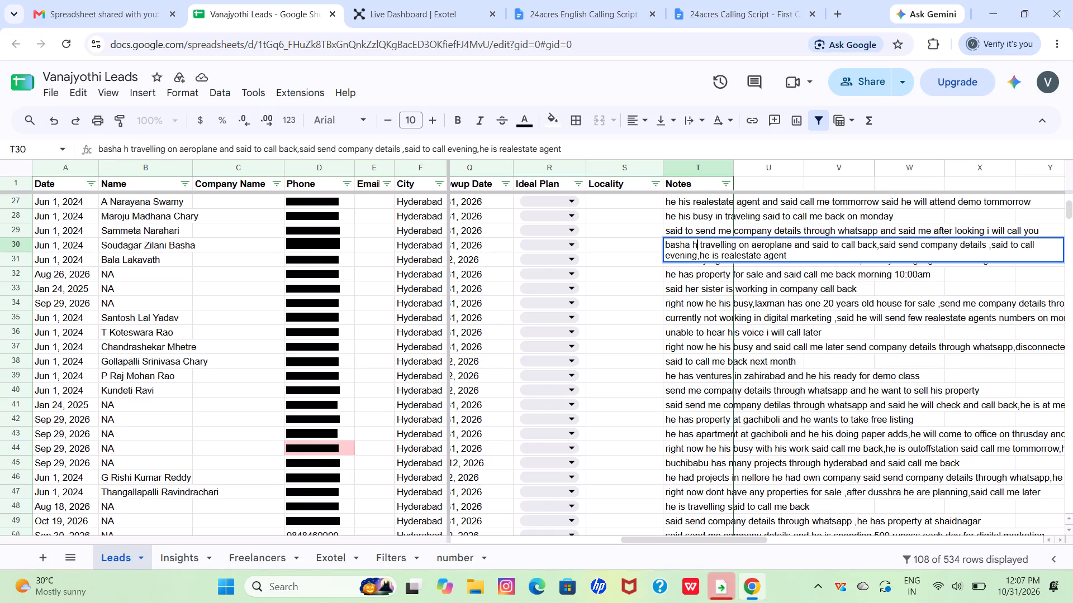
pyautogui.press('BackSpace')
pyautogui.press('BackSpace')
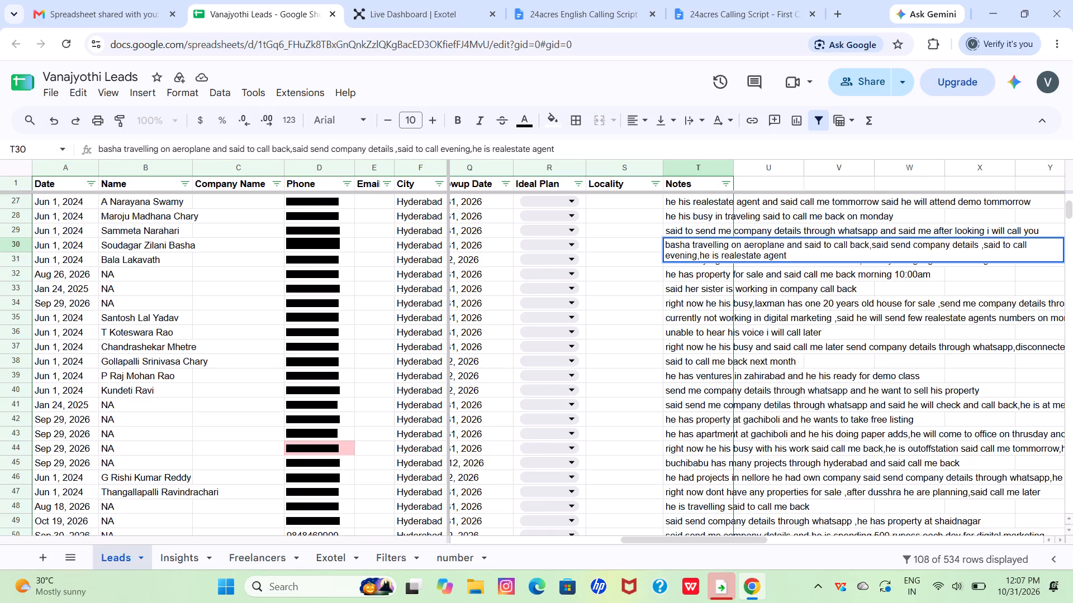
pyautogui.click(739, 243)
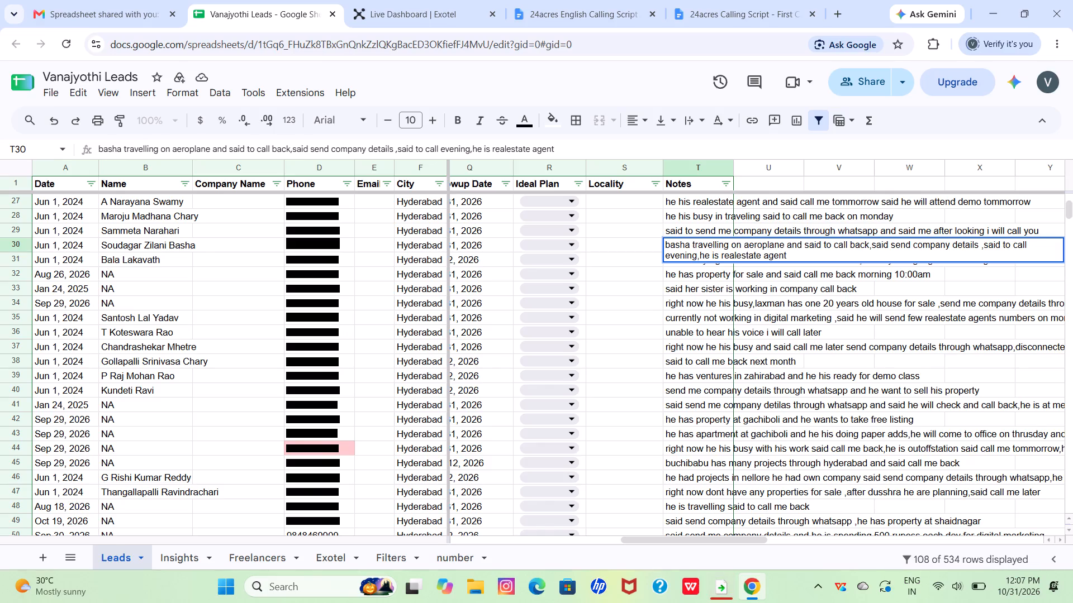
pyautogui.click(786, 257)
pyautogui.click(644, 246)
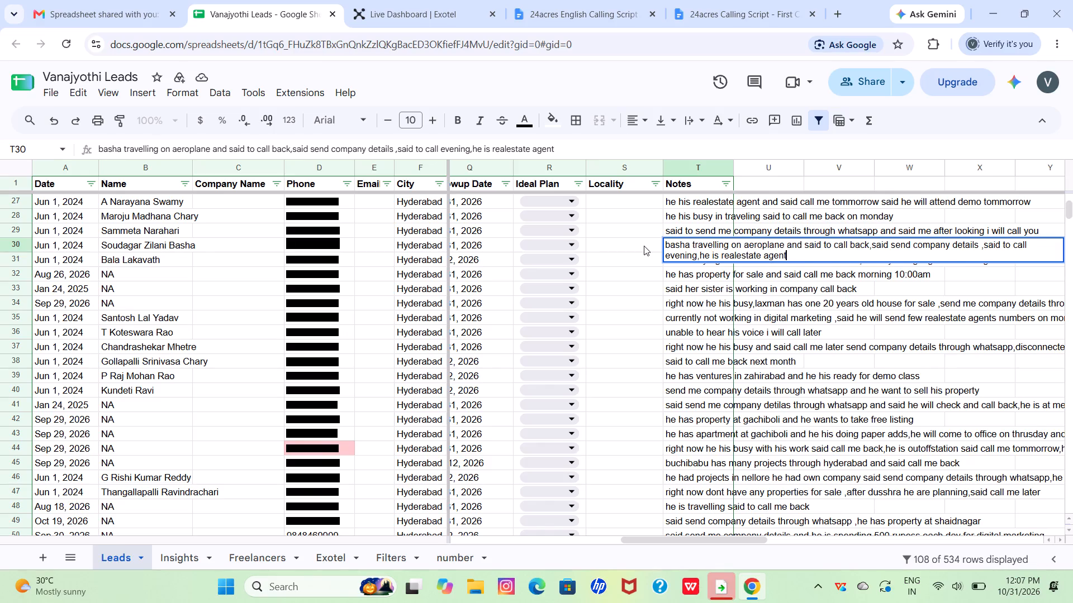
# Copy the phone number of the Hyderabad lead in row 29 and switch to the Exotel dashboard.
pyautogui.hscroll(-1, 644, 246)
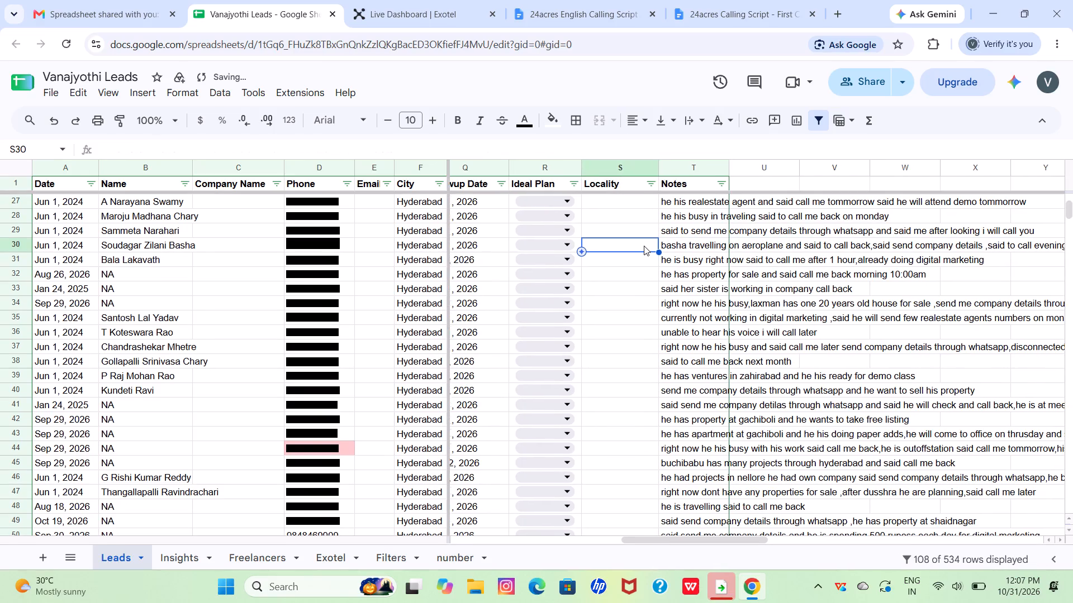
pyautogui.hscroll(-1, 644, 246)
pyautogui.hscroll(1, 644, 246)
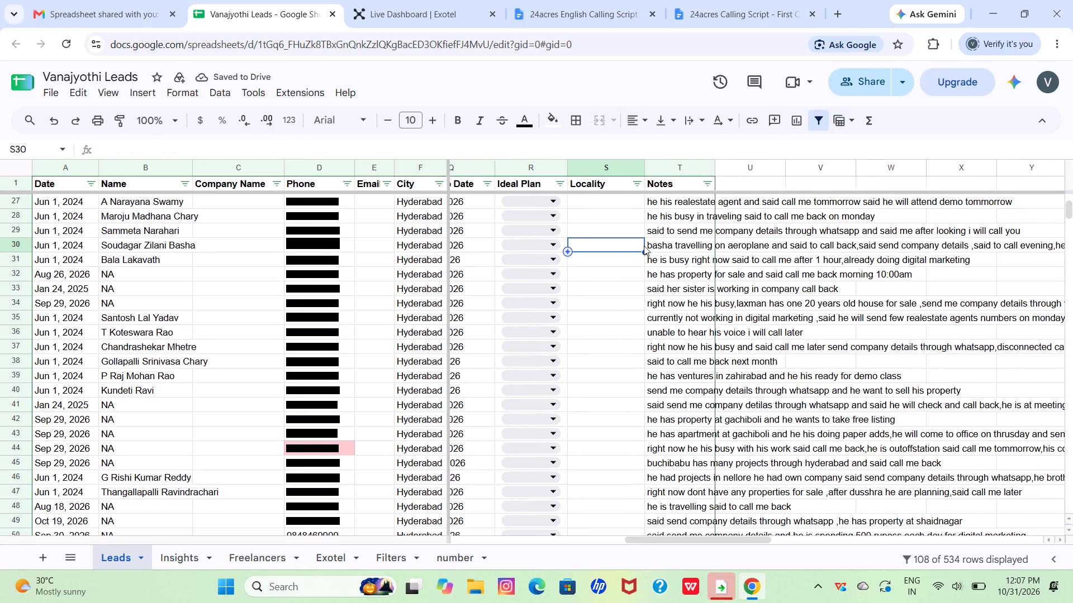
pyautogui.hscroll(3, 644, 246)
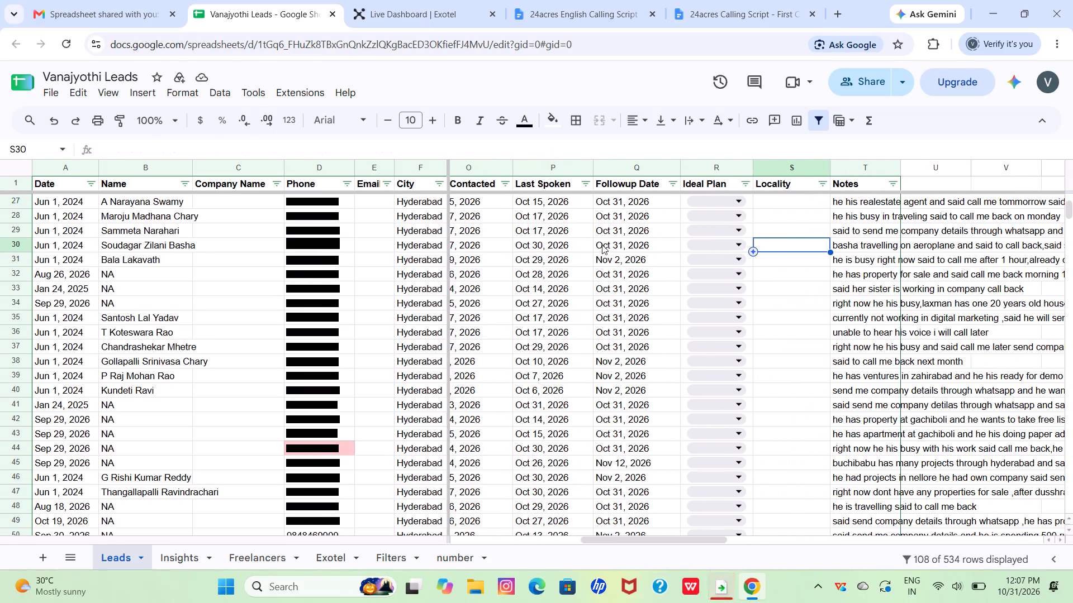
pyautogui.hscroll(1, 516, 242)
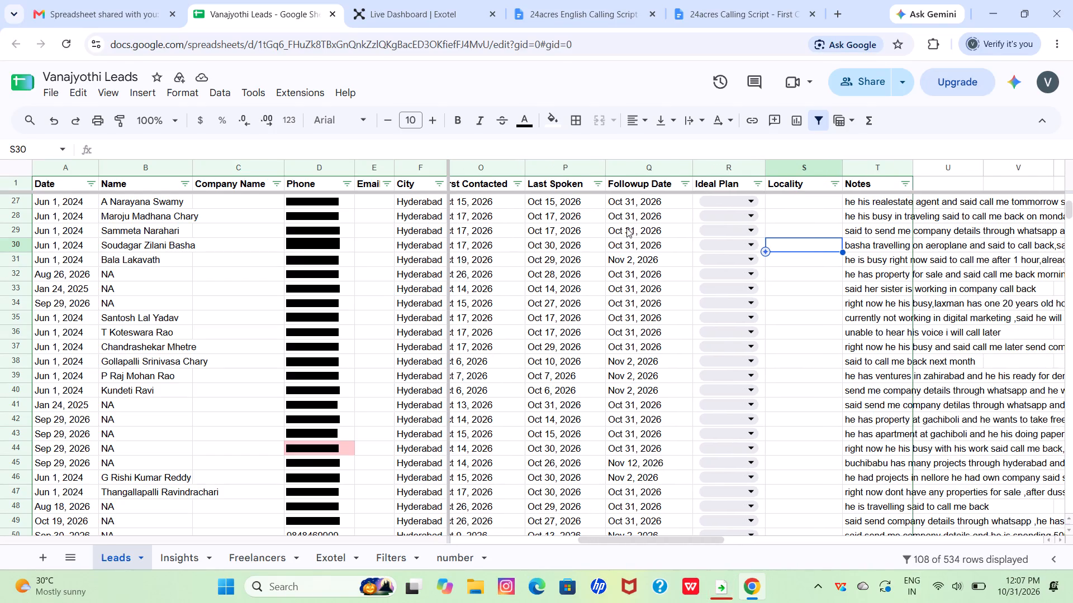
pyautogui.click(626, 228)
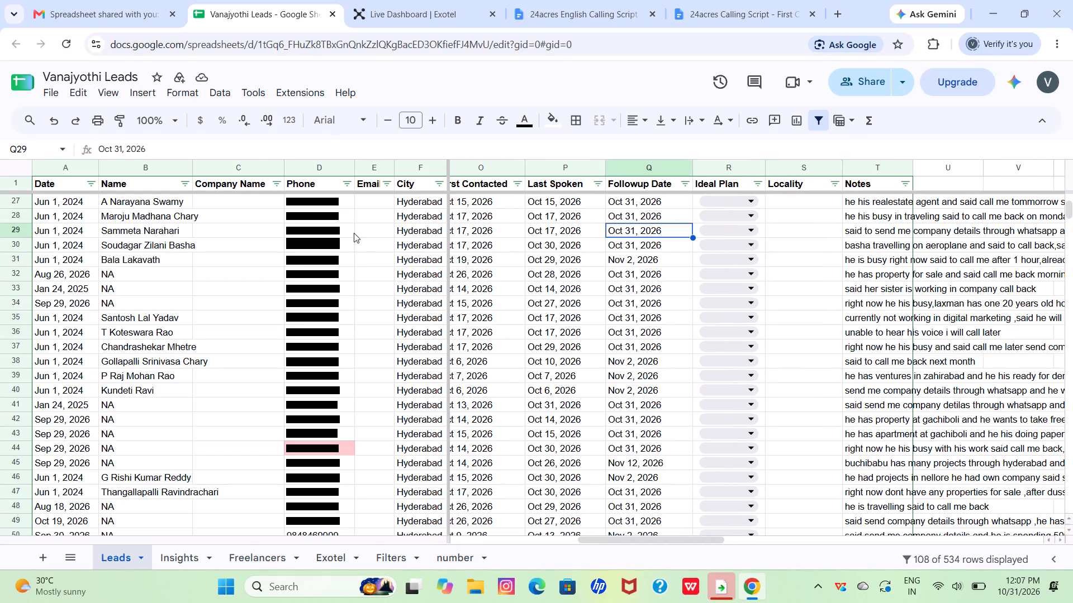
pyautogui.click(331, 233)
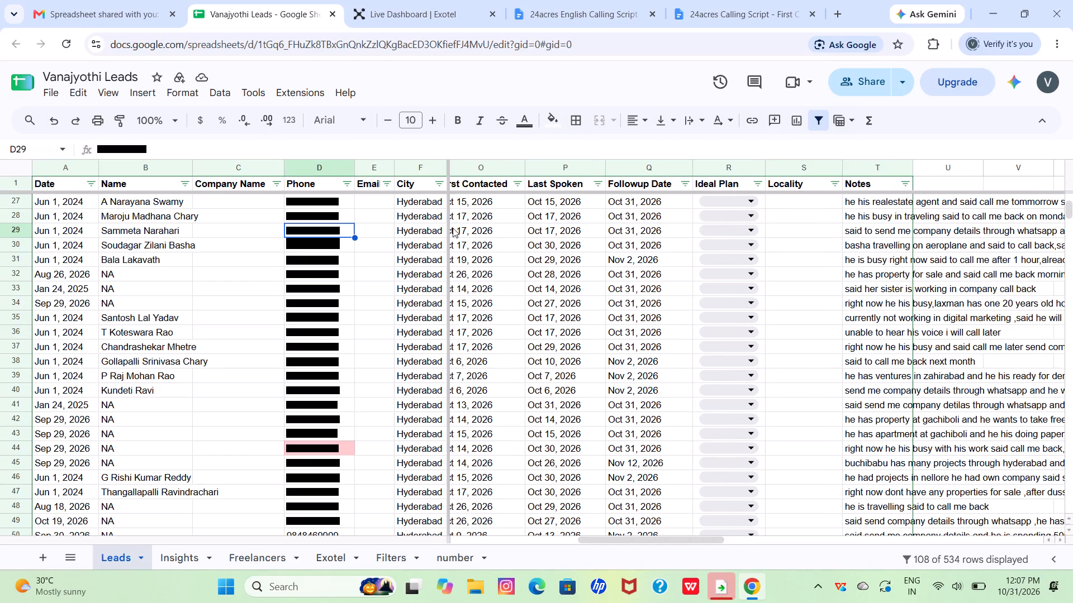
pyautogui.click(669, 232)
pyautogui.hscroll(-1, 669, 232)
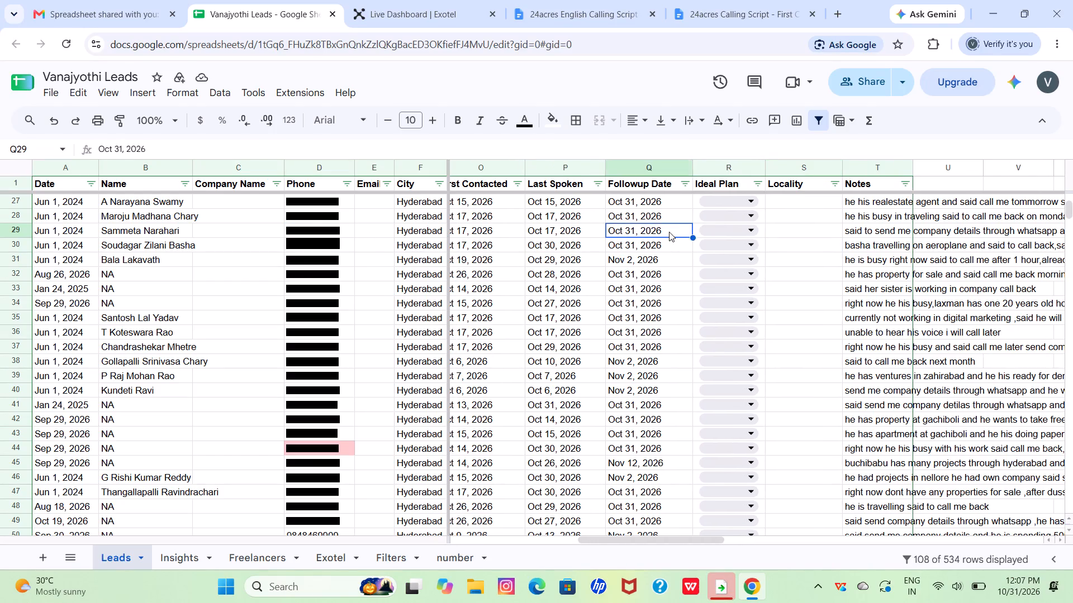
pyautogui.hscroll(-2, 669, 232)
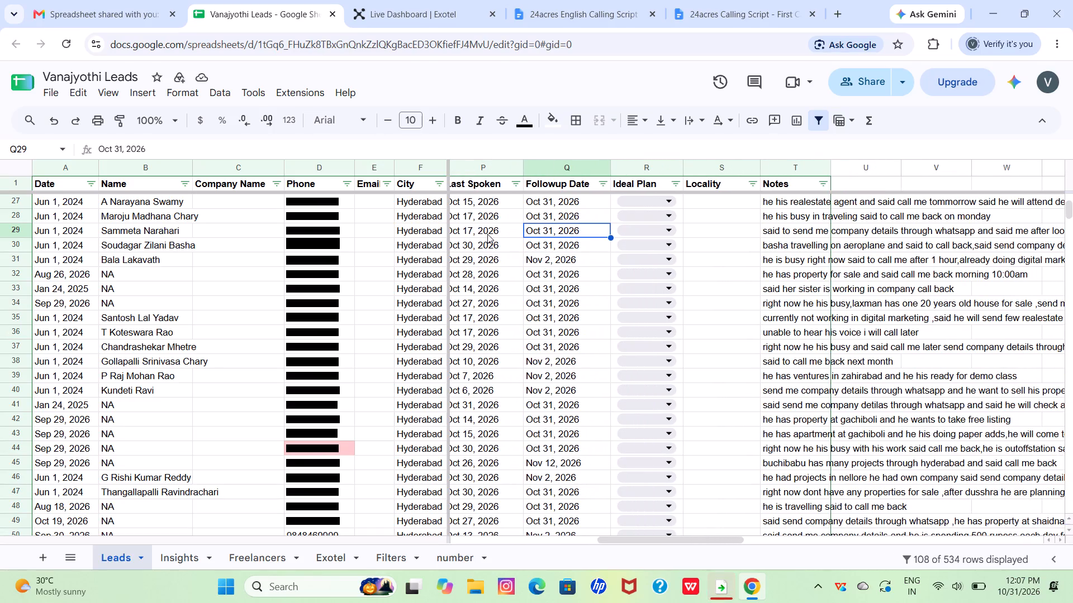
pyautogui.click(315, 233)
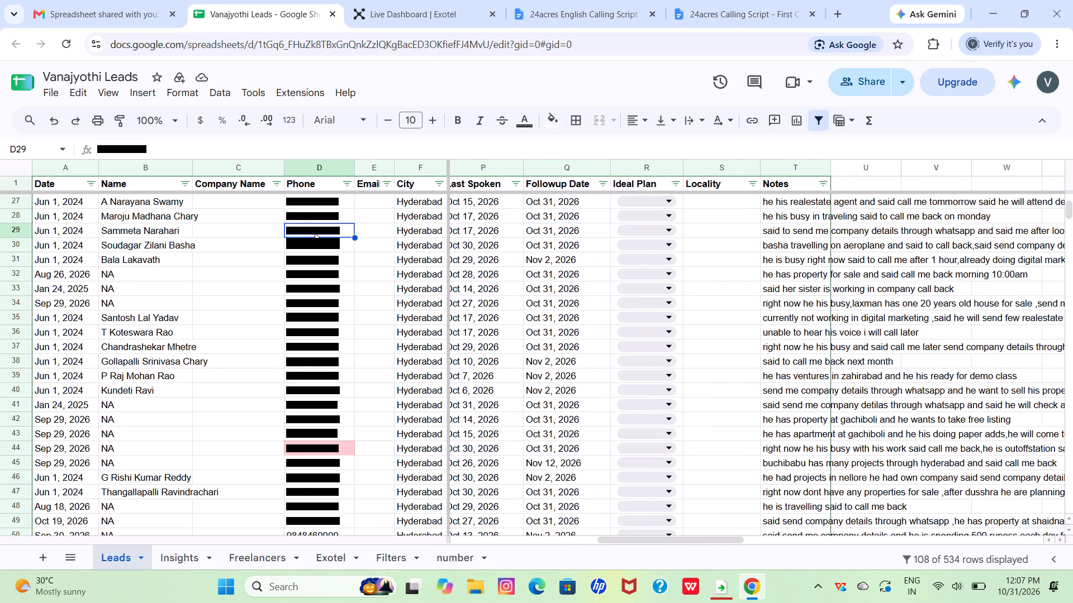
pyautogui.hotkey('ctrl', 'c')
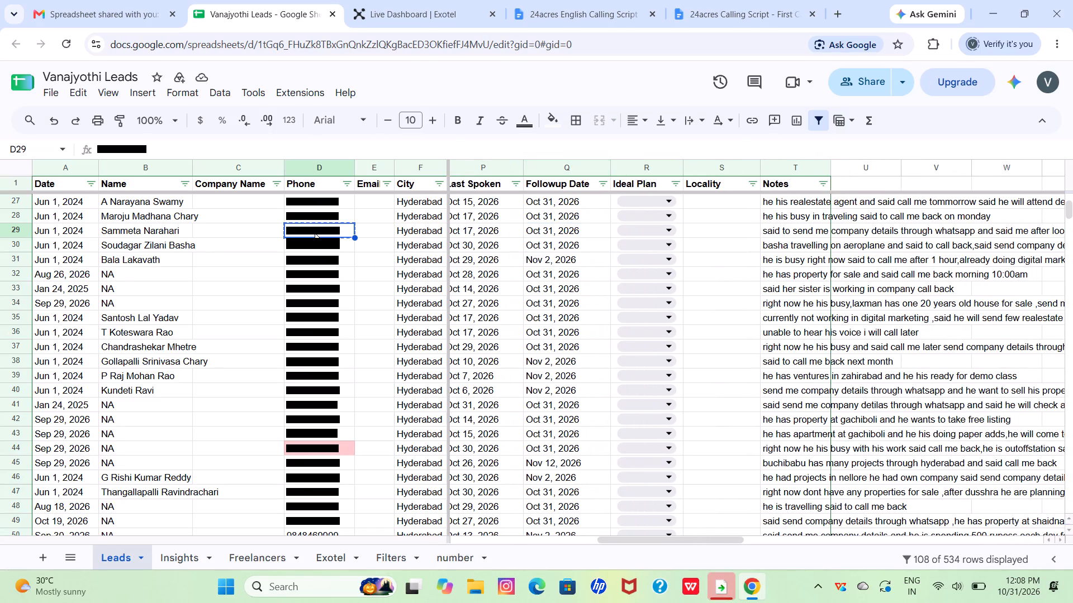
pyautogui.click(409, 0)
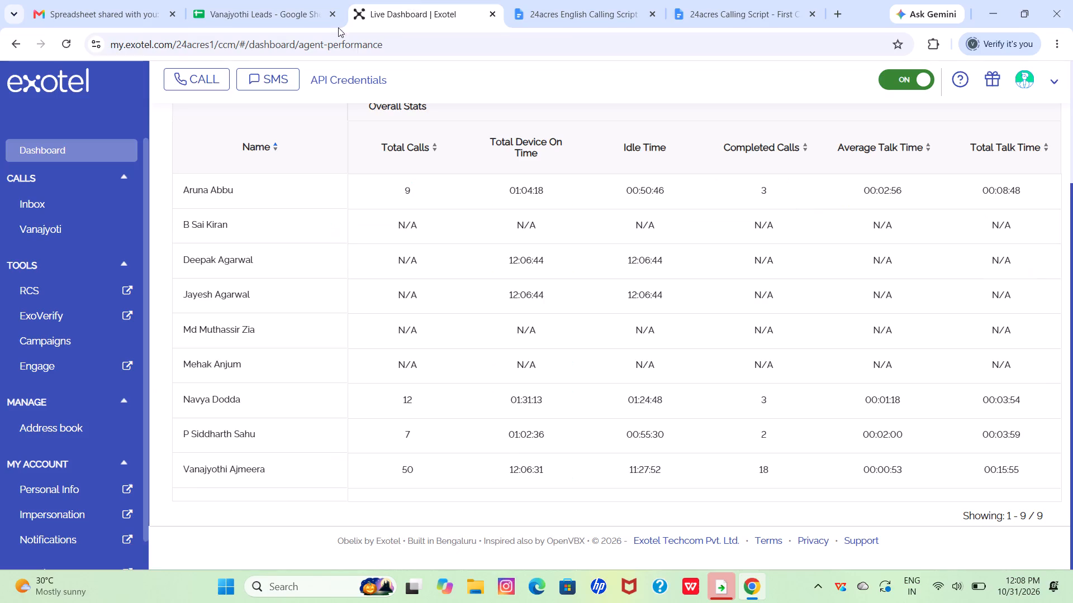
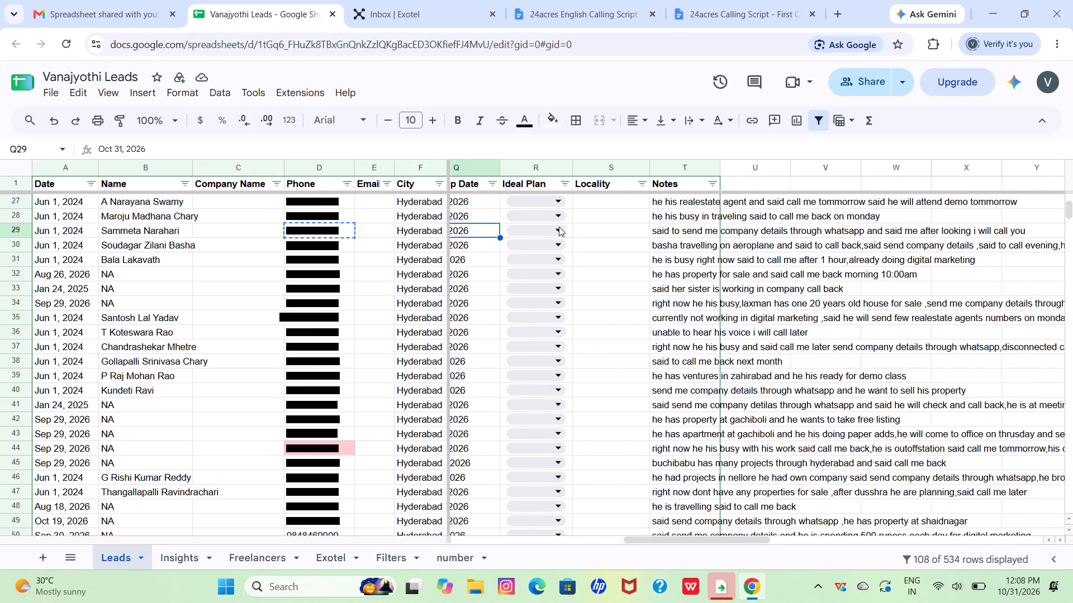
# Enter "madhapur" as the locality for the Hyderabad lead in row 30.
pyautogui.hscroll(2, 559, 227)
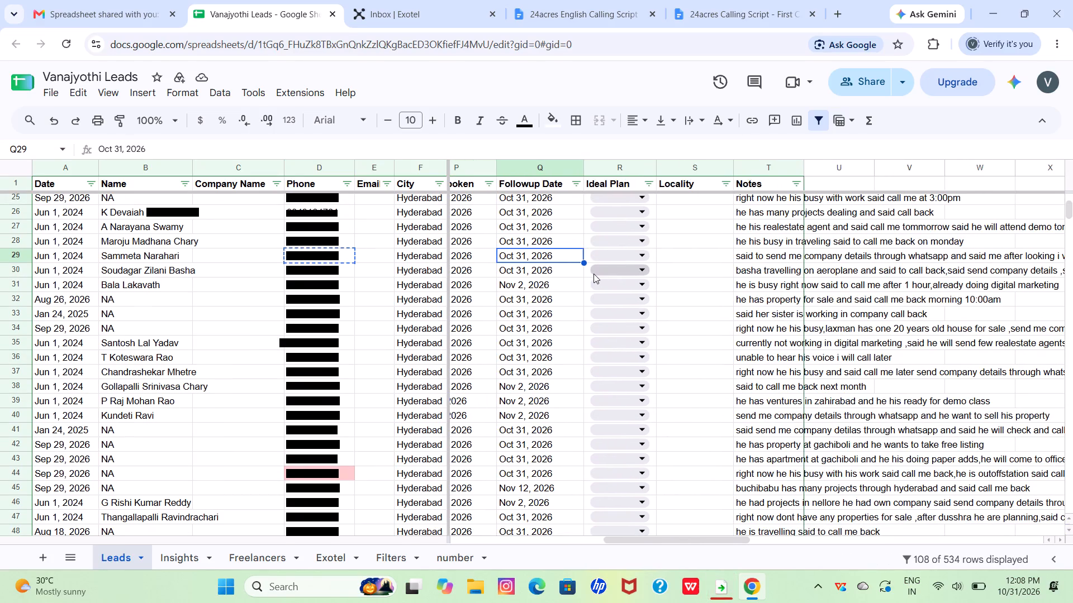
pyautogui.scroll(-1, 594, 274)
pyautogui.scroll(1, 594, 274)
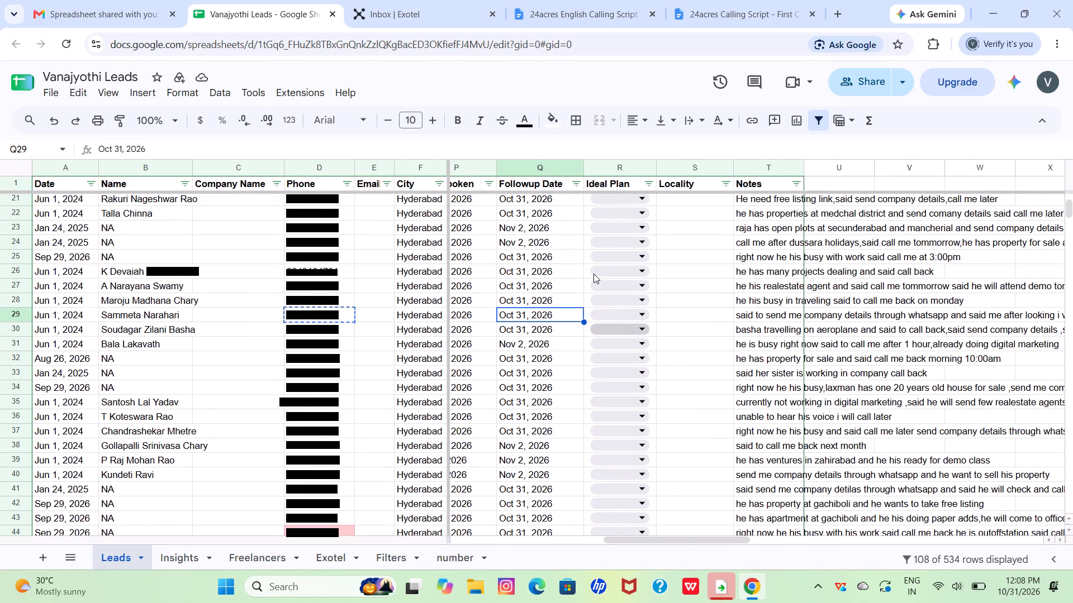
pyautogui.scroll(-1, 594, 274)
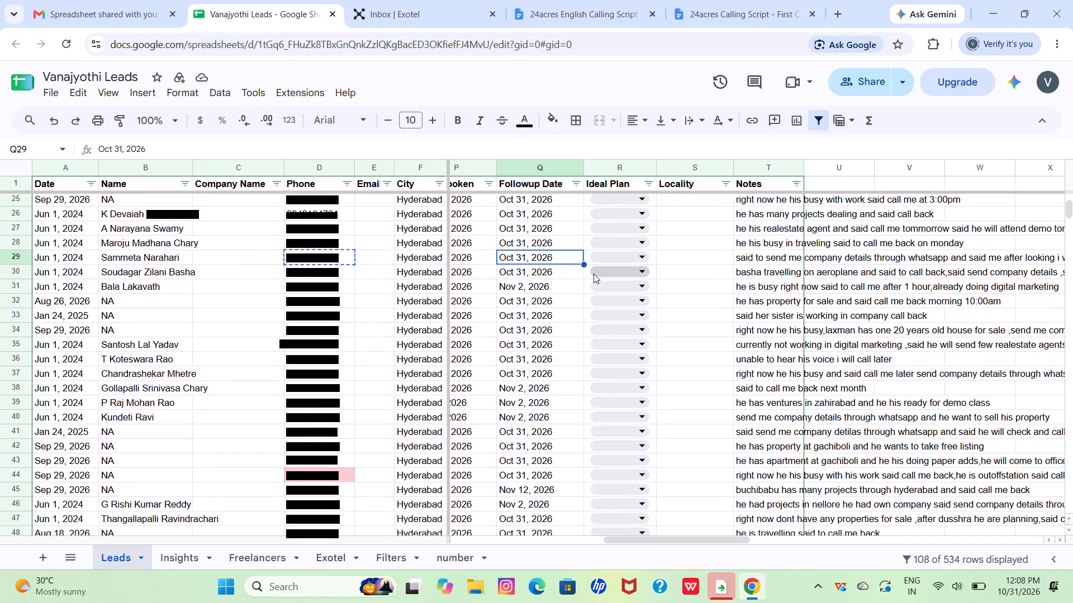
pyautogui.scroll(-1, 594, 274)
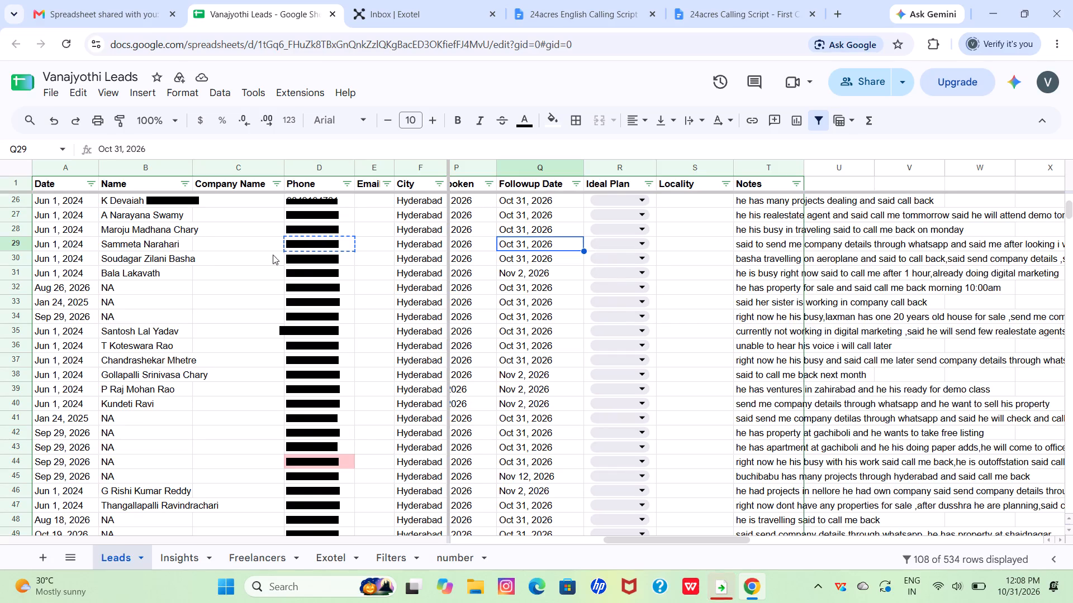
pyautogui.click(675, 269)
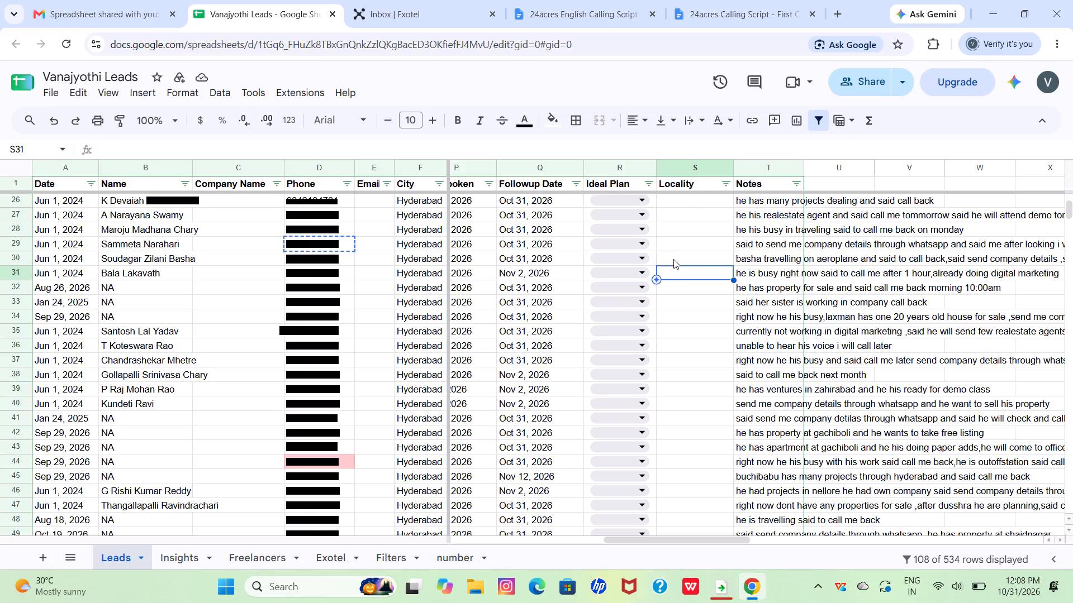
pyautogui.click(673, 259)
pyautogui.write('madhapur')
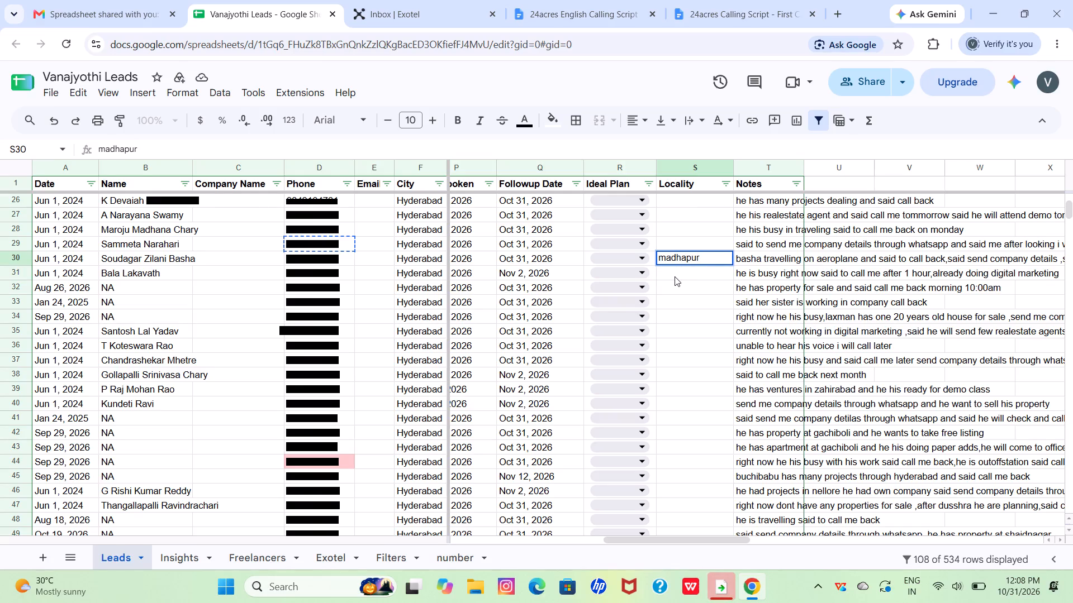
pyautogui.press('Return')
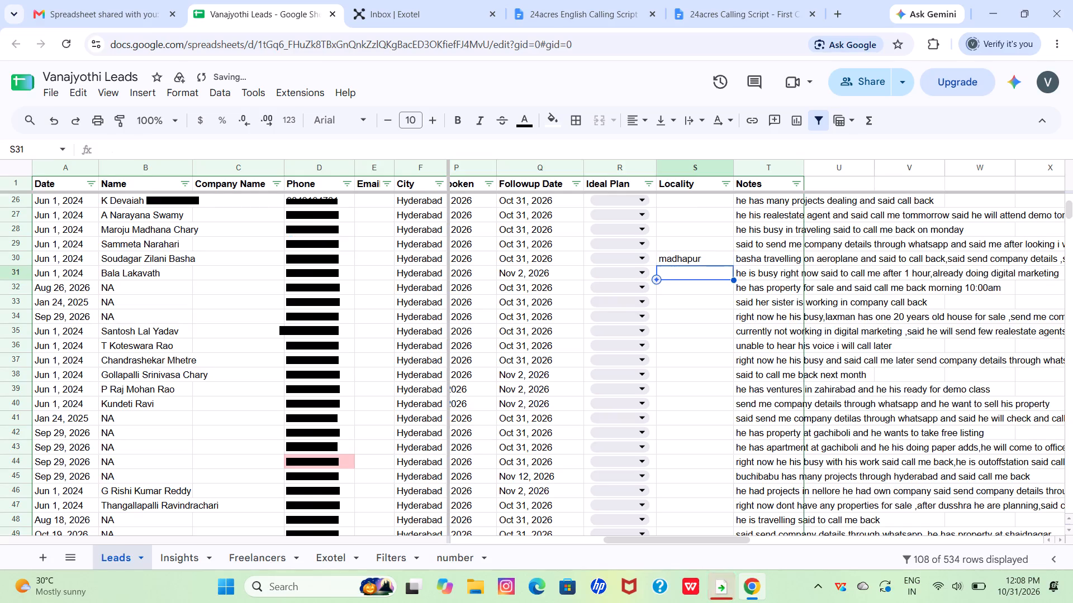
# Set the conversations count for the lead in row 30 to 3.
pyautogui.click(714, 245)
pyautogui.hscroll(-1, 714, 245)
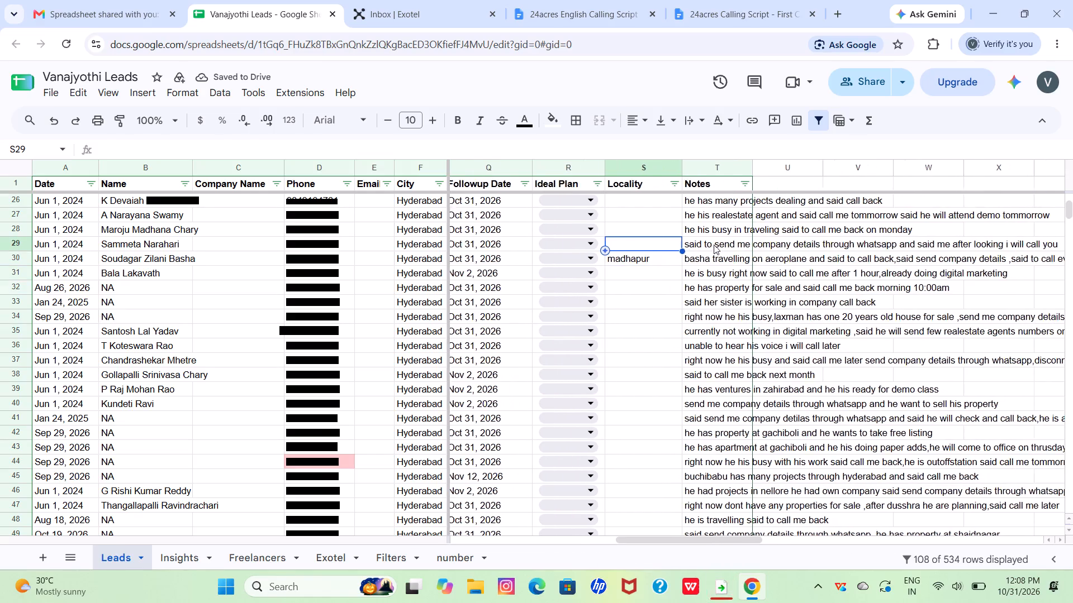
pyautogui.hscroll(2, 714, 245)
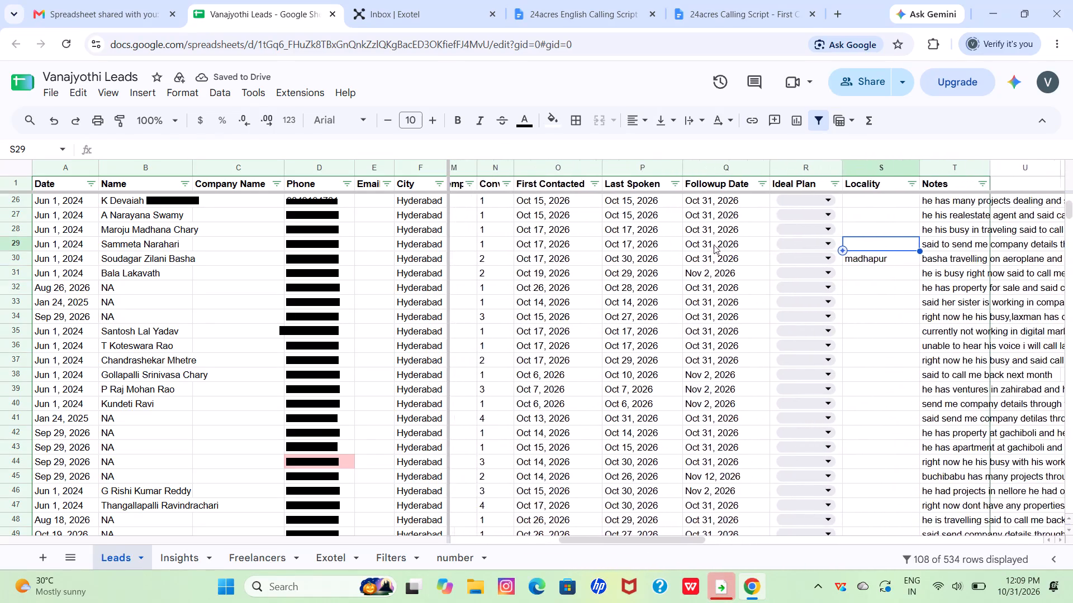
pyautogui.hscroll(1, 714, 245)
pyautogui.click(551, 261)
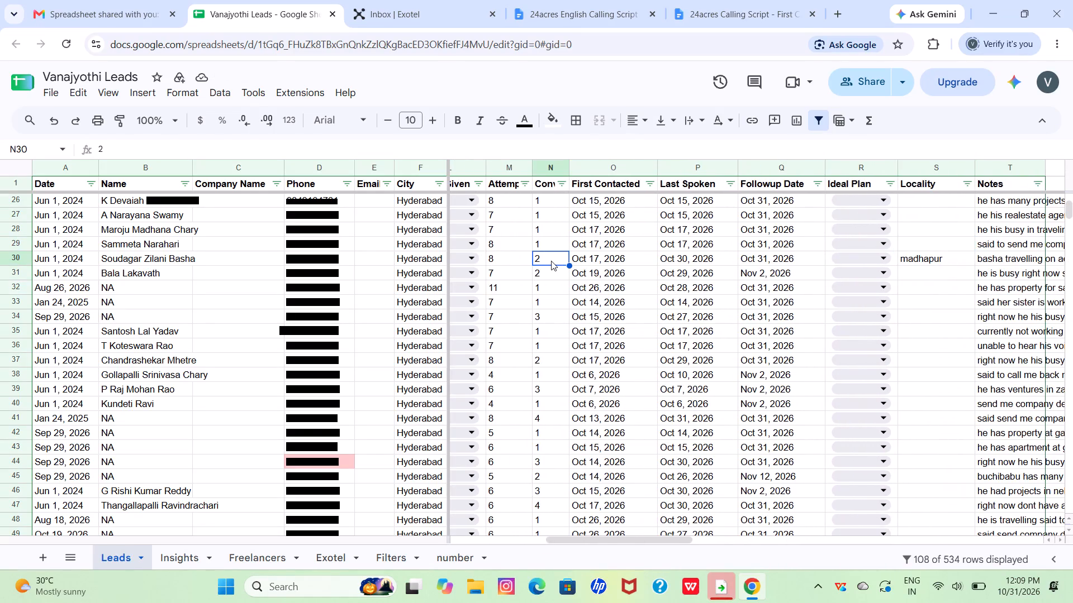
pyautogui.press('3')
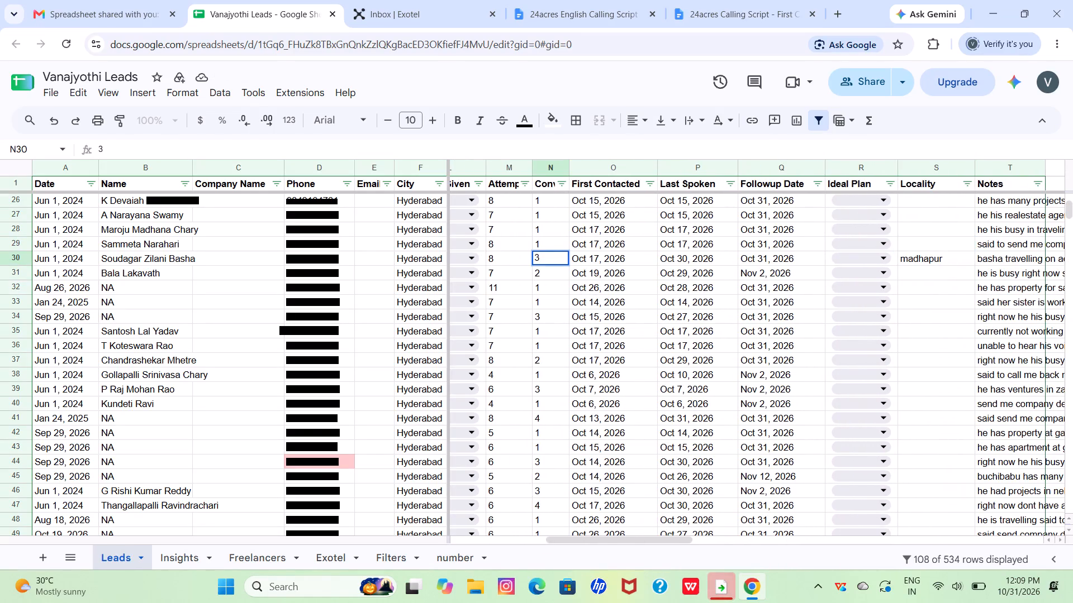
pyautogui.click(538, 246)
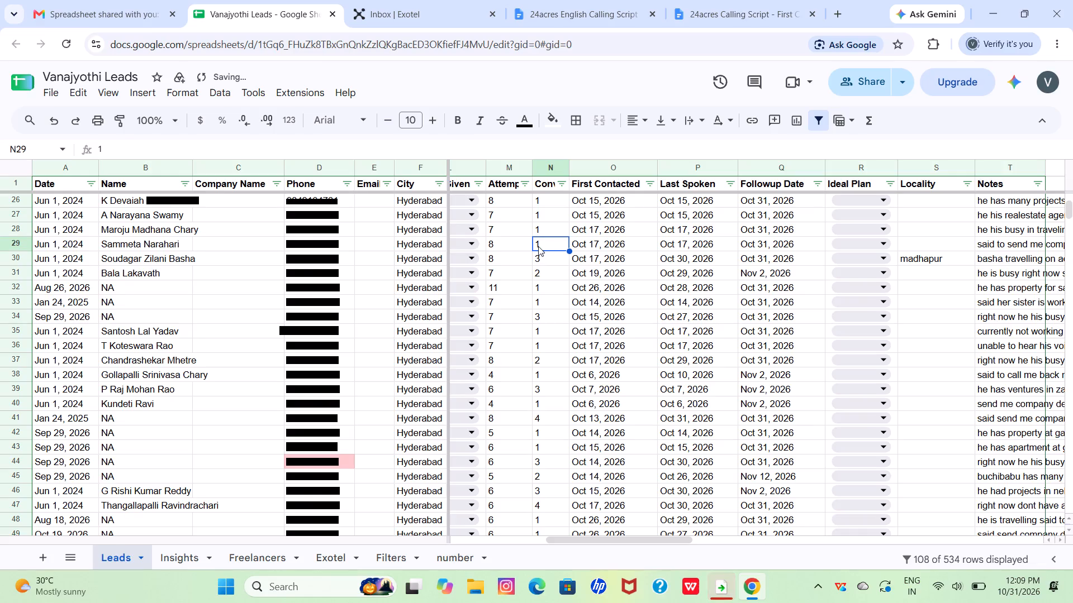
# Set the attempts count to 8 for the leads in rows 28 and 27.
pyautogui.click(556, 227)
pyautogui.hscroll(-2, 556, 227)
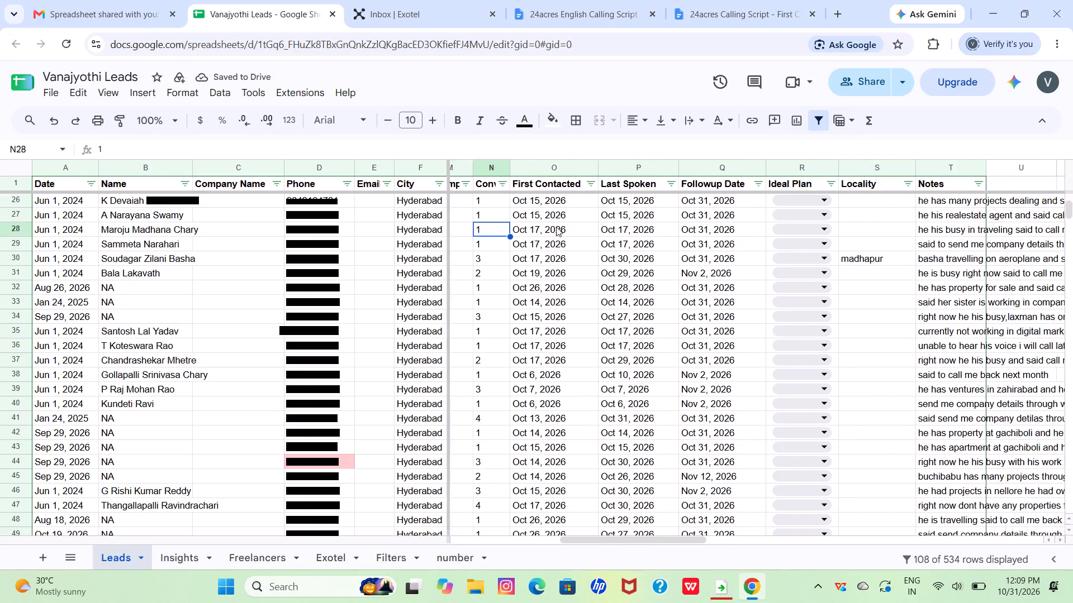
pyautogui.hscroll(-3, 556, 227)
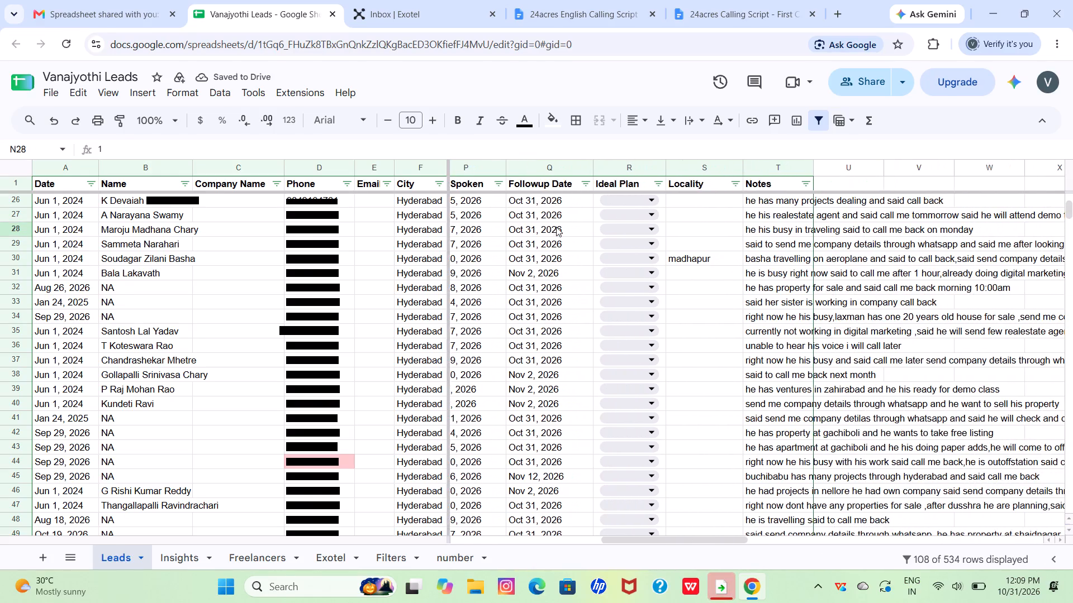
pyautogui.hscroll(5, 556, 227)
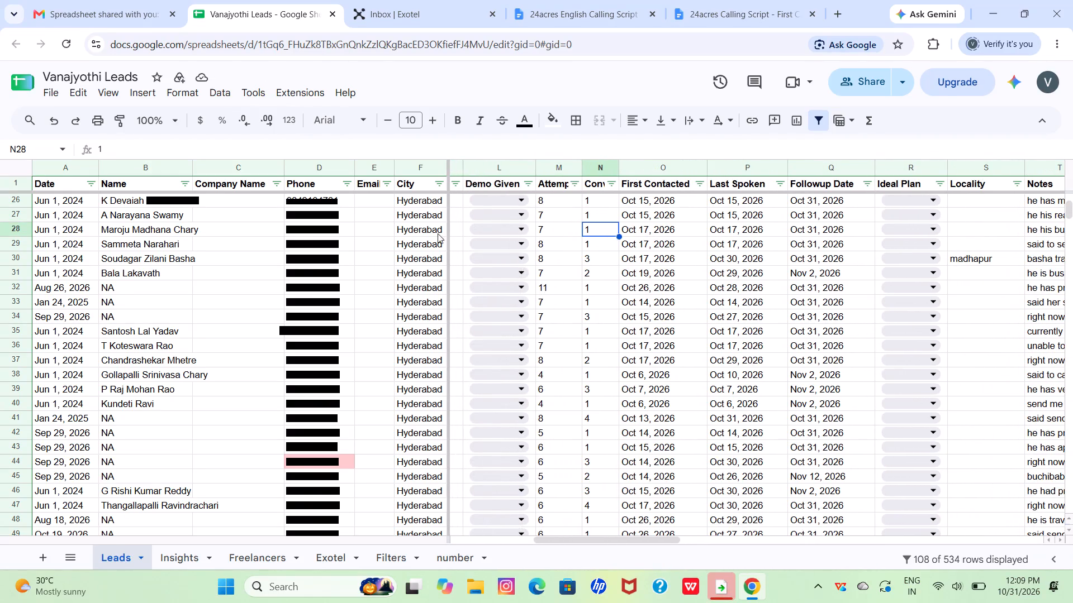
pyautogui.click(352, 237)
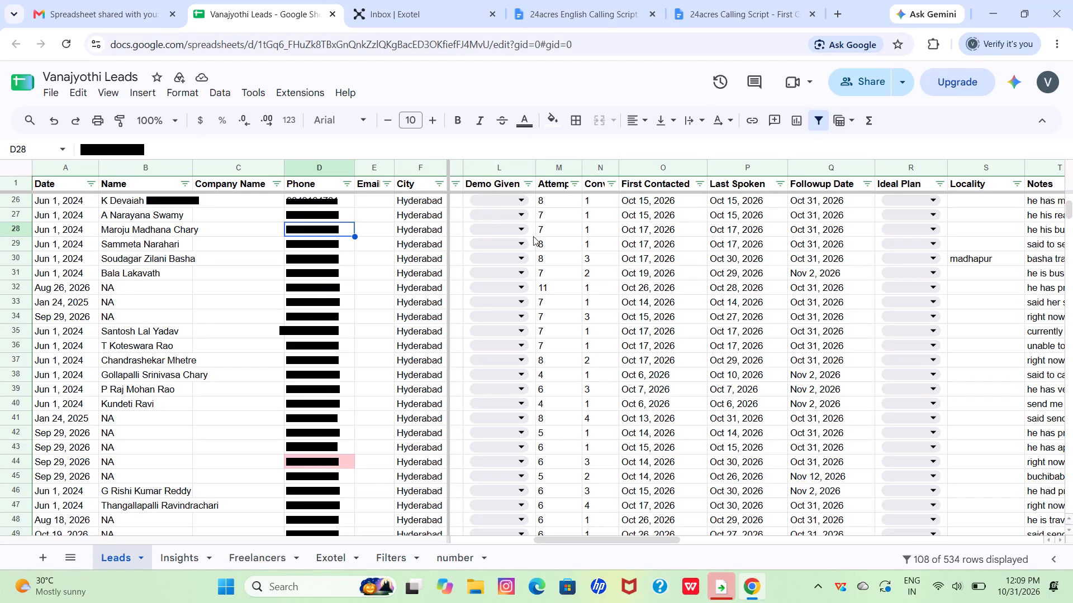
pyautogui.click(547, 232)
pyautogui.press('8')
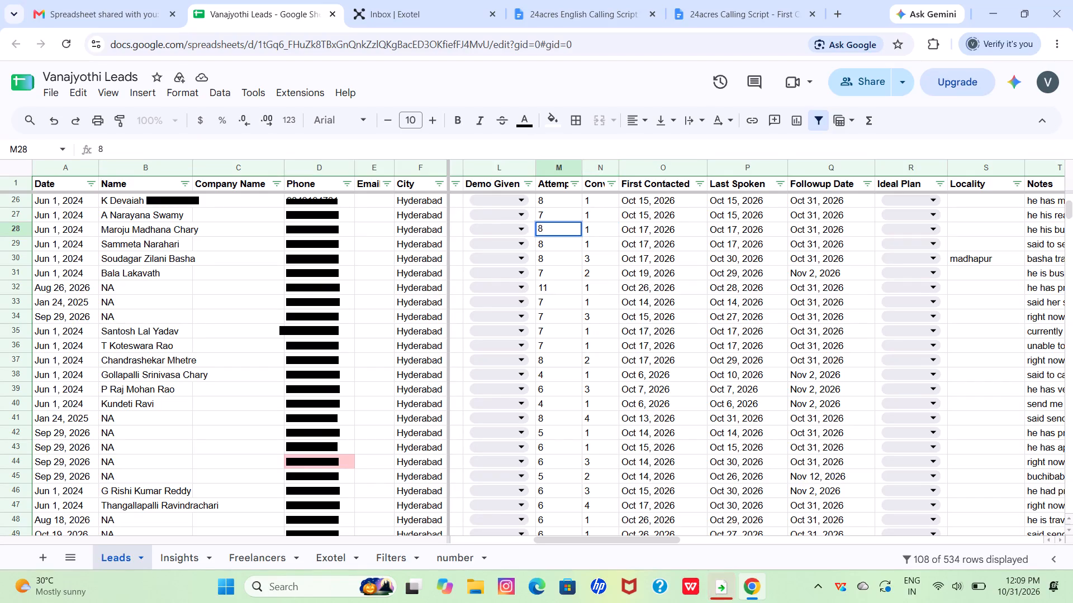
pyautogui.click(542, 212)
pyautogui.press('8')
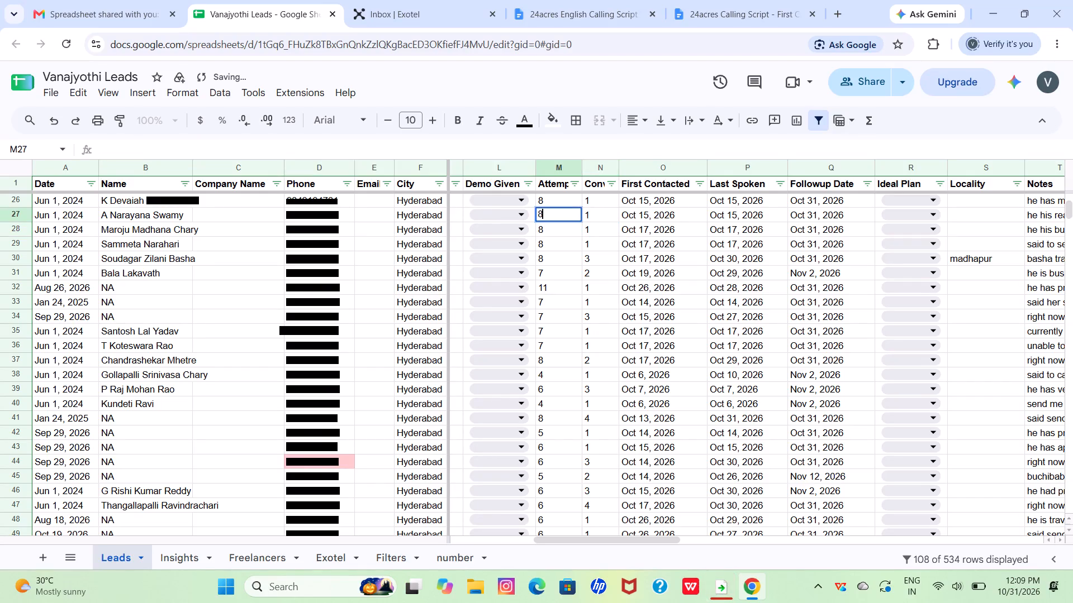
pyautogui.scroll(1, 542, 212)
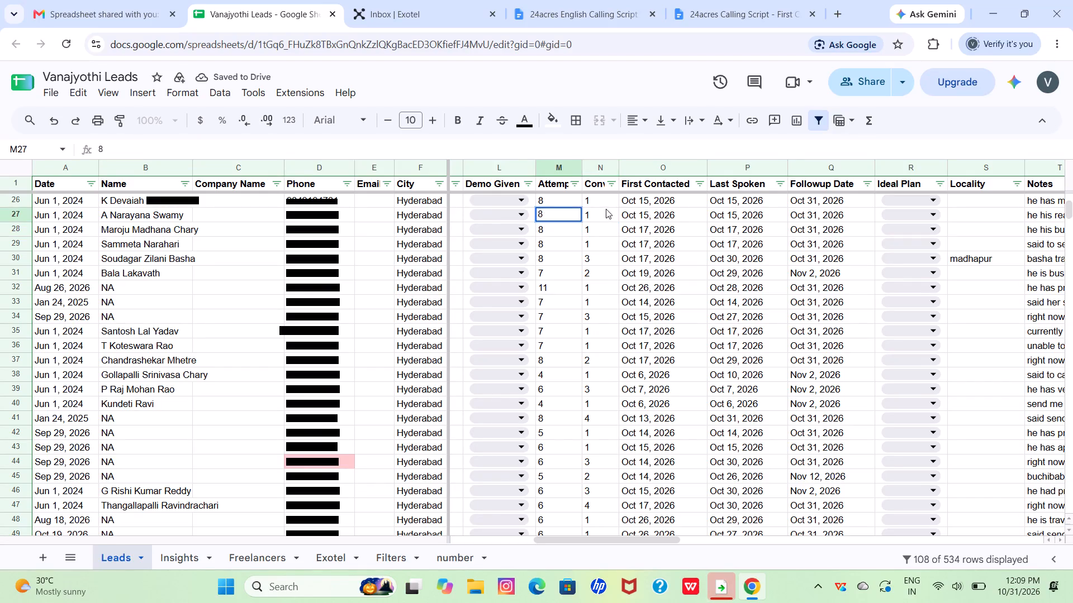
pyautogui.click(607, 210)
# Set the attempts count to 9 for the lead in row 26 and to 8 for the one in row 25.
pyautogui.scroll(1, 607, 210)
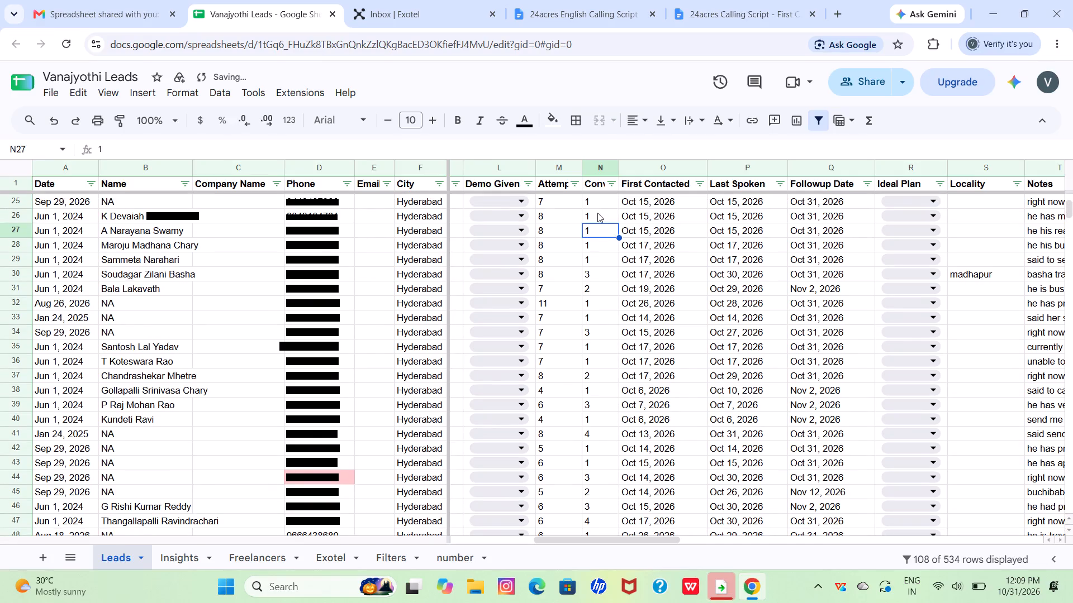
pyautogui.click(571, 216)
pyautogui.press('9')
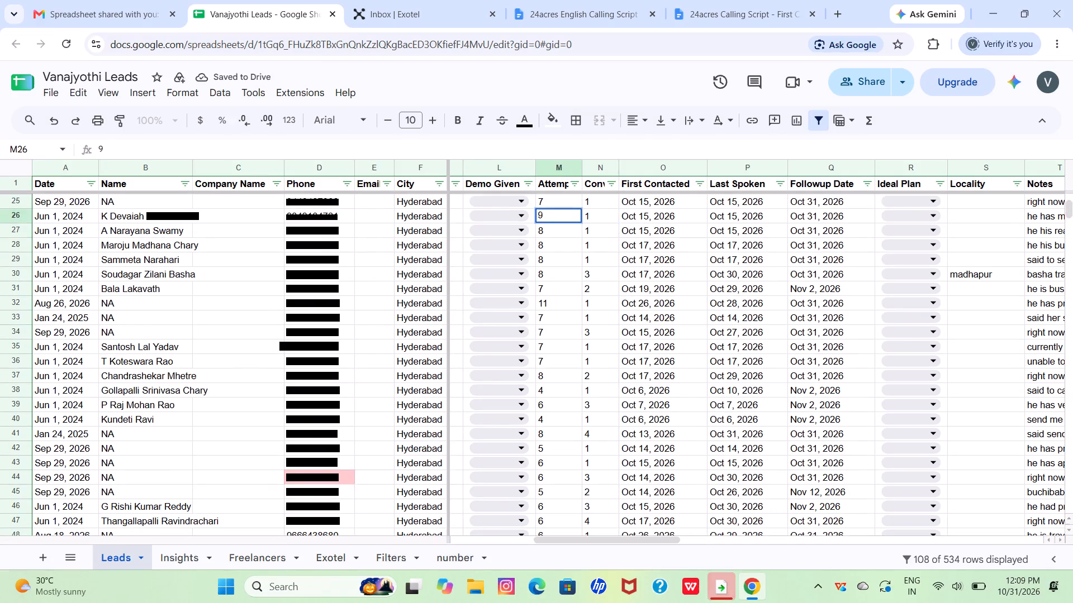
pyautogui.click(557, 197)
pyautogui.press('8')
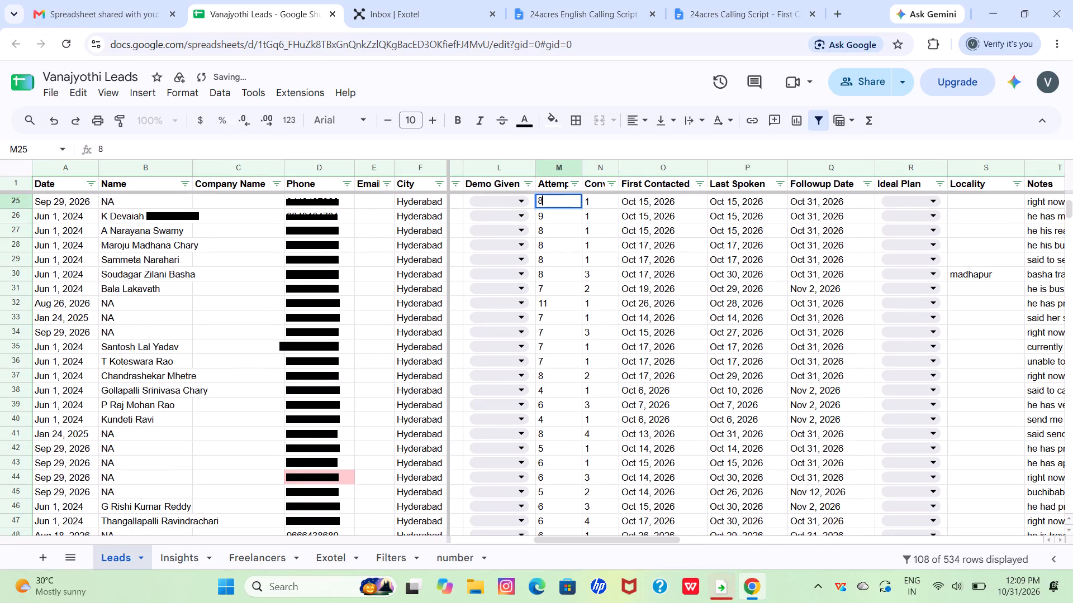
pyautogui.scroll(1, 557, 197)
pyautogui.click(556, 239)
pyautogui.scroll(1, 556, 239)
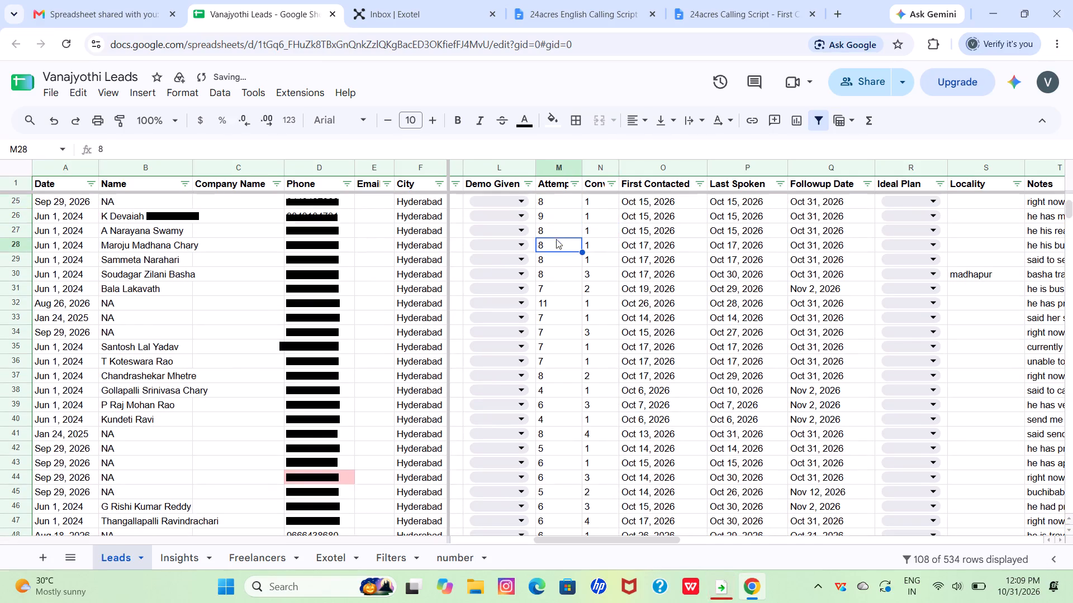
pyautogui.scroll(1, 556, 239)
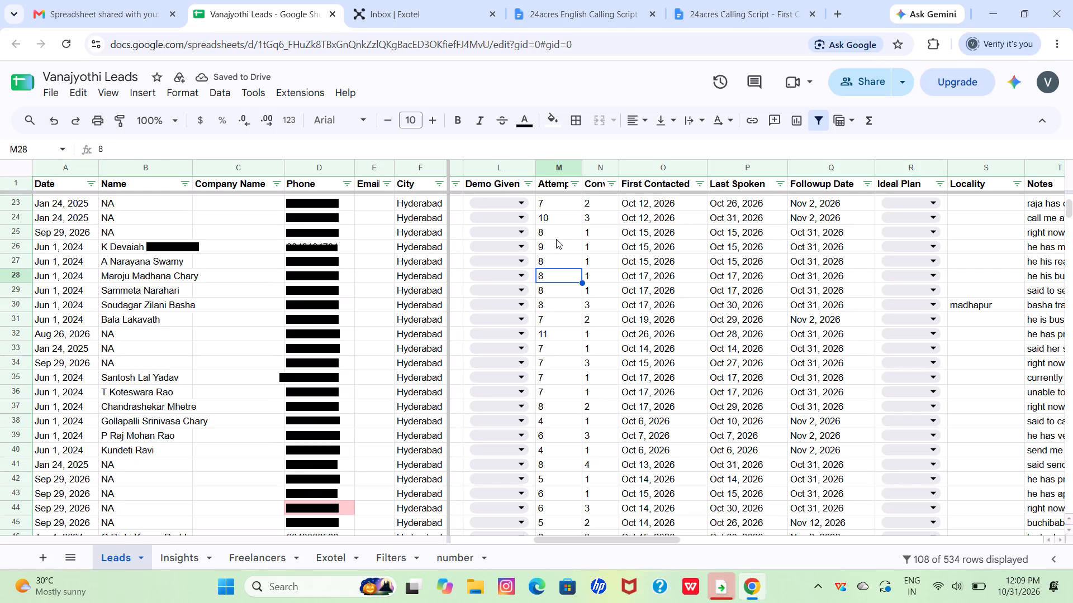
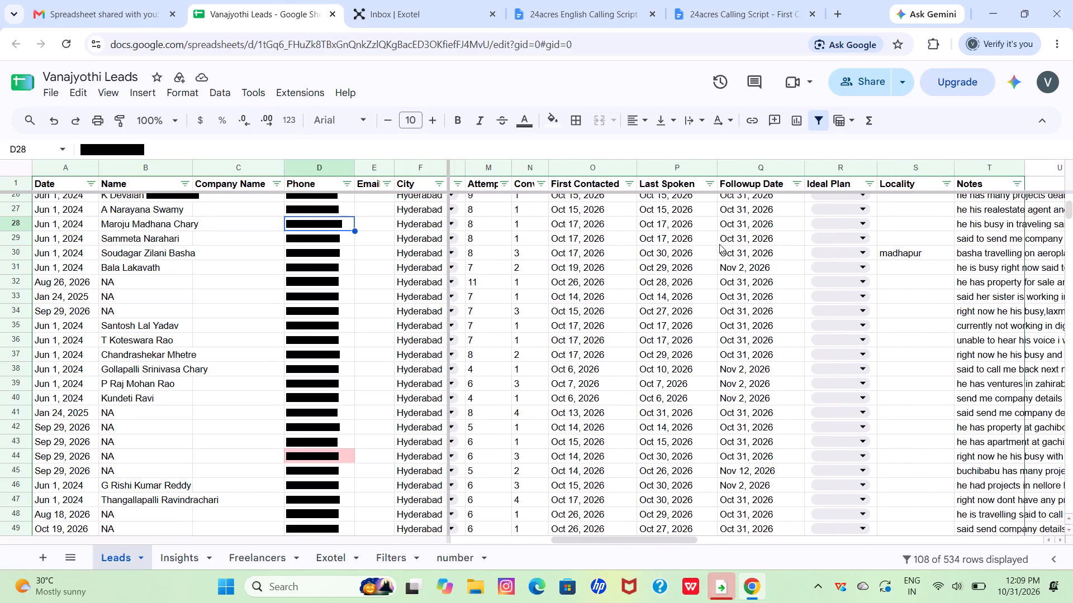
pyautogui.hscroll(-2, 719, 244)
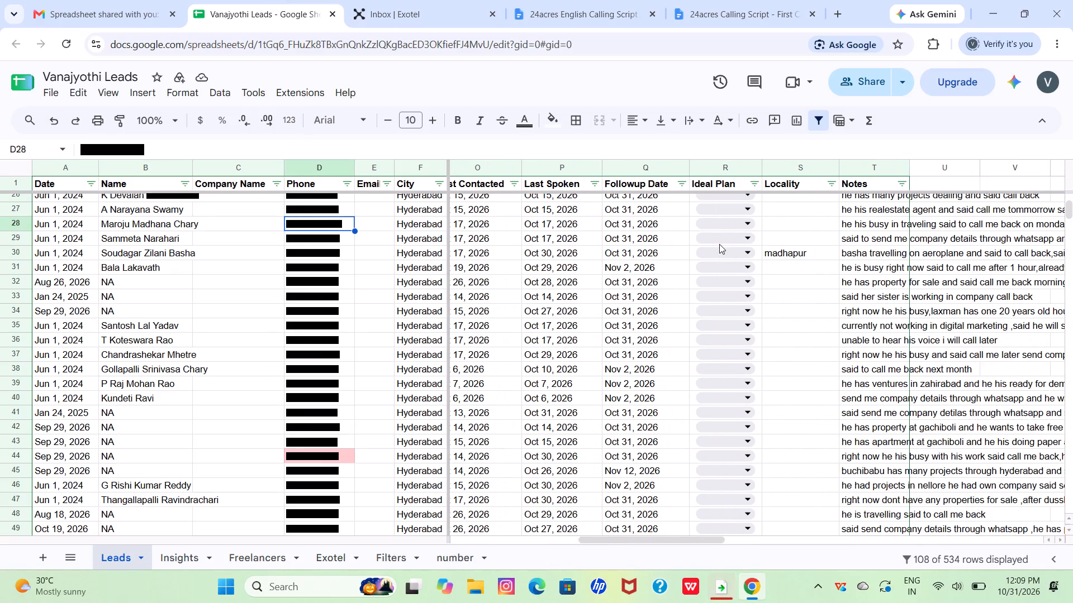
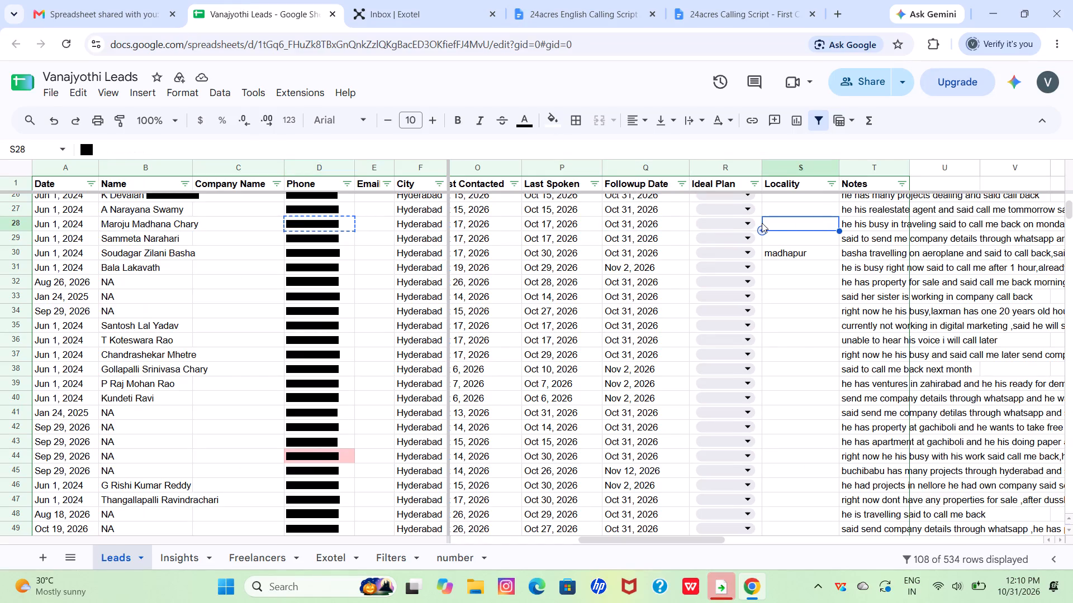
# Review the last spoken date, follow-up date, locality and notes of the leads in rows 28 and 27.
pyautogui.hscroll(-4, 762, 223)
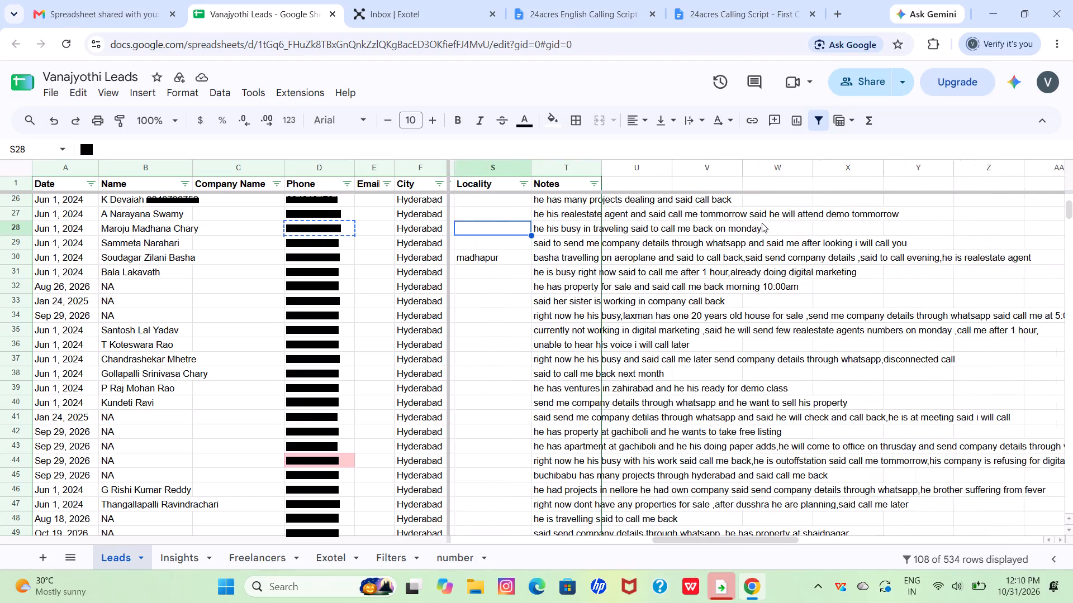
pyautogui.hscroll(-1, 762, 223)
pyautogui.hscroll(4, 762, 223)
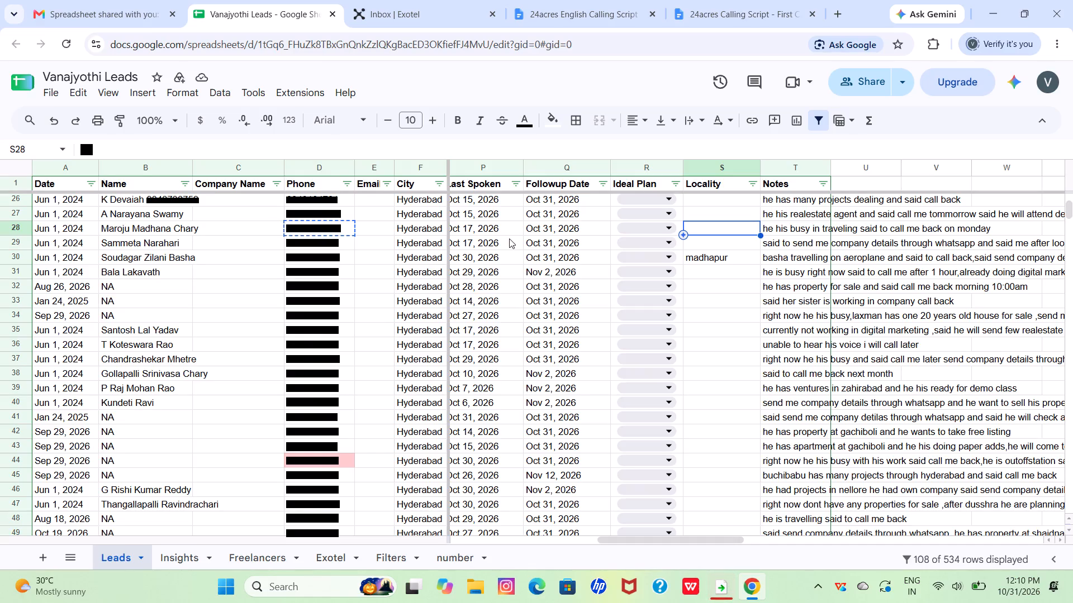
pyautogui.click(577, 229)
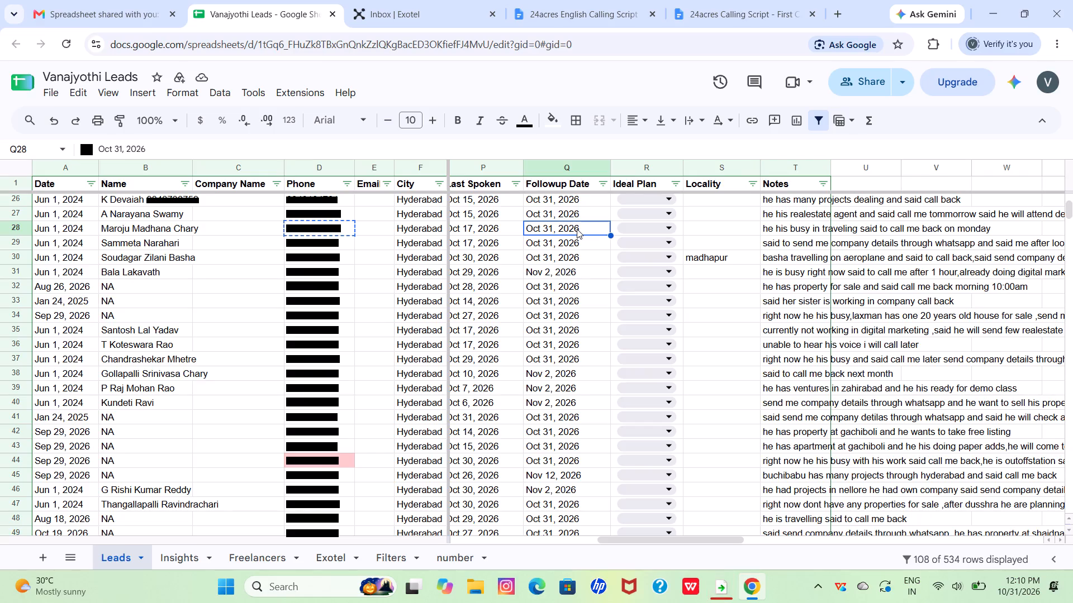
pyautogui.click(723, 211)
pyautogui.hscroll(-2, 723, 211)
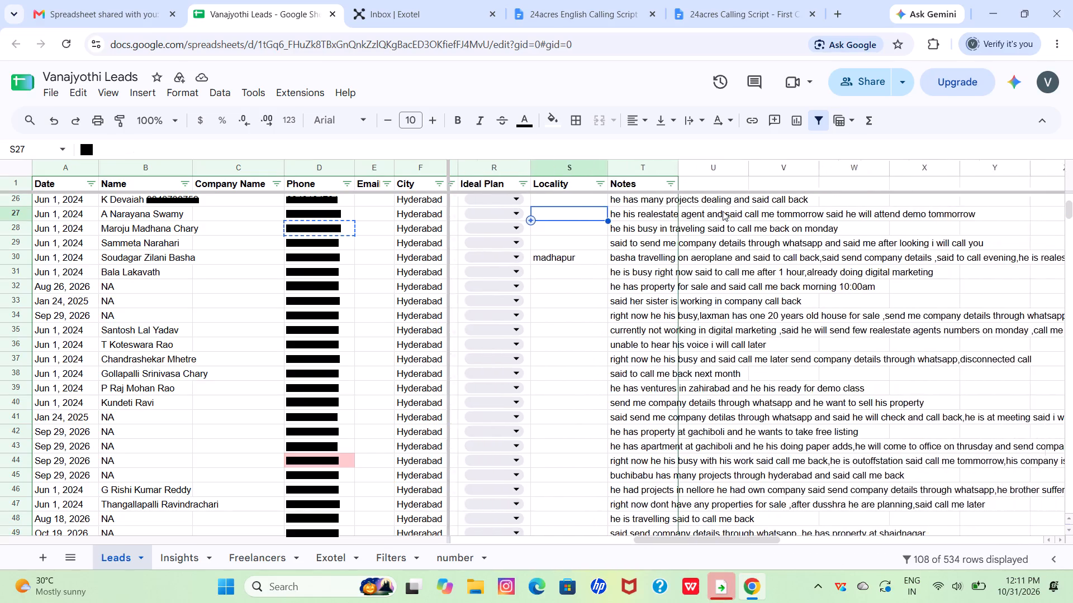
pyautogui.hscroll(-1, 723, 211)
pyautogui.hscroll(6, 723, 211)
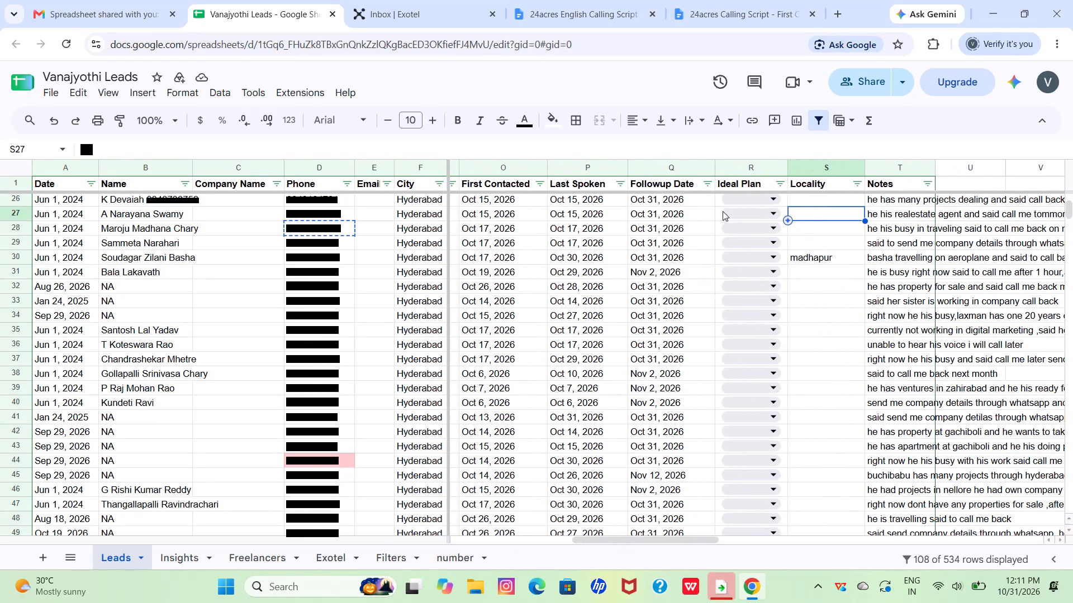
# Select the phone number of the lead in row 27.
pyautogui.click(334, 217)
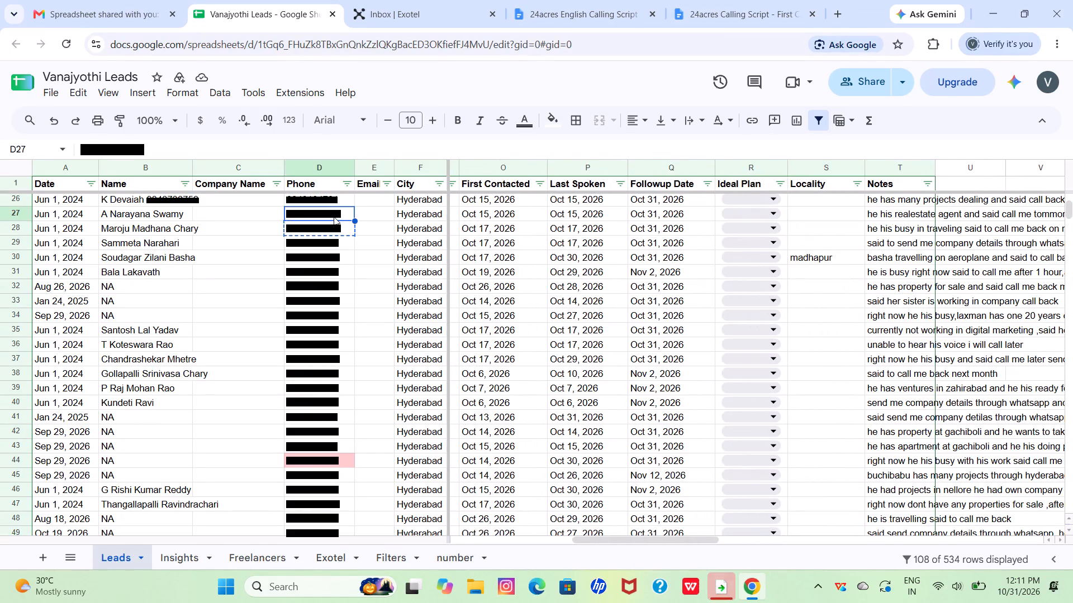